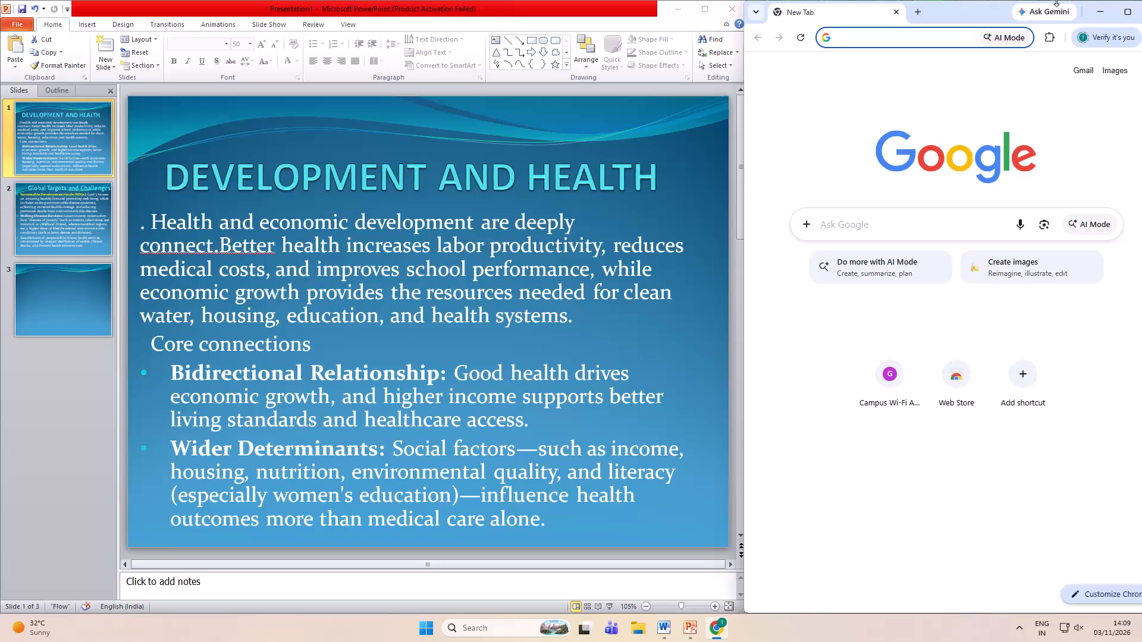
Search Google for "online education" and look through the AI overview and top results on the page.
left_click(921, 221)
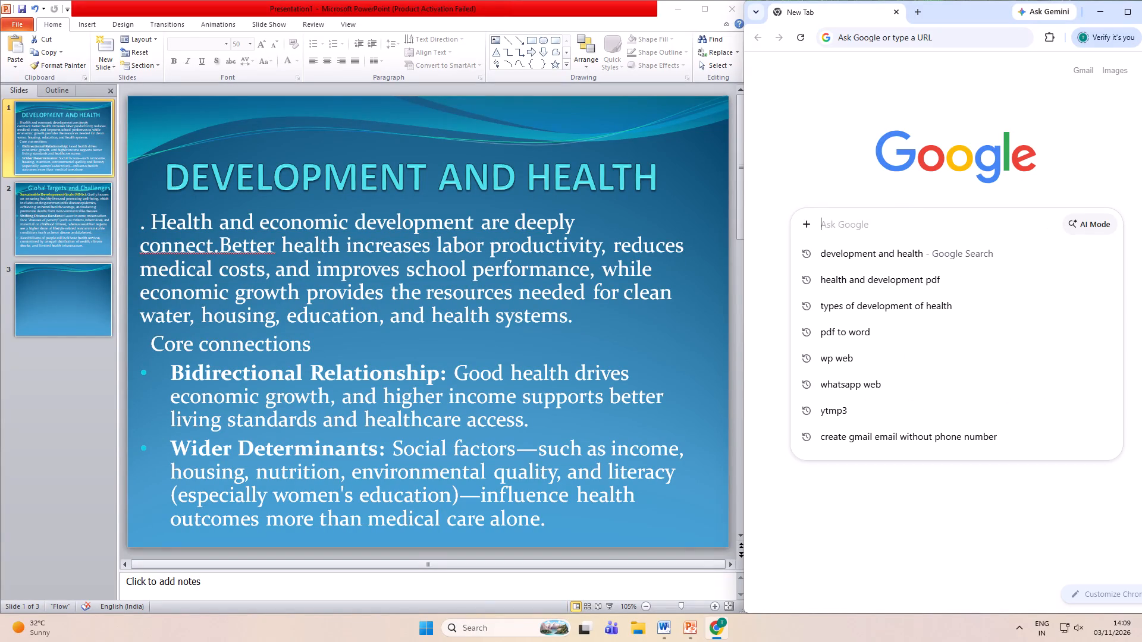
type("ONLI")
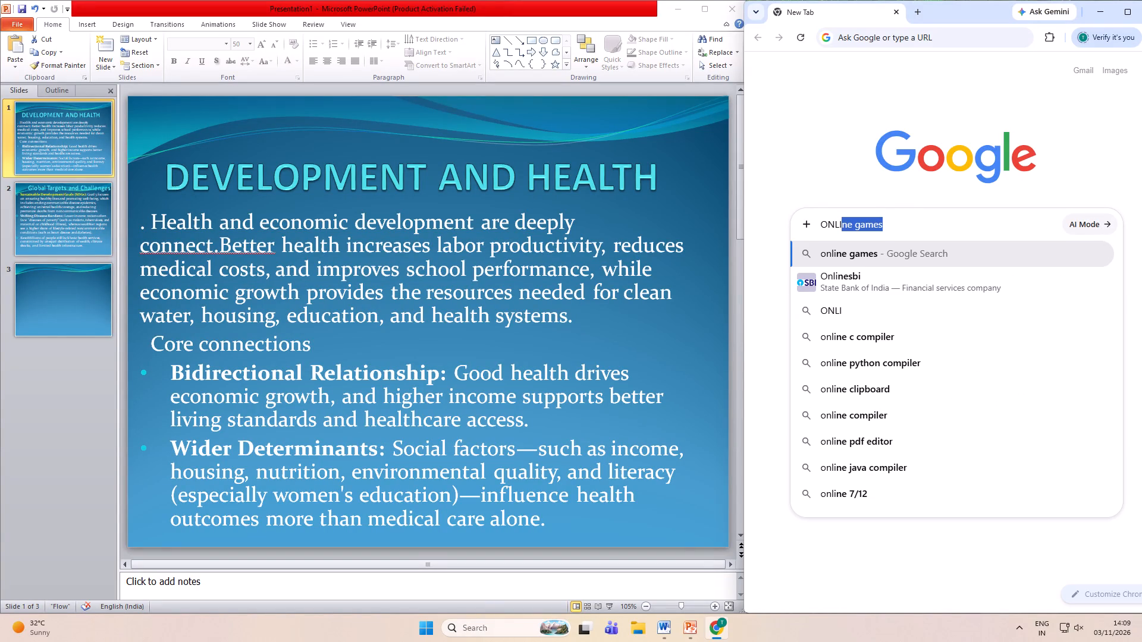
key("i")
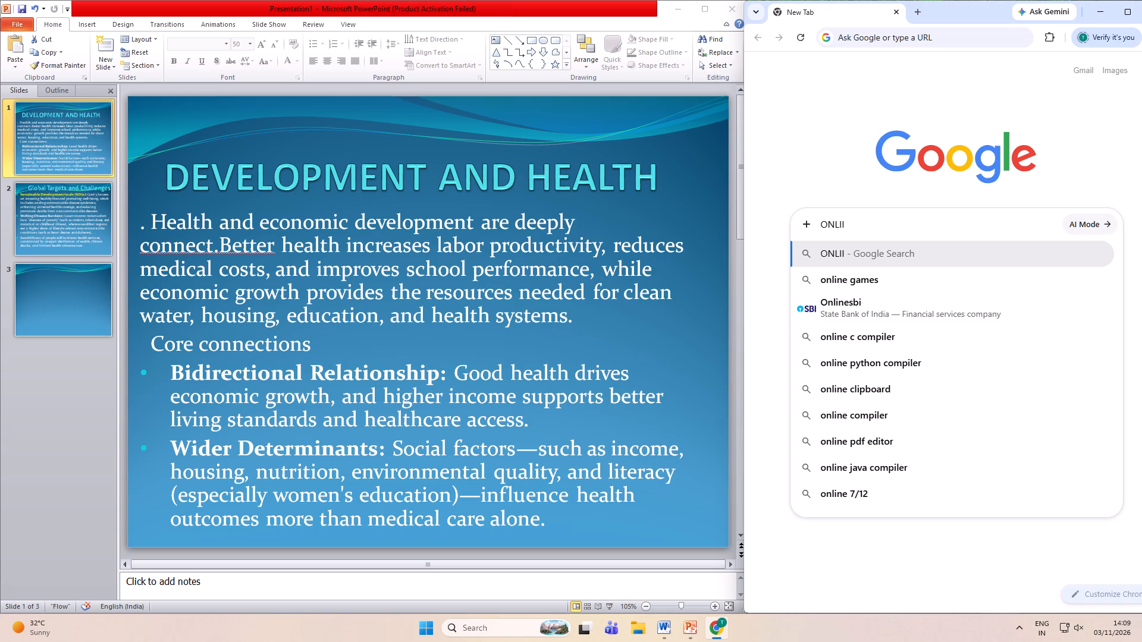
key("BackSpace")
type("NE")
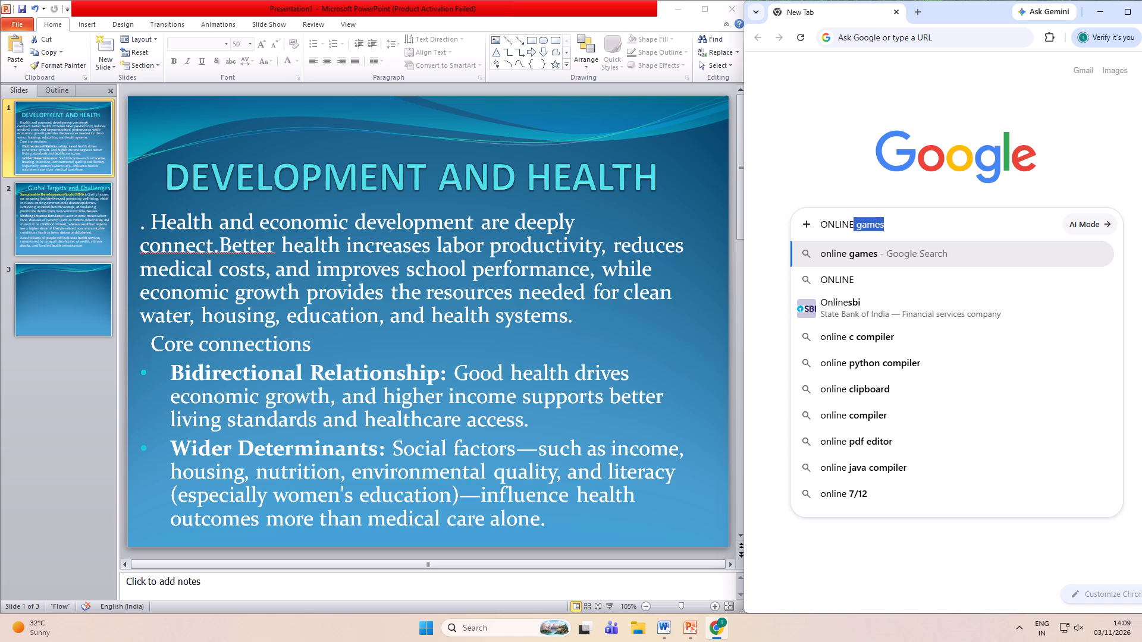
key("space")
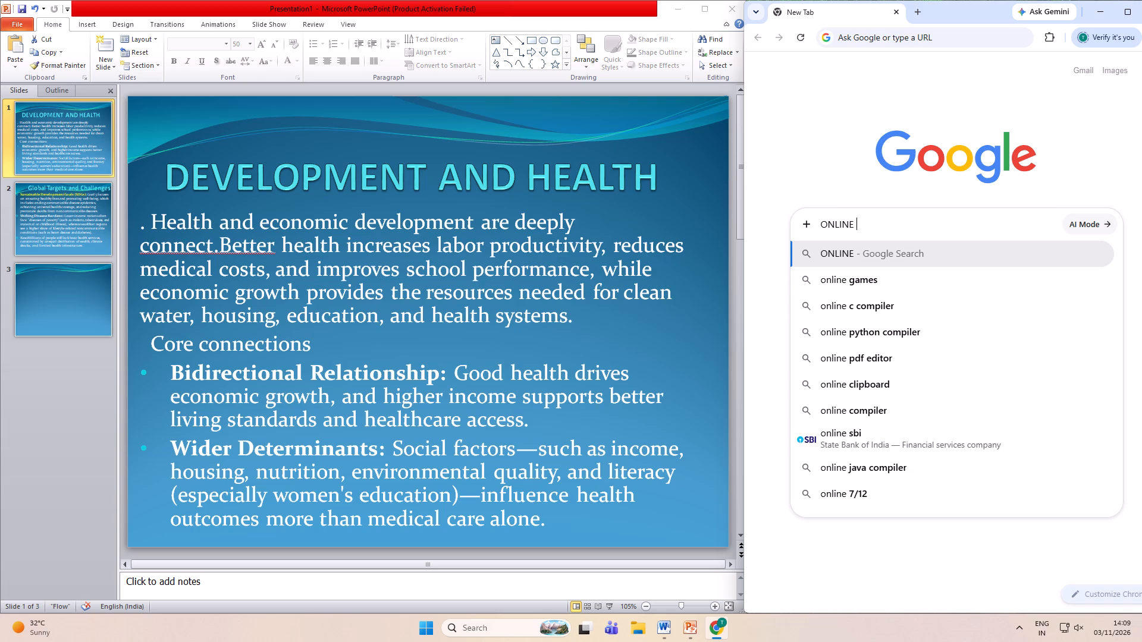
type("EDU")
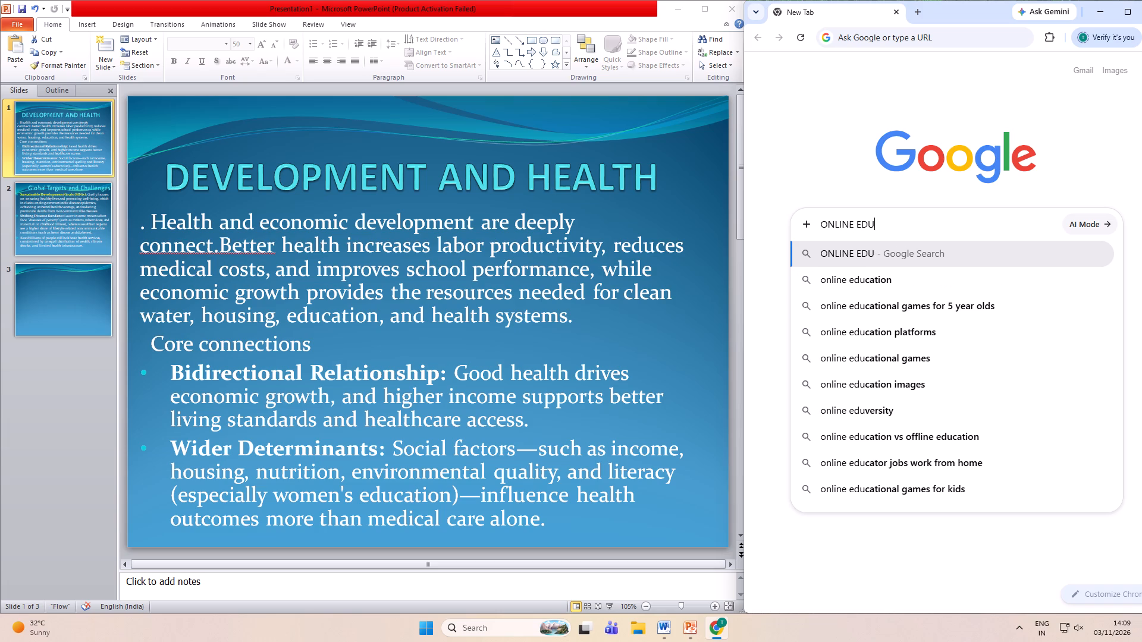
left_click(897, 276)
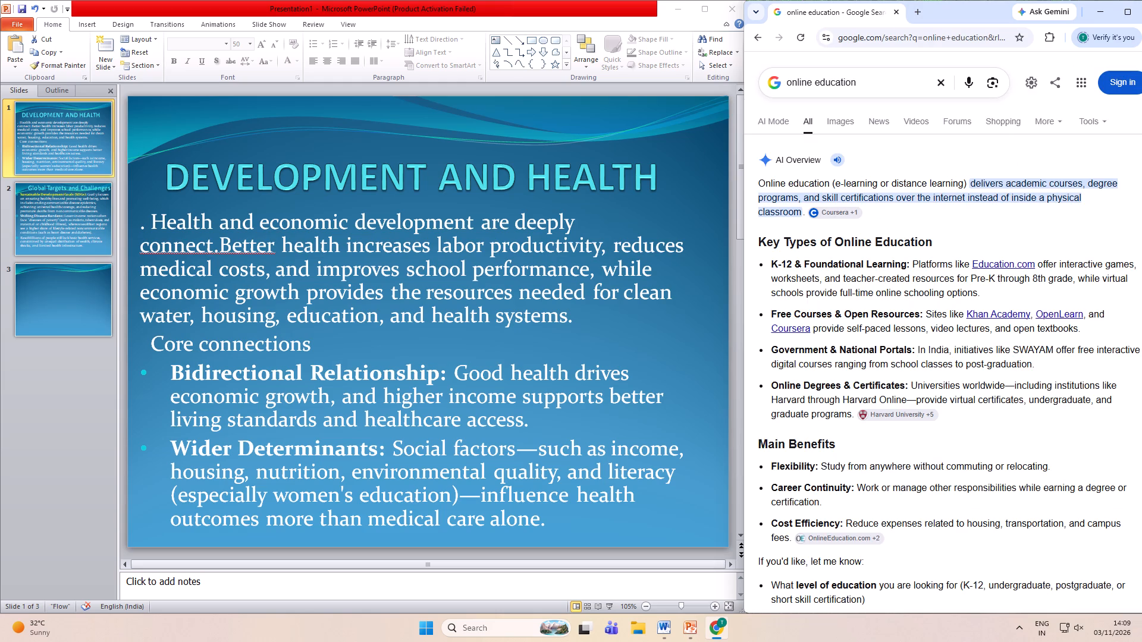
scroll(786, 292, "down", 4)
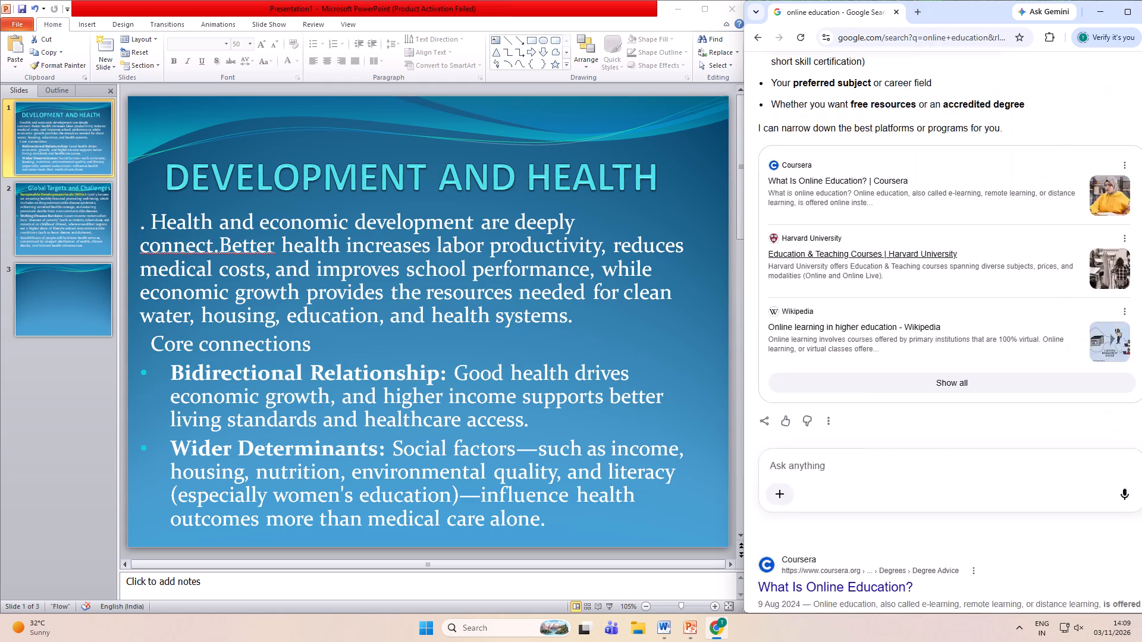
scroll(786, 292, "down", 2)
scroll(786, 292, "up", 6)
scroll(786, 291, "down", 1)
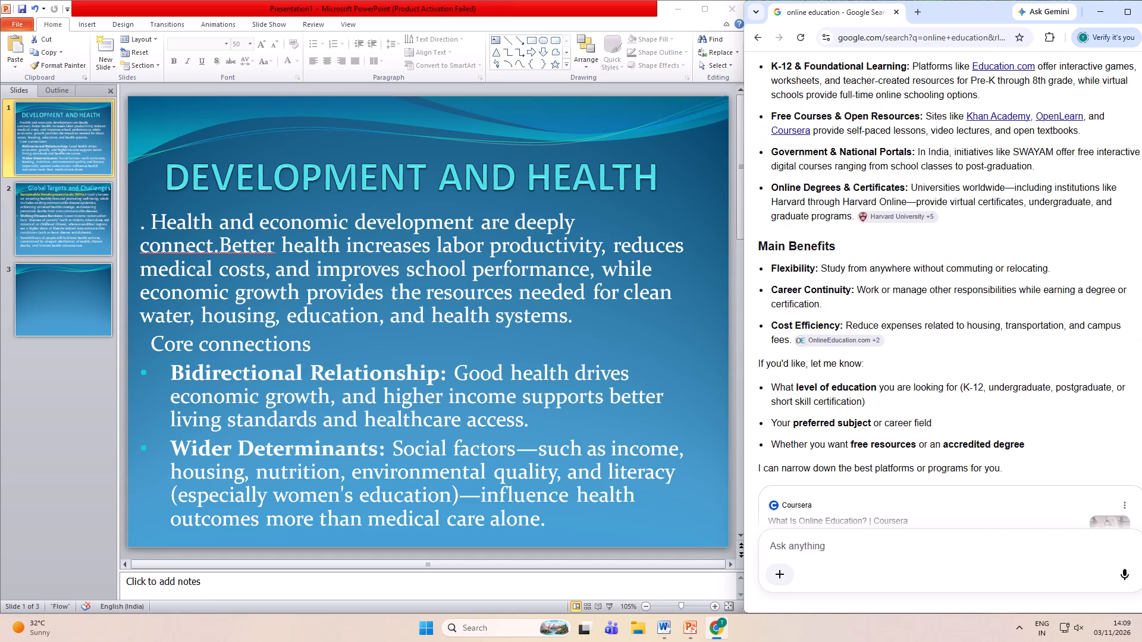
scroll(845, 294, "up", 3)
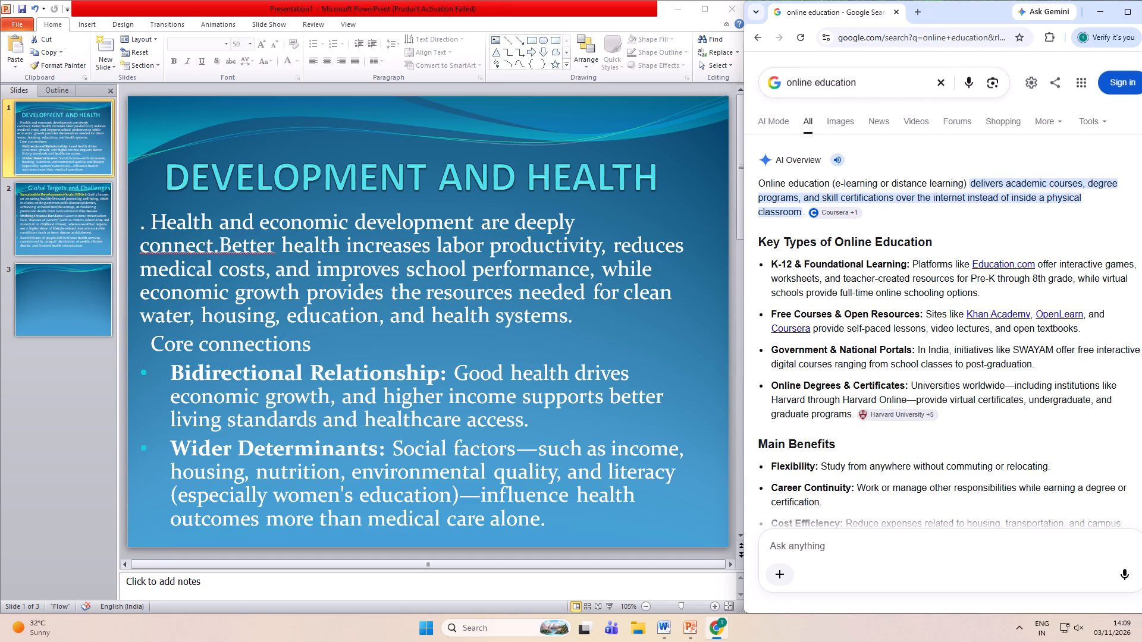
scroll(845, 294, "up", 1)
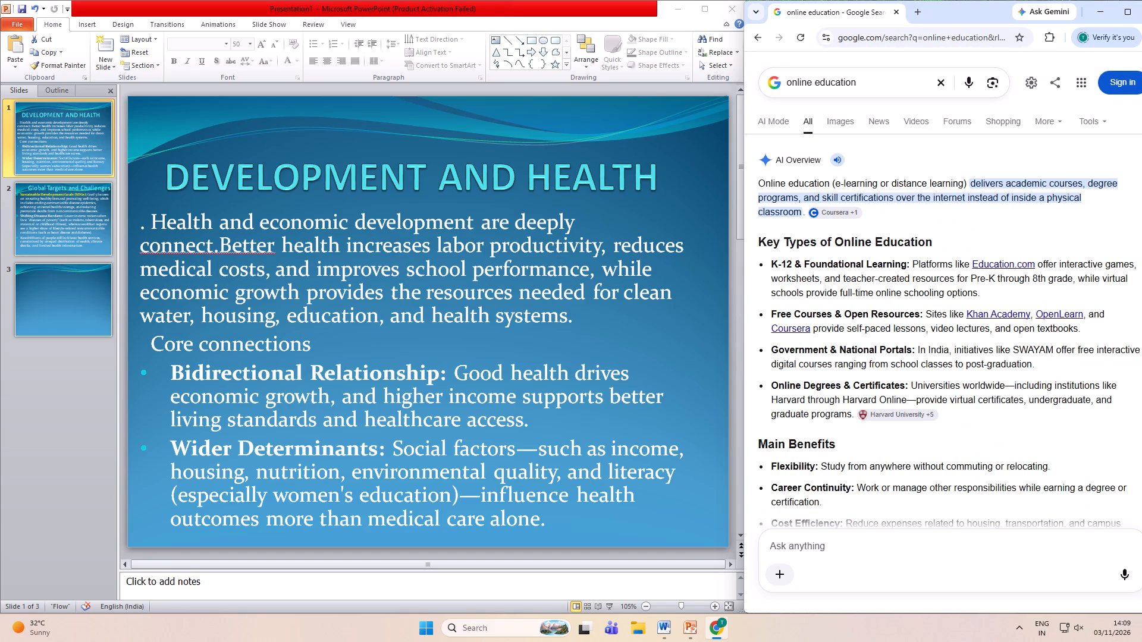
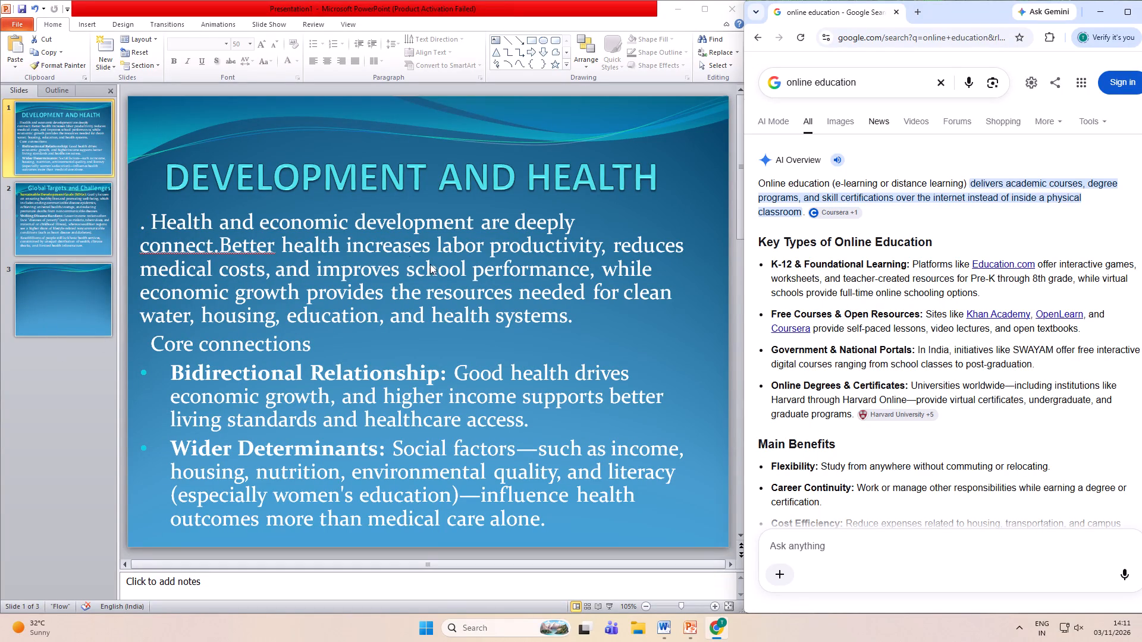
Switch to PowerPoint and delete the title text "DEVELOPMENT AND HEALTH" from slide 1.
left_click_drag(161, 169, 182, 250)
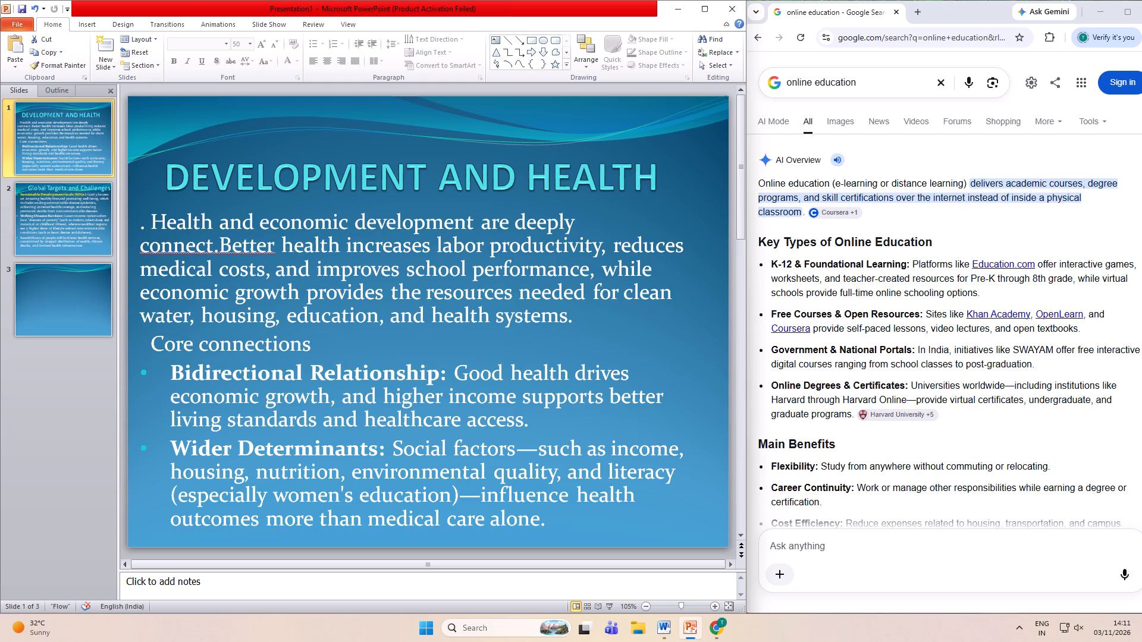
left_click_drag(149, 174, 0, 0)
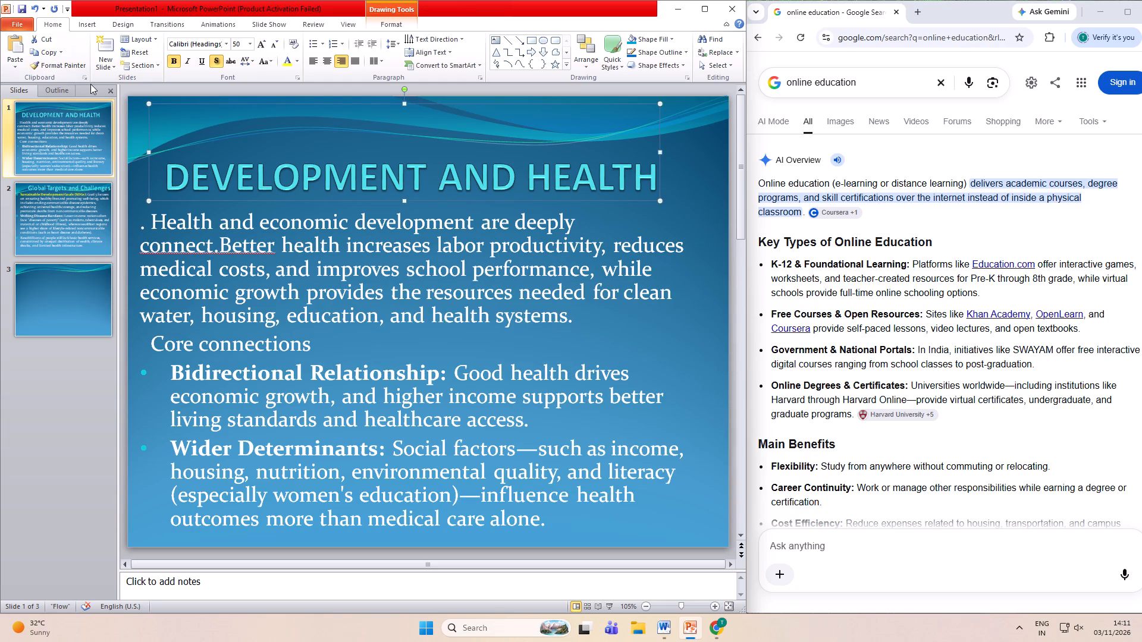
left_click(150, 175)
left_click(167, 175)
left_click_drag(167, 175, 676, 244)
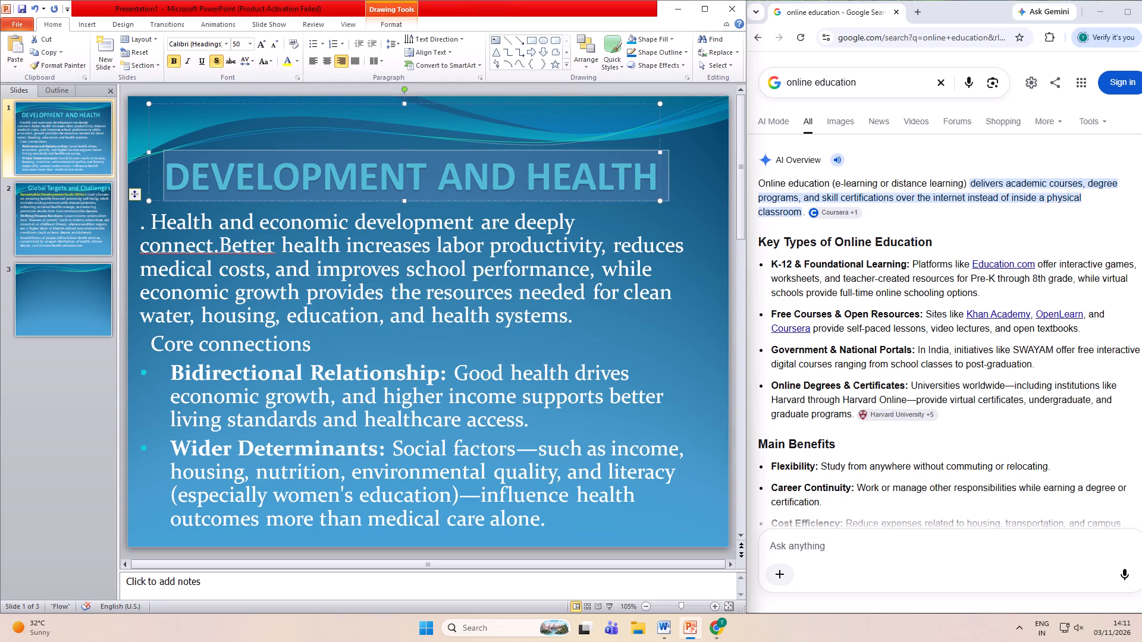
key("BackSpace")
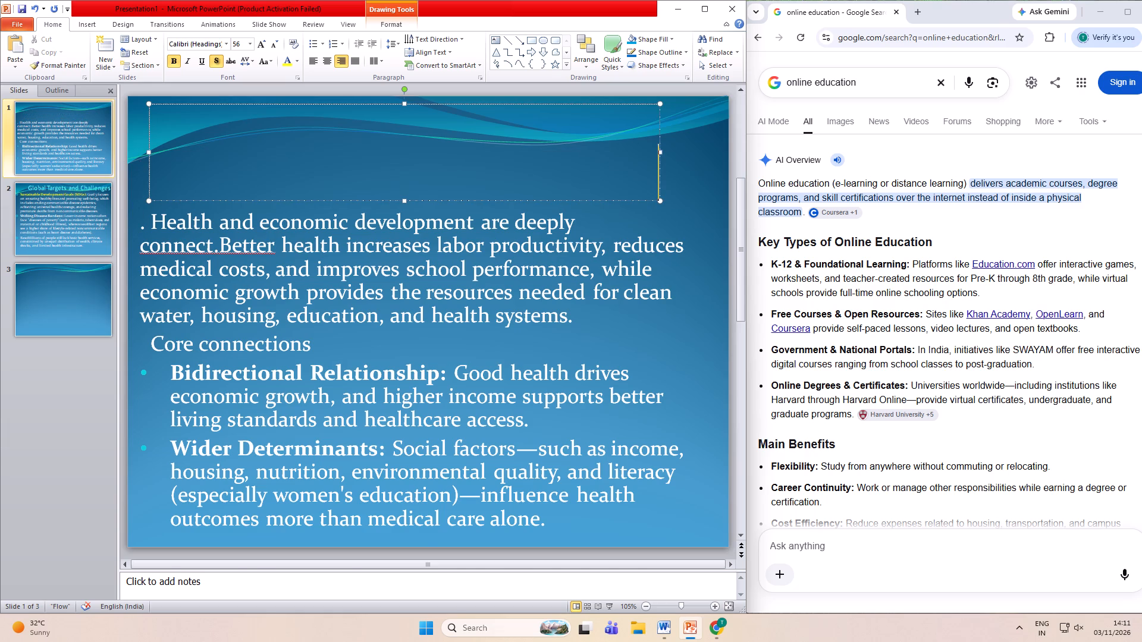
Delete all the body text about health and economic development from slide 1.
left_click(139, 221)
left_click(139, 218)
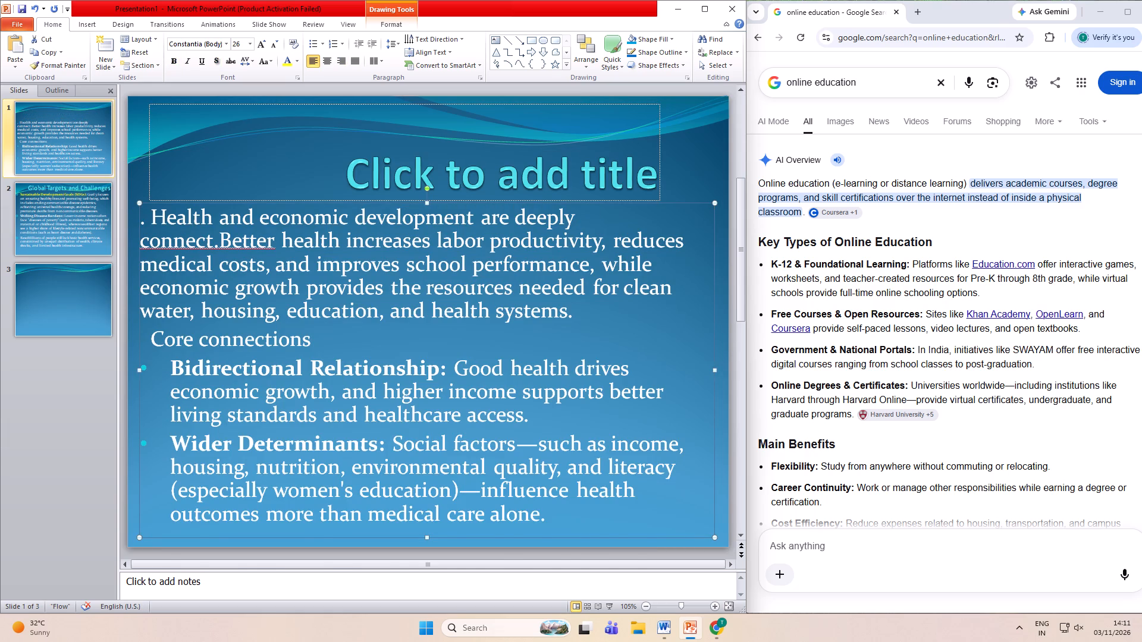
left_click_drag(148, 218, 780, 641)
key("BackSpace")
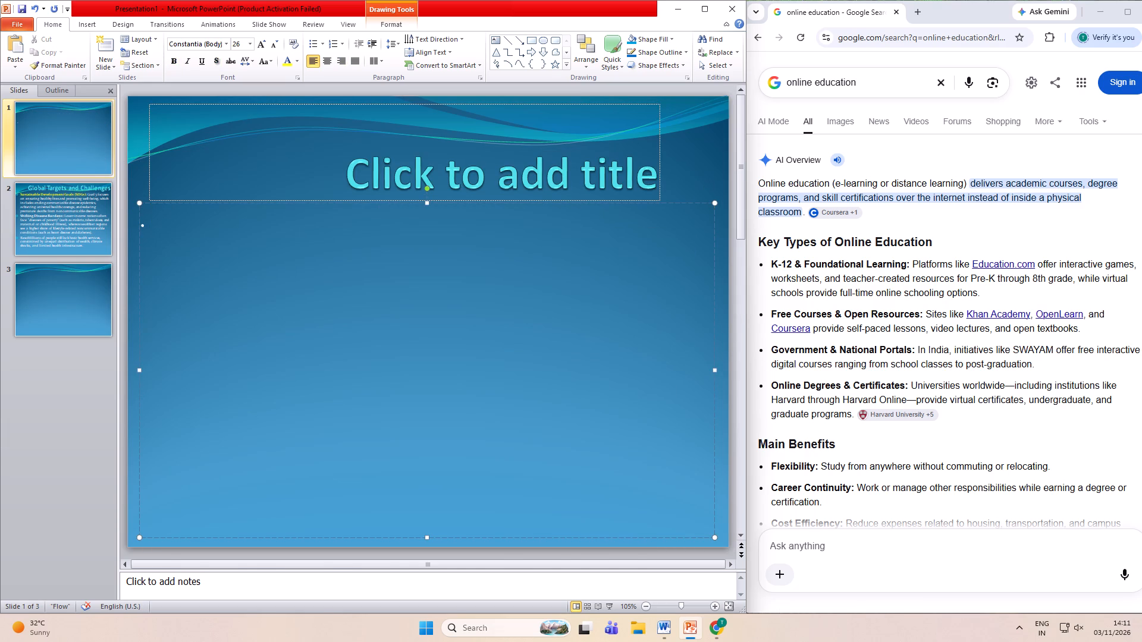
Enter "Importance of education" as the title of slide 1.
left_click(533, 157)
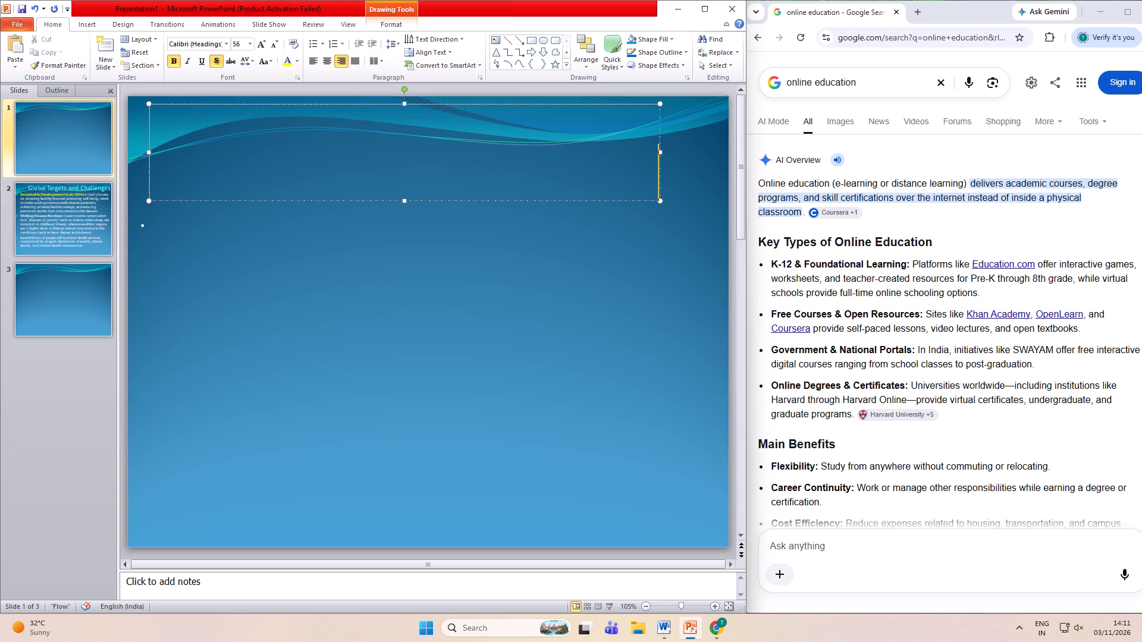
type("IM")
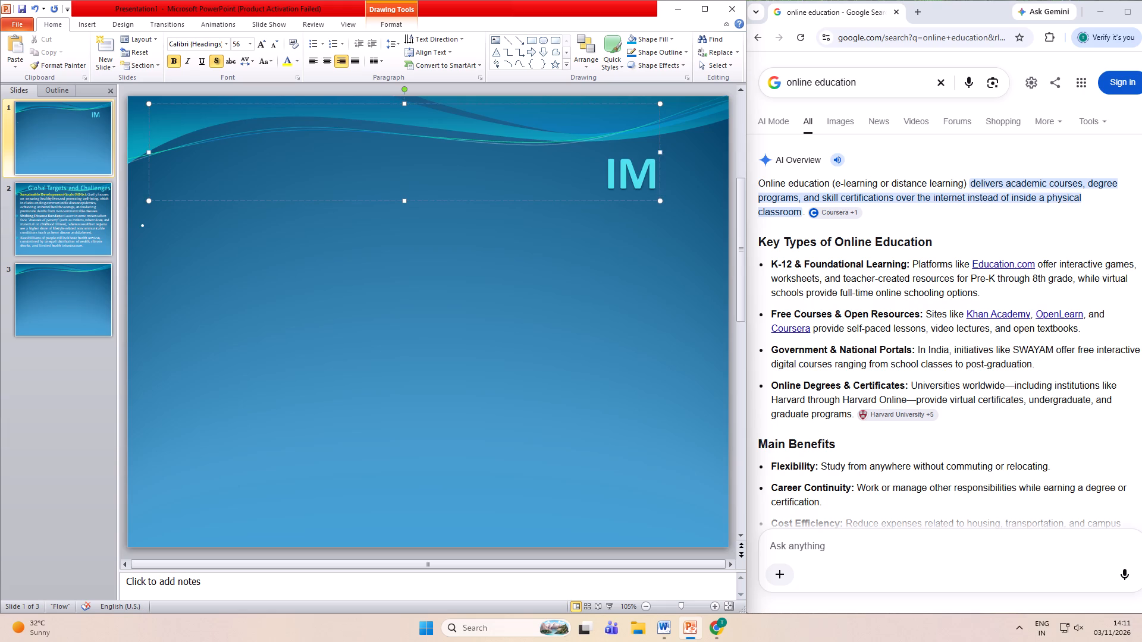
key("BackSpace")
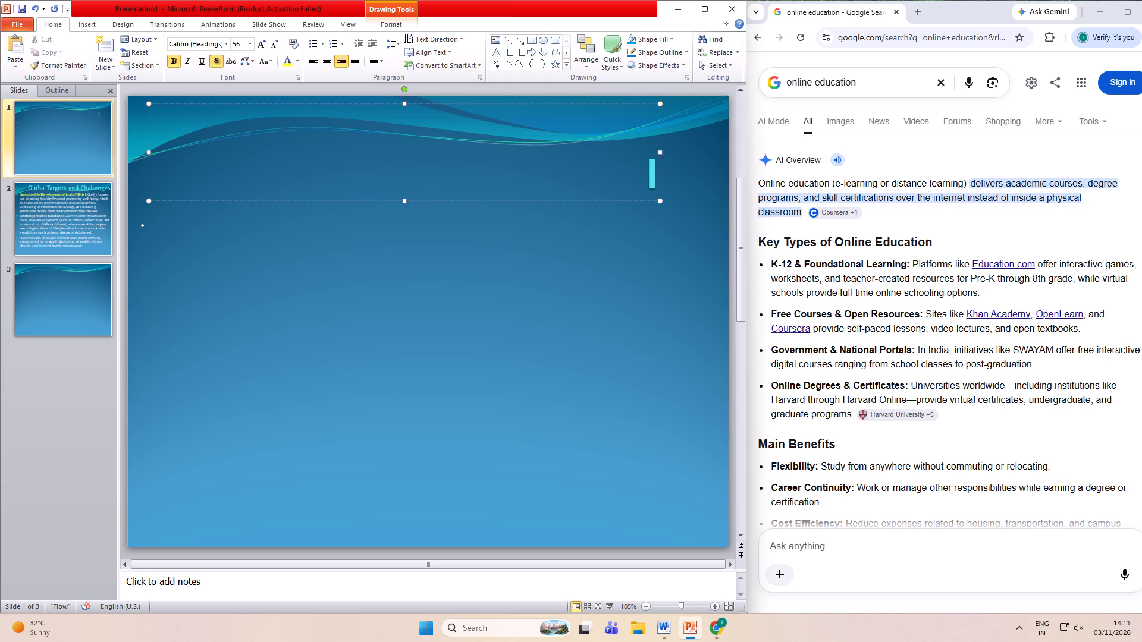
key("m")
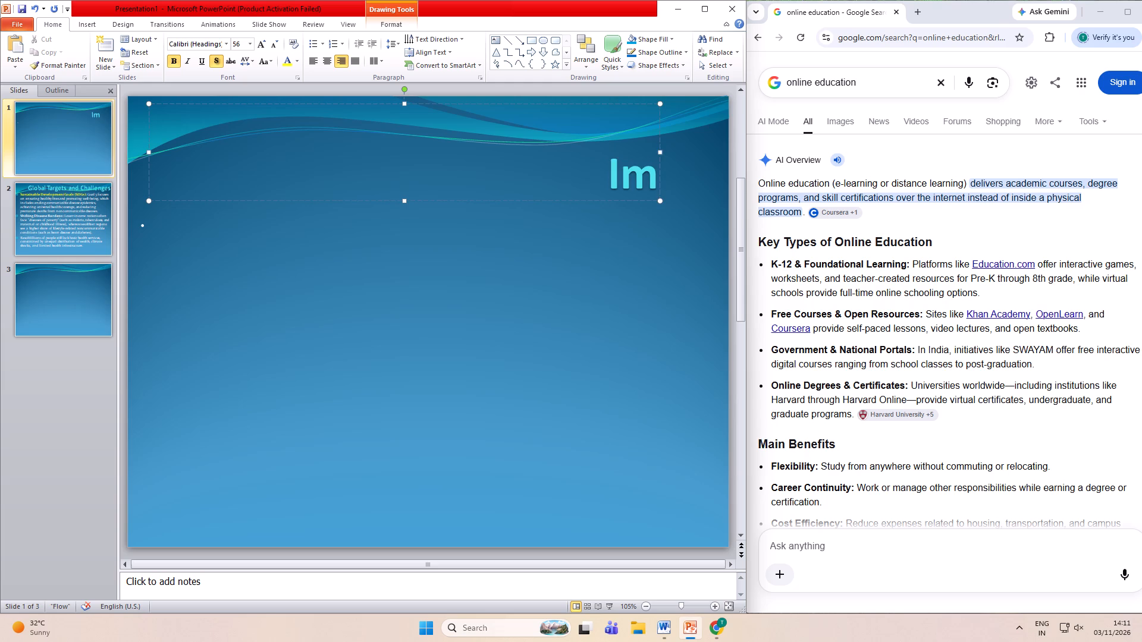
type("po")
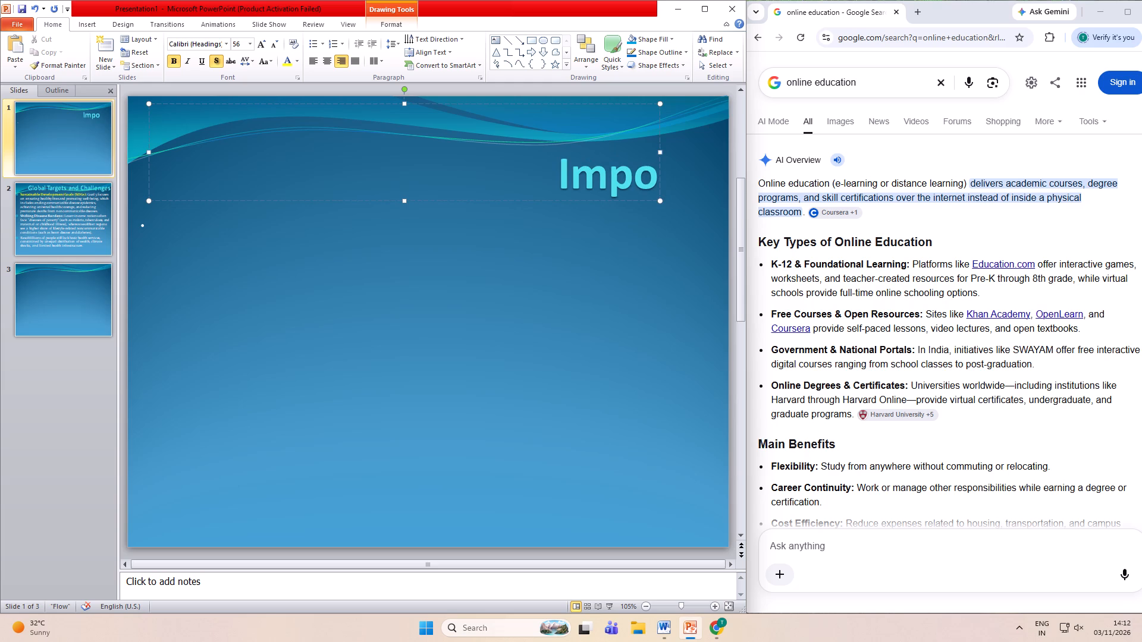
key("r")
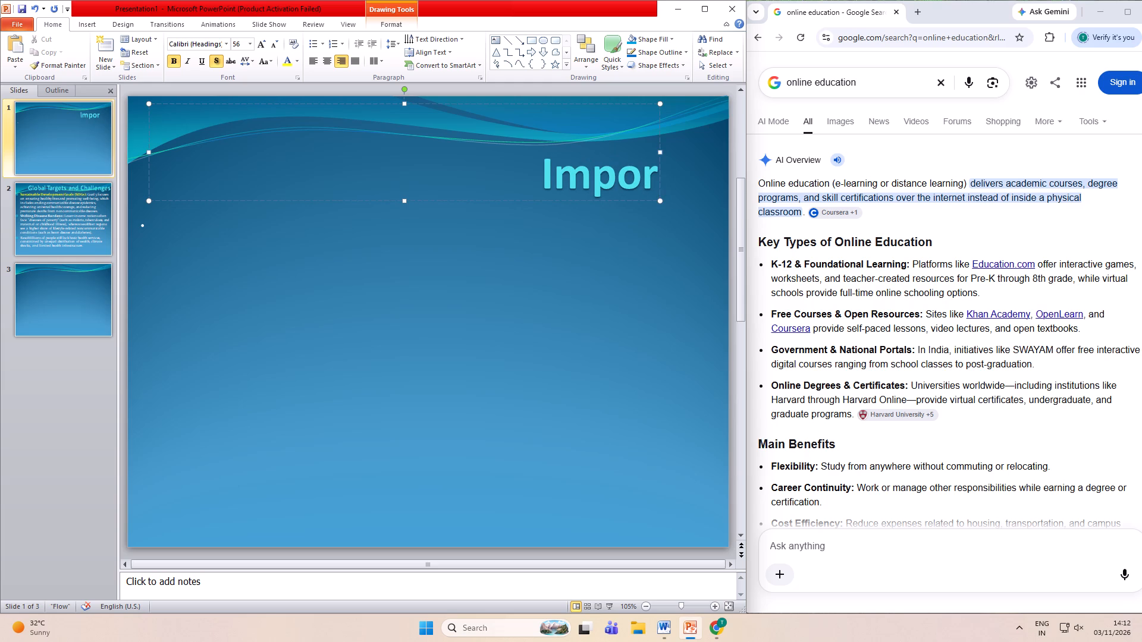
type("tance")
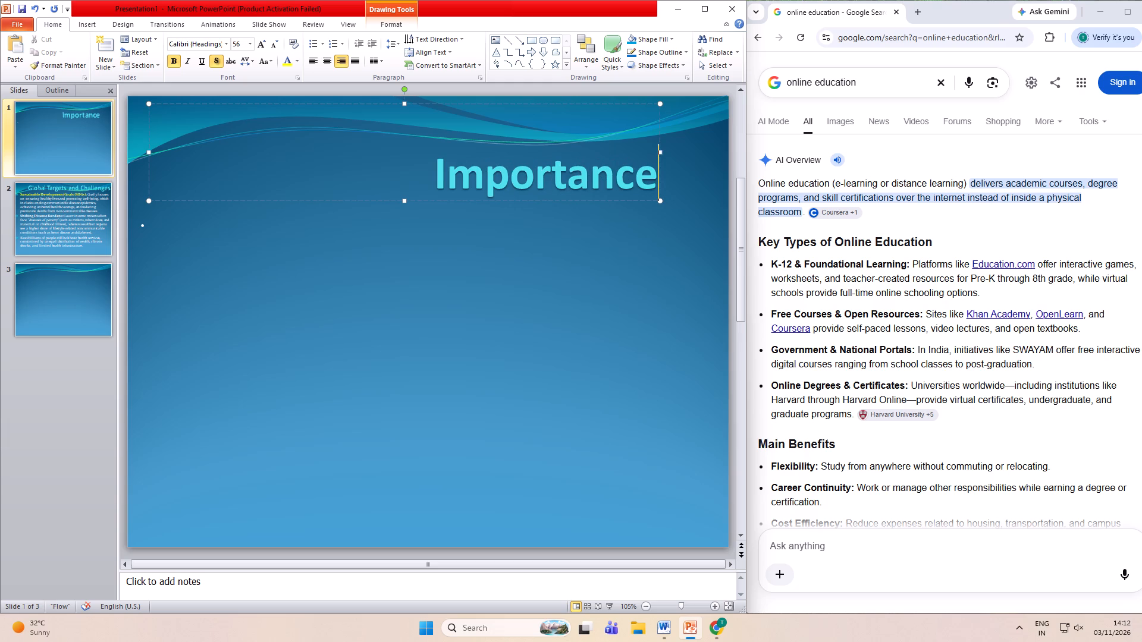
key("space")
type("of")
key("space")
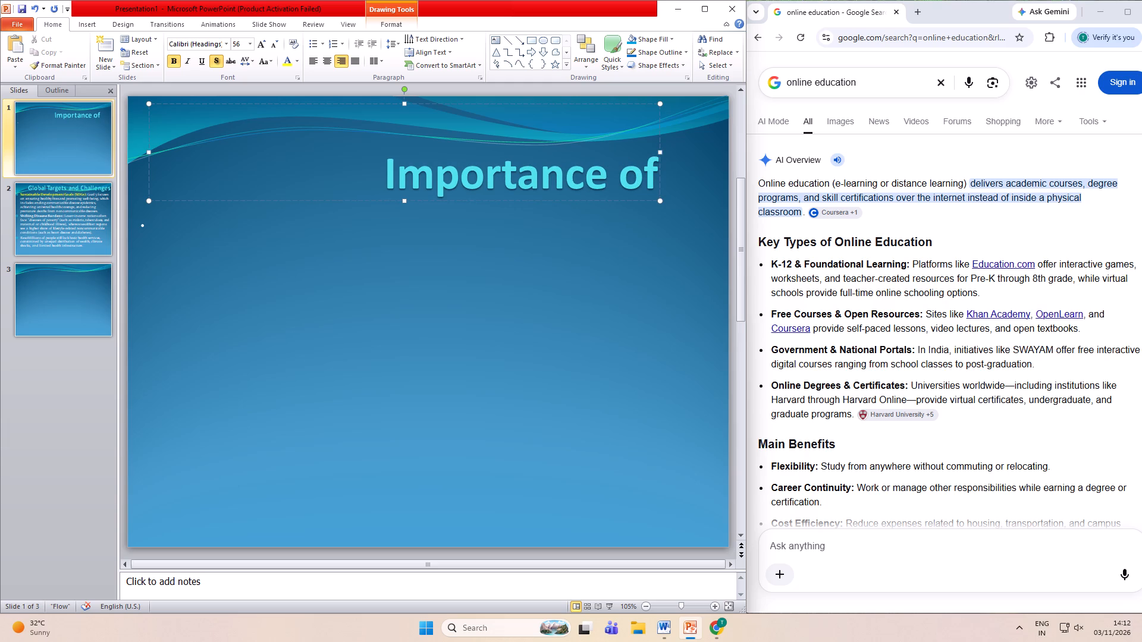
type("eduv")
key("BackSpace")
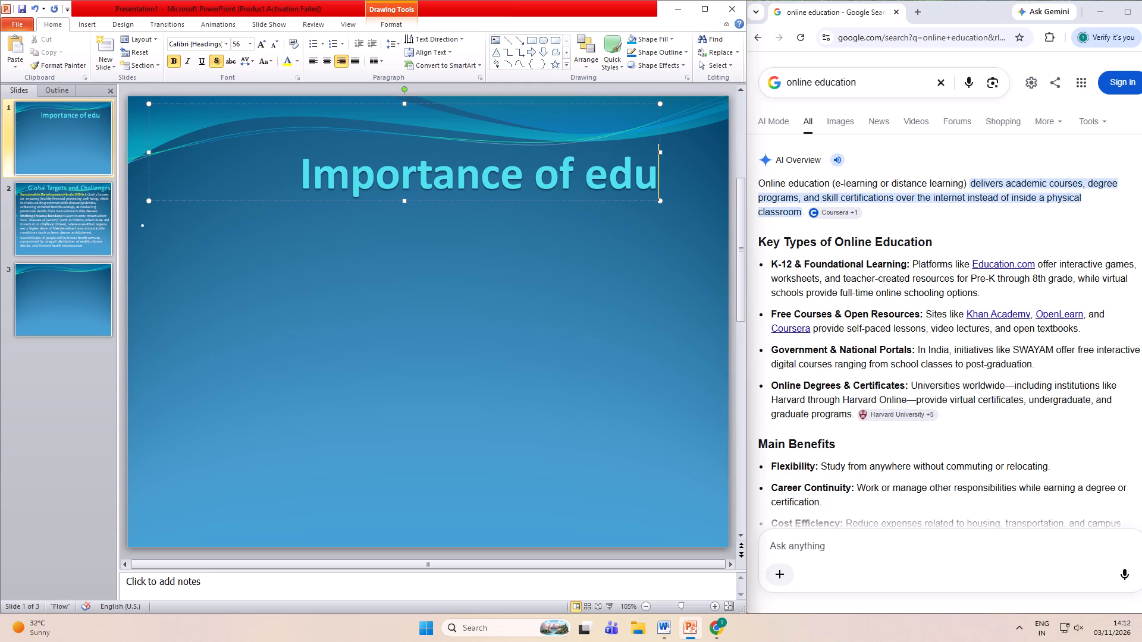
type("ca")
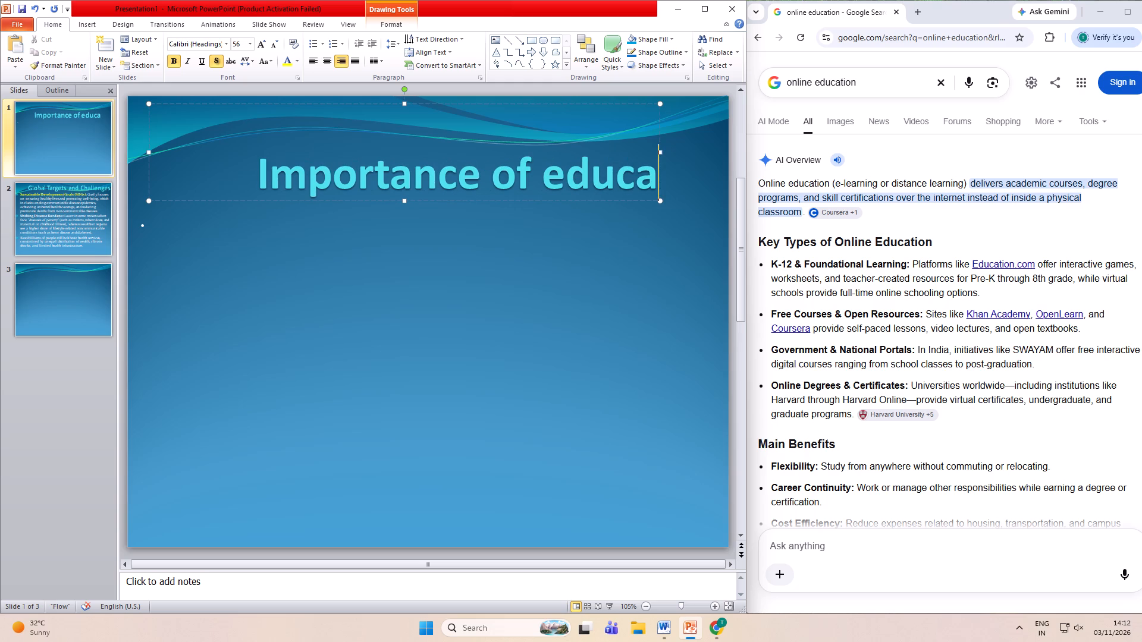
type("to")
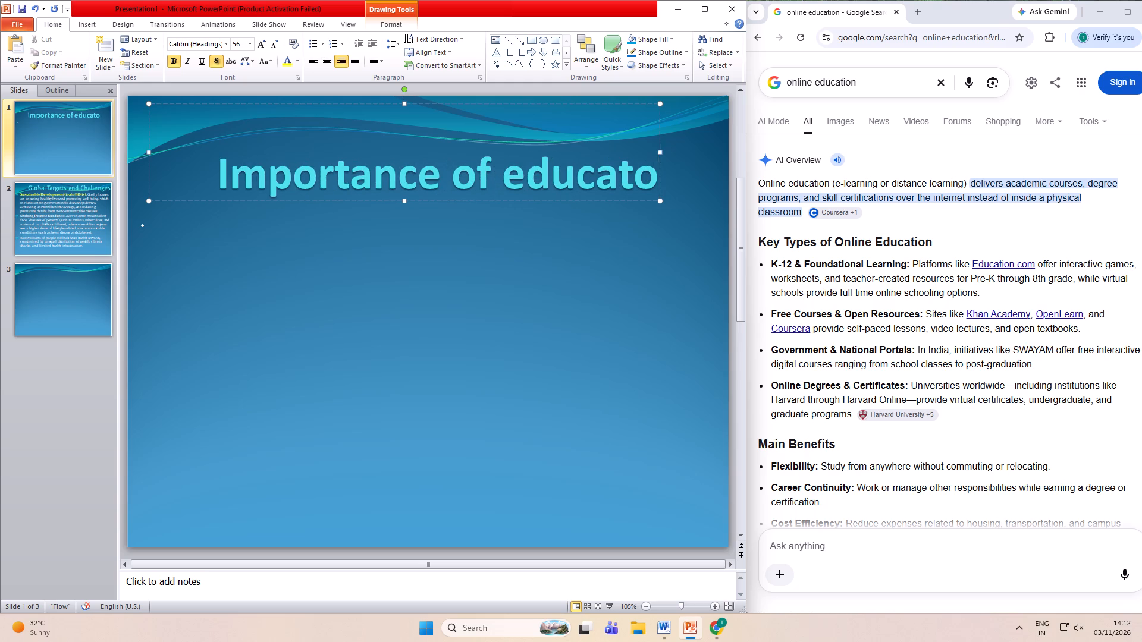
key("BackSpace")
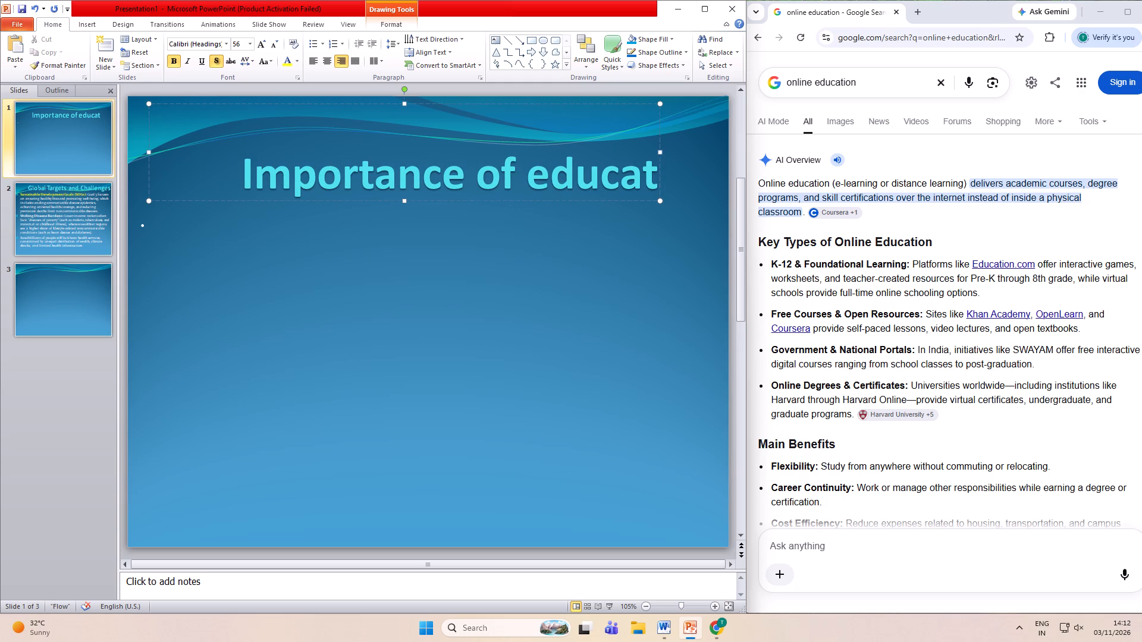
type("ion")
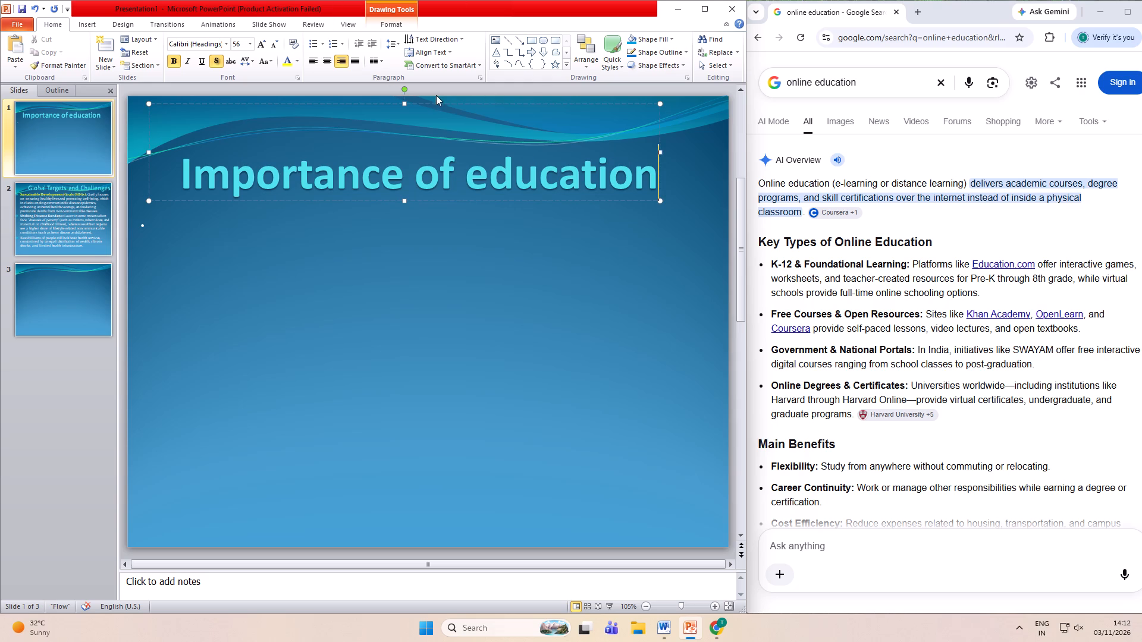
Reduce the title box's height to fit its text and move it up to the slide's top edge.
left_click_drag(404, 102, 403, 116)
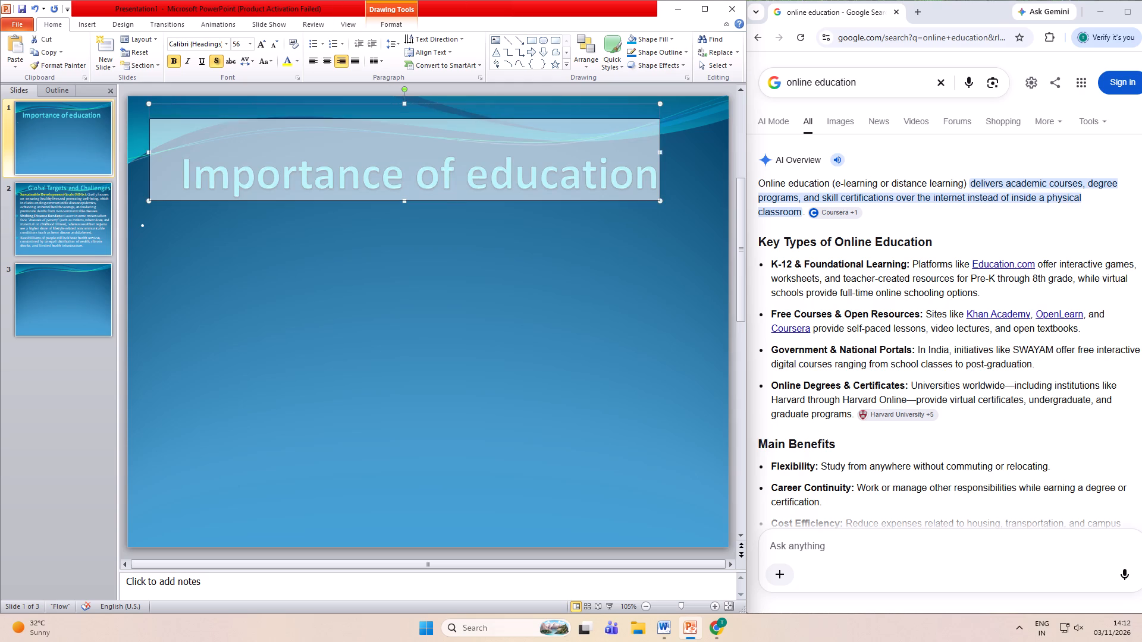
left_click_drag(403, 116, 399, 144)
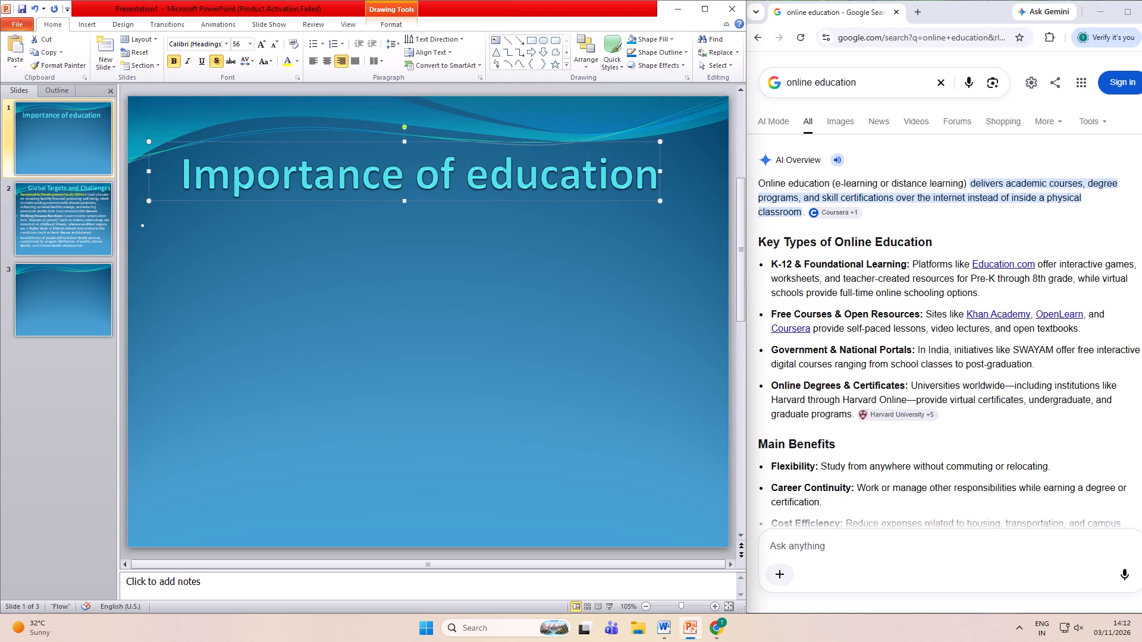
left_click_drag(476, 142, 487, 115)
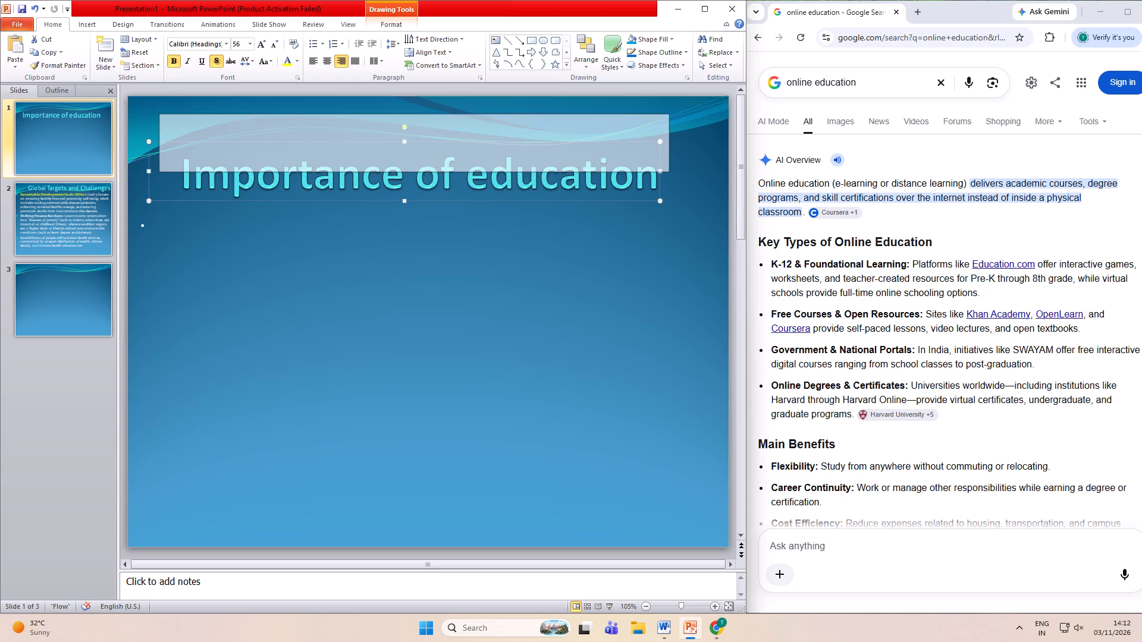
left_click_drag(487, 115, 491, 99)
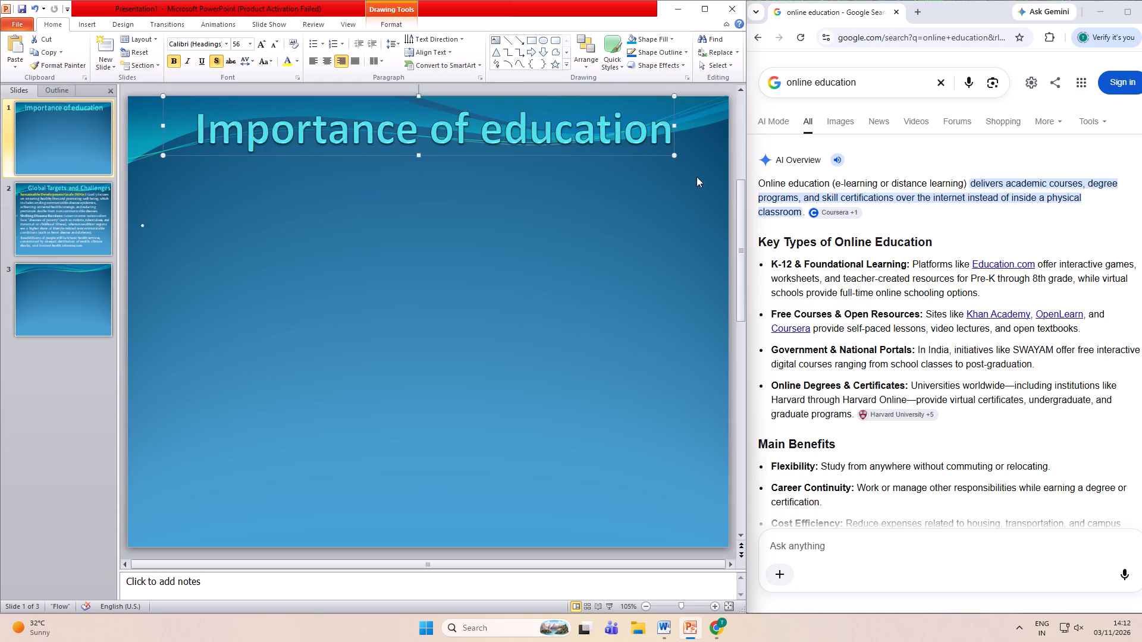
left_click(244, 210)
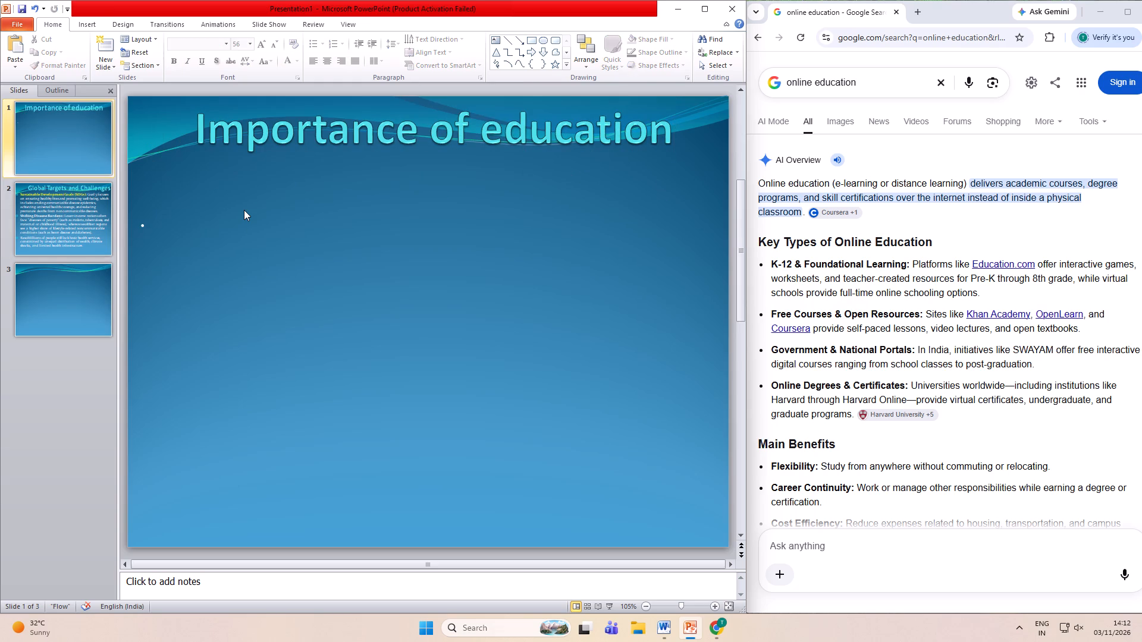
Remove the leftover bullet from the empty body placeholder on slide 1.
left_click(325, 182)
left_click_drag(194, 214, 194, 241)
left_click(140, 219)
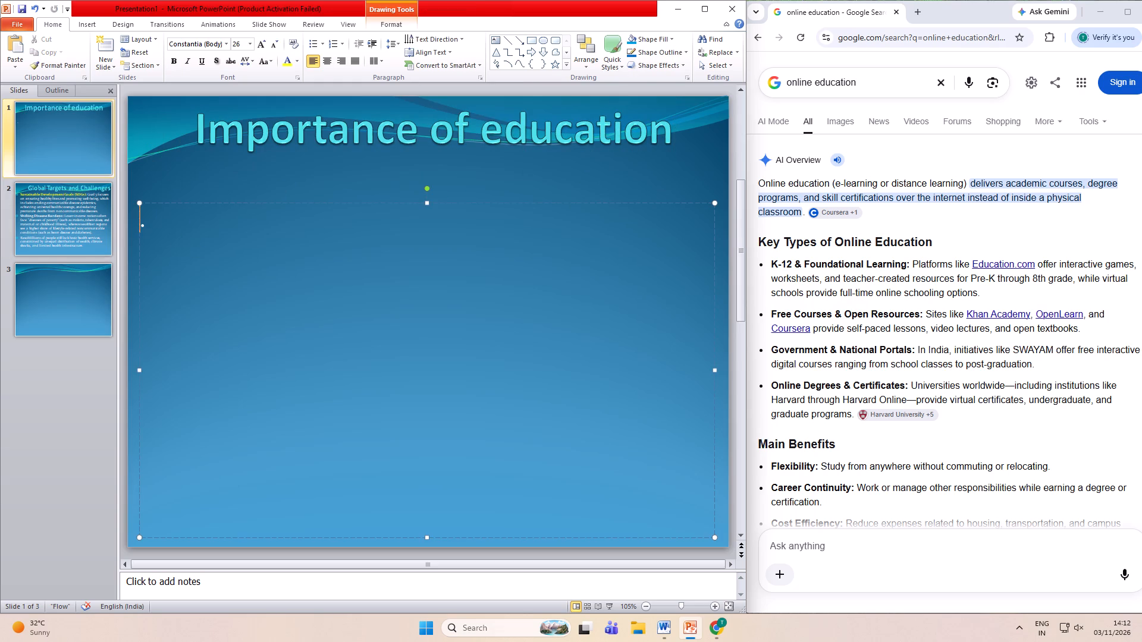
left_click(149, 223)
key("BackSpace")
key("BackSpace")
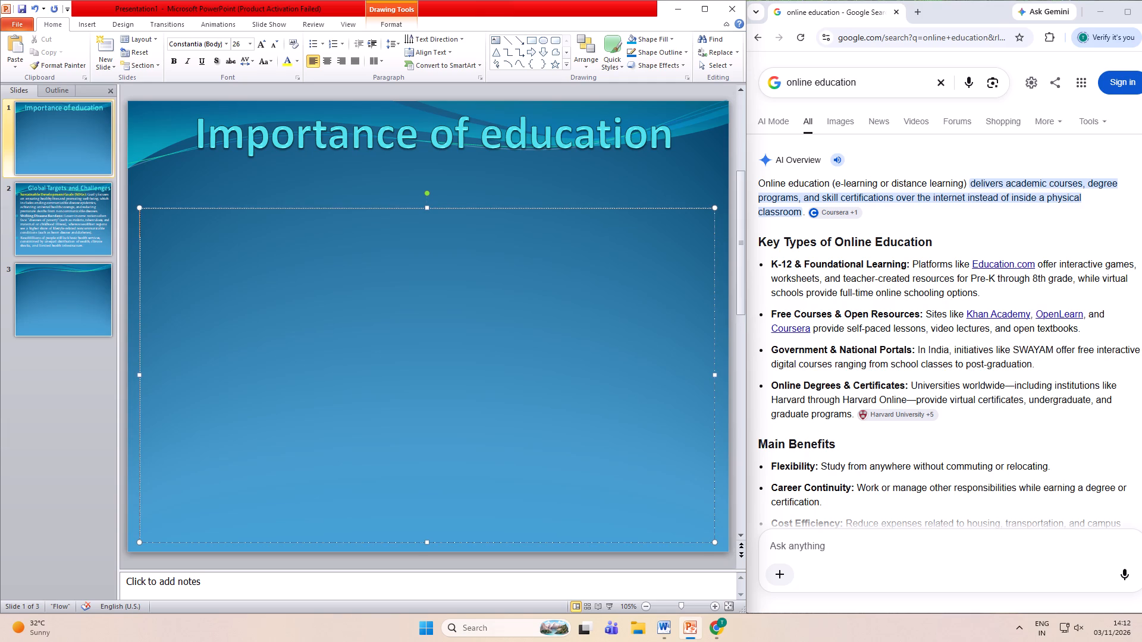
Move the subtitle placeholder up to just below the title and stretch it to the slide's left and bottom edges.
left_click_drag(294, 207, 299, 194)
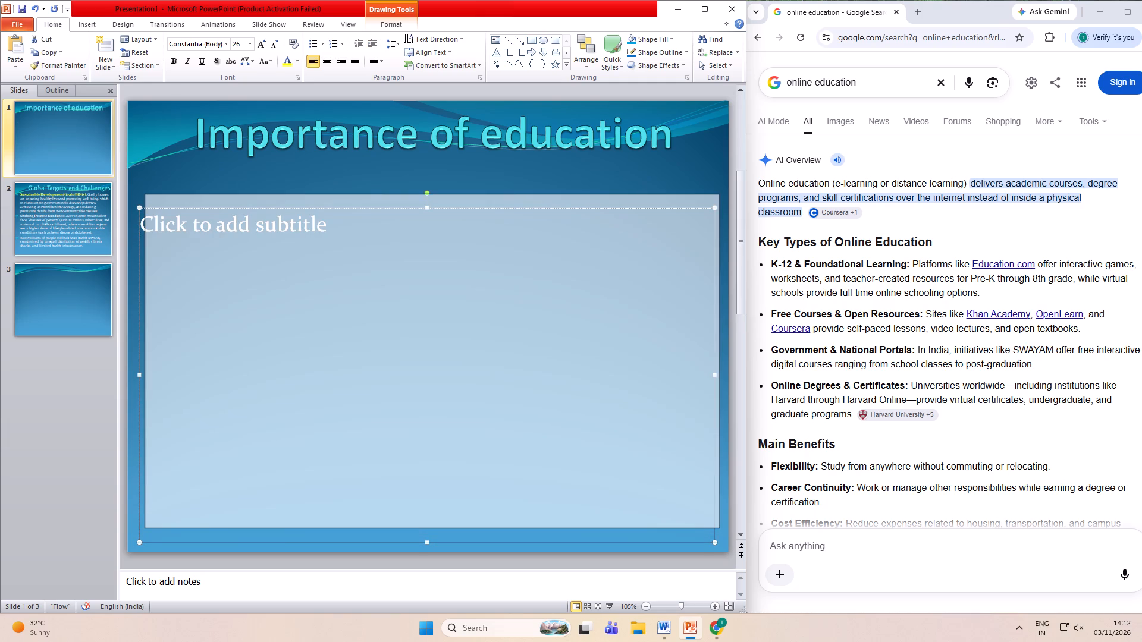
left_click_drag(299, 194, 305, 162)
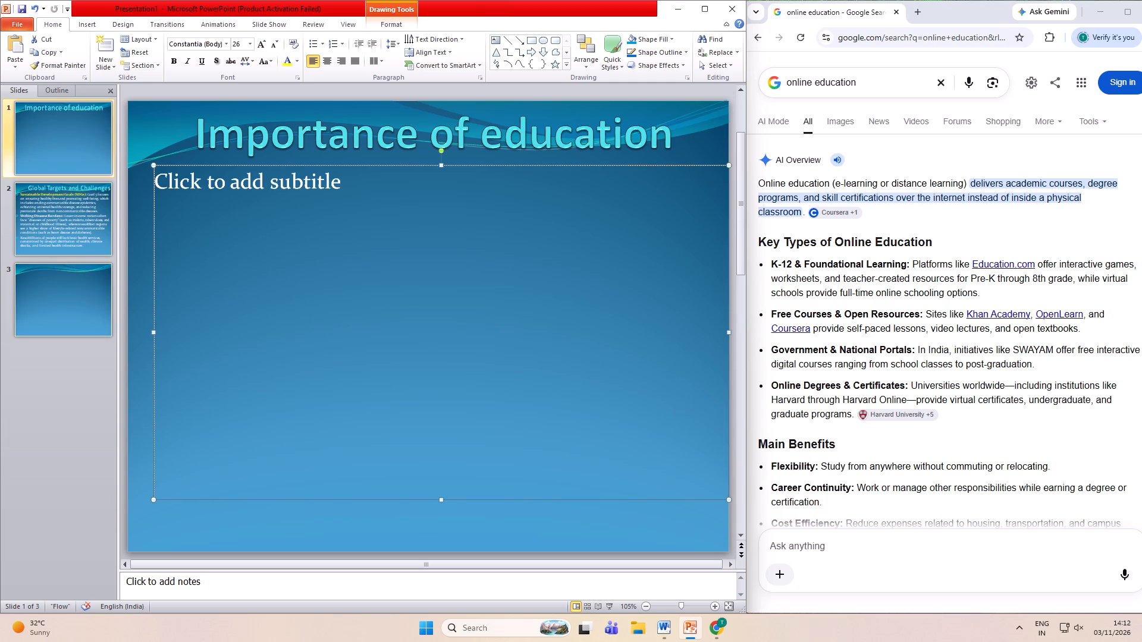
left_click_drag(152, 335, 119, 332)
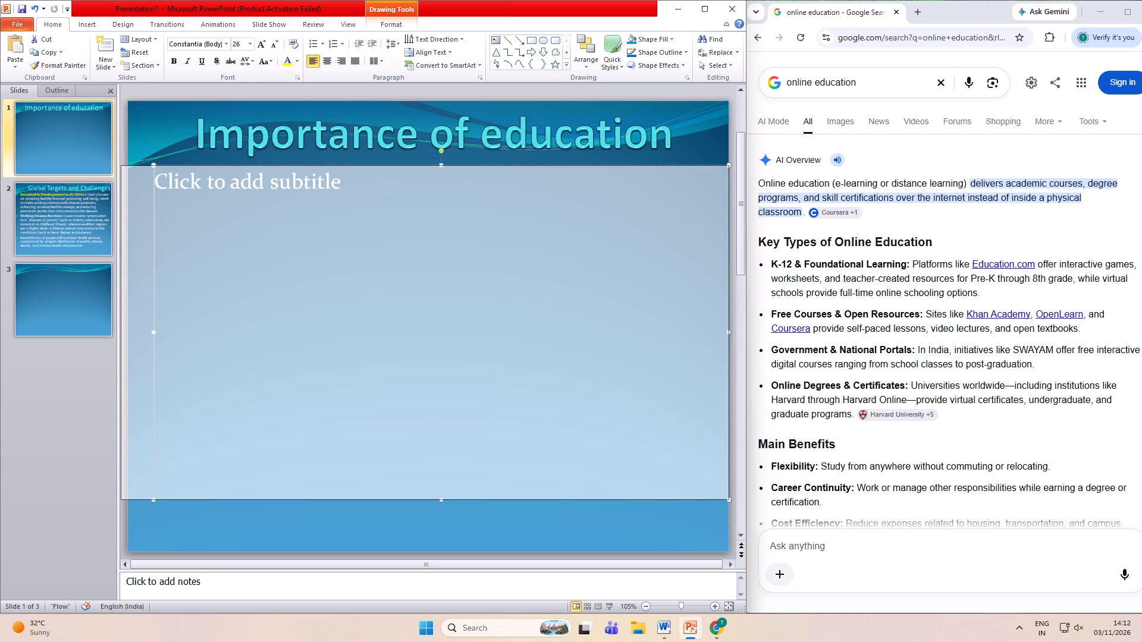
left_click_drag(119, 332, 128, 326)
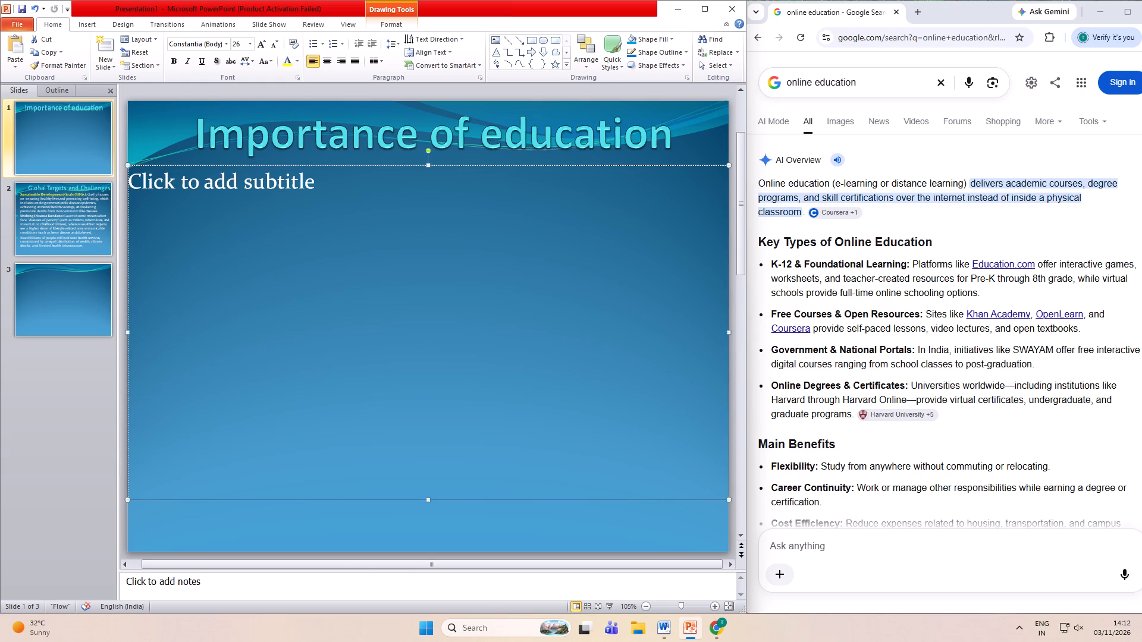
left_click_drag(429, 499, 429, 547)
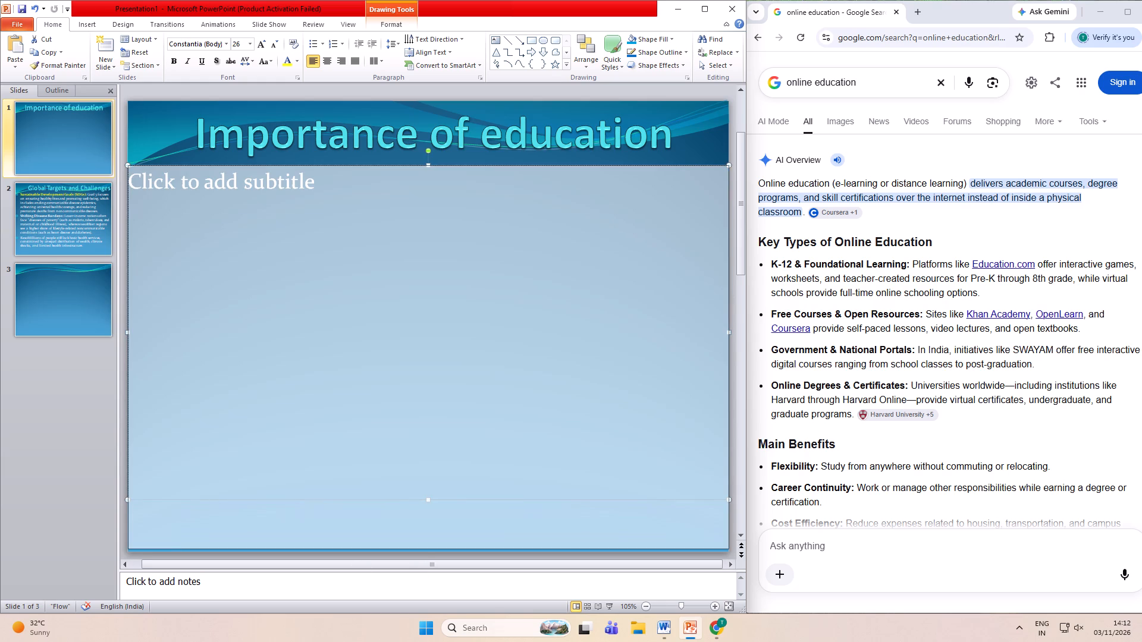
left_click_drag(429, 547, 429, 547)
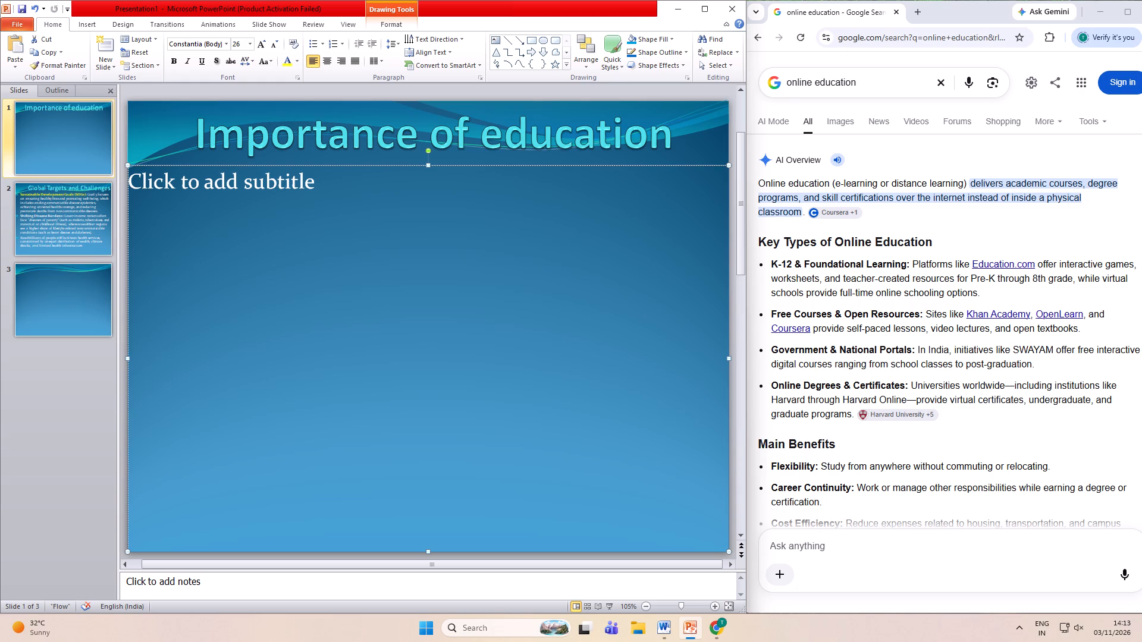
Switch to Chrome and search Google for "importance of education" in place of the online education query.
left_click(817, 83)
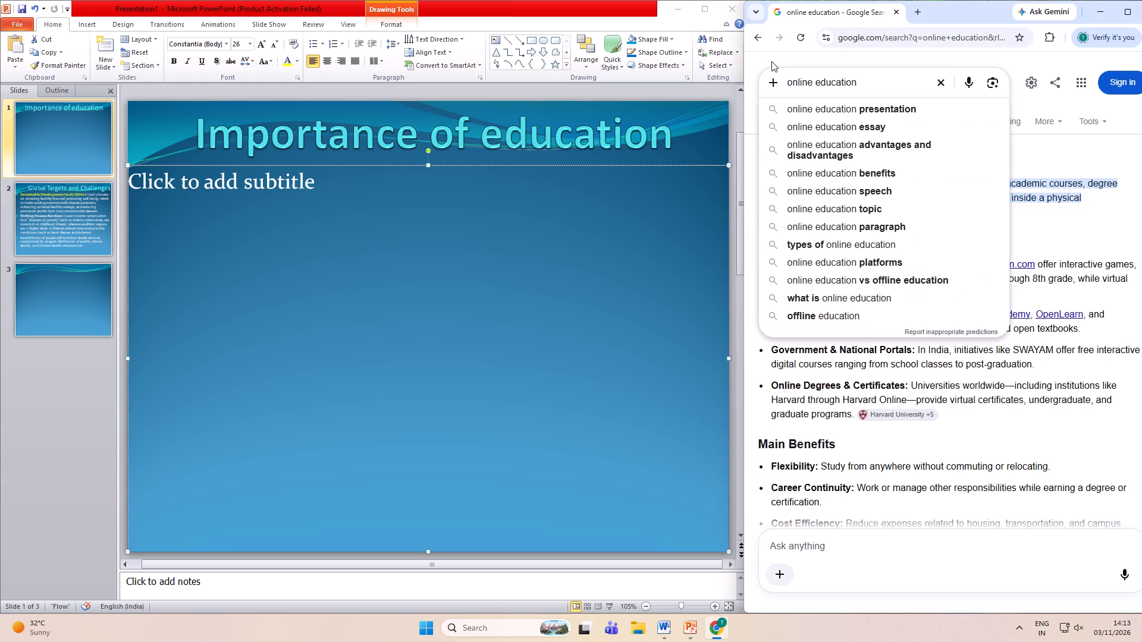
key("BackSpace")
key("BackSpace")
key("BackSpace")
key("BackSpace")
key("BackSpace")
key("BackSpace")
key("BackSpace")
key("BackSpace")
key("BackSpace")
key("BackSpace")
key("BackSpace")
key("BackSpace")
key("BackSpace")
key("BackSpace")
key("BackSpace")
key("BackSpace")
key("BackSpace")
key("BackSpace")
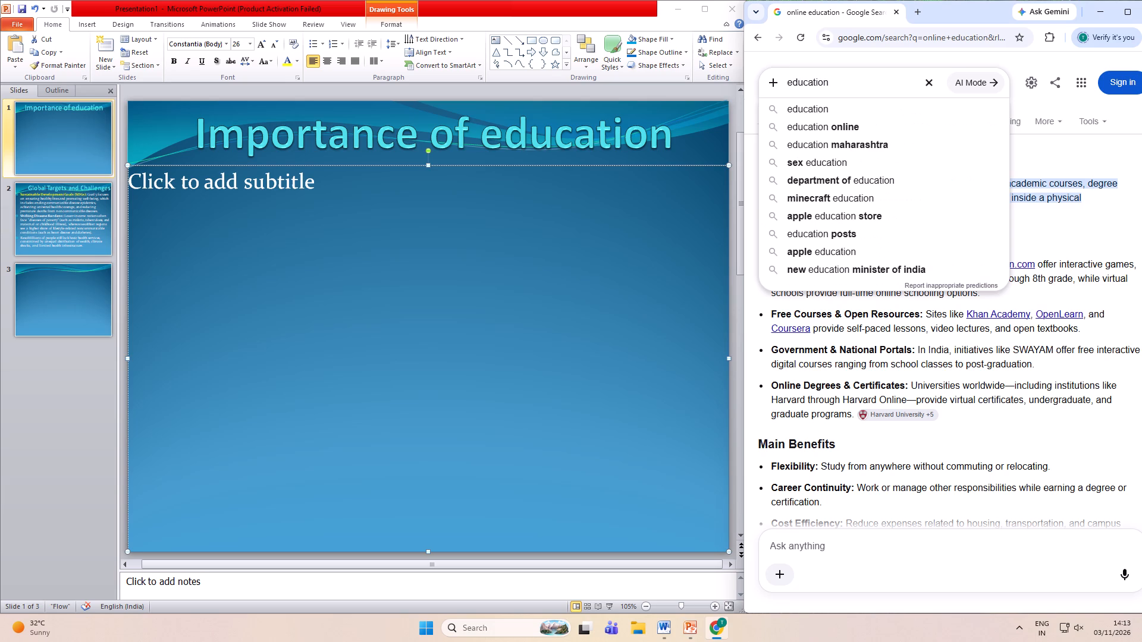
type("imp")
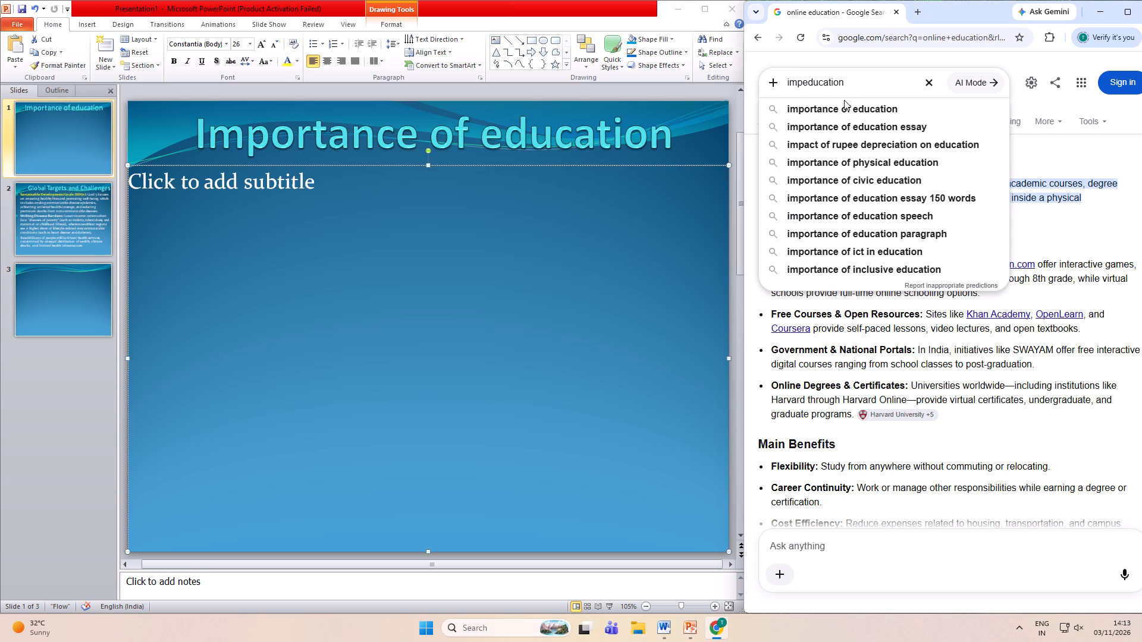
left_click(839, 106)
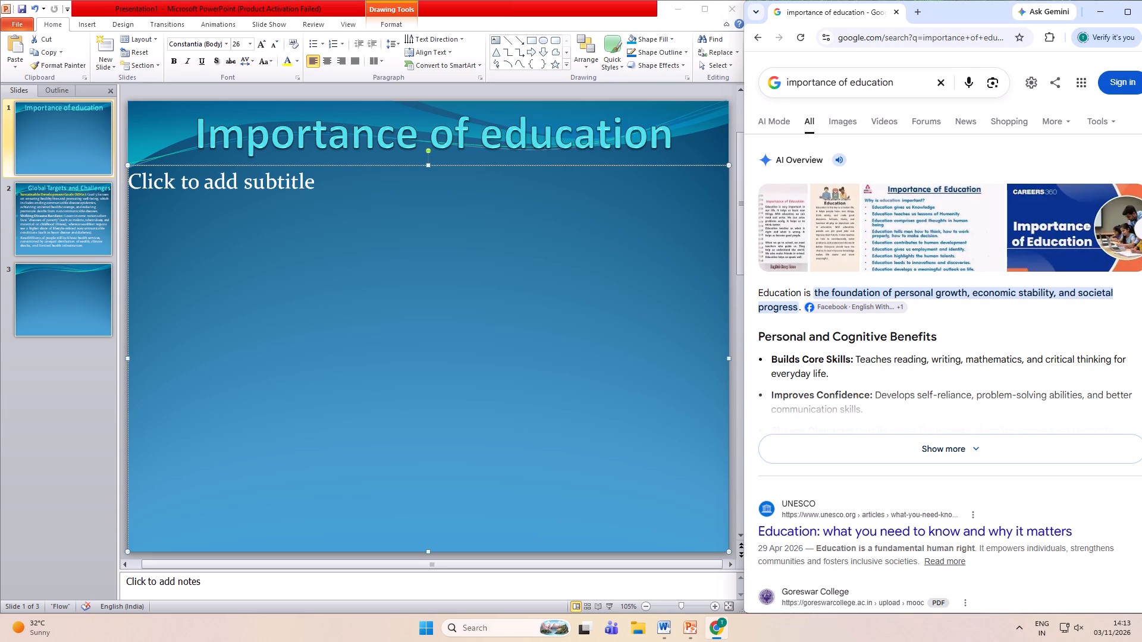
Expand the AI Overview on the importance of education and view it from its beginning.
scroll(806, 360, "down", 2)
scroll(806, 360, "up", 1)
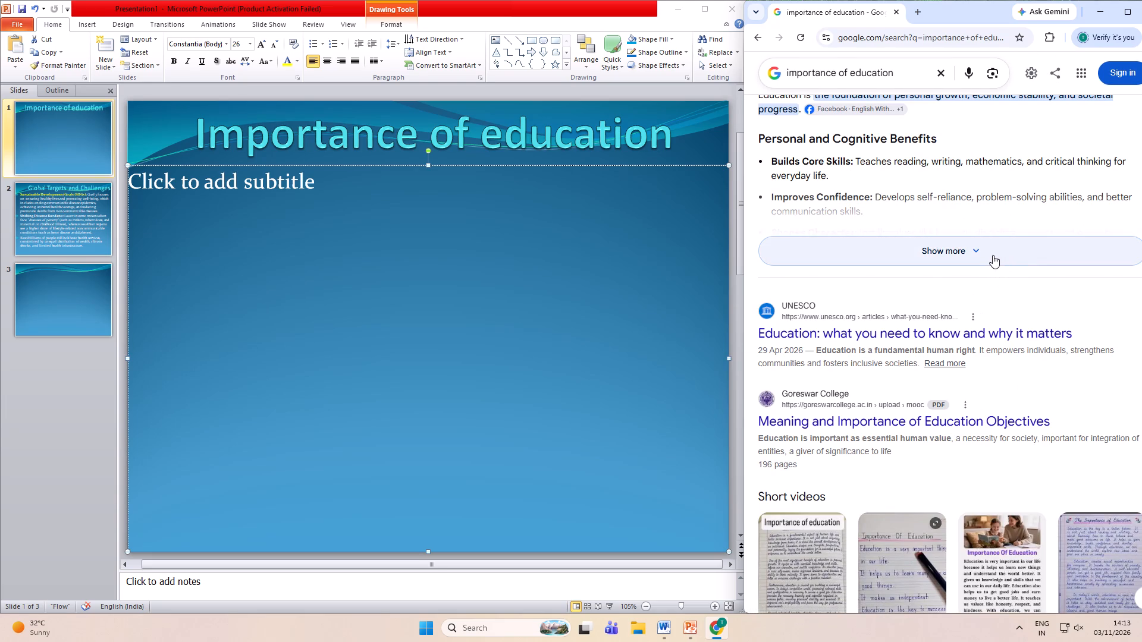
left_click(993, 255)
scroll(806, 290, "up", 4)
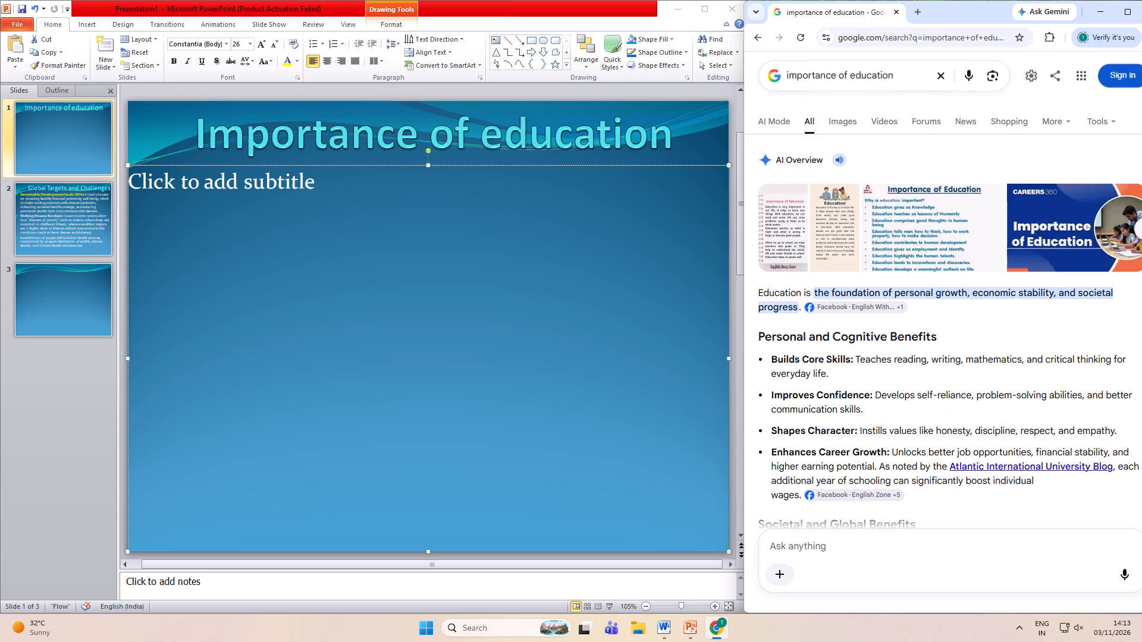
scroll(806, 290, "up", 3)
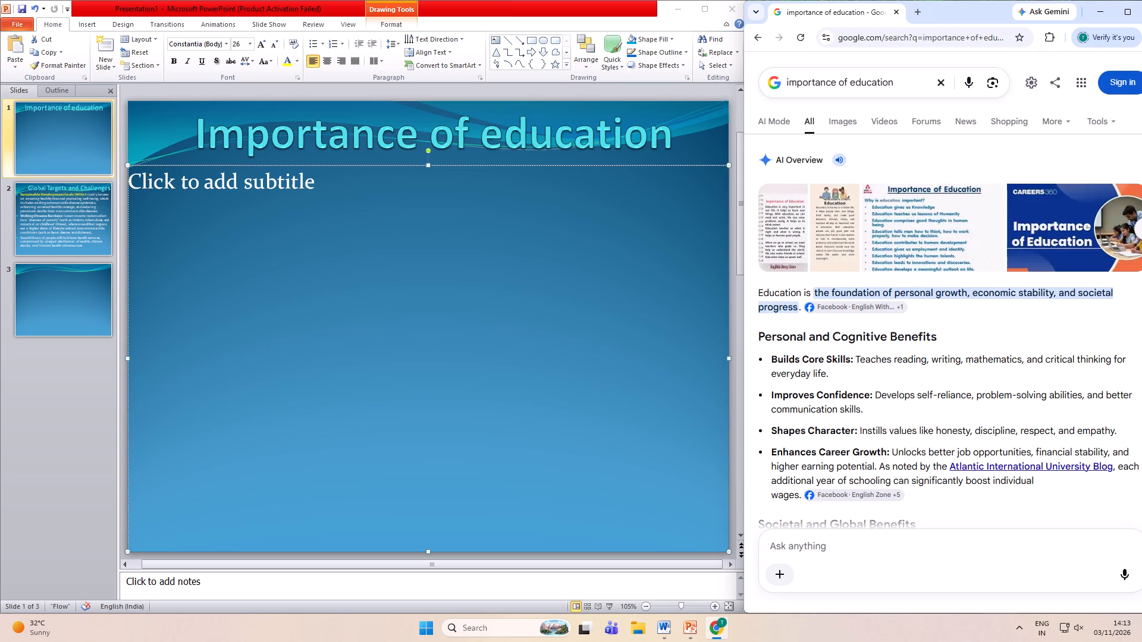
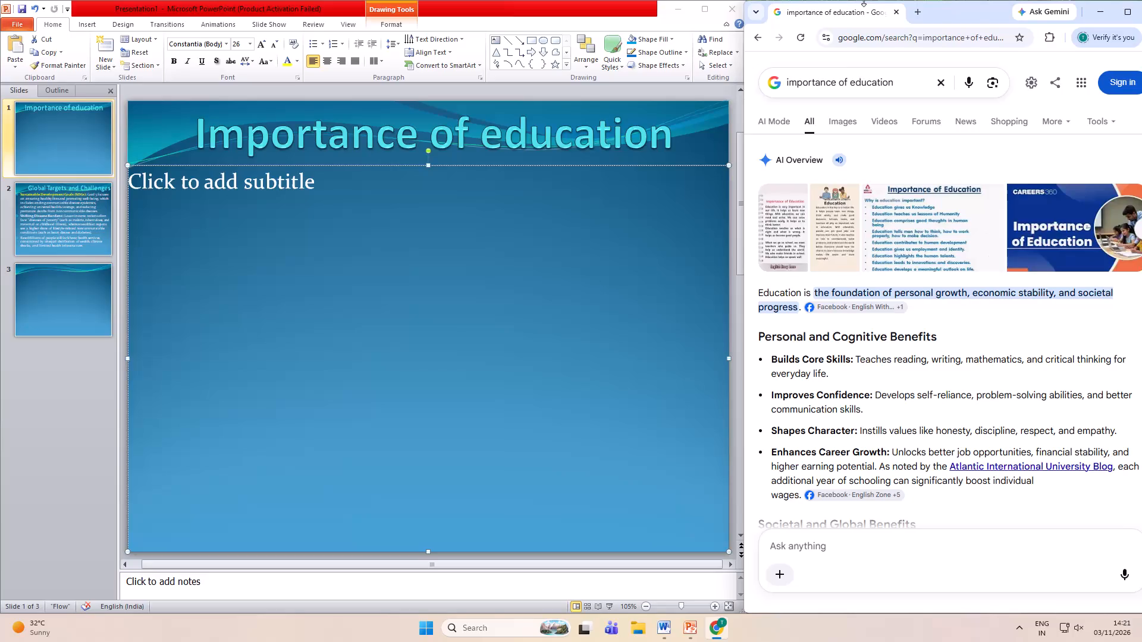
Switch to PowerPoint and start the text in slide 1's empty subtitle placeholder with "IN".
key("i")
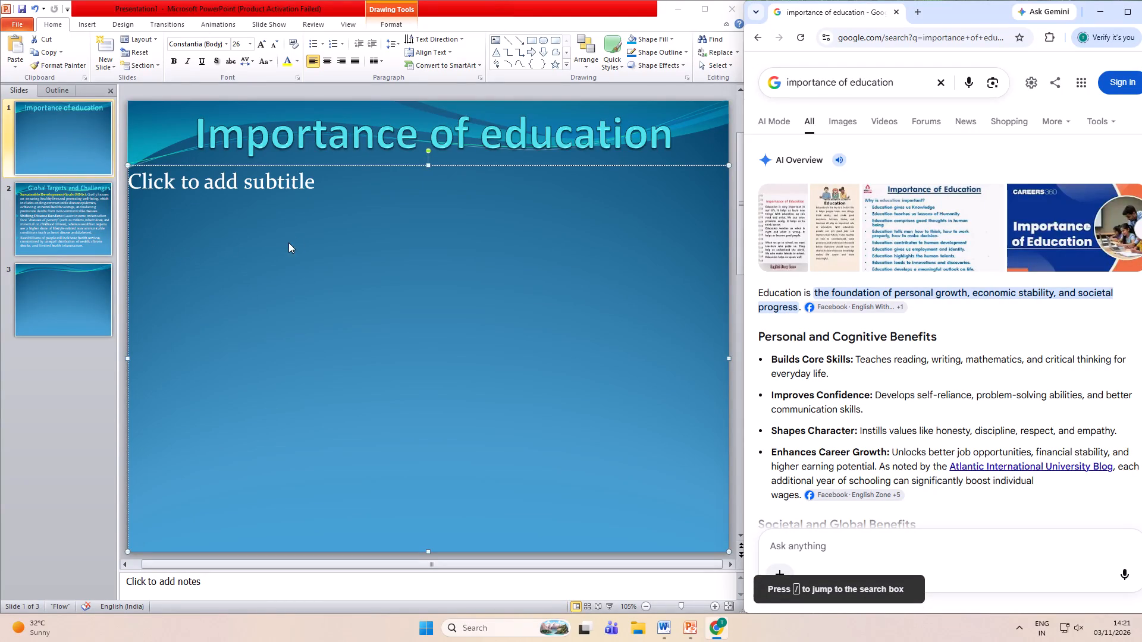
left_click(362, 193)
left_click(354, 189)
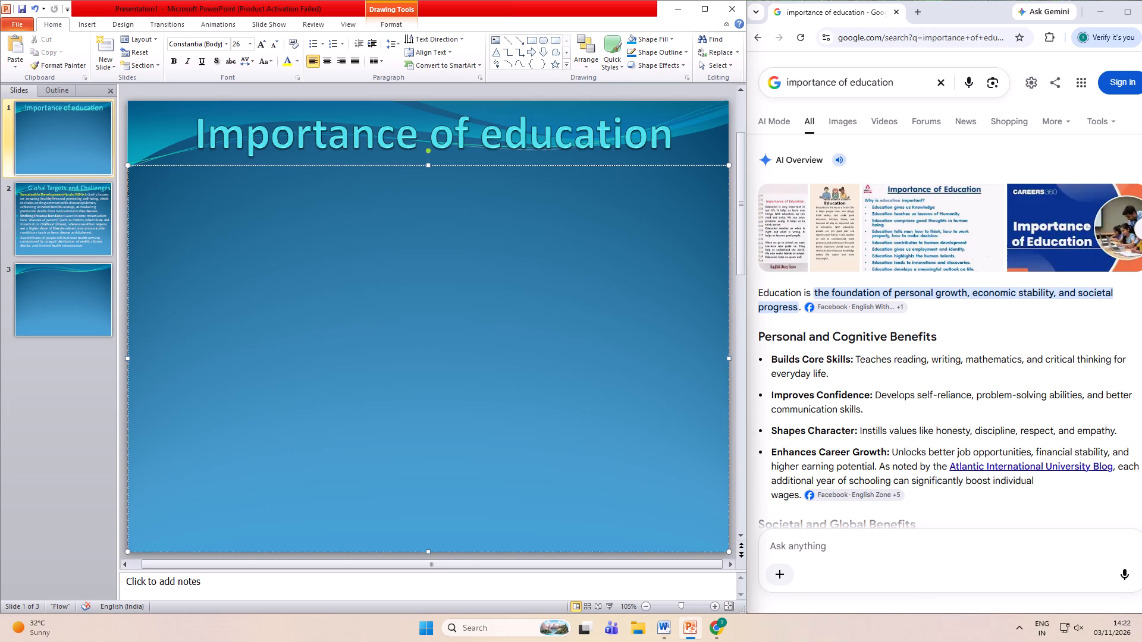
key("i")
key("n")
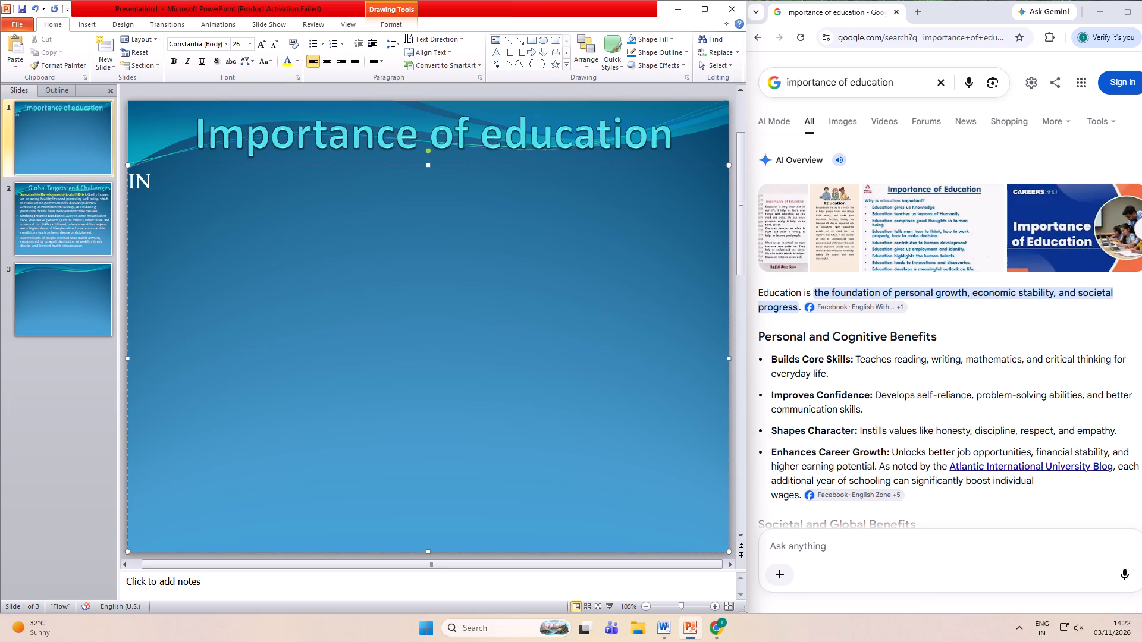
key("BackSpace")
key("n")
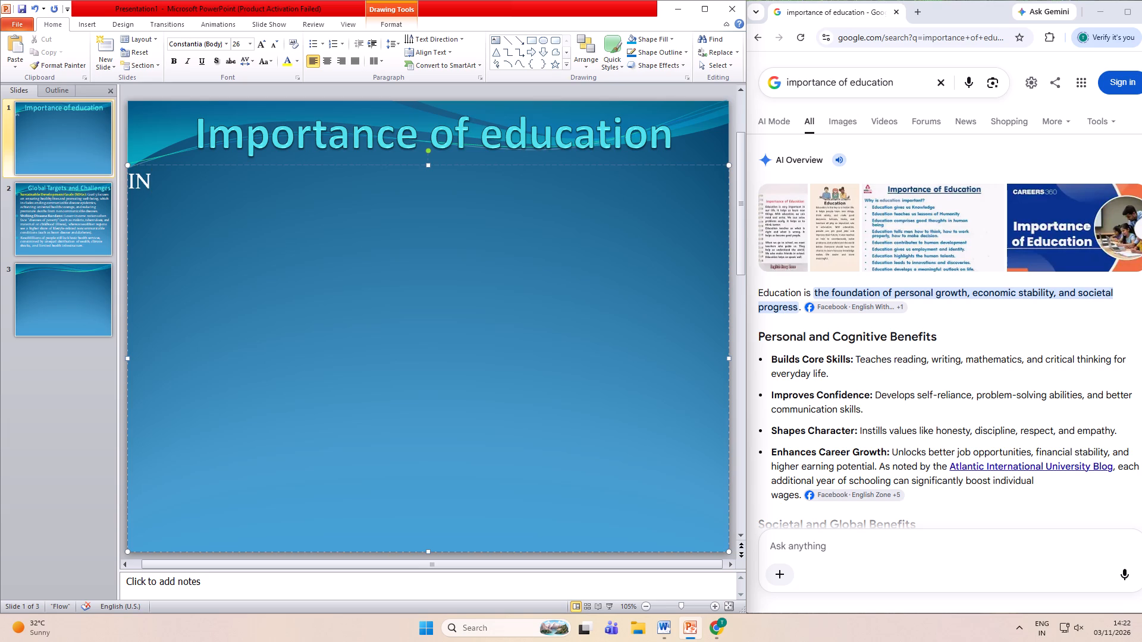
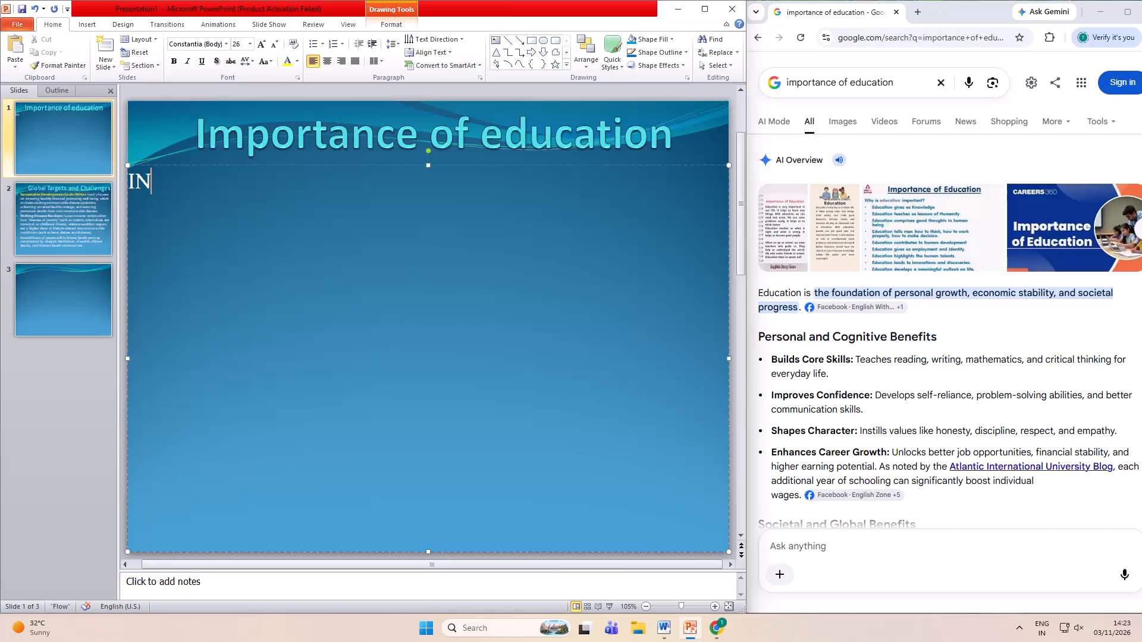
Correct the started text in slide 1's body placeholder so it reads "Introduction".
key("BackSpace")
type("ntro")
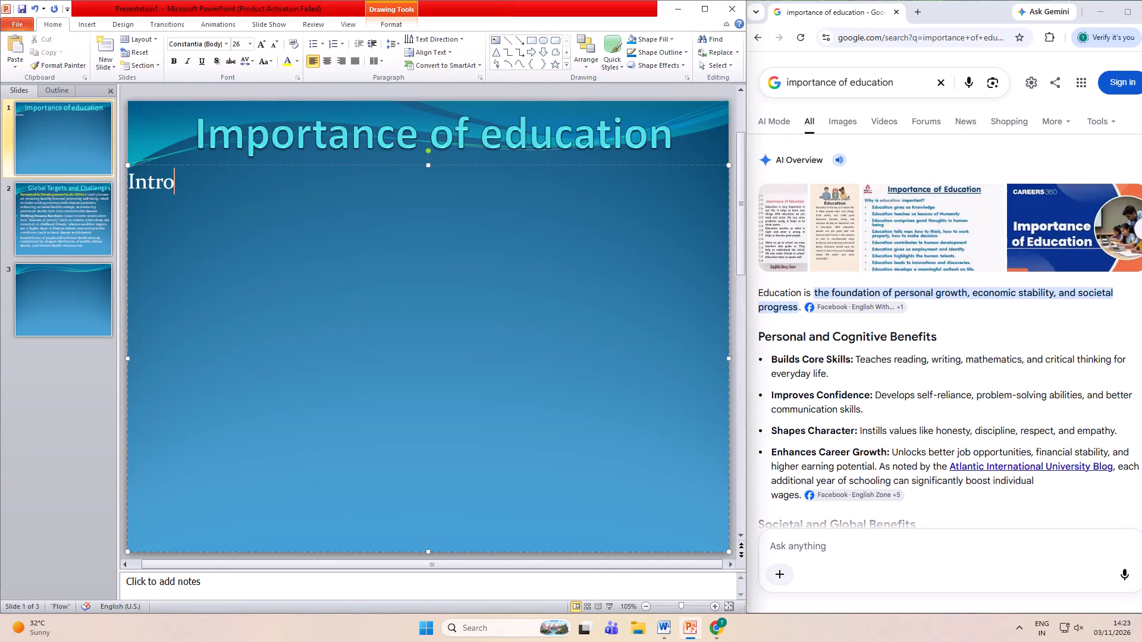
type("duction")
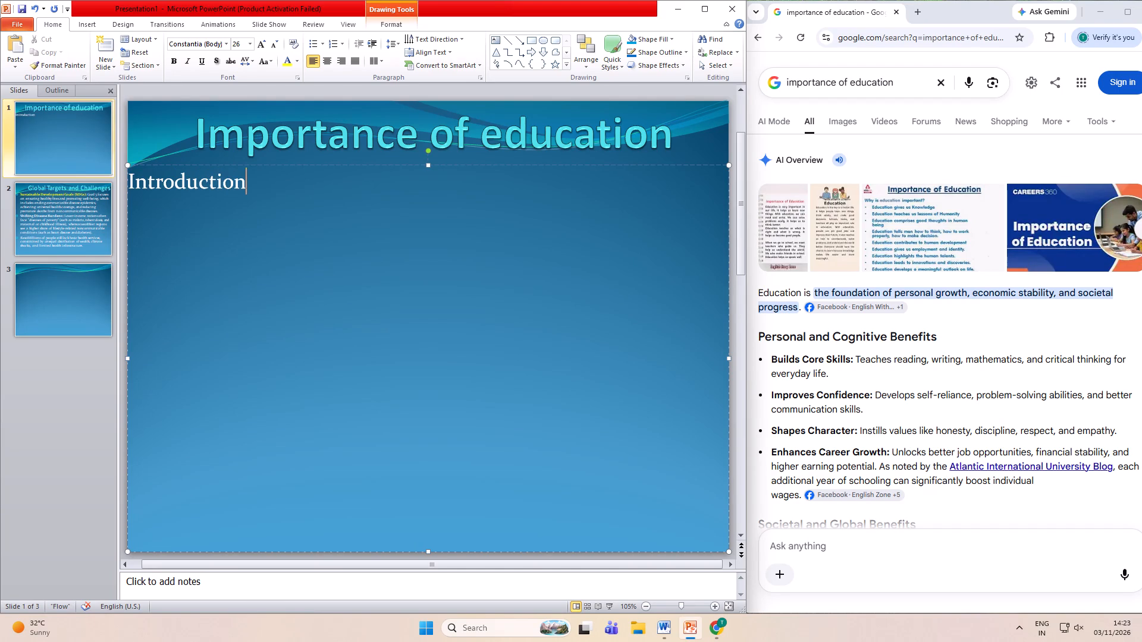
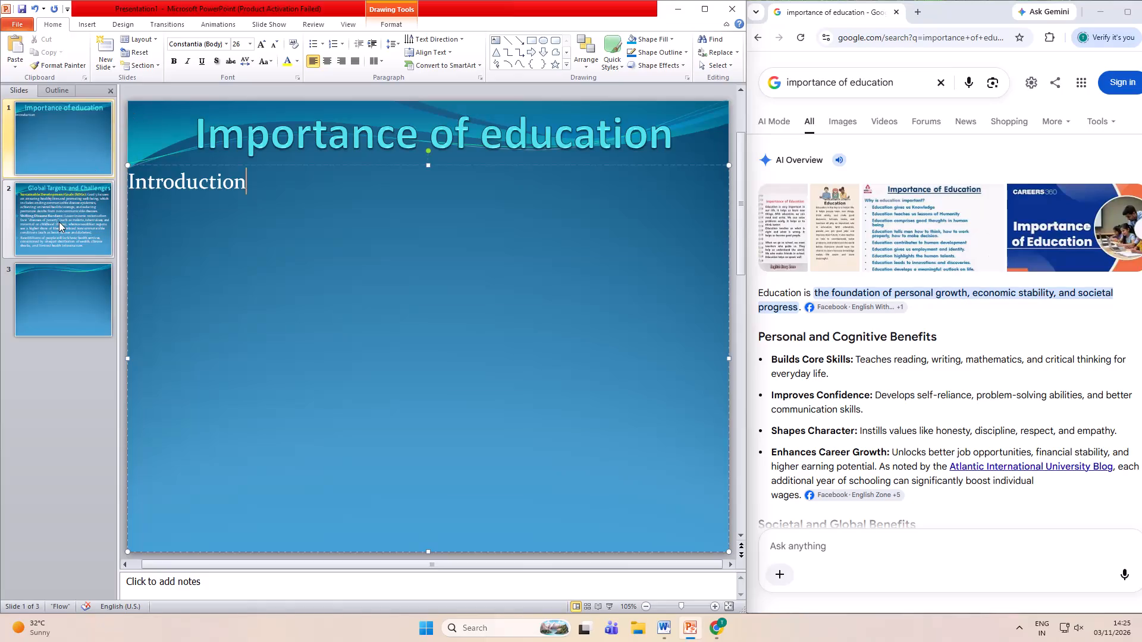
Centre the "Introduction" line in slide 1's body placeholder.
left_click(58, 222)
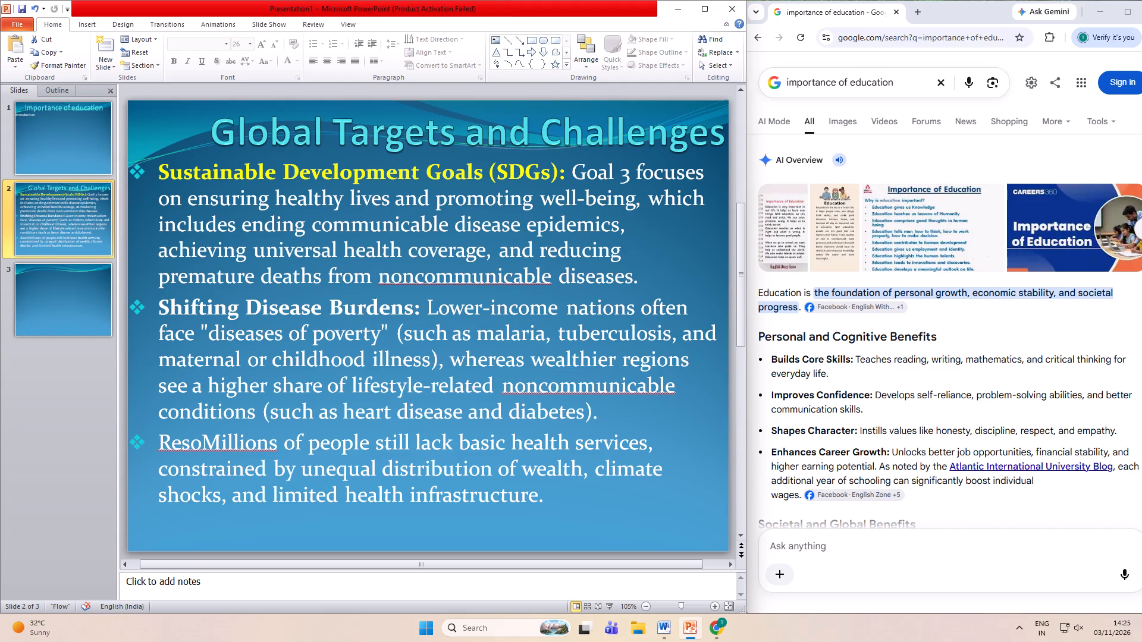
left_click(44, 125)
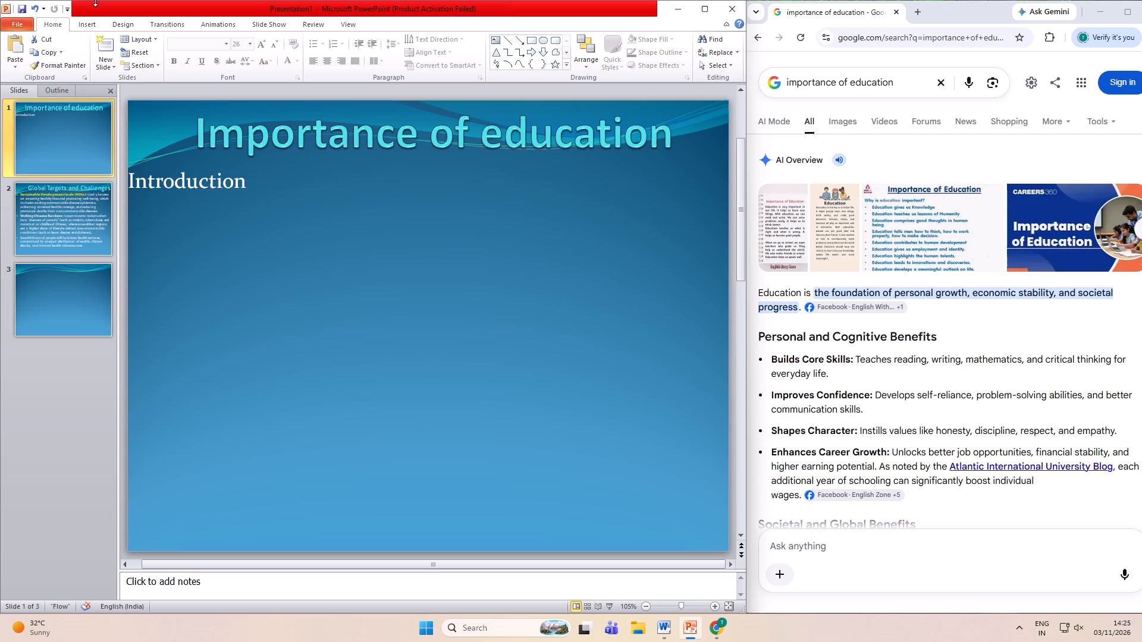
left_click(260, 185)
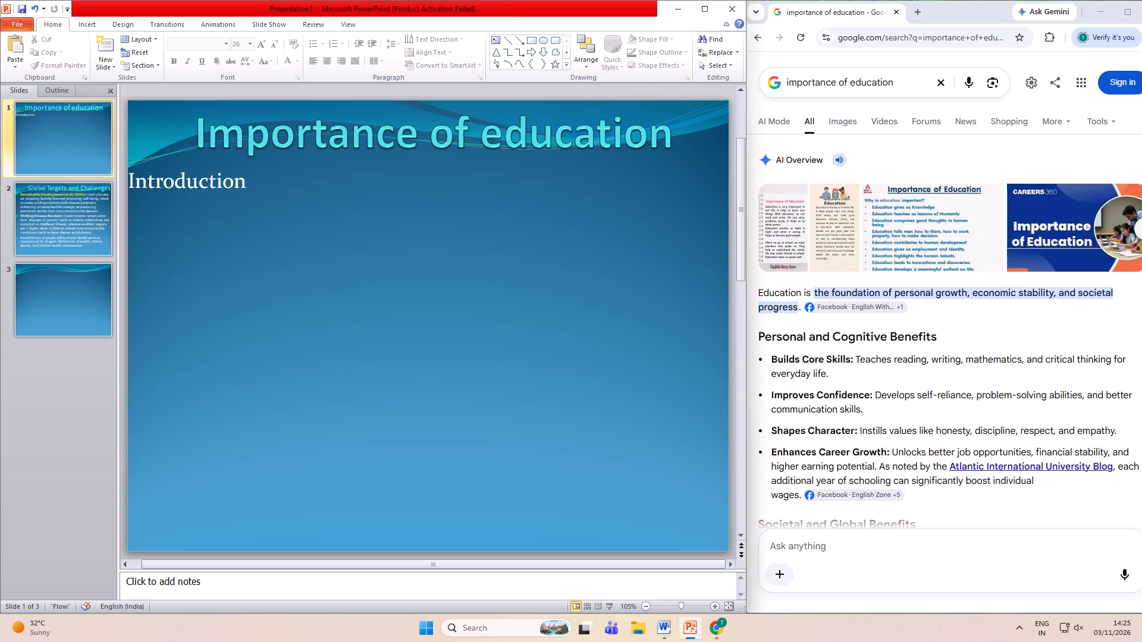
left_click_drag(131, 181, 281, 200)
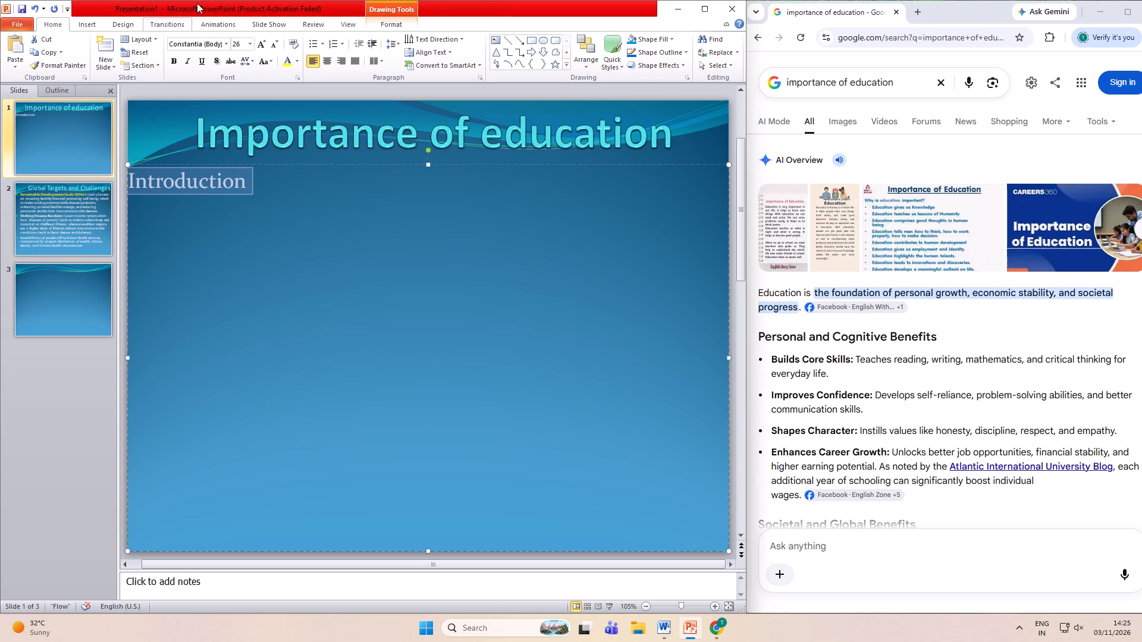
left_click(322, 58)
Start a new left-aligned line below the centred "Introduction" line on slide 1.
left_click(541, 166)
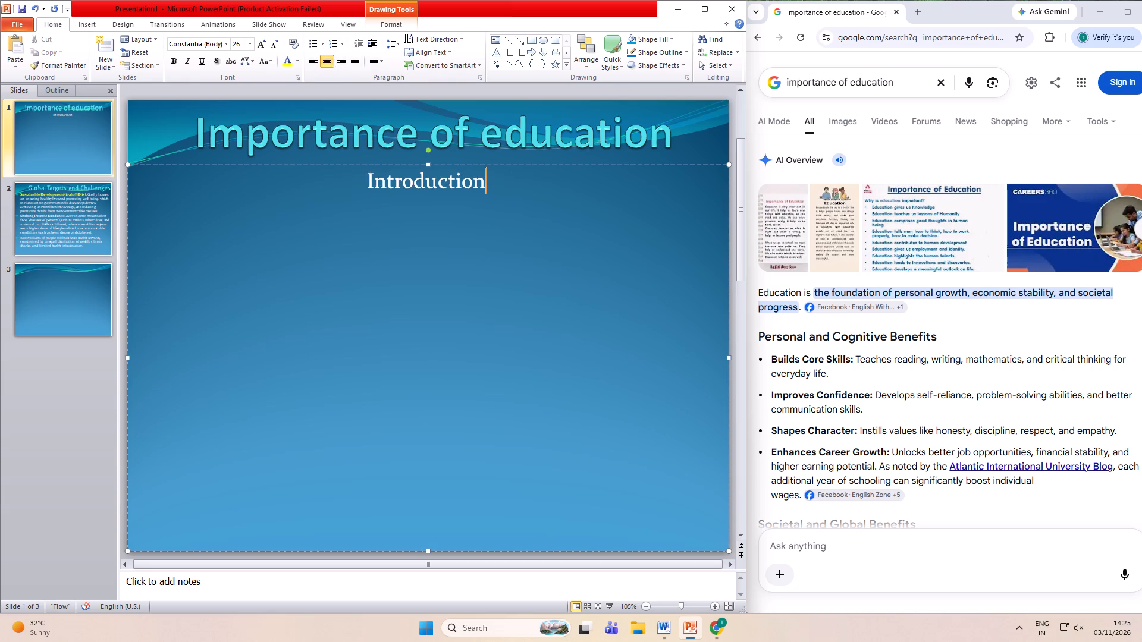
key("backslash")
key("Return")
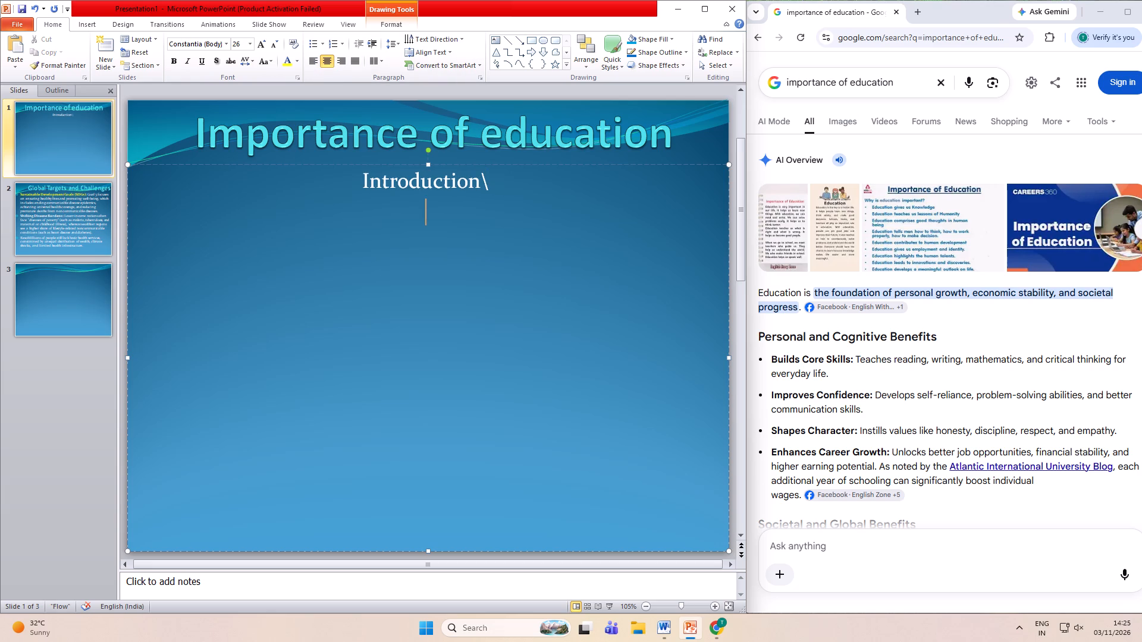
key("BackSpace")
key("BackSpace")
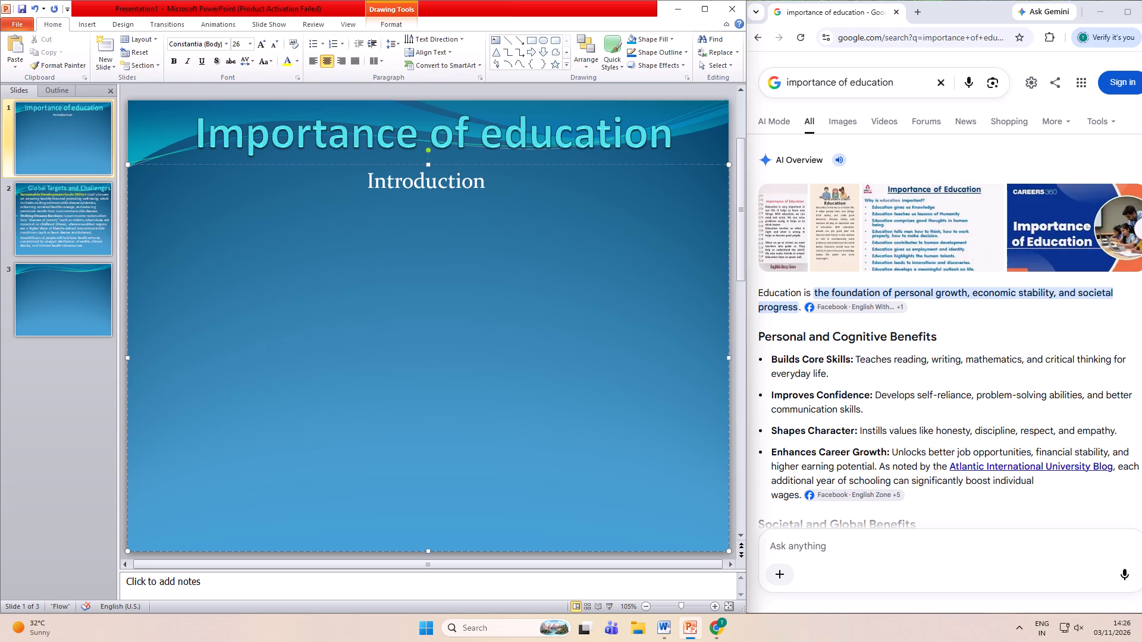
key("Return")
key("1")
key("BackSpace")
left_click(315, 61)
Write the first numbered point under the introduction heading: "1. Education is important in our life.".
key("1")
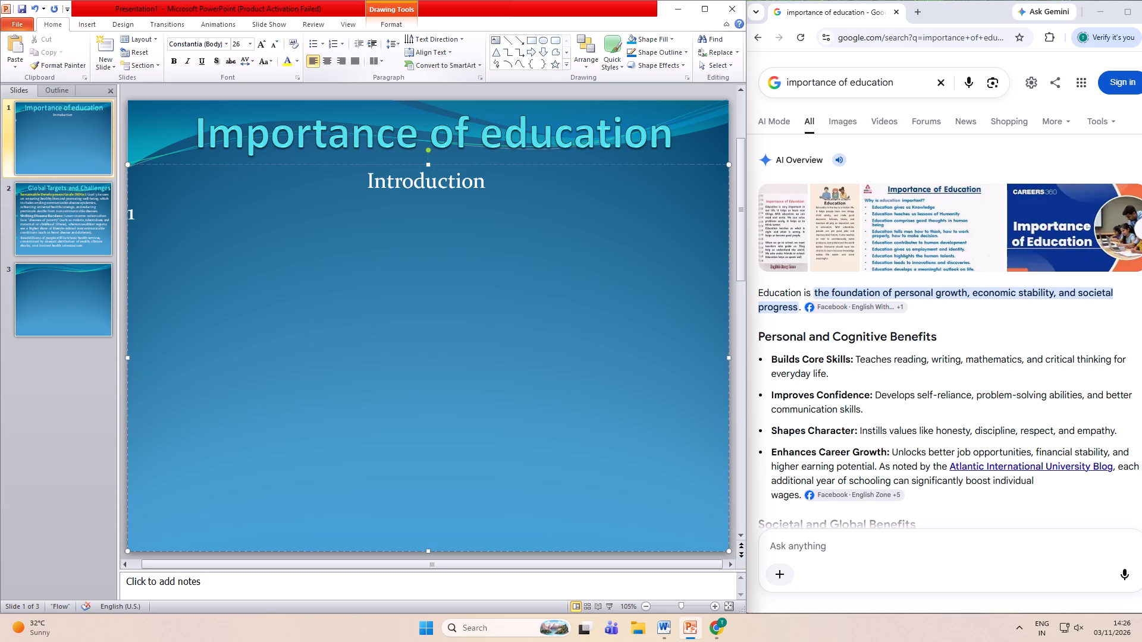
key("period")
key("space")
key("shift+e")
type("du")
type("cation")
key("space")
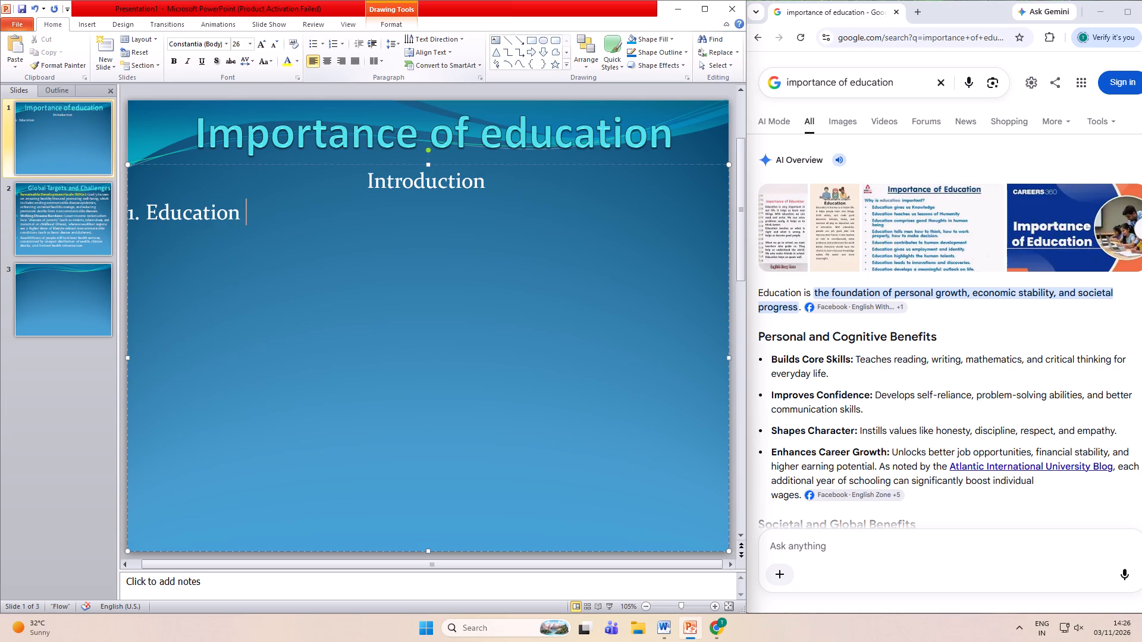
key("i")
key("s")
key("space")
type("impo")
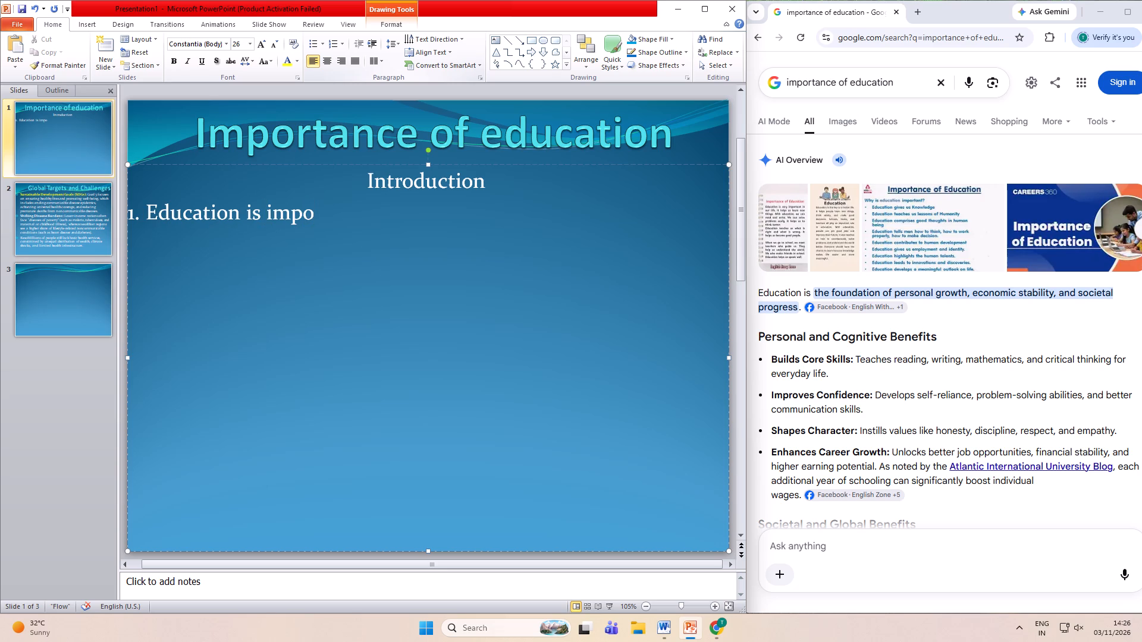
type("rtant")
key("space")
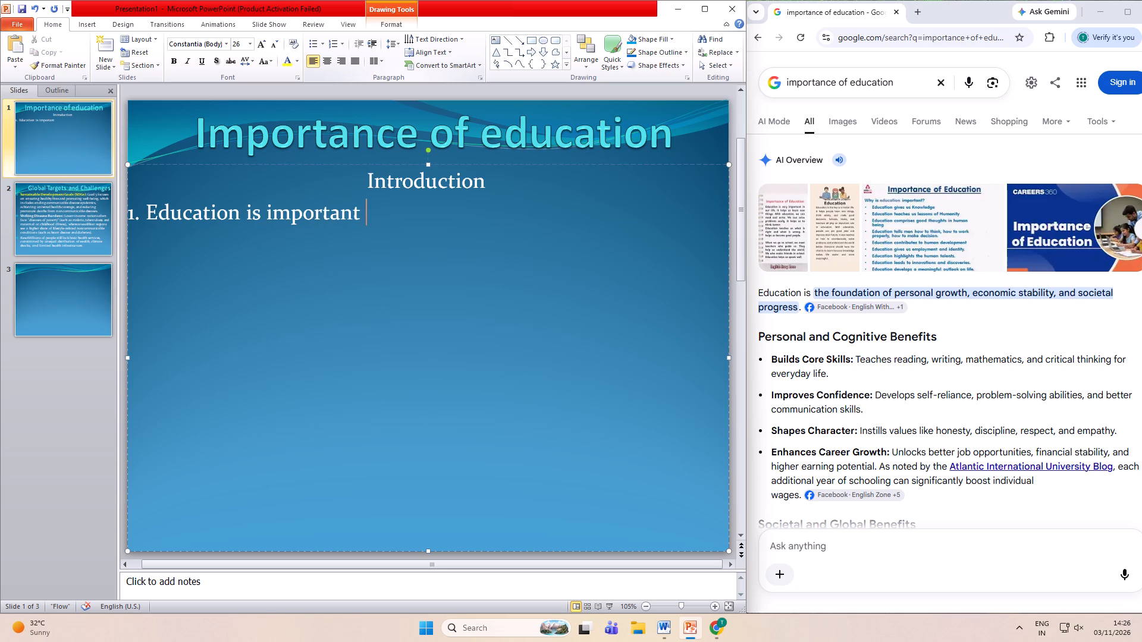
type("in")
key("space")
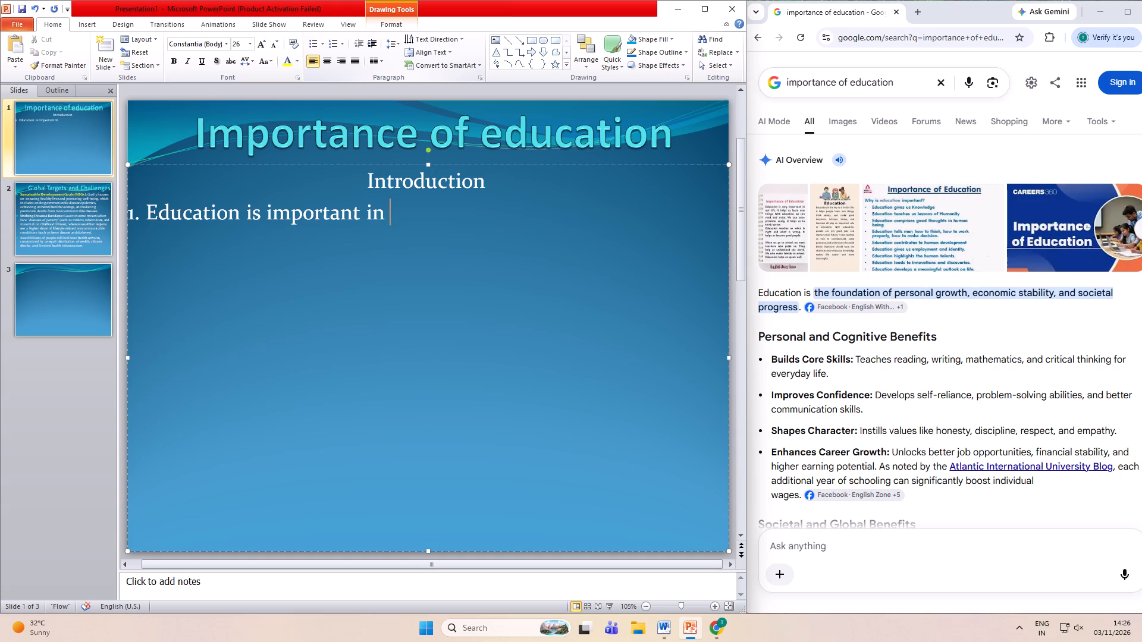
type("our")
key("space")
type("li")
type("fe")
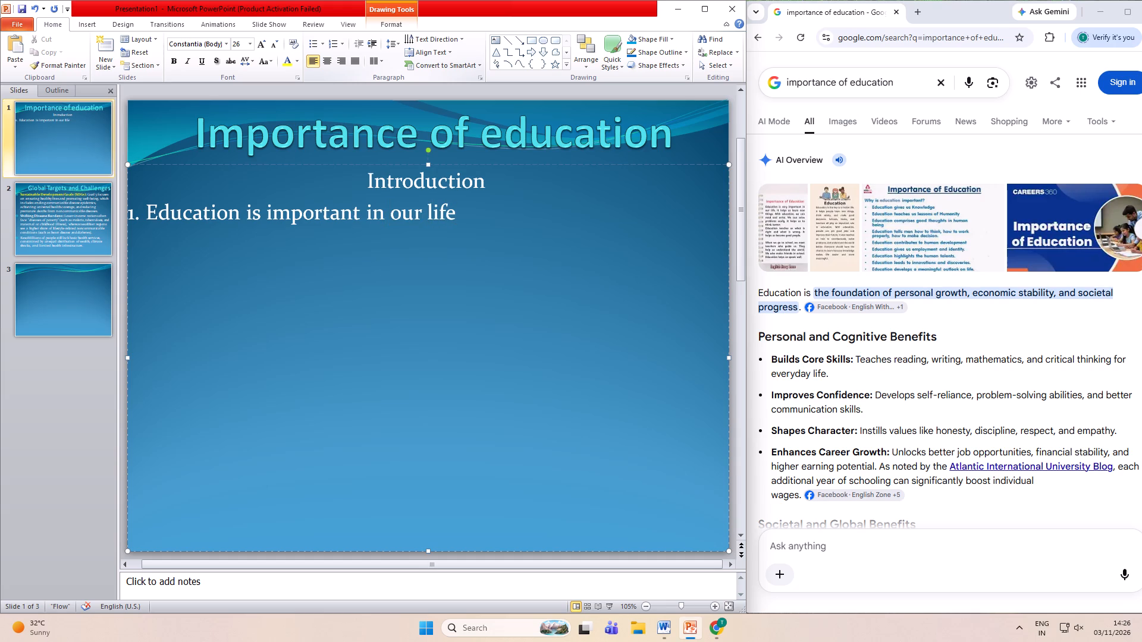
key("period")
Add the second numbered point to slide 1's list: "It gives us knowledge.".
key("Return")
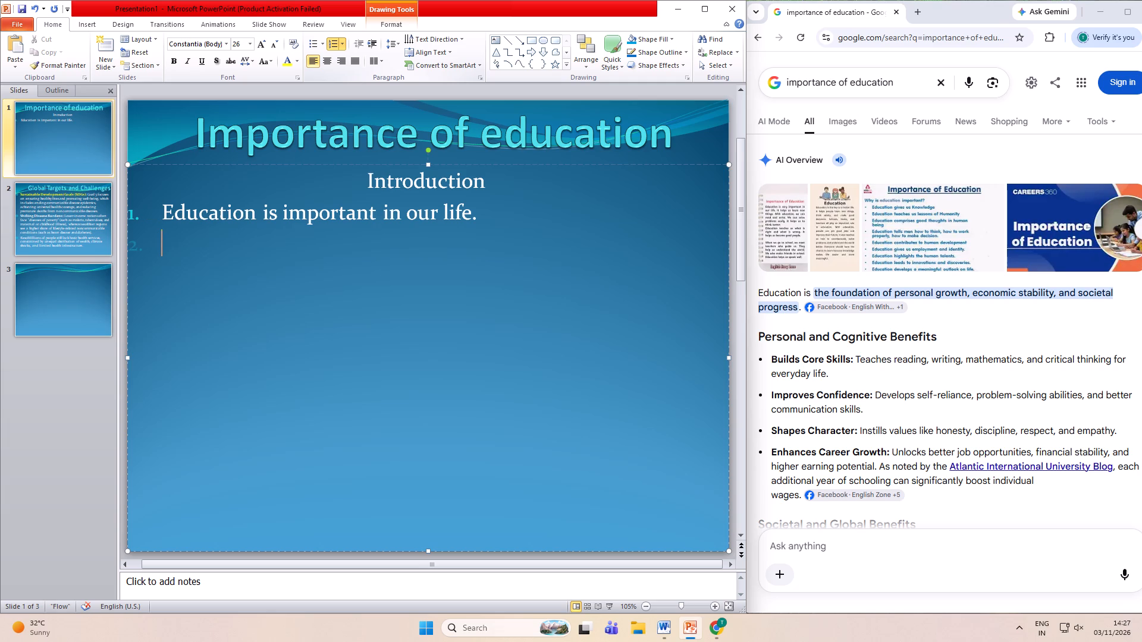
type("IT")
key("BackSpace")
key("t")
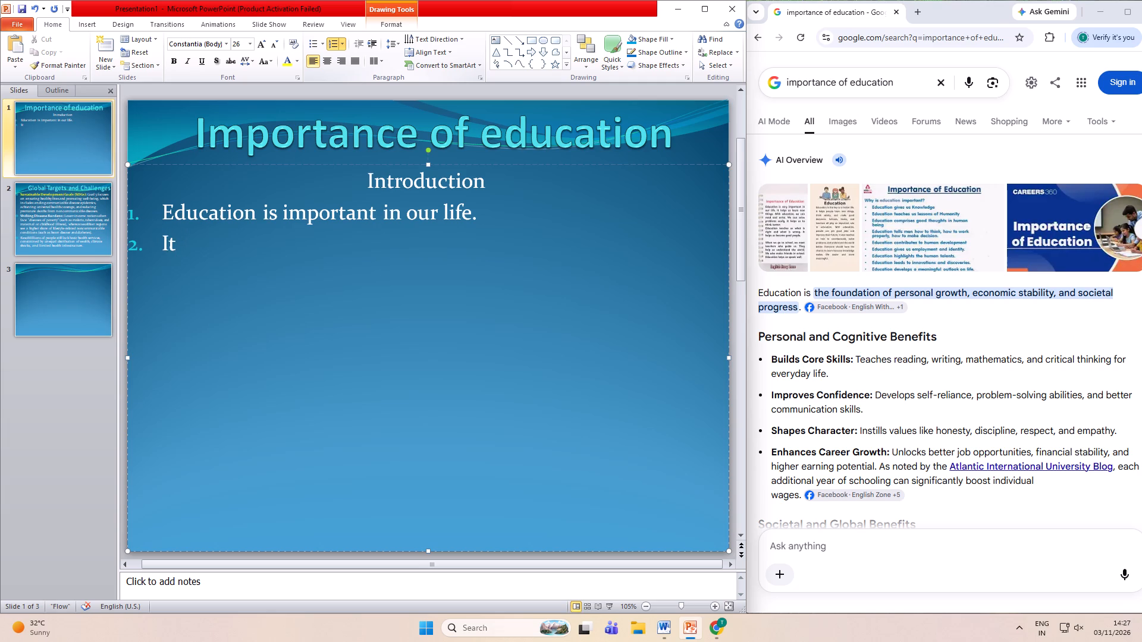
key("space")
type("giv")
type("es")
key("space")
type("us")
key("space")
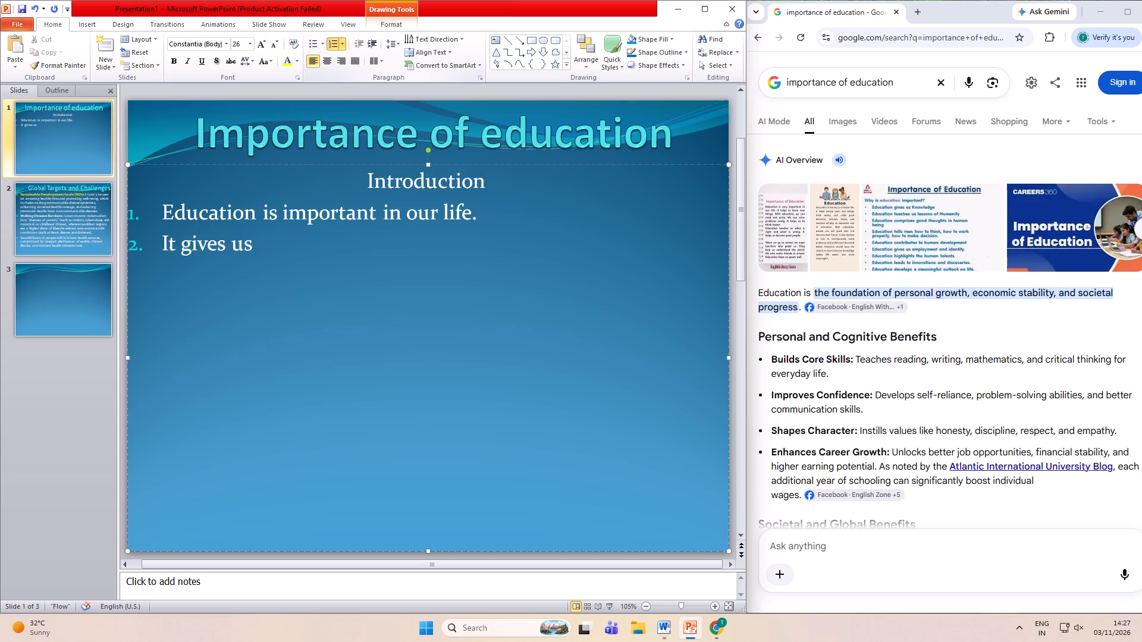
key("k")
key("n")
key("o")
key("w")
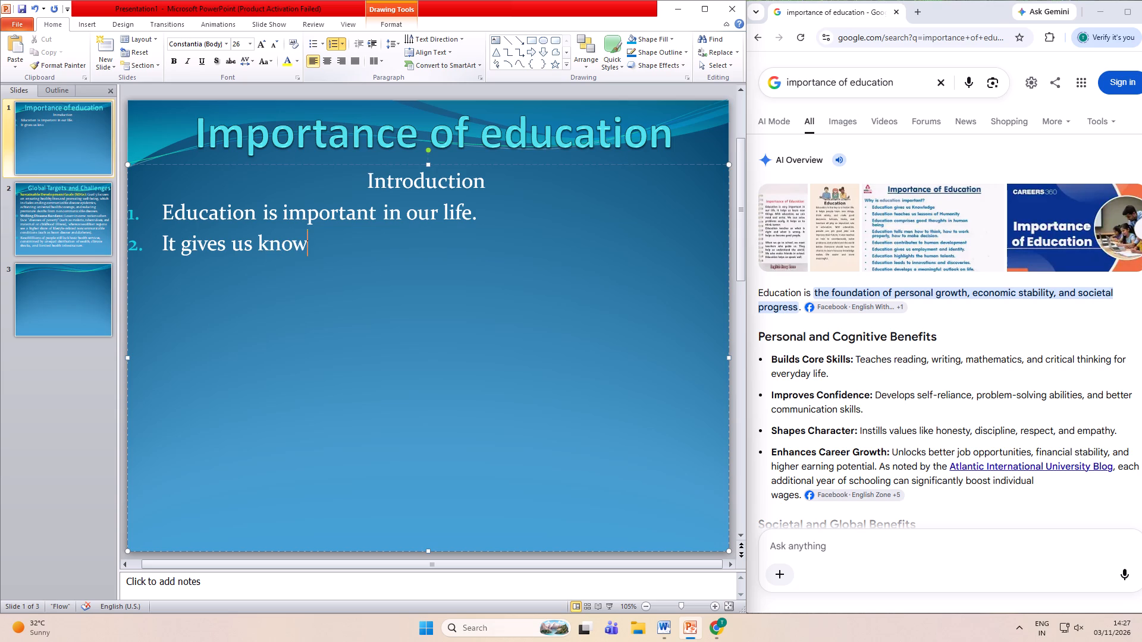
key("l")
key("e")
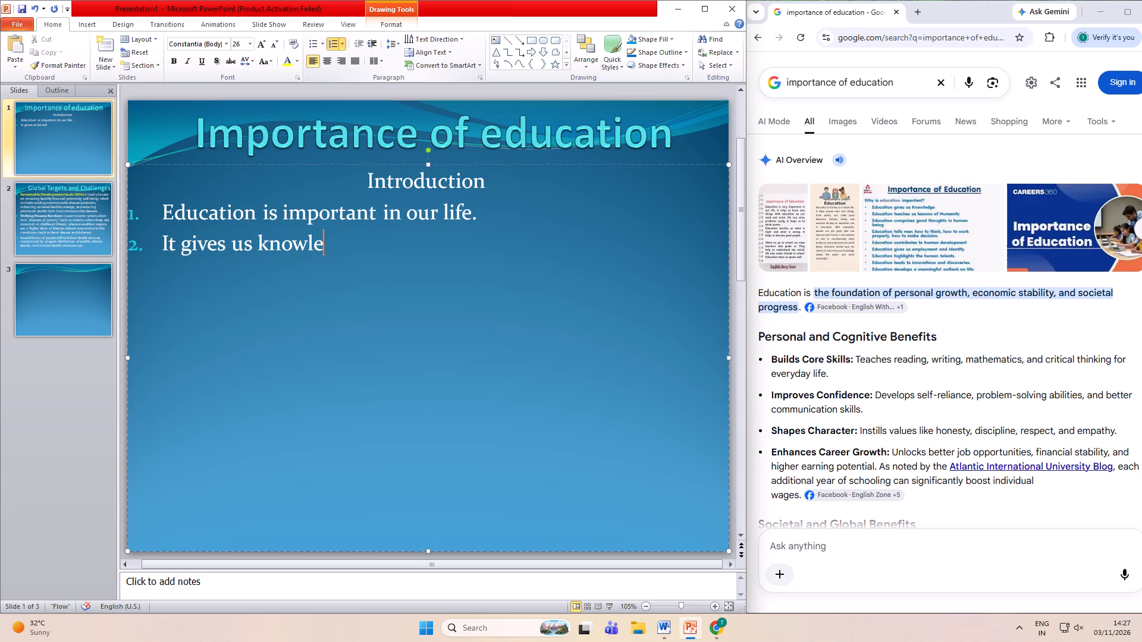
key("d")
type("ge")
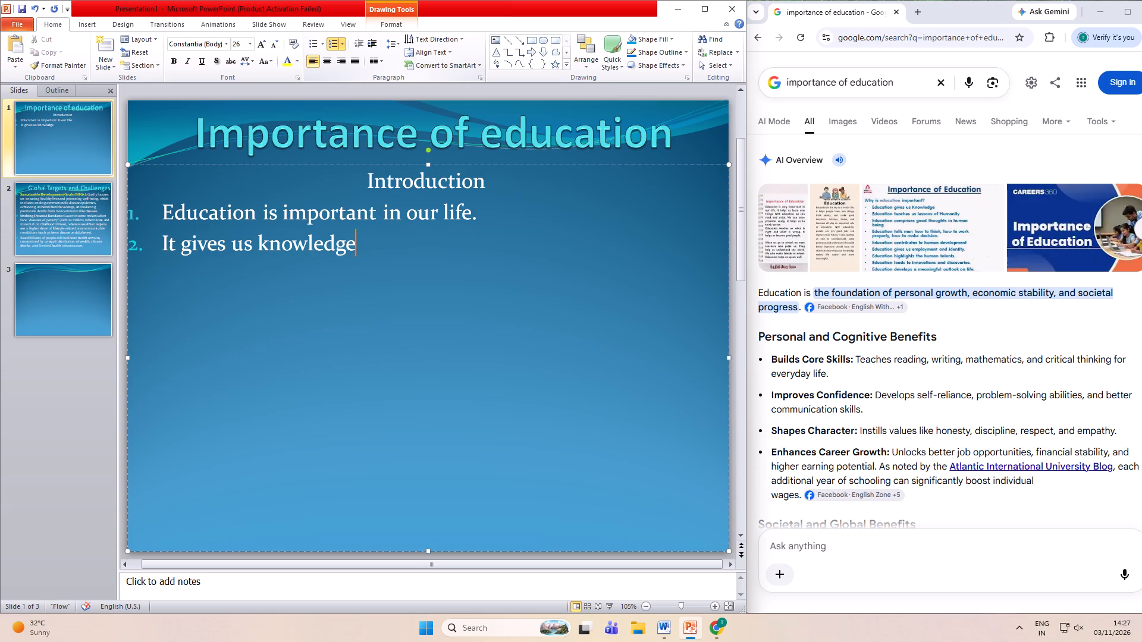
key("period")
Add a third numbered point to slide 1's list, beginning with "It".
key("Return")
key("backslash")
key("BackSpace")
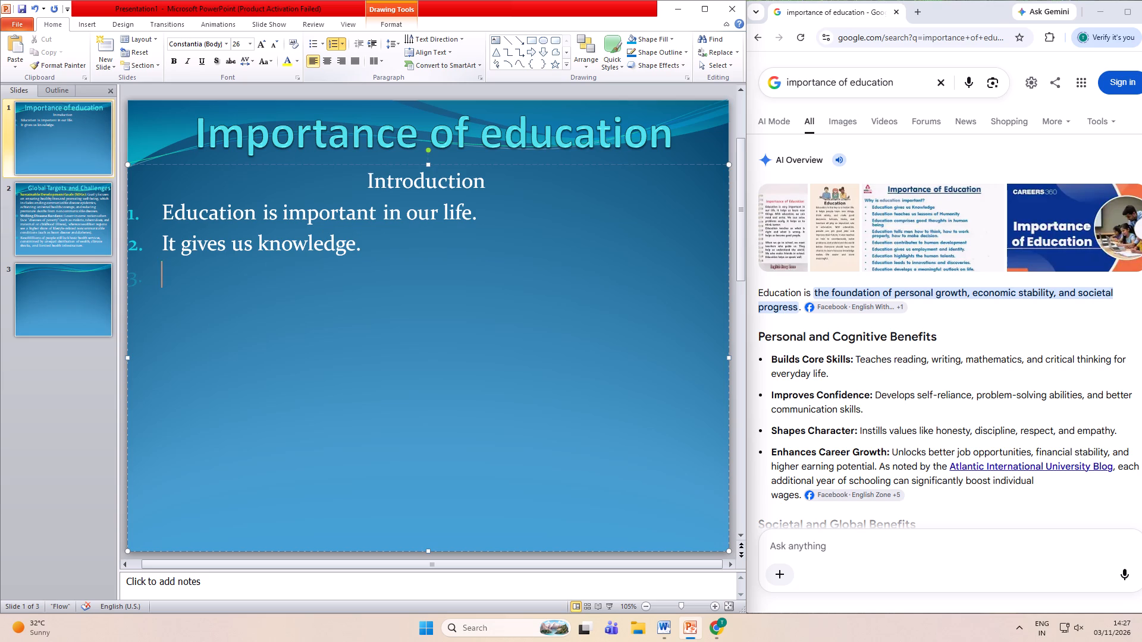
type("It")
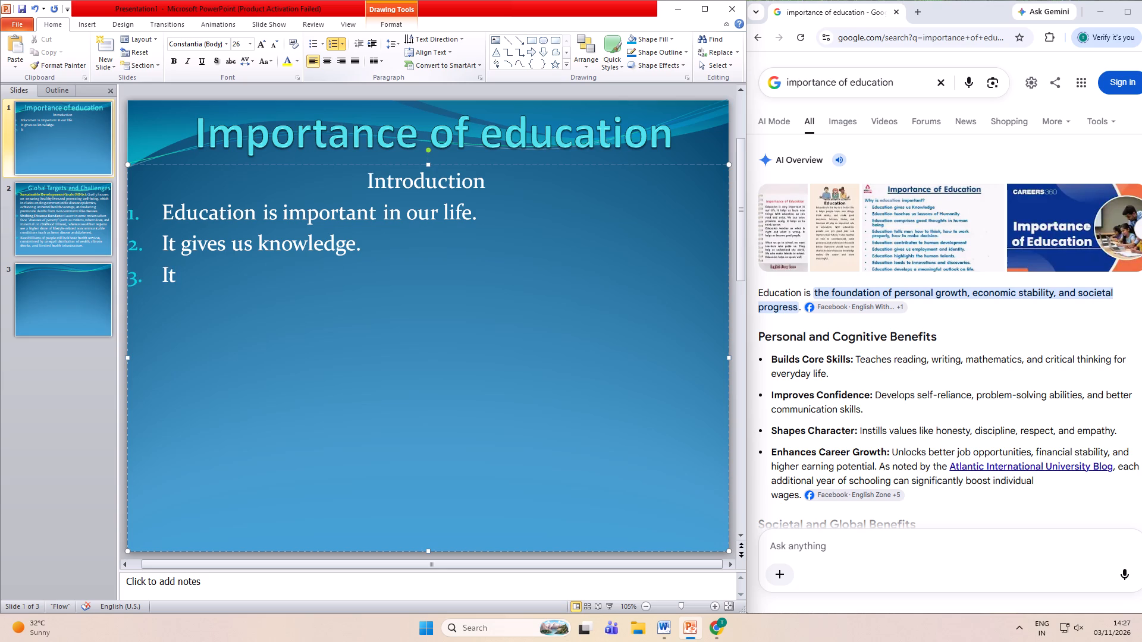
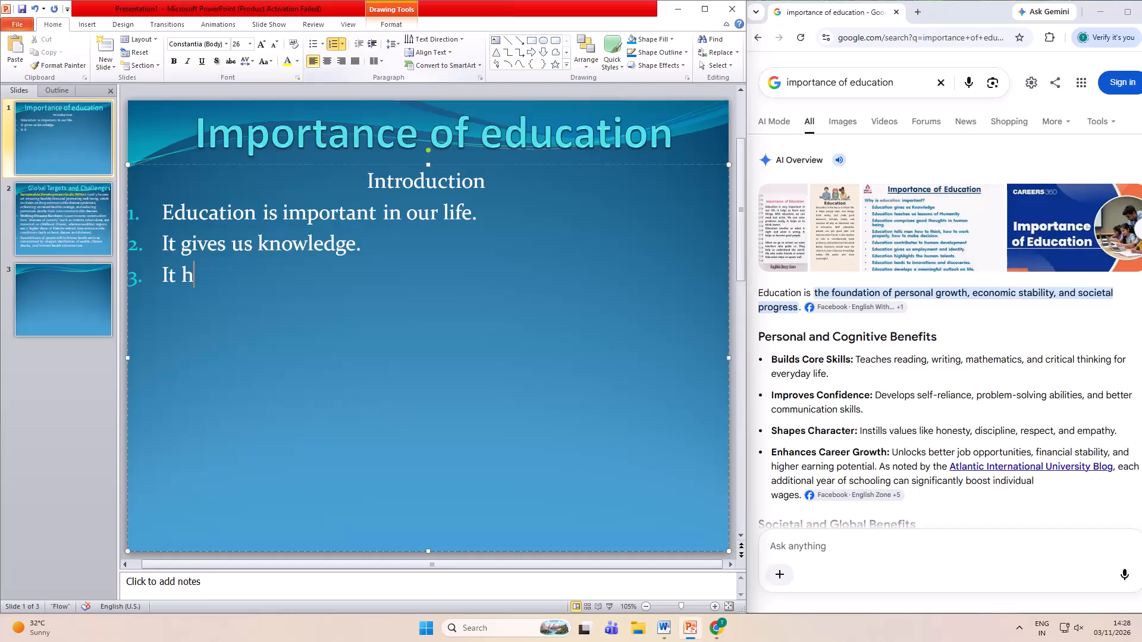
Complete the third numbered point on slide 1 so it reads "It helps us learn new things.".
type("el")
type("ps")
key("space")
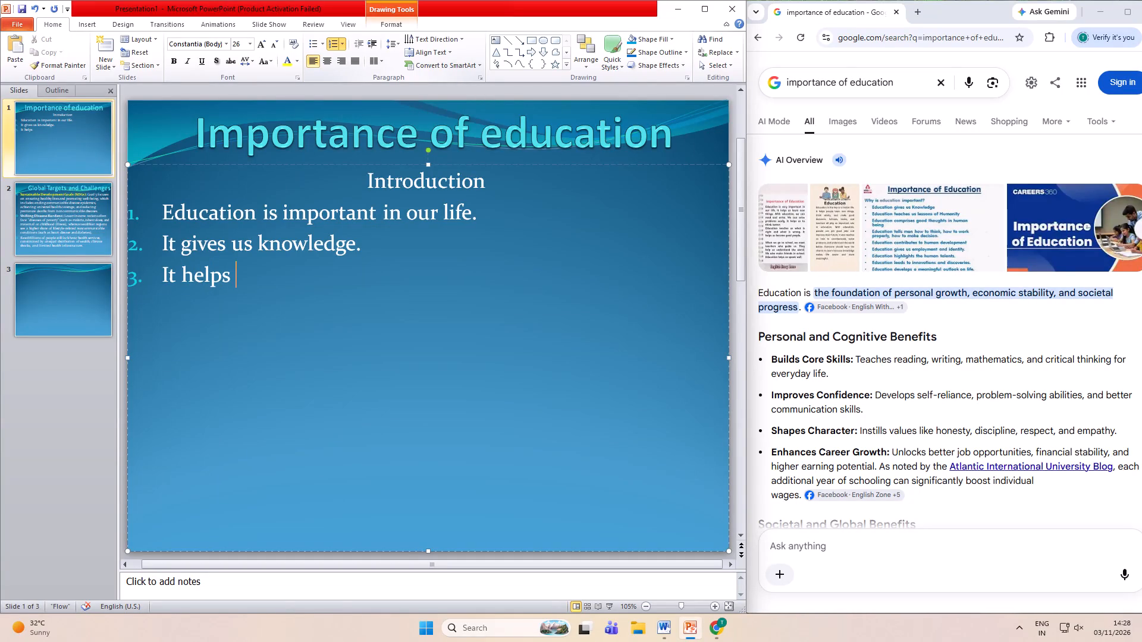
type("us")
key("space")
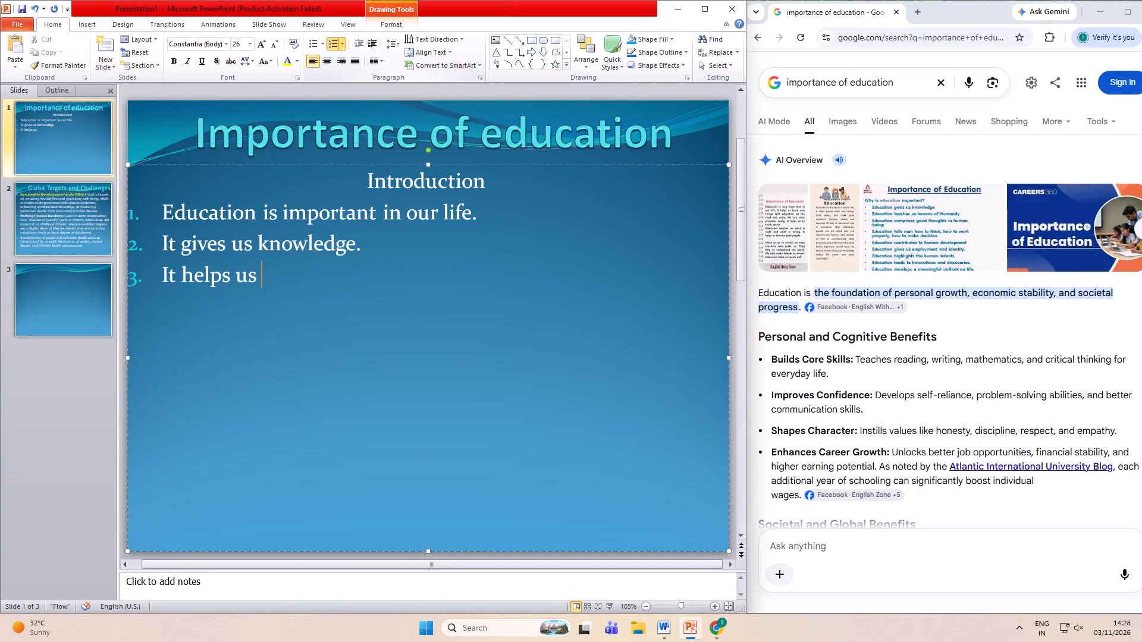
key("l")
key("e")
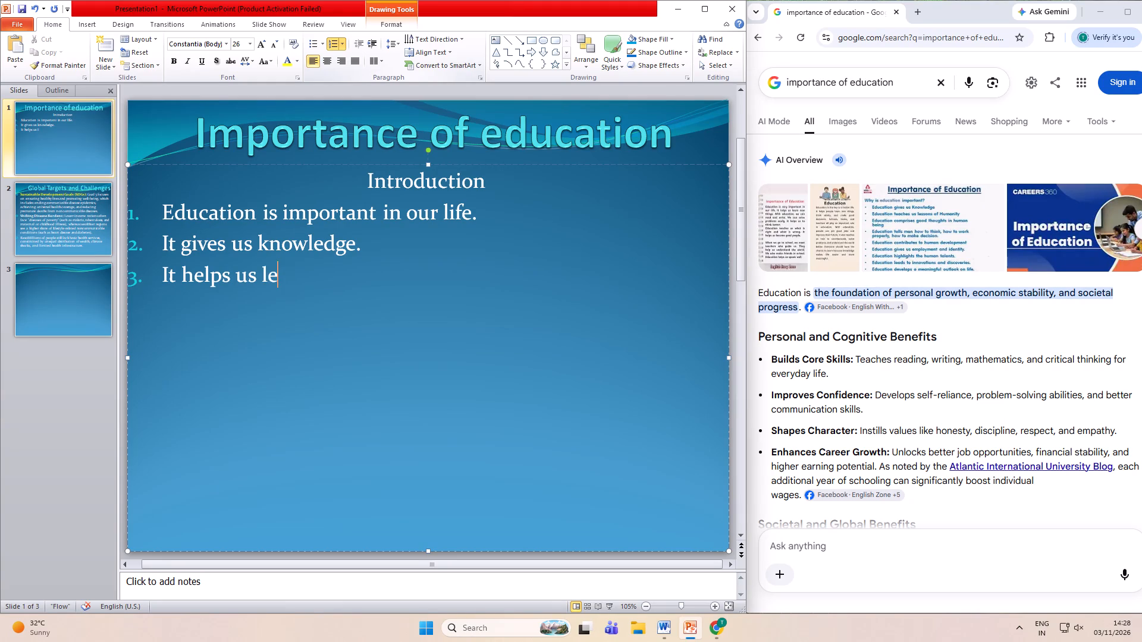
type("arn")
key("space")
type("ne")
key("w")
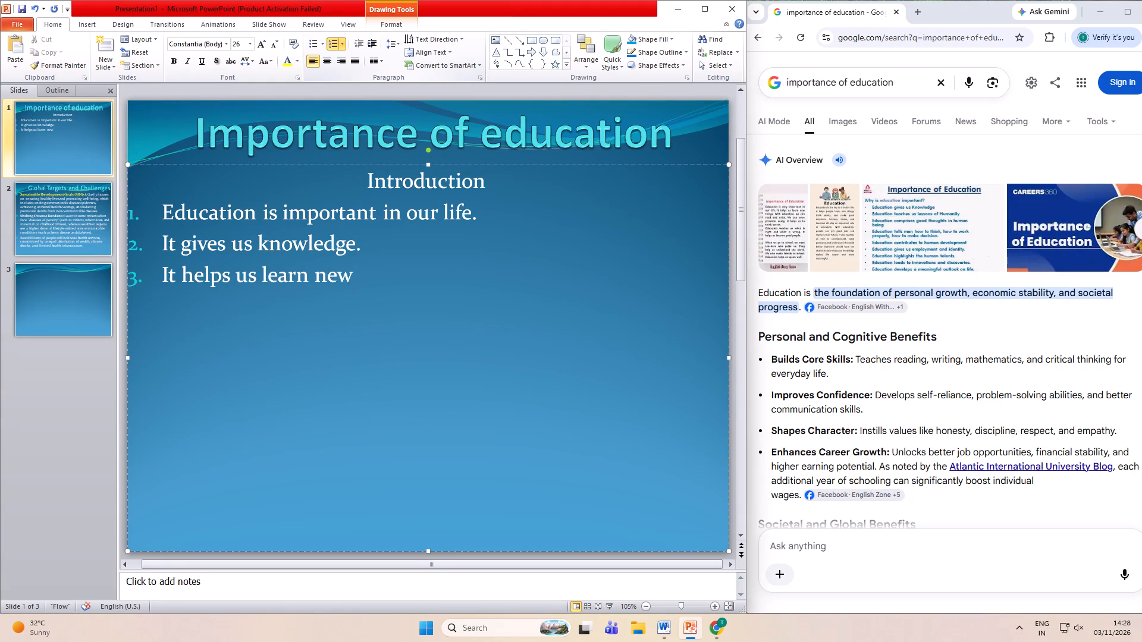
key("space")
type("thi")
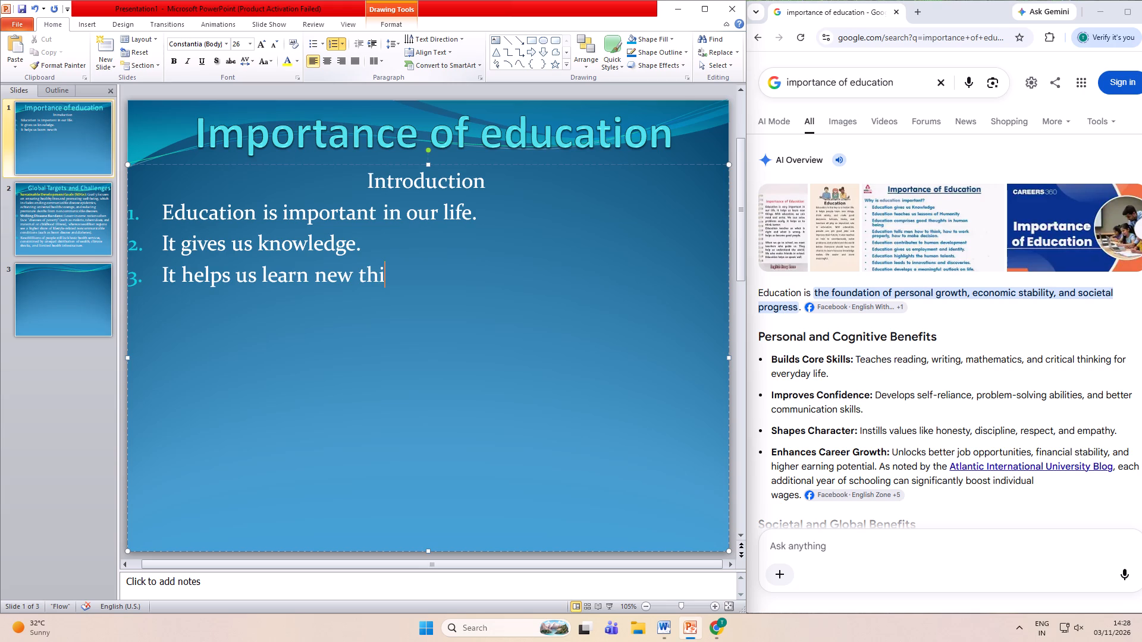
key("n")
key("g")
key("s")
key("period")
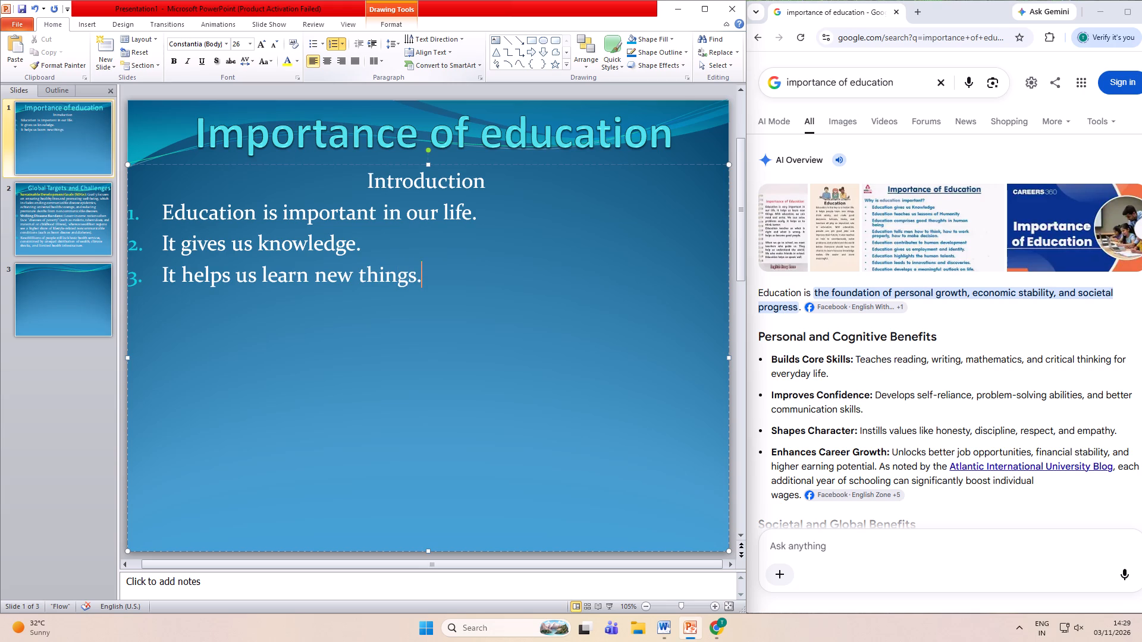
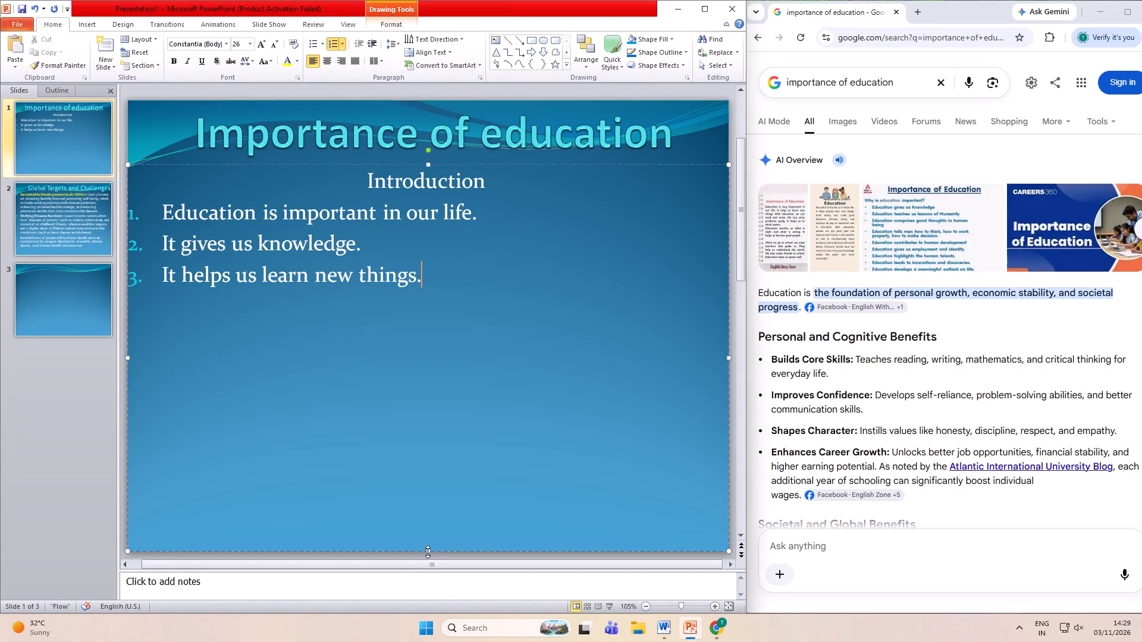
Shorten the body text box on slide 1 from its bottom edge so it ends a little below the third numbered point.
left_click_drag(428, 552, 423, 354)
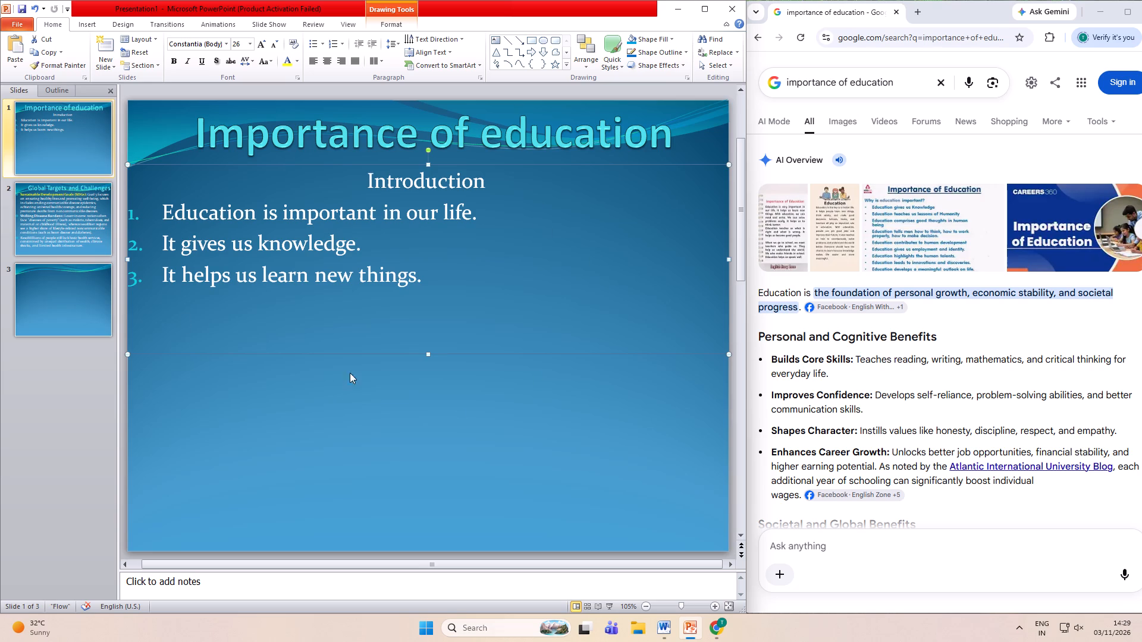
Change the font colour of the "Introduction" heading on slide 1 to yellow.
left_click_drag(361, 172, 572, 188)
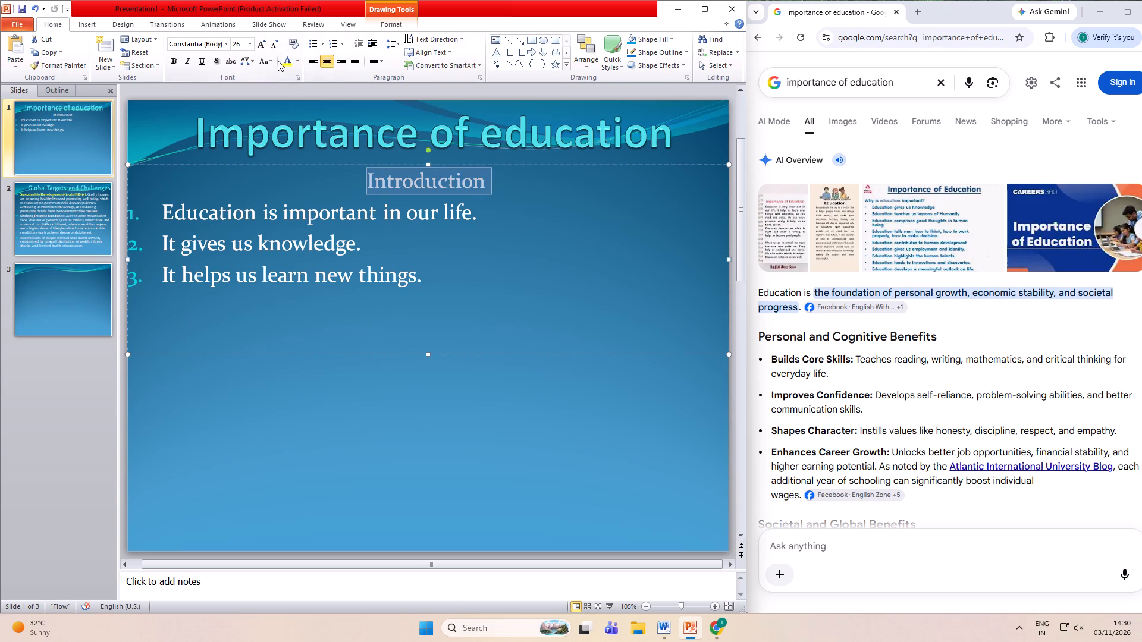
left_click(285, 61)
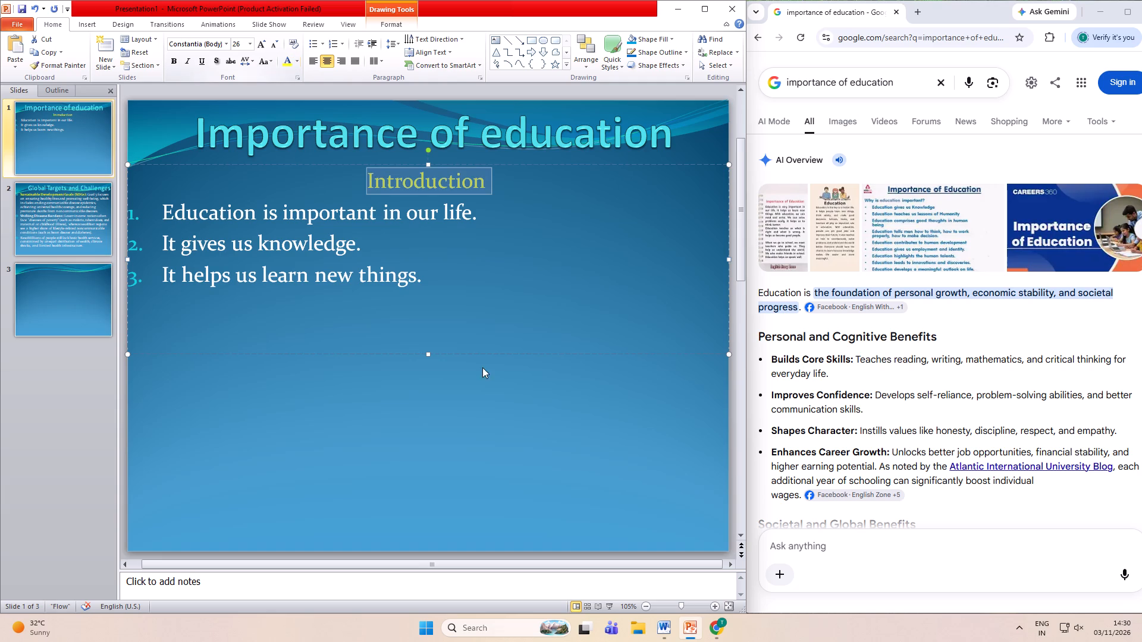
left_click(626, 396)
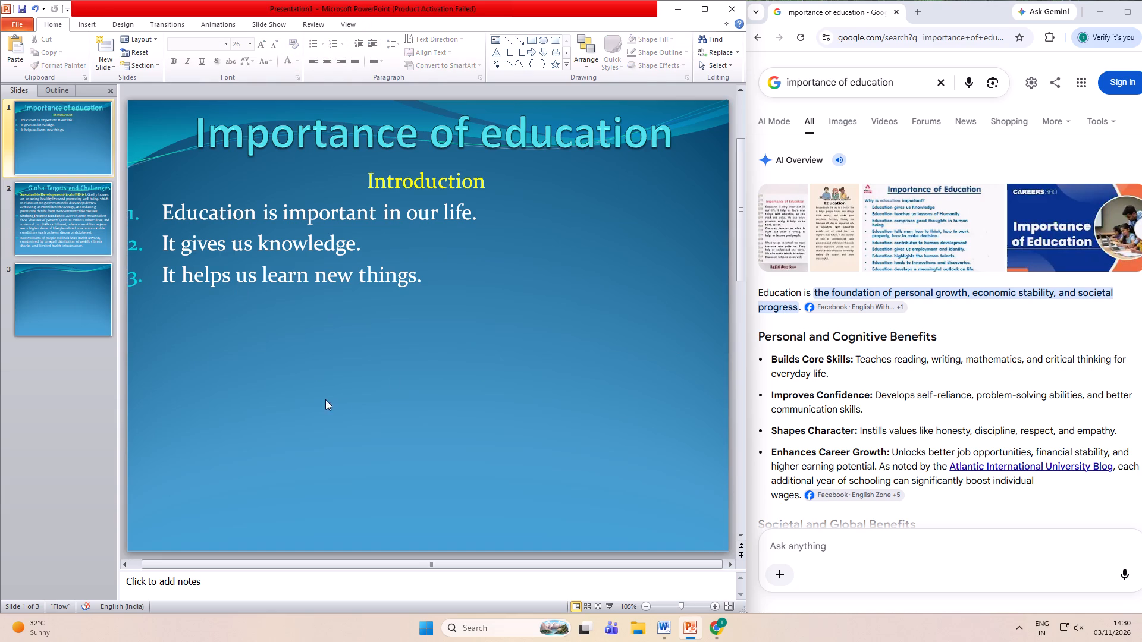
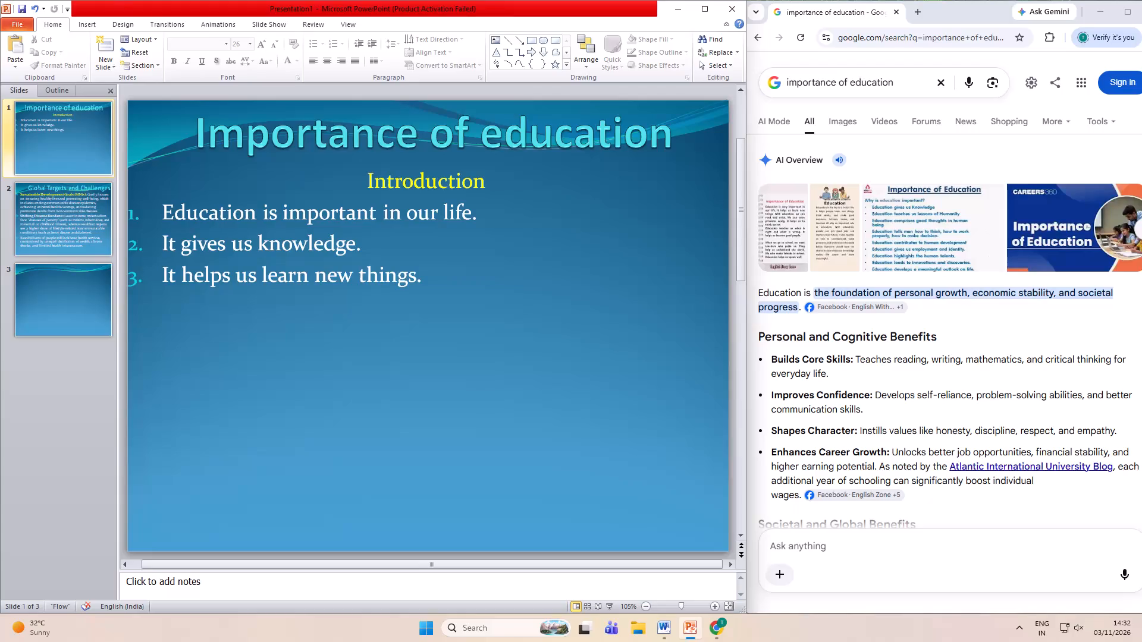
Extend the body text box on slide 1 downward from its bottom edge so it reaches the bottom of the slide.
left_click(441, 275)
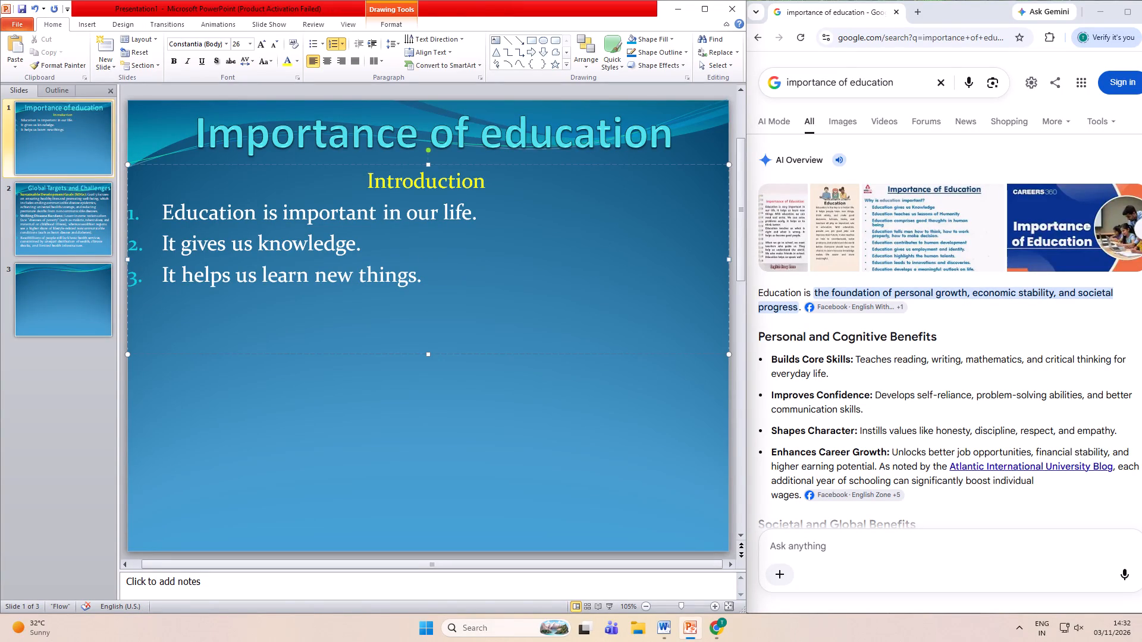
left_click_drag(428, 351, 431, 400)
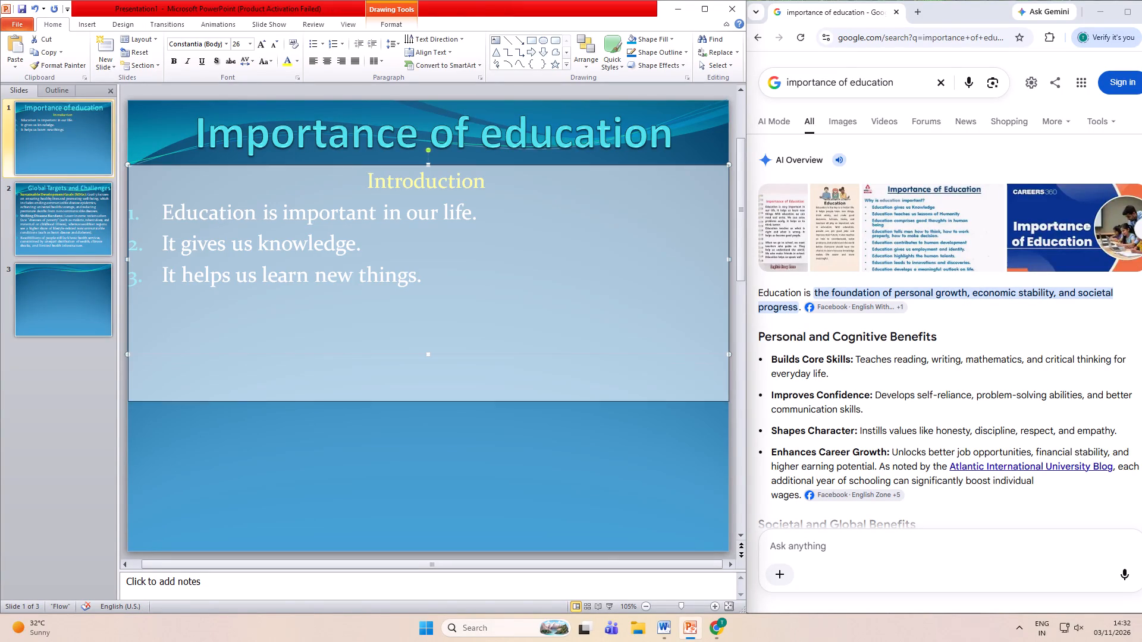
left_click_drag(431, 400, 429, 555)
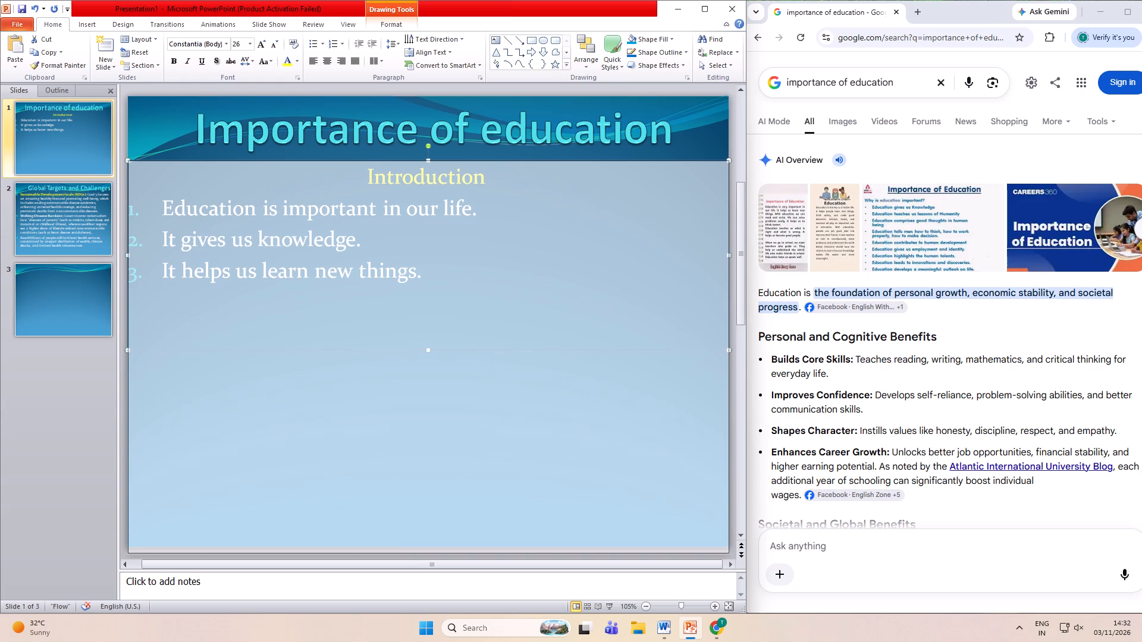
left_click_drag(429, 555, 439, 544)
Add a fourth numbered point after "It helps us learn new things." reading "It improves our things.".
left_click(443, 273)
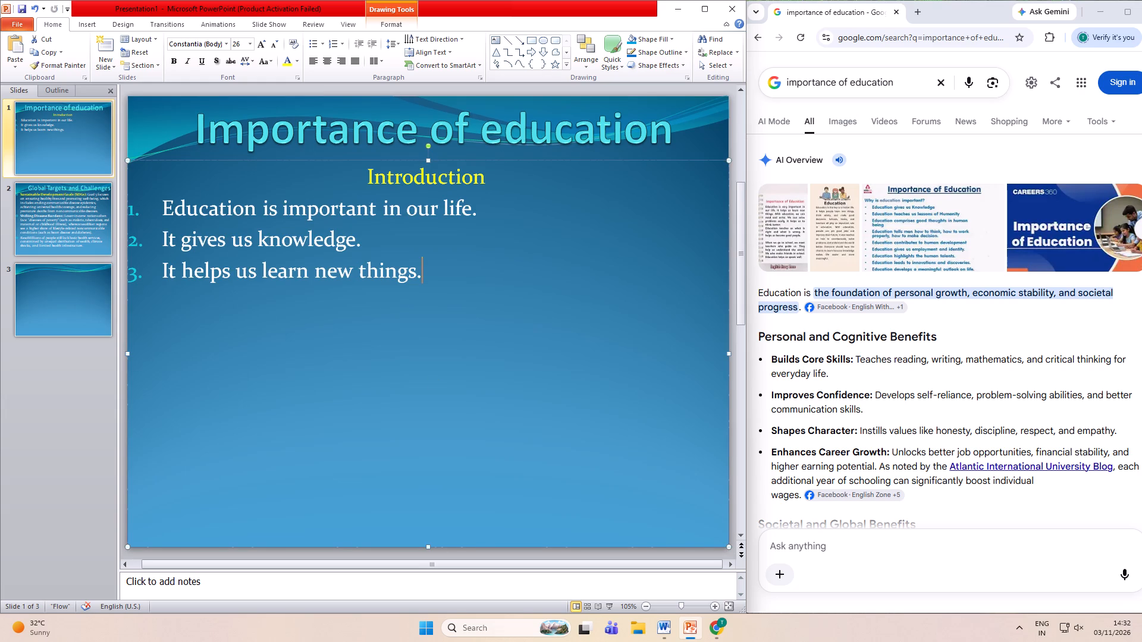
key("Return")
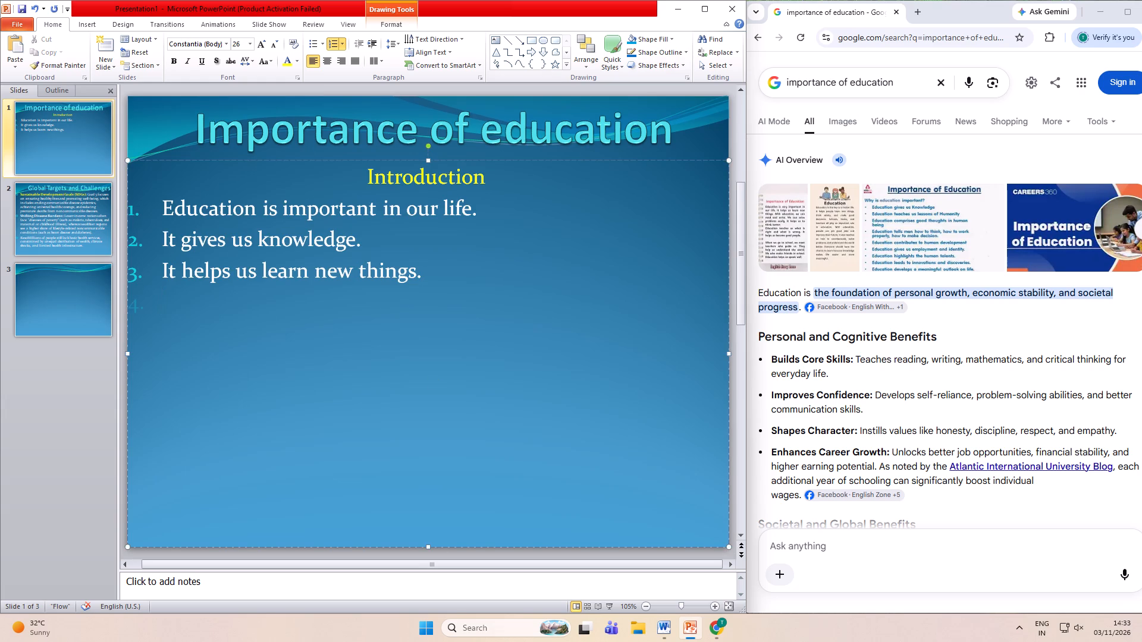
type("It")
key("space")
type("imp")
key("r")
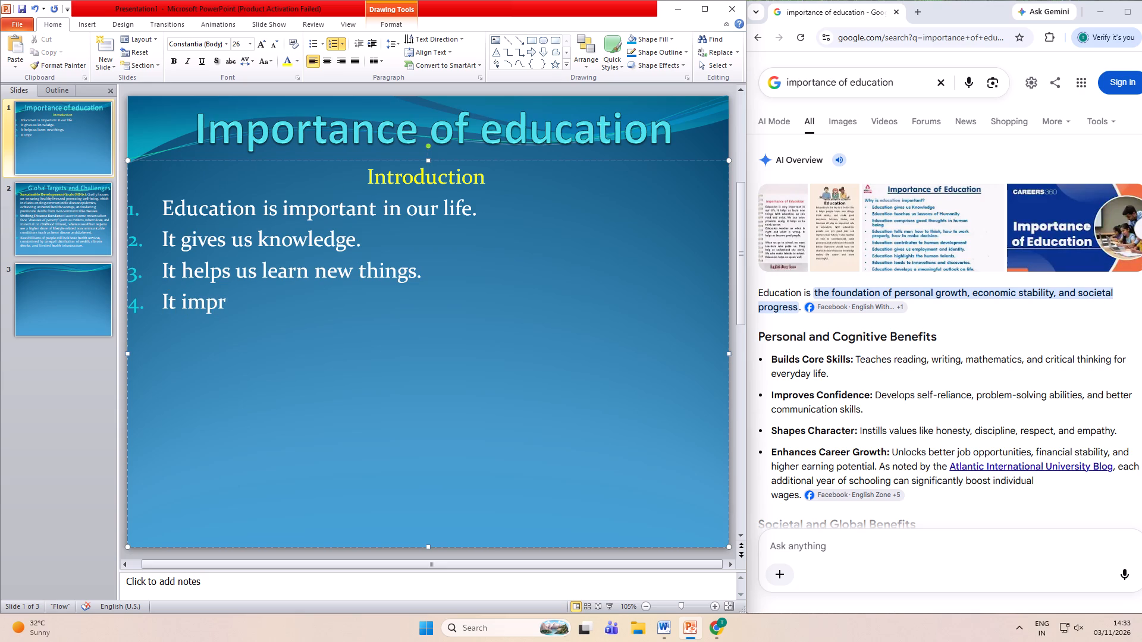
key("o")
type("ve")
key("s")
key("space")
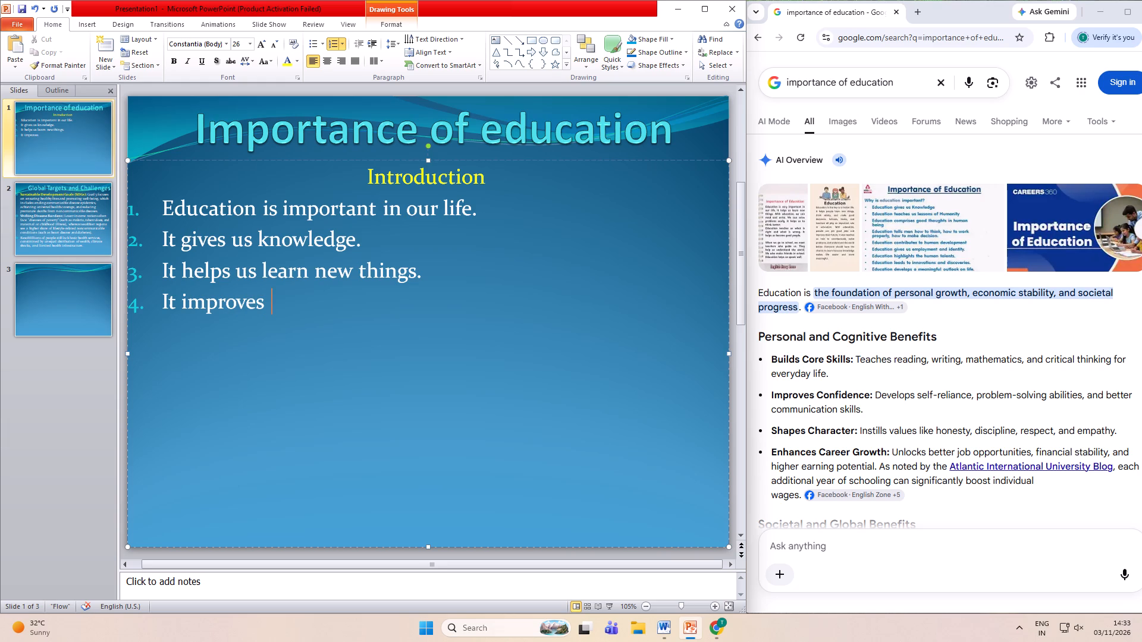
type("our")
key("space")
type("thin")
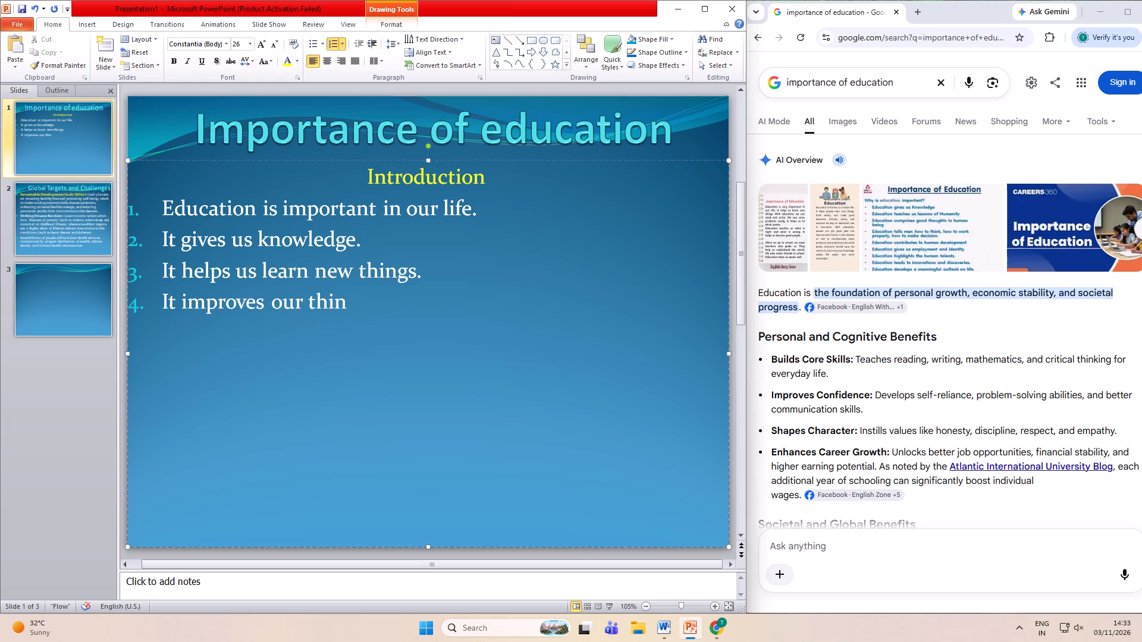
key("g")
key("s")
key("period")
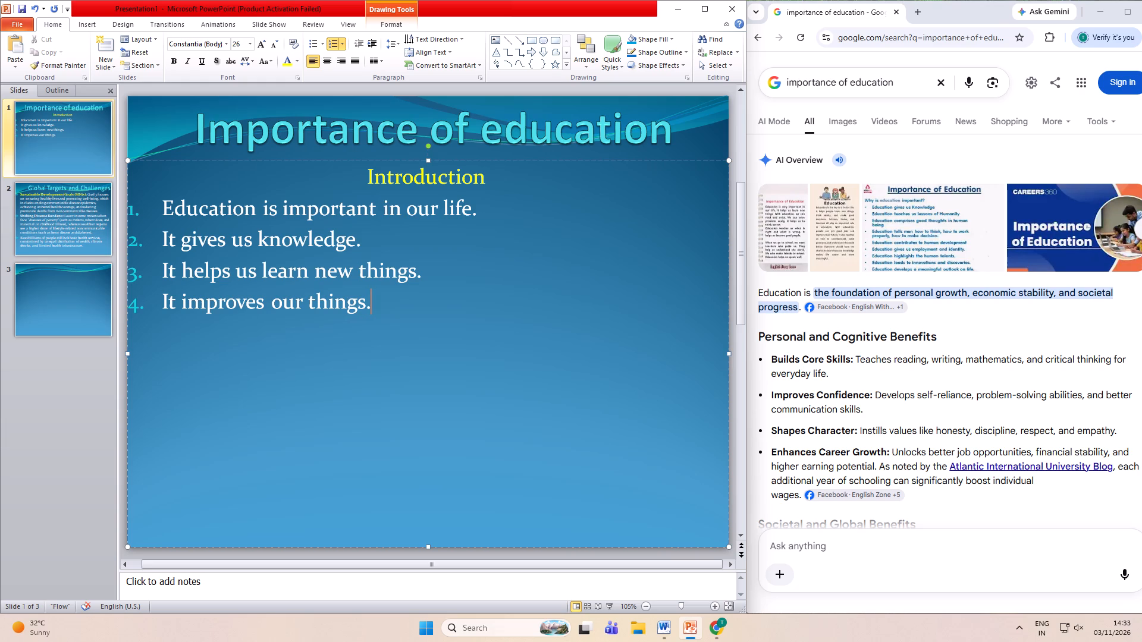
Add a fifth numbered point to the list on slide 1 reading "It make us confident.".
key("Return")
type("Iy")
key("BackSpace")
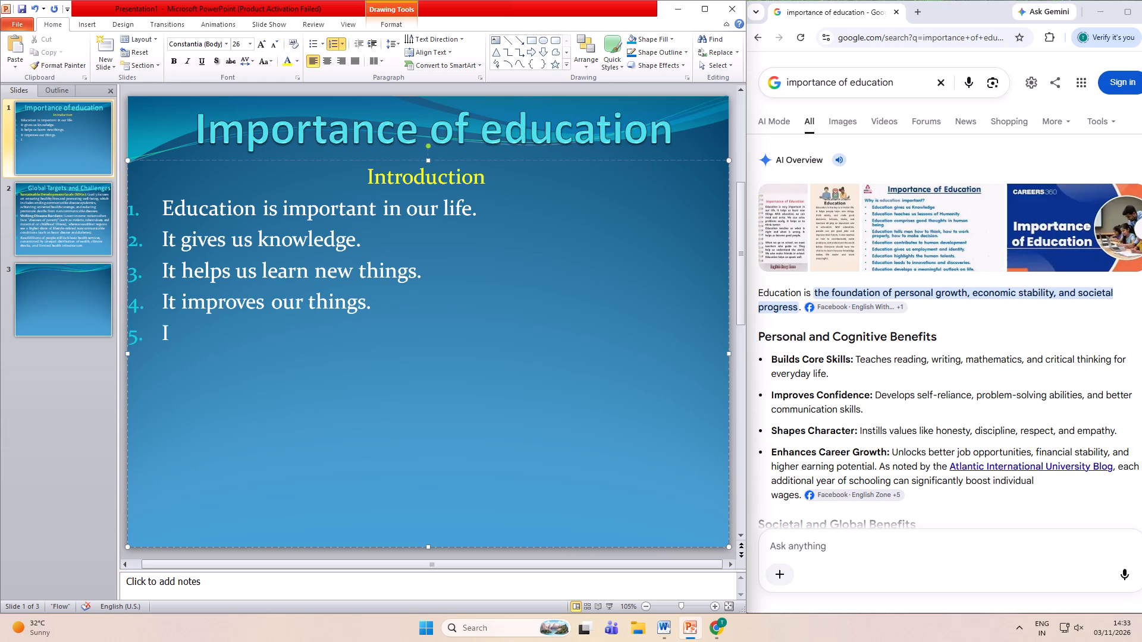
key("t")
key("space")
type("make")
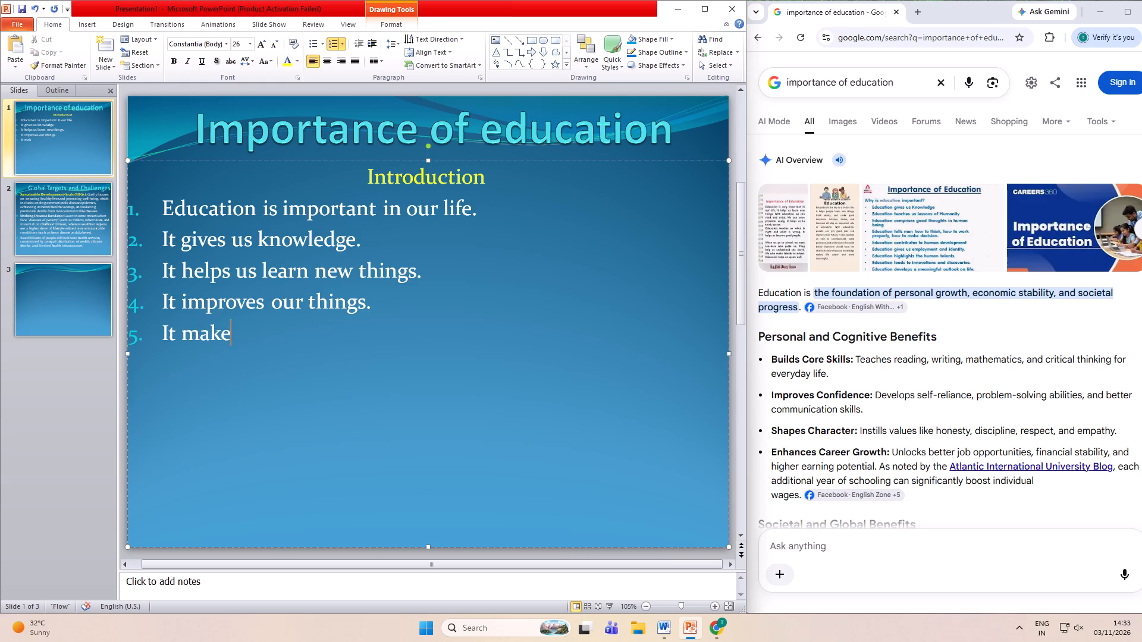
key("space")
type("us")
key("space")
type("con")
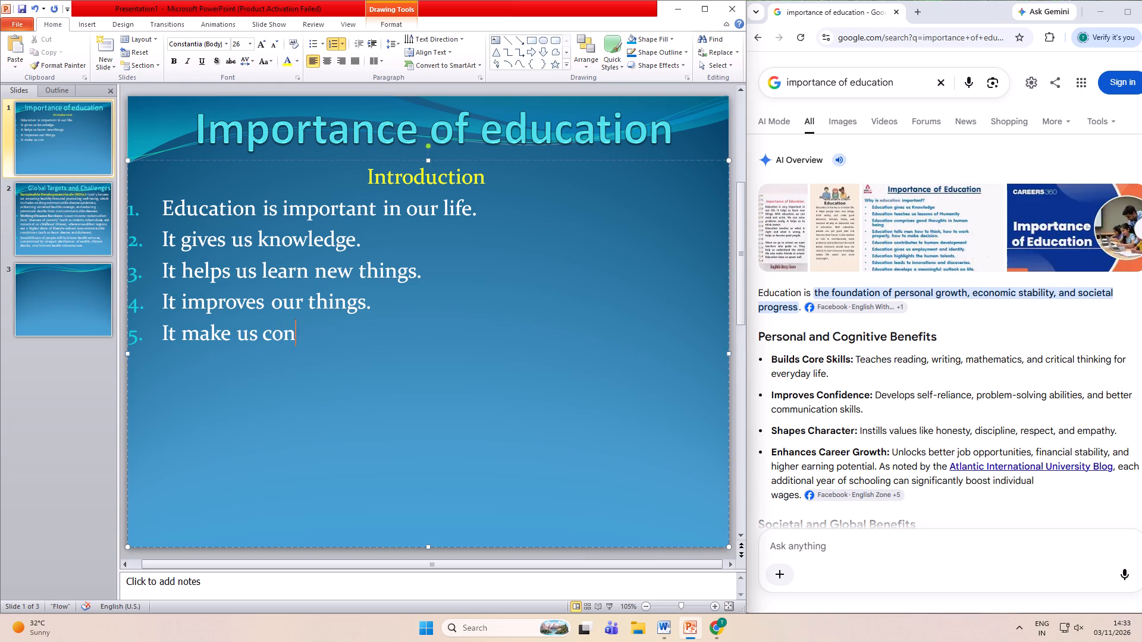
type("fi")
type("dent")
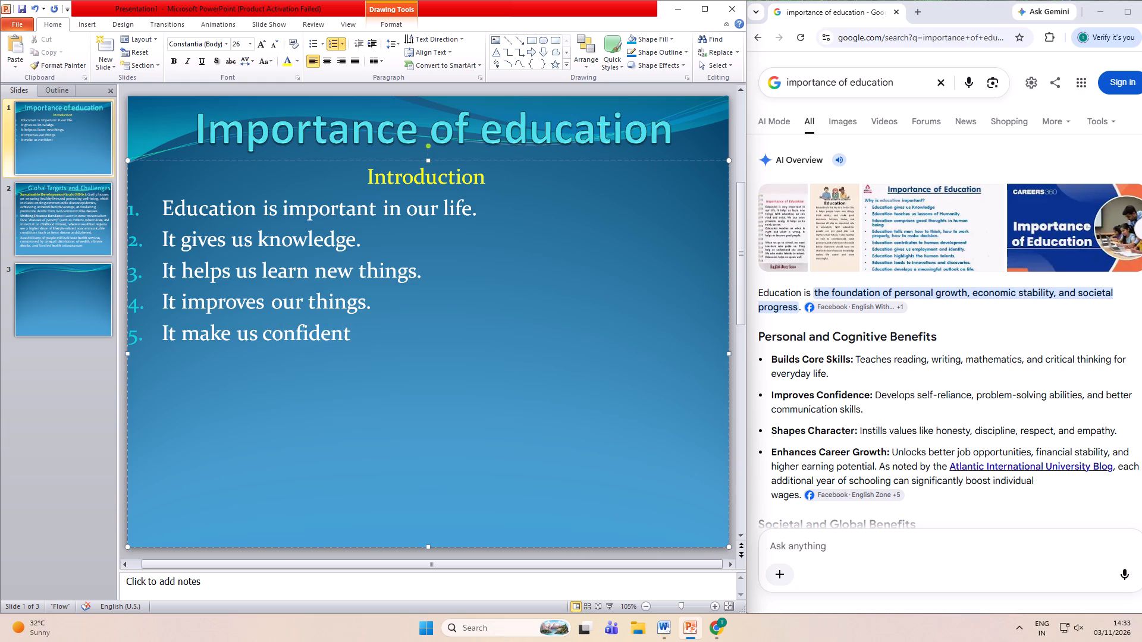
key("period")
Start a sixth numbered point in the list on slide 1 with the word "It".
key("Return")
type("It")
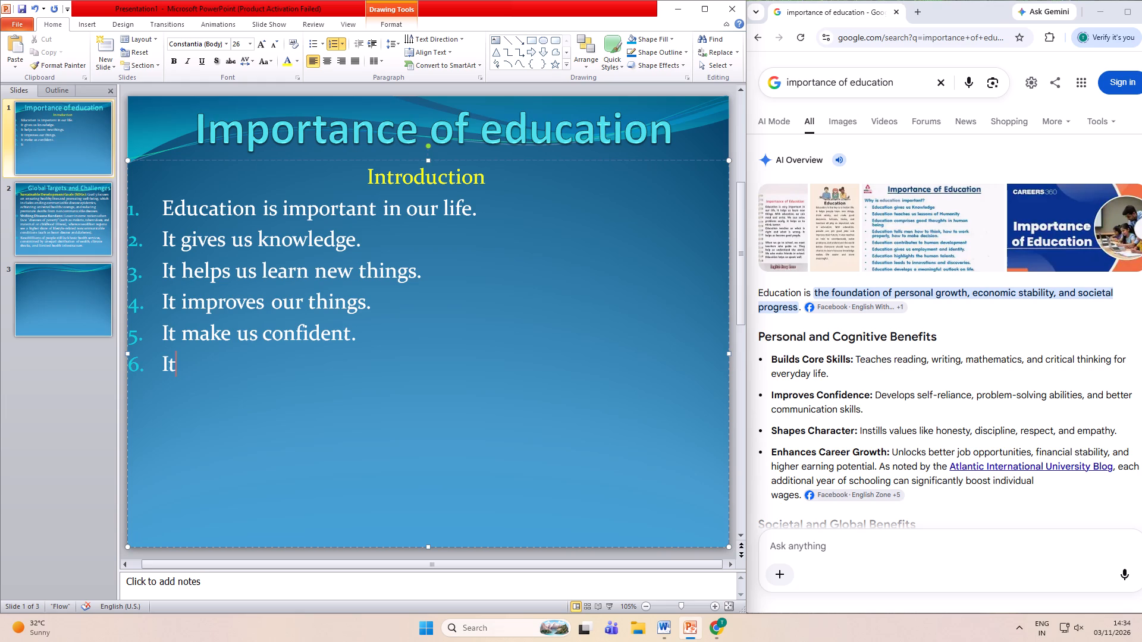
key("space")
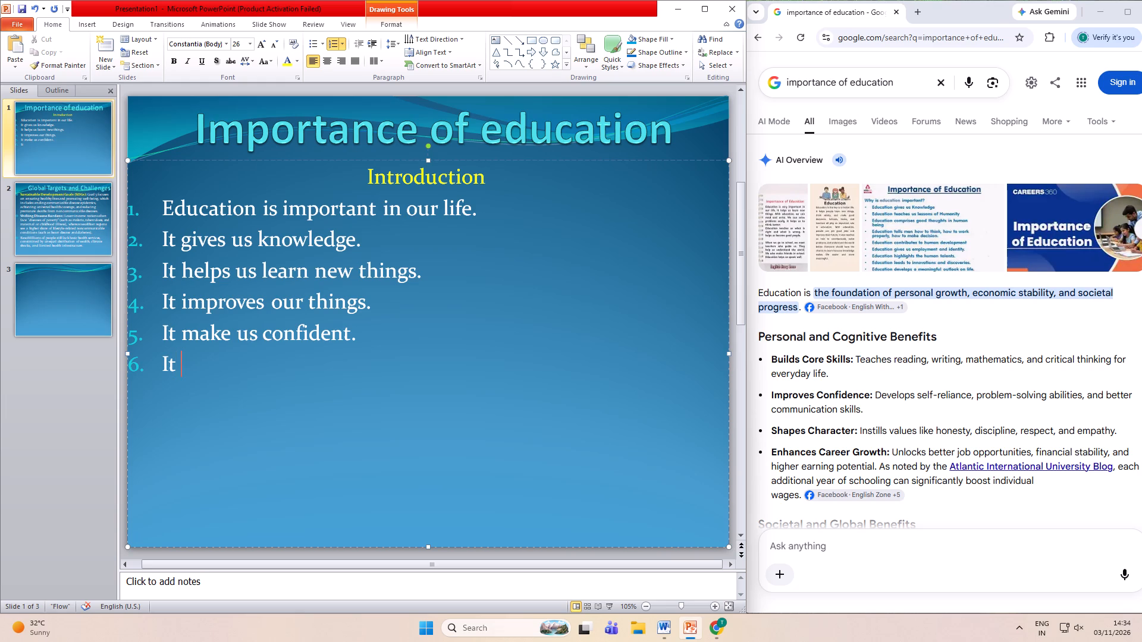
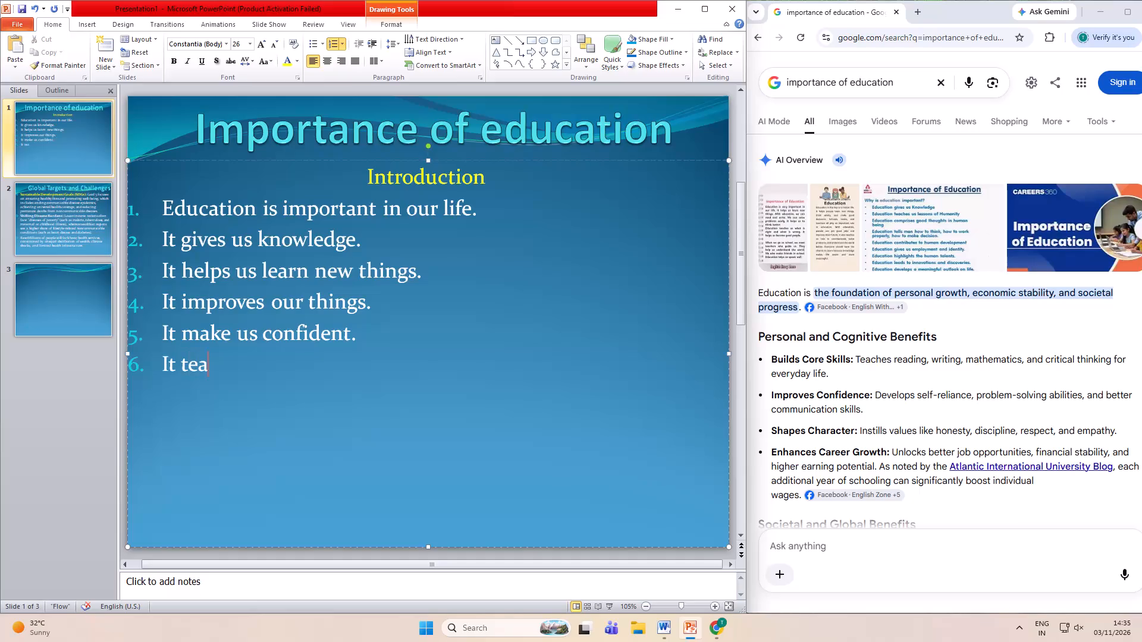
Complete the sixth numbered point on slide 1 so that it reads "It teaches us good values.".
type("ch")
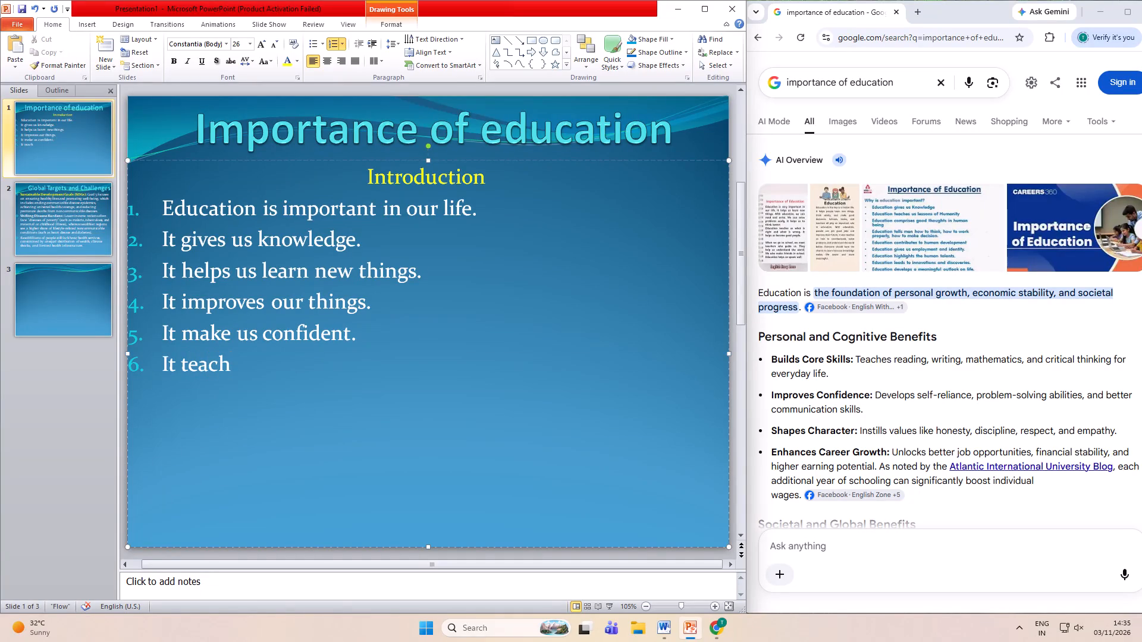
key("e")
key("s")
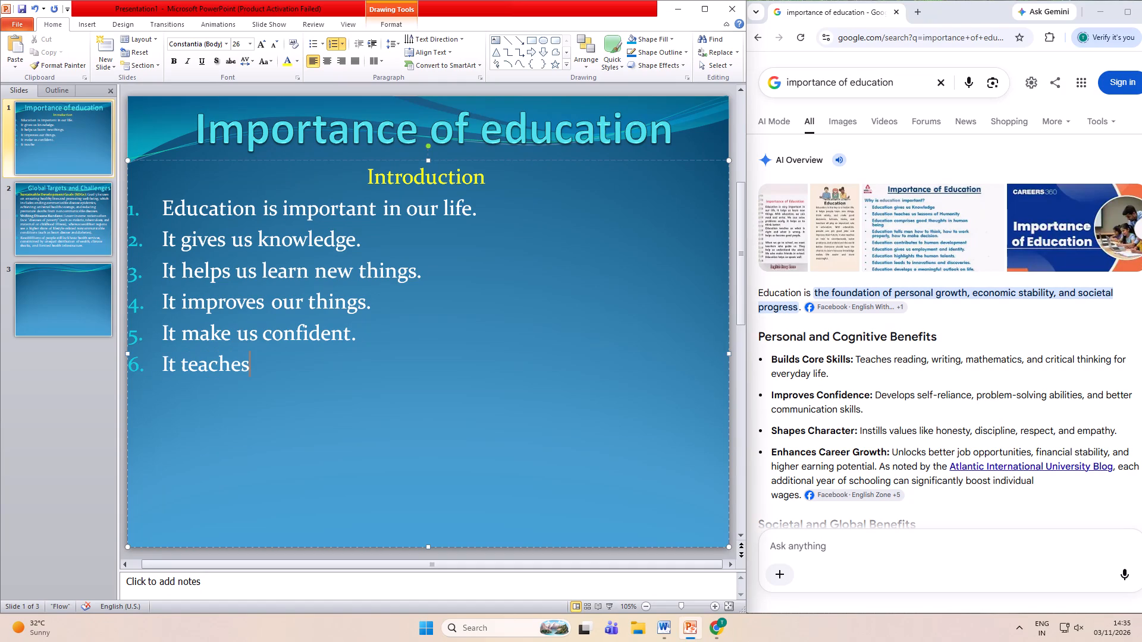
key("space")
type("us")
key("space")
type("good")
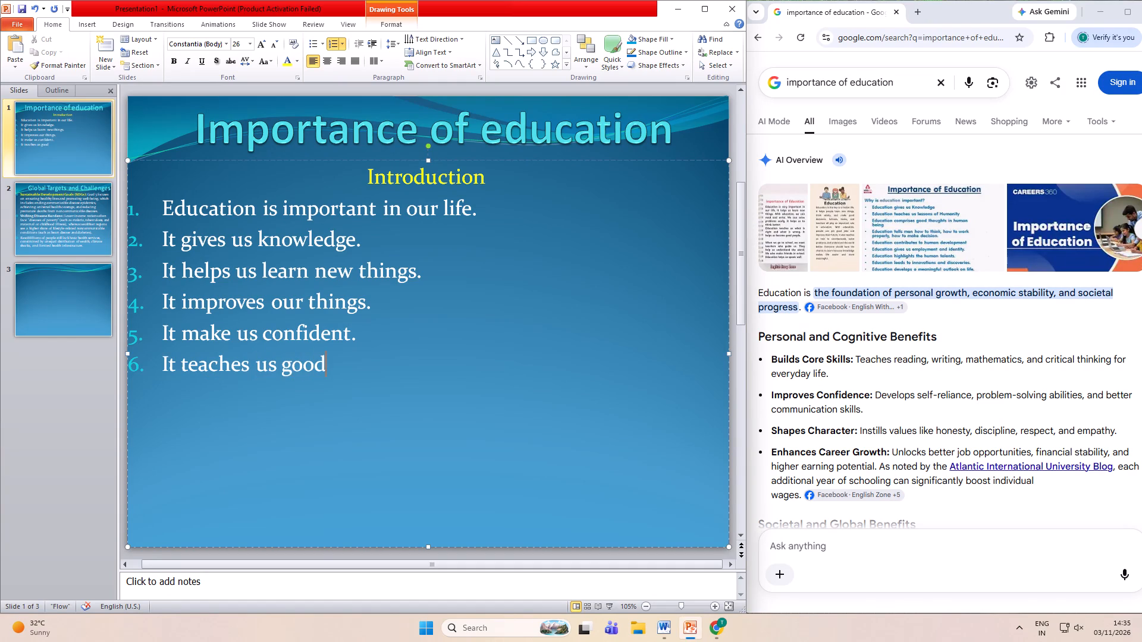
key("space")
type("va")
key("l")
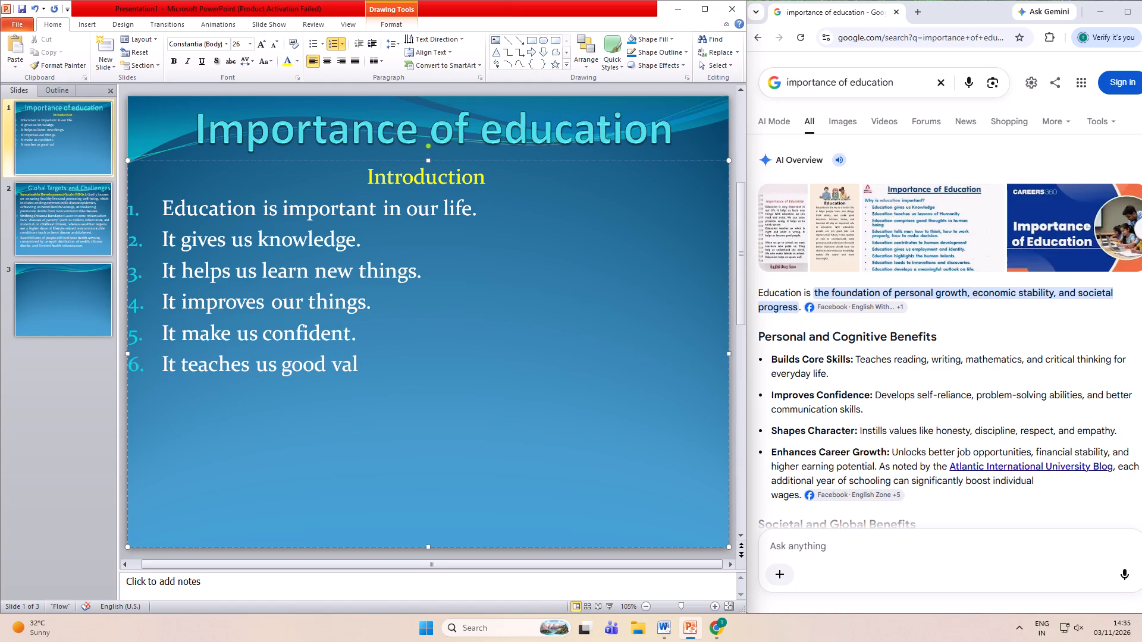
key("u")
key("e")
key("s")
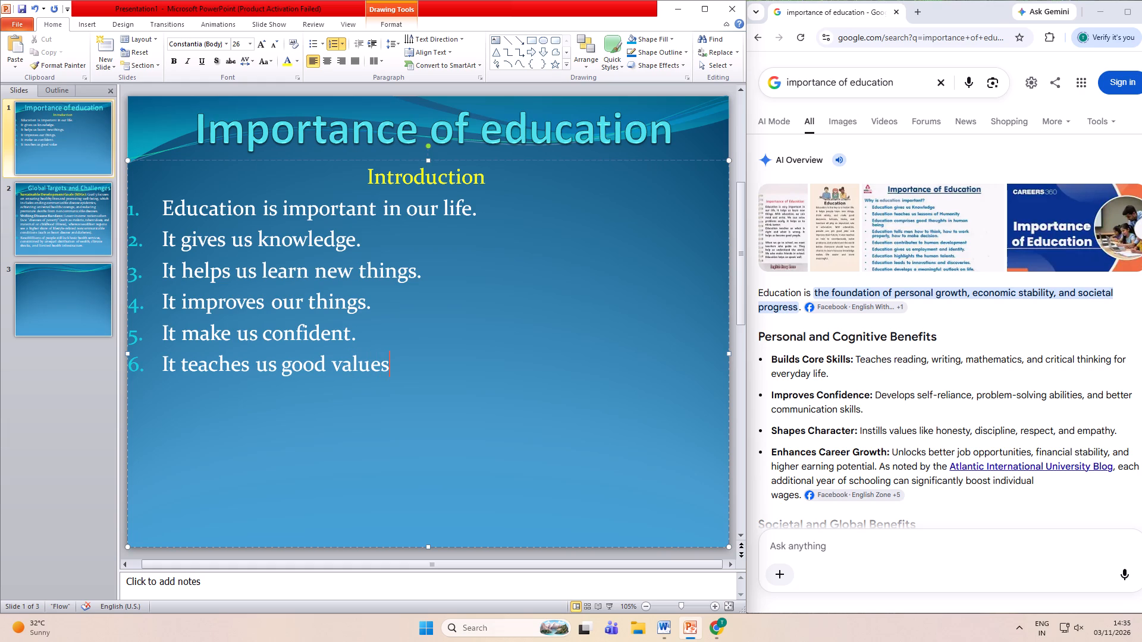
key("period")
Add a seventh numbered point to the list on slide 1 reading "It makes our future brigth.".
key("Return")
type("it")
key("BackSpace")
key("BackSpace")
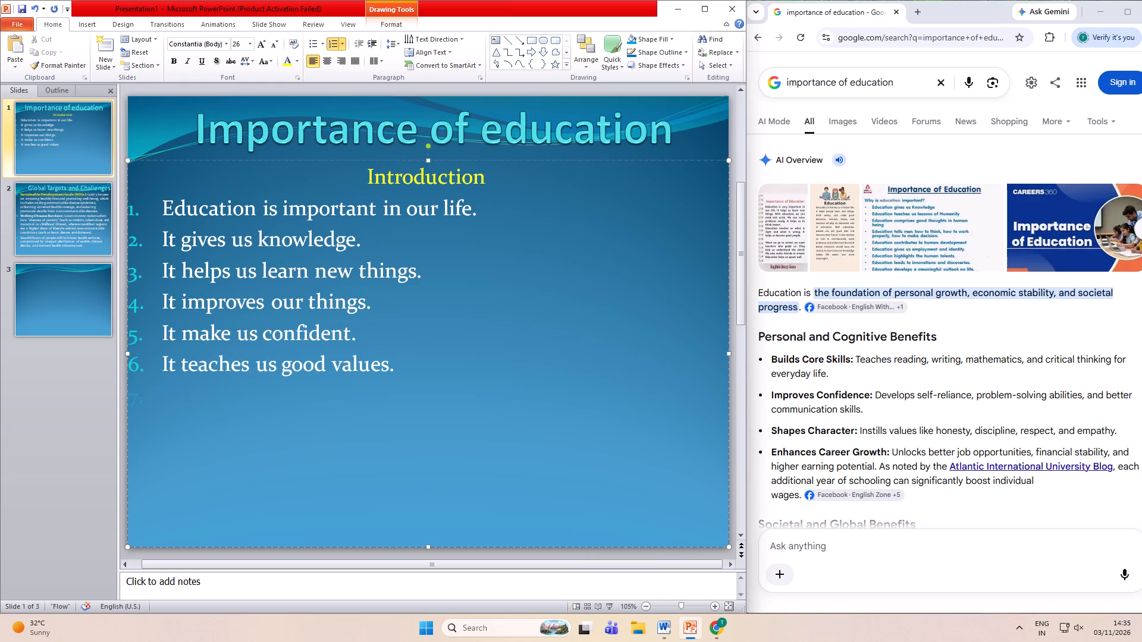
type("It")
key("space")
type("mak")
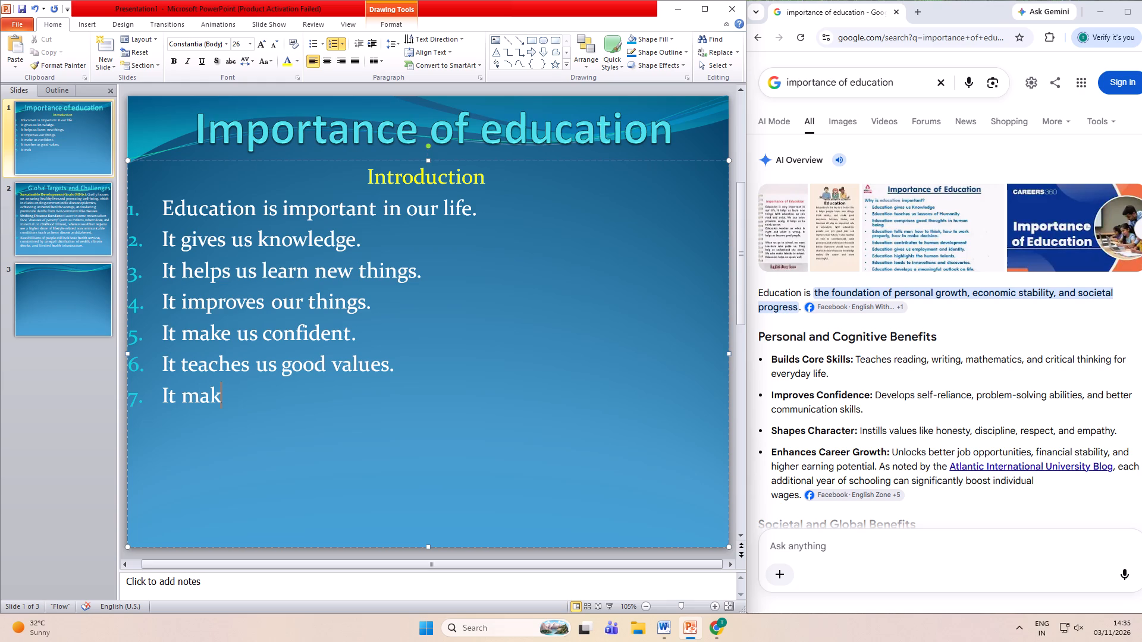
type("es")
key("space")
type("our")
key("space")
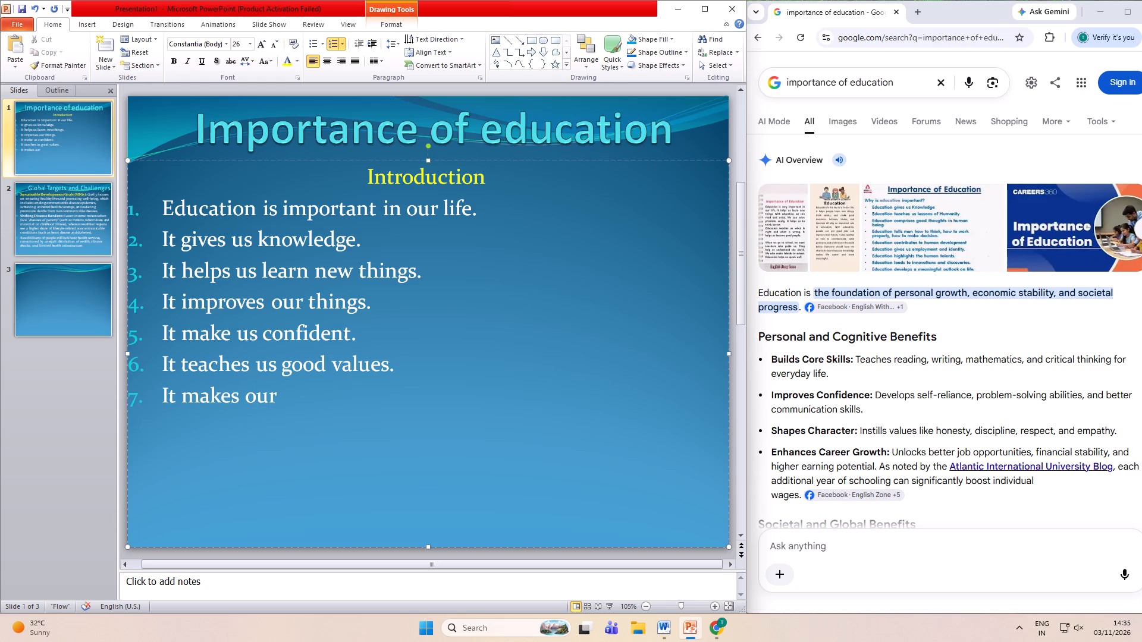
type("futu")
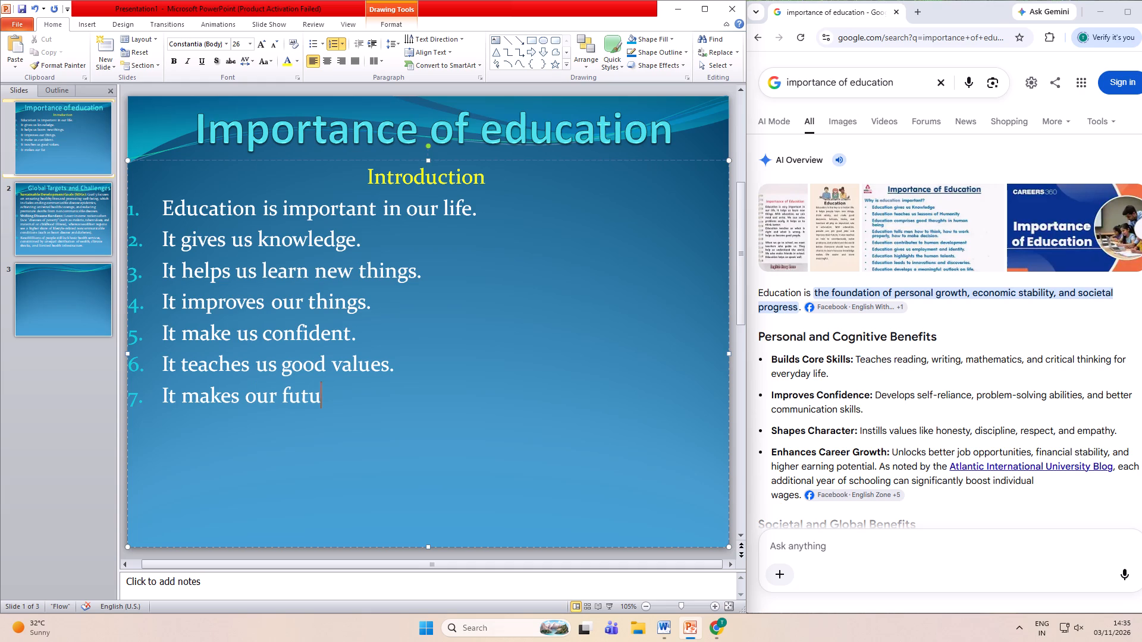
type("re")
key("space")
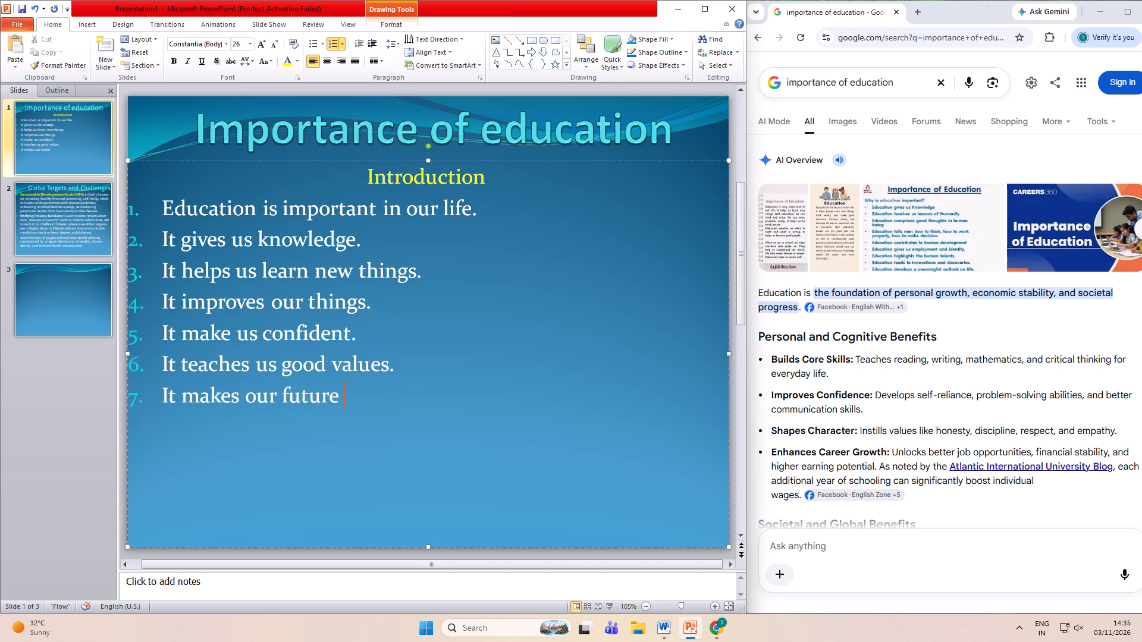
type("bri")
type("gth")
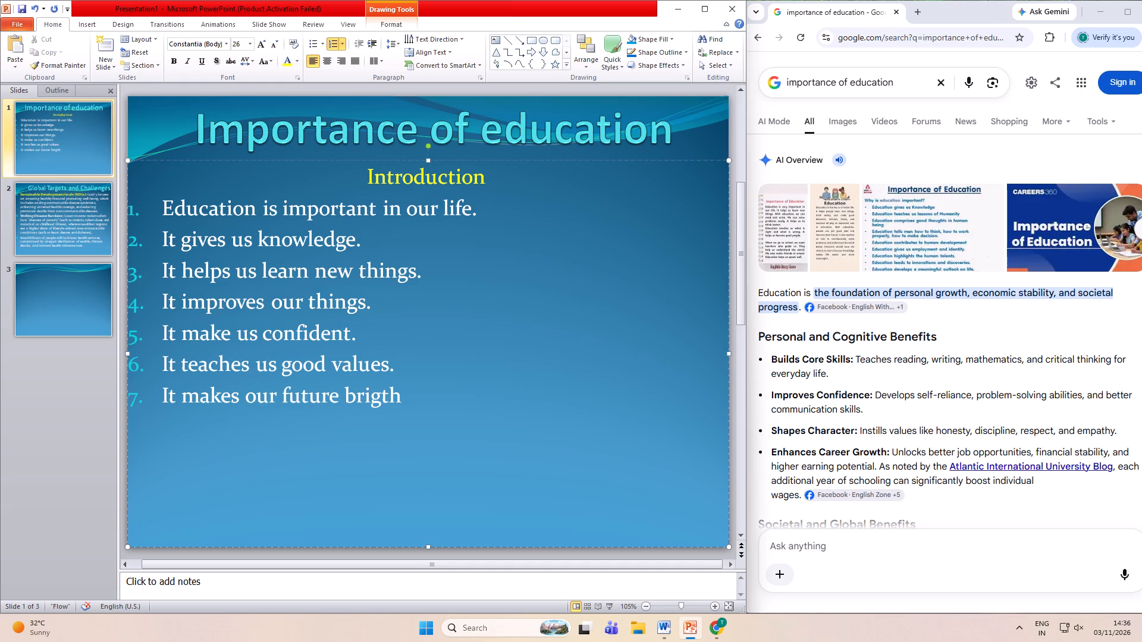
key("period")
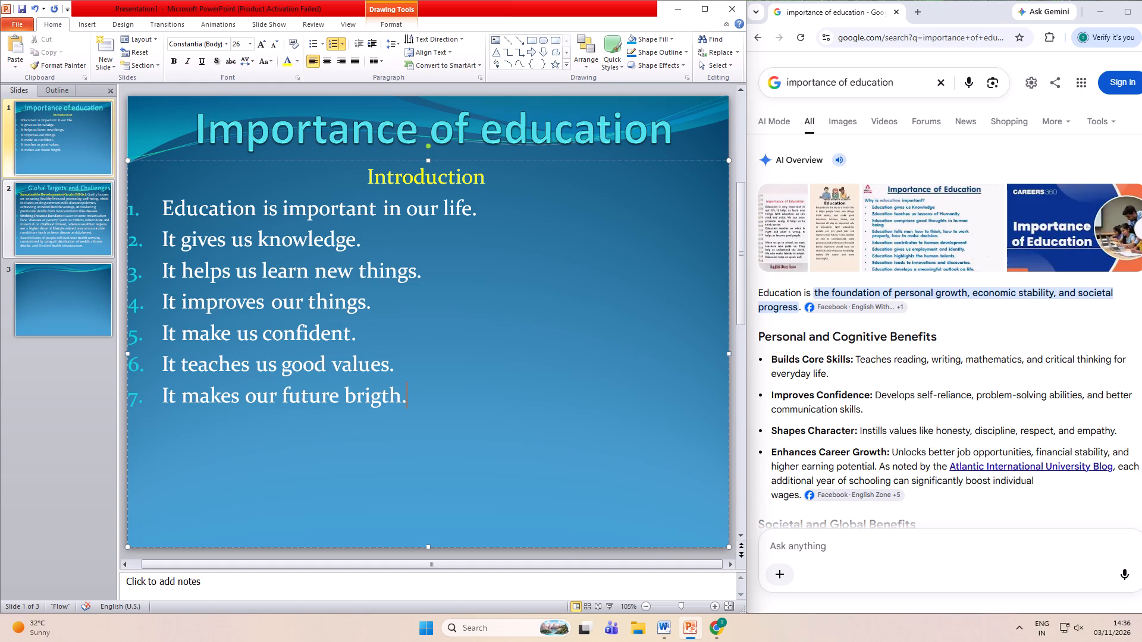
Set the font size of all seven numbered points on slide 1 to 40.
left_click_drag(152, 202, 514, 485)
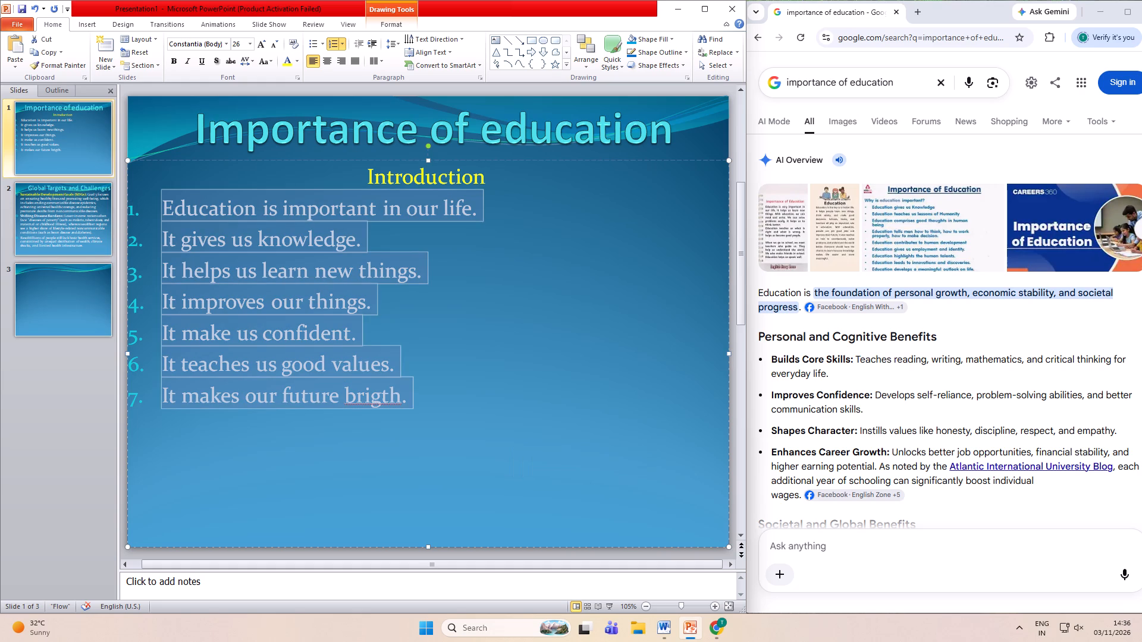
left_click(249, 39)
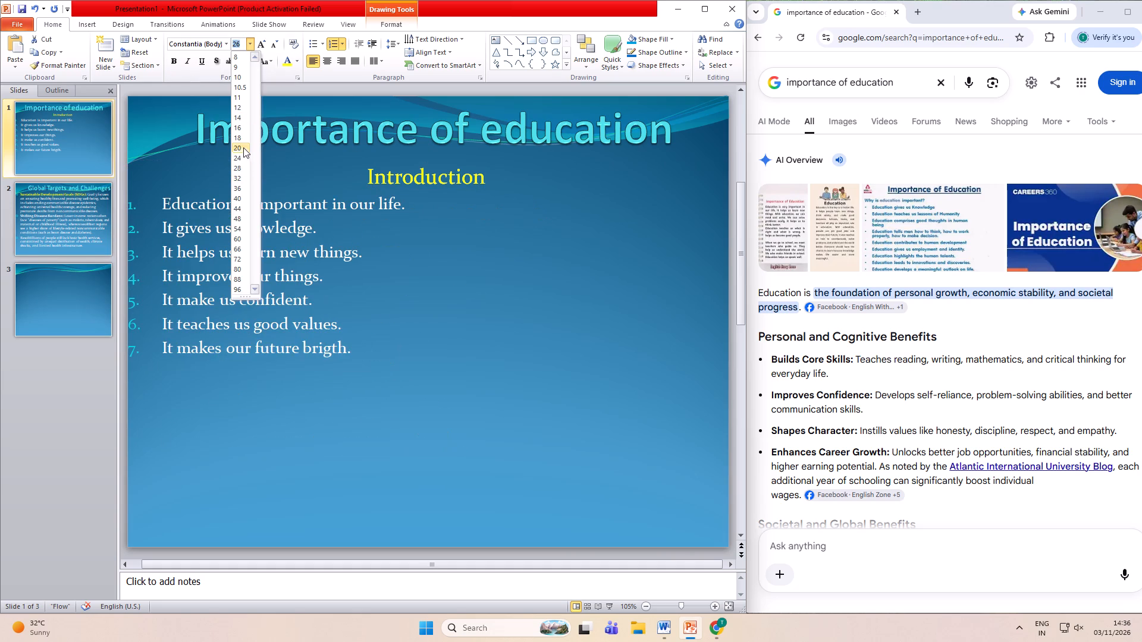
left_click(244, 195)
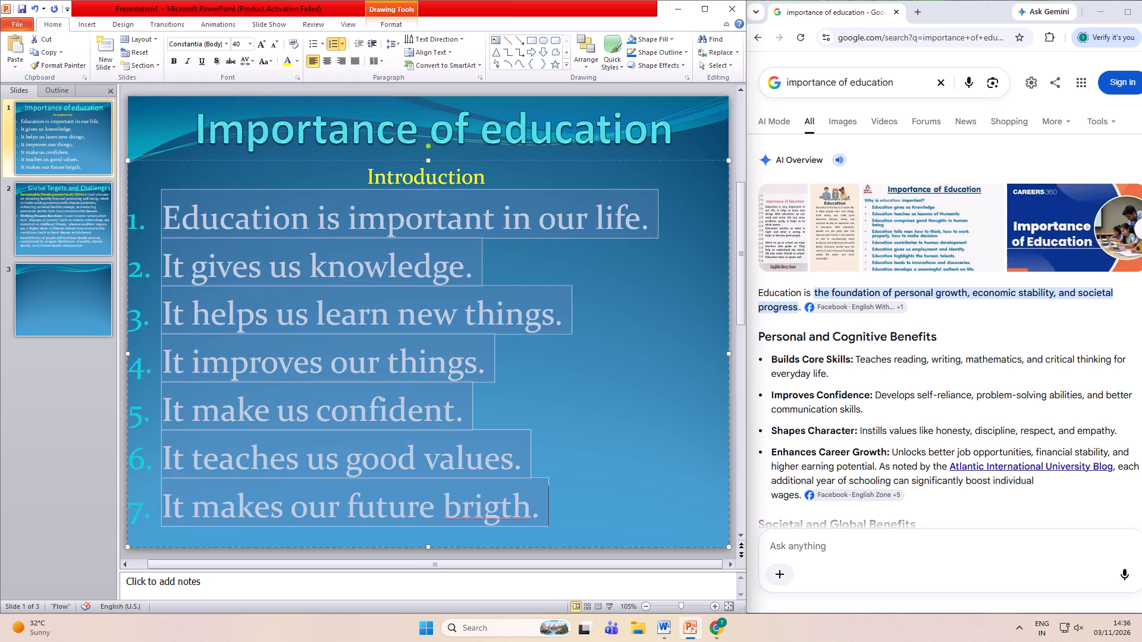
left_click(650, 322)
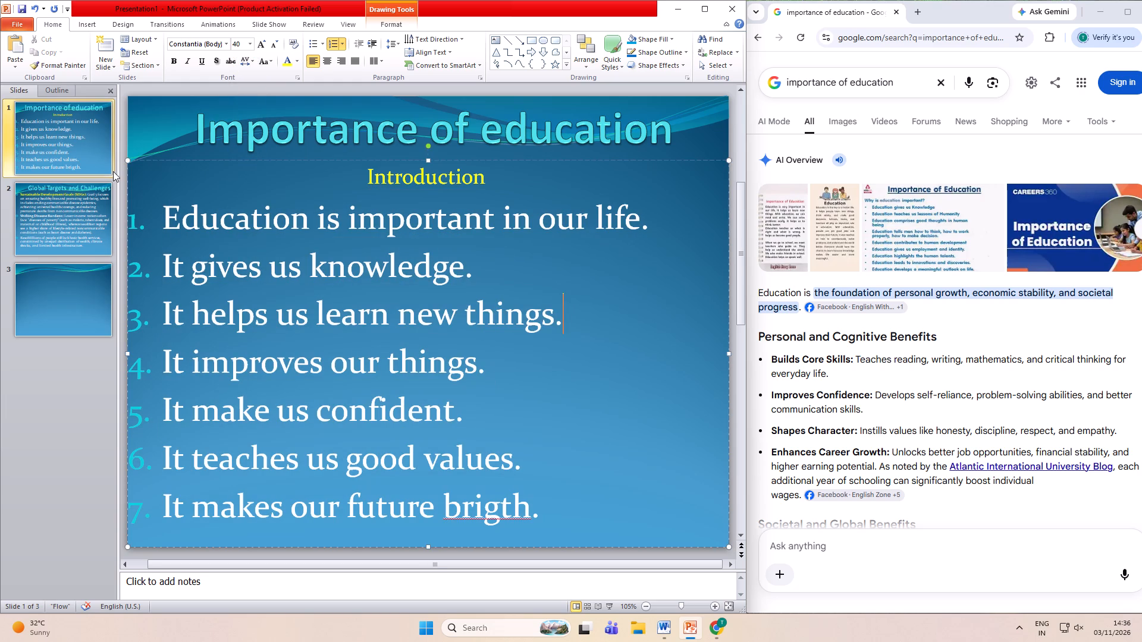
Delete the title text "Global Targets and Challenges" from slide 2.
left_click(81, 216)
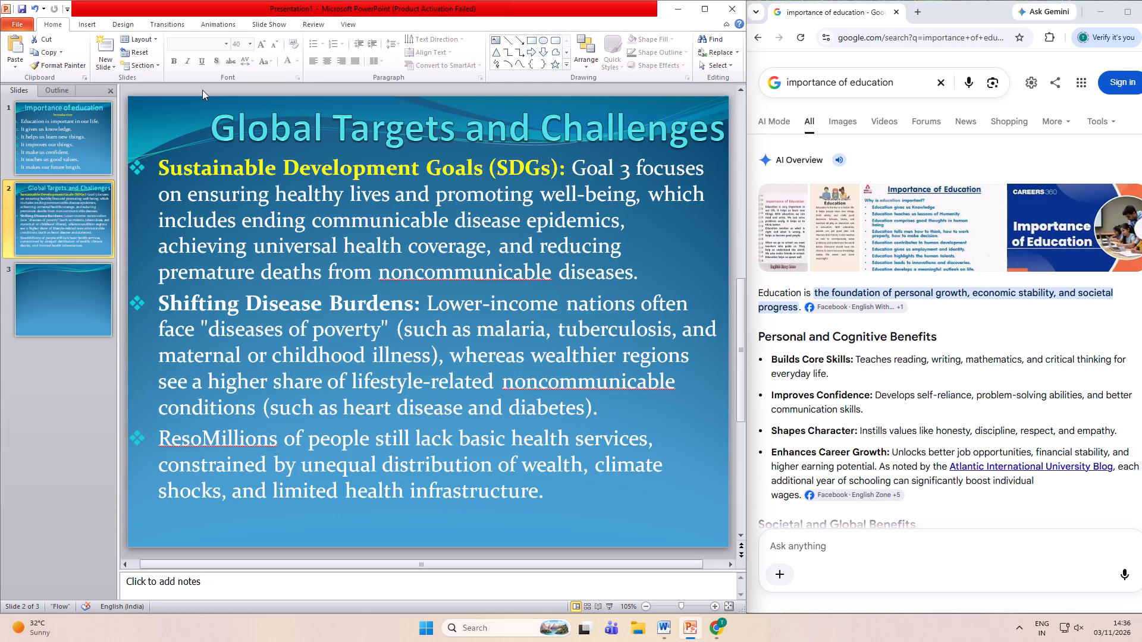
left_click_drag(196, 108, 710, 530)
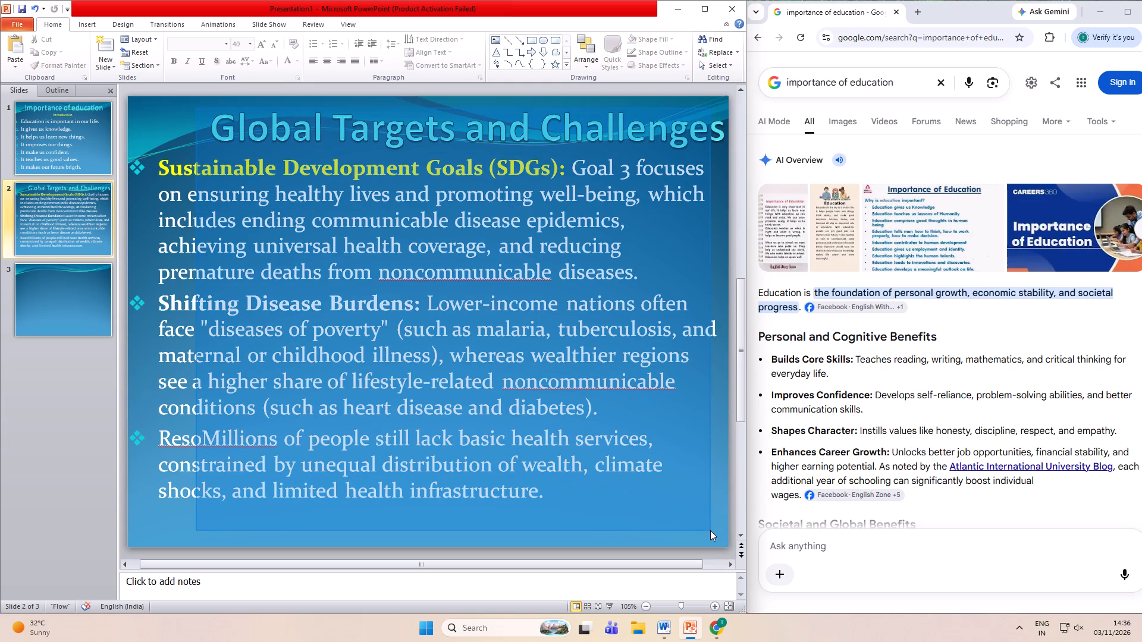
left_click_drag(710, 530, 704, 543)
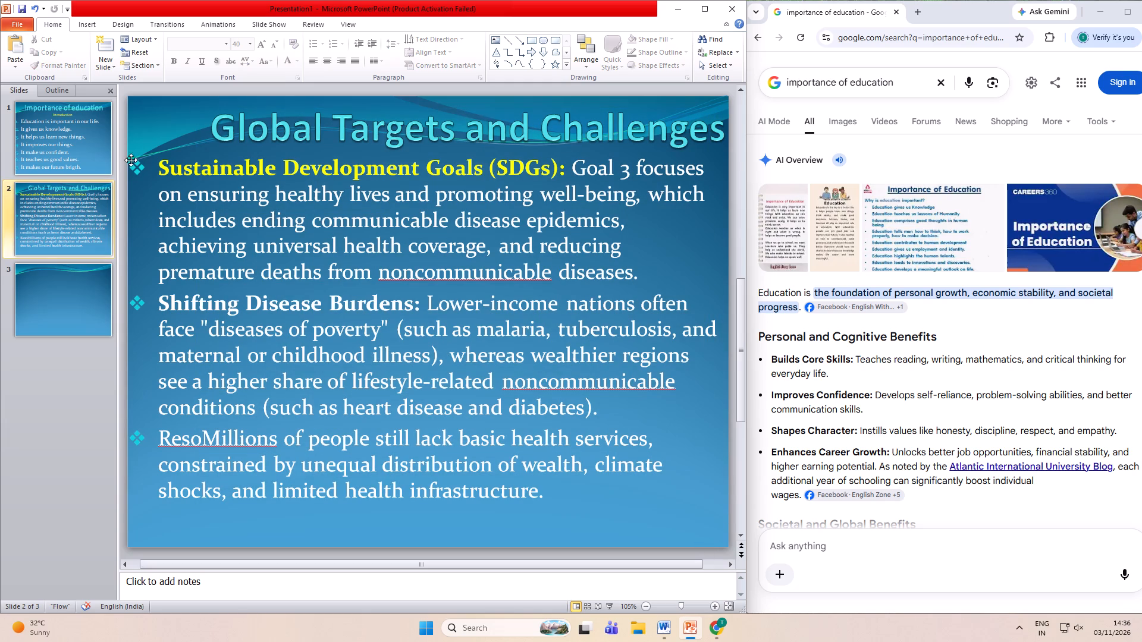
left_click(201, 115)
left_click(201, 115)
left_click(215, 115)
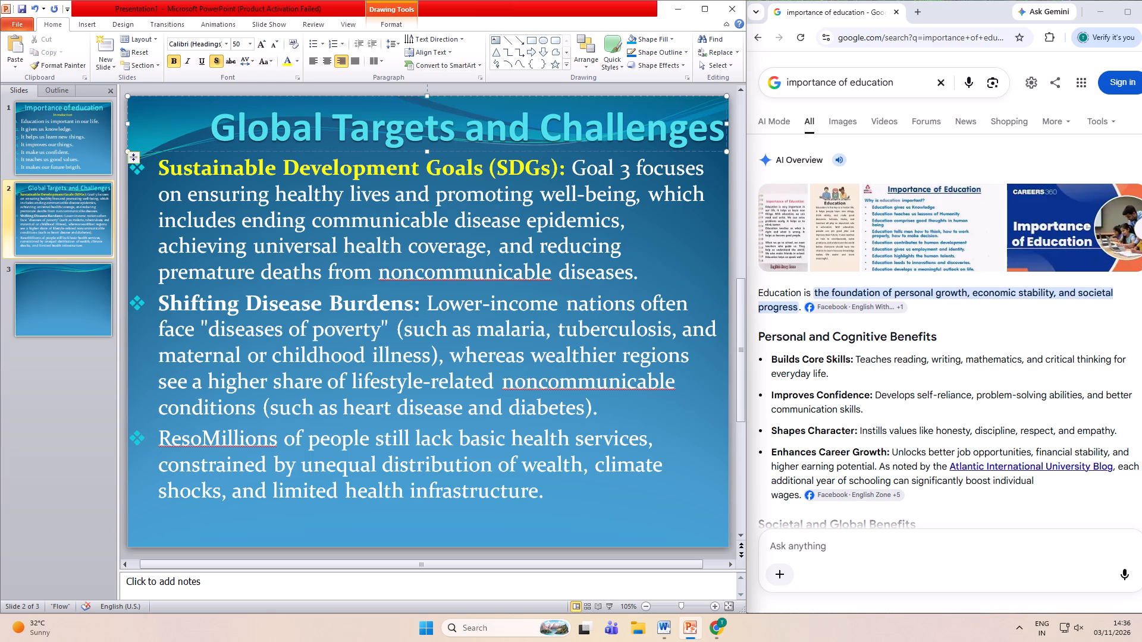
left_click_drag(215, 115, 675, 121)
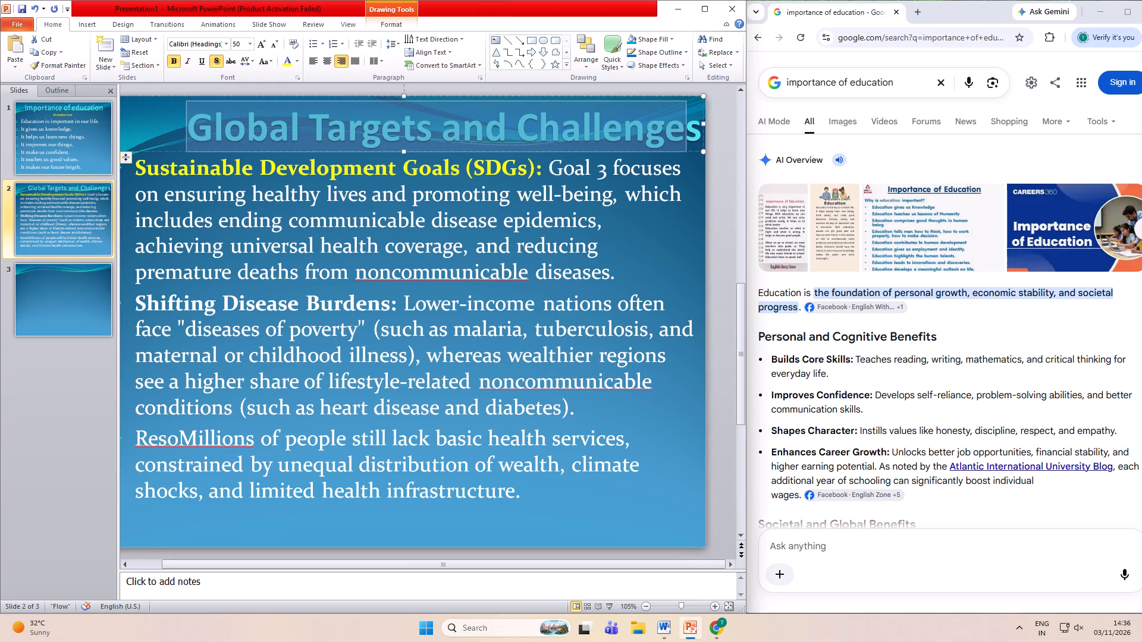
left_click_drag(675, 121, 694, 121)
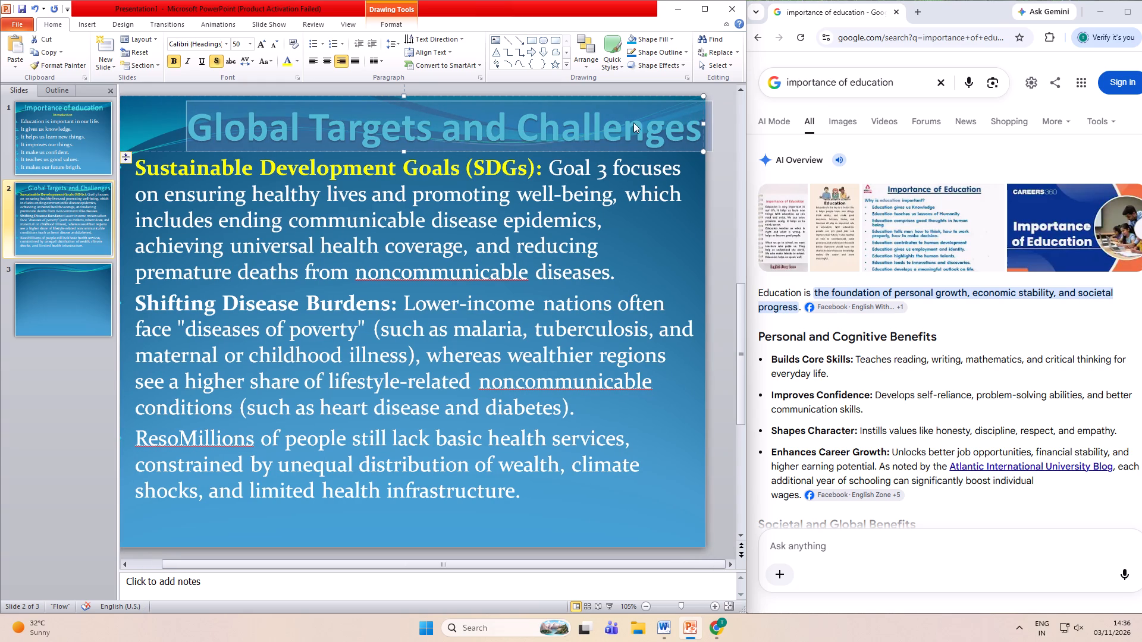
key("BackSpace")
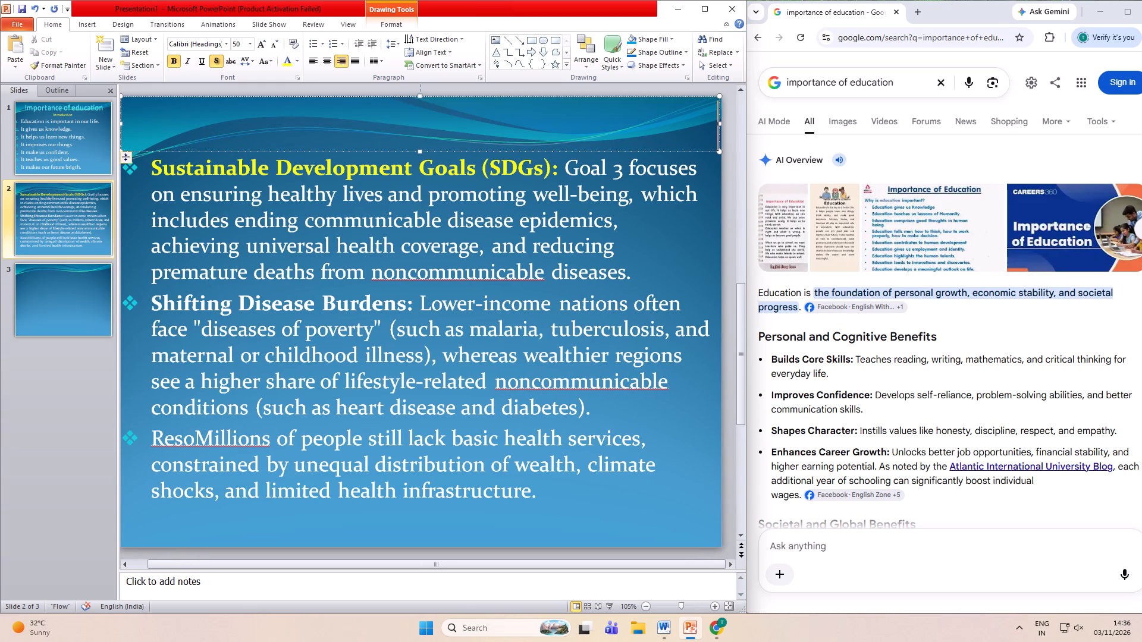
Delete all the bulleted body text on slide 2, from "Sustainable Development Goals (SDGs)" through the last paragraph.
left_click_drag(150, 169, 585, 465)
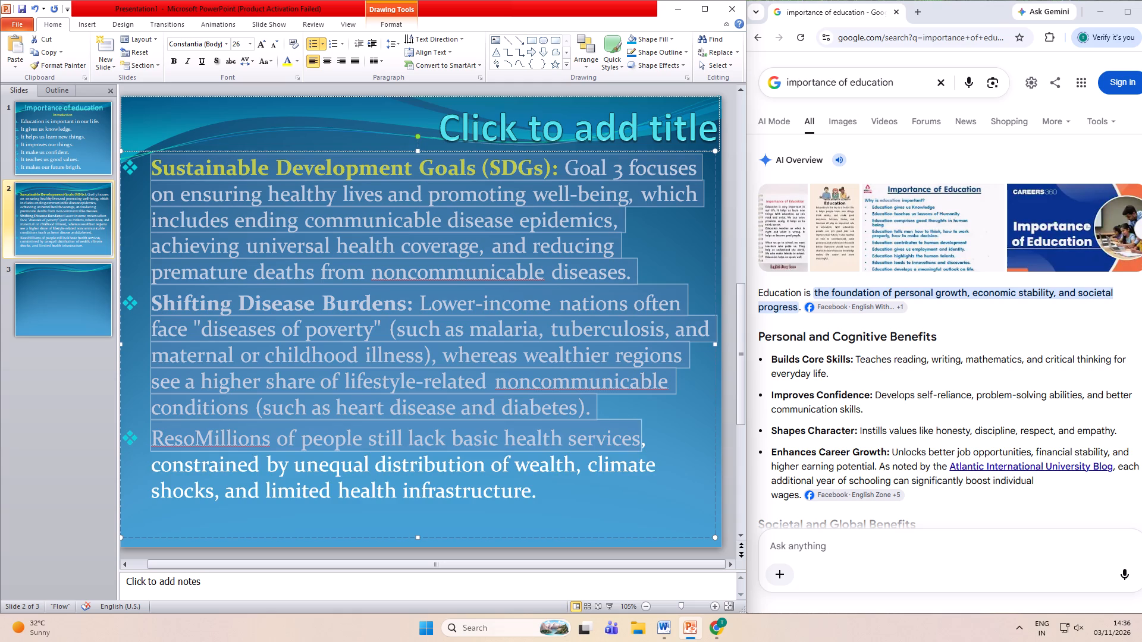
left_click_drag(585, 465, 586, 540)
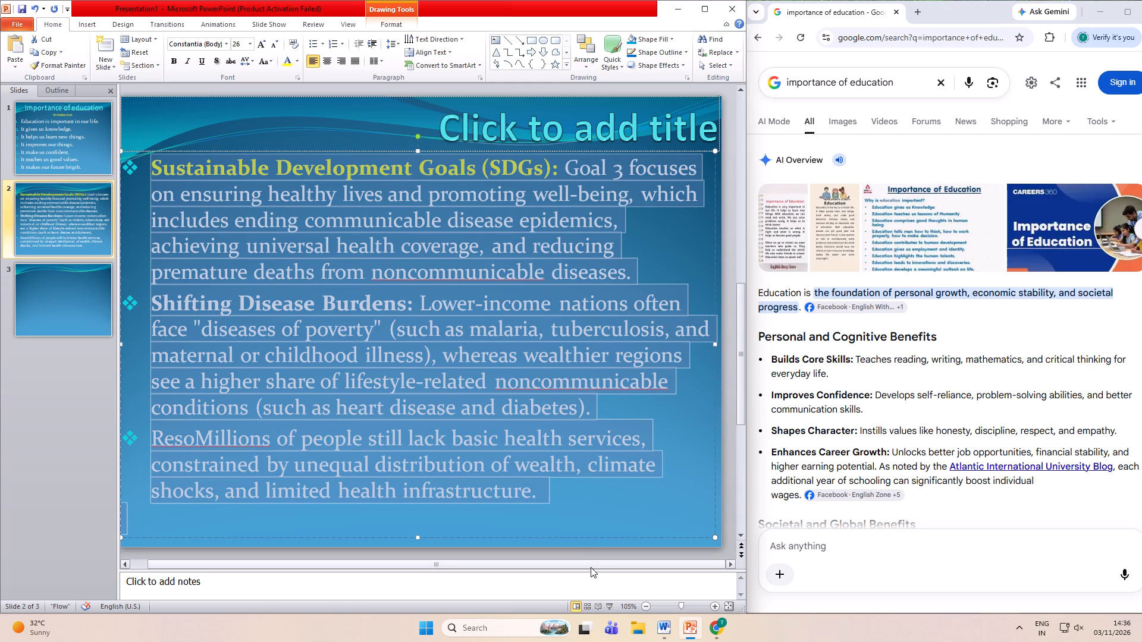
key("BackSpace")
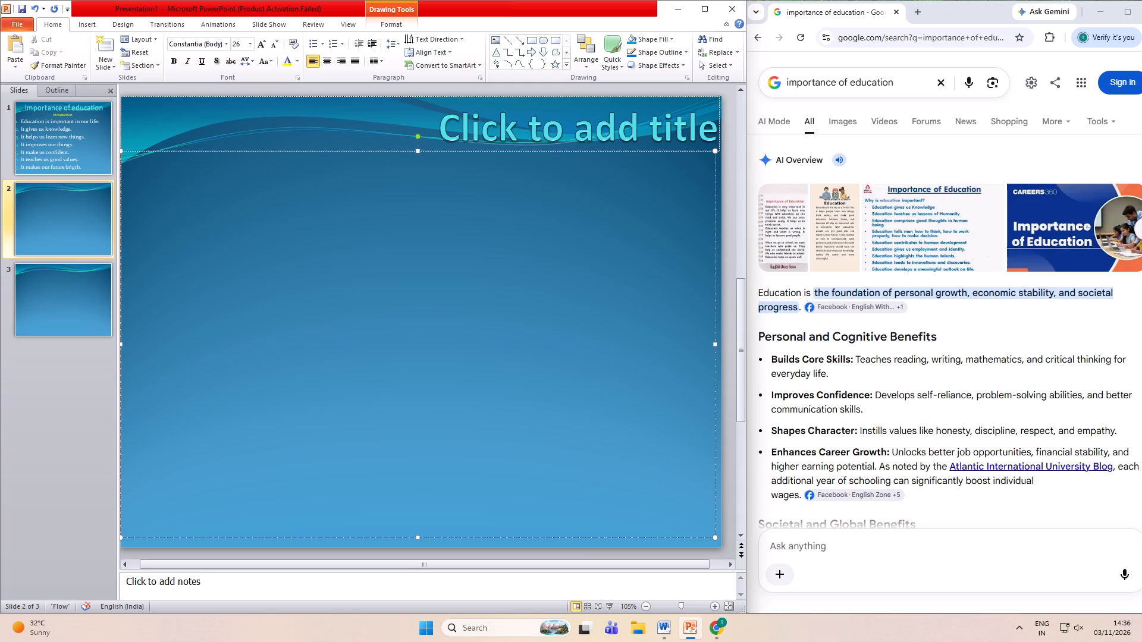
Enter the title "Meaning of Education" on slide 2.
left_click(425, 134)
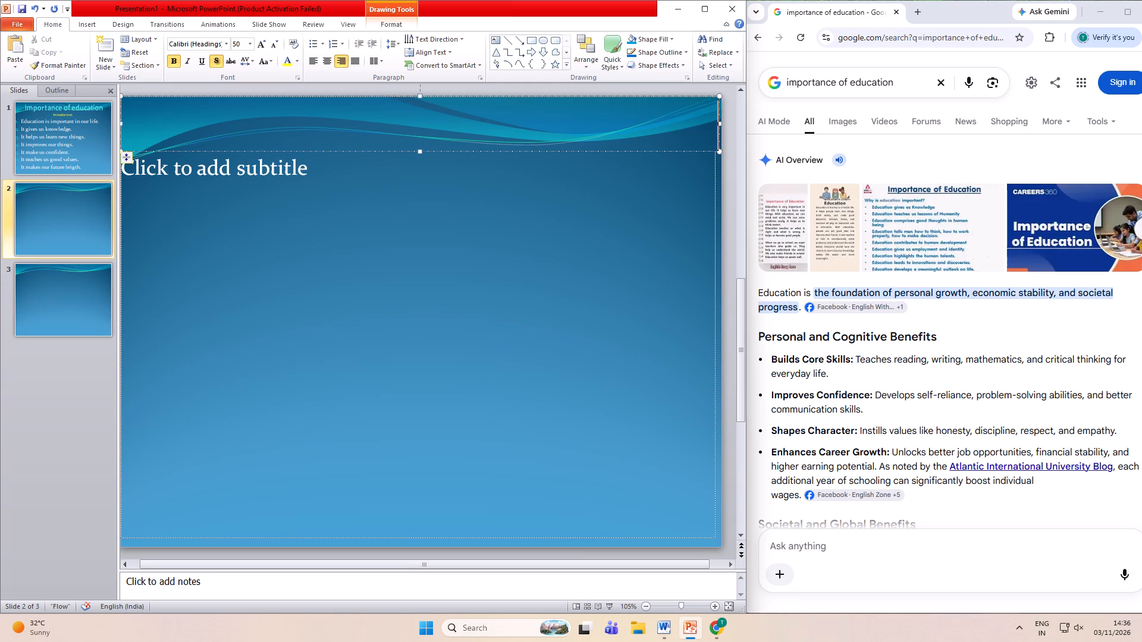
key("shift+m")
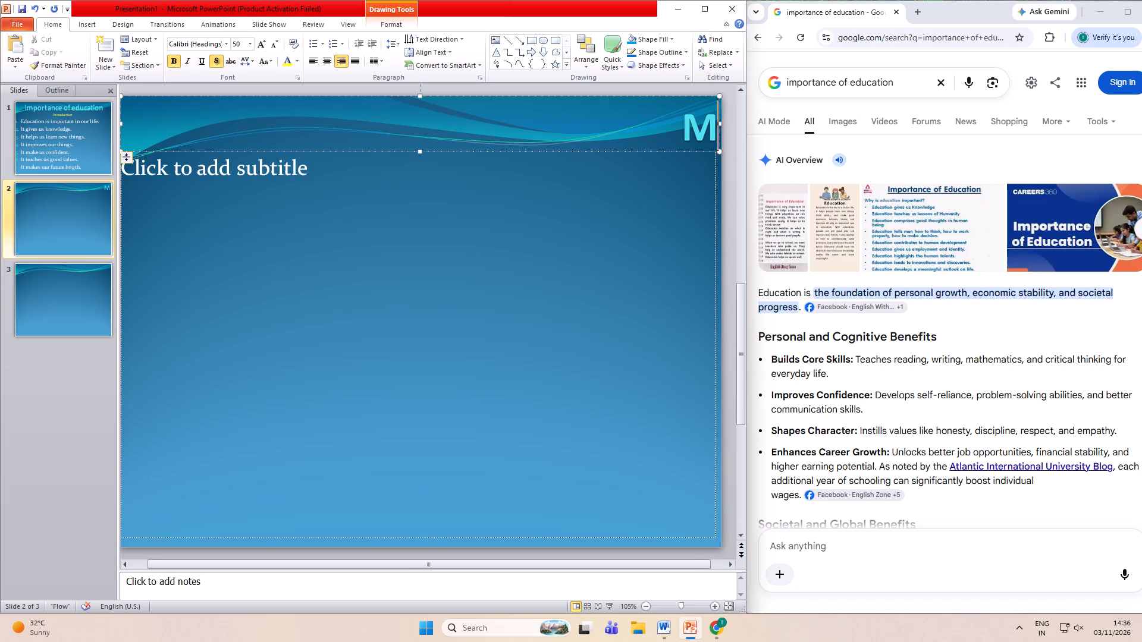
type("eanin")
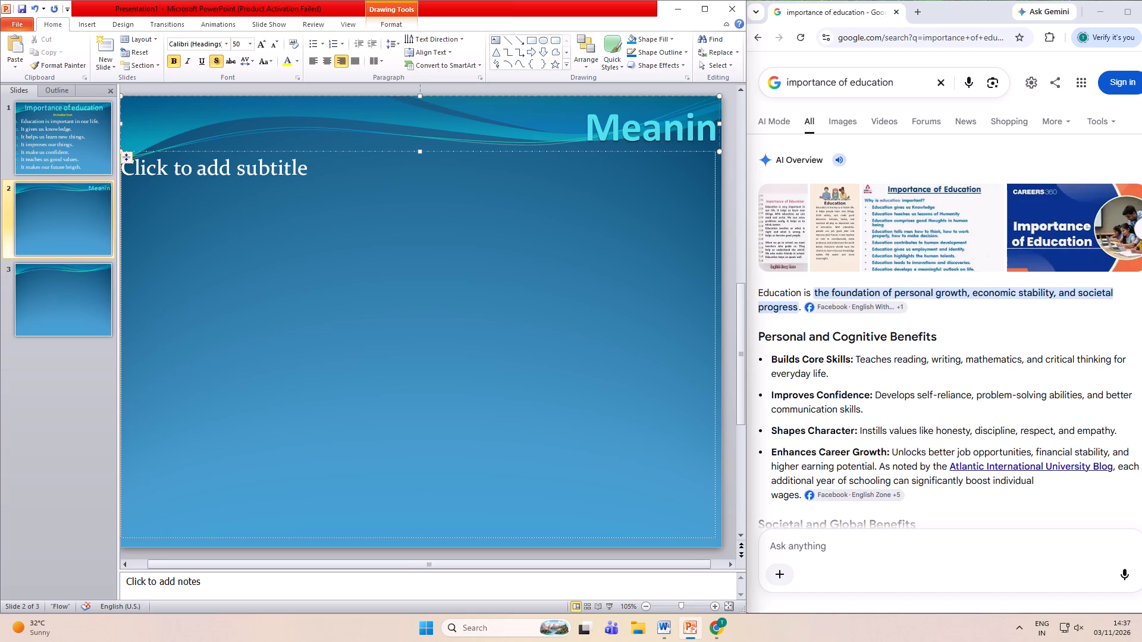
key("g")
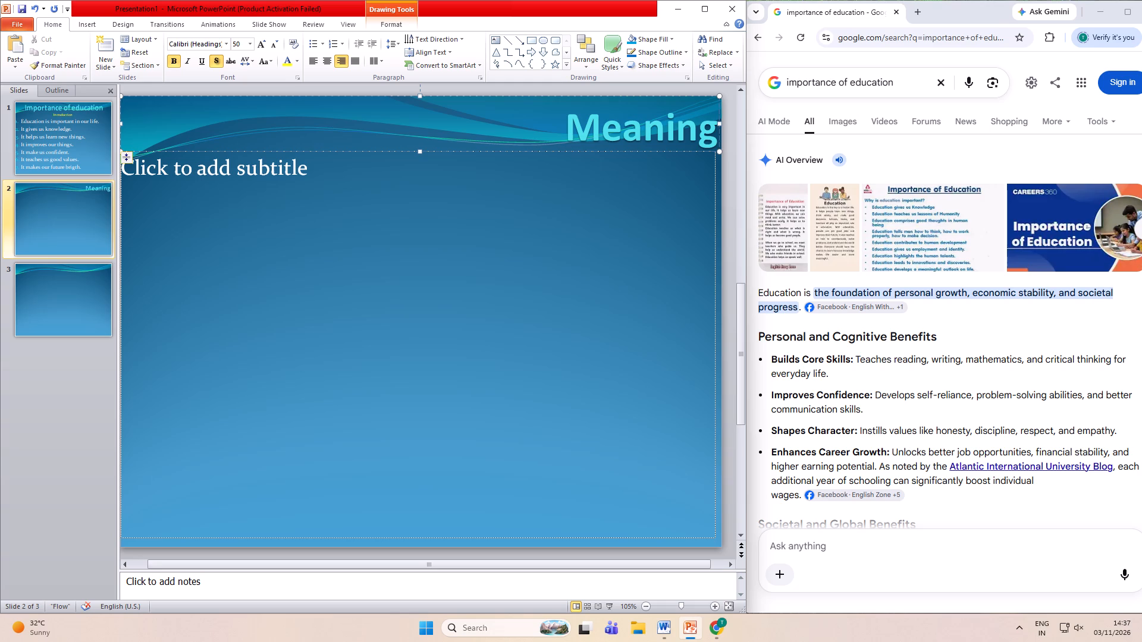
key("space")
type("of")
key("space")
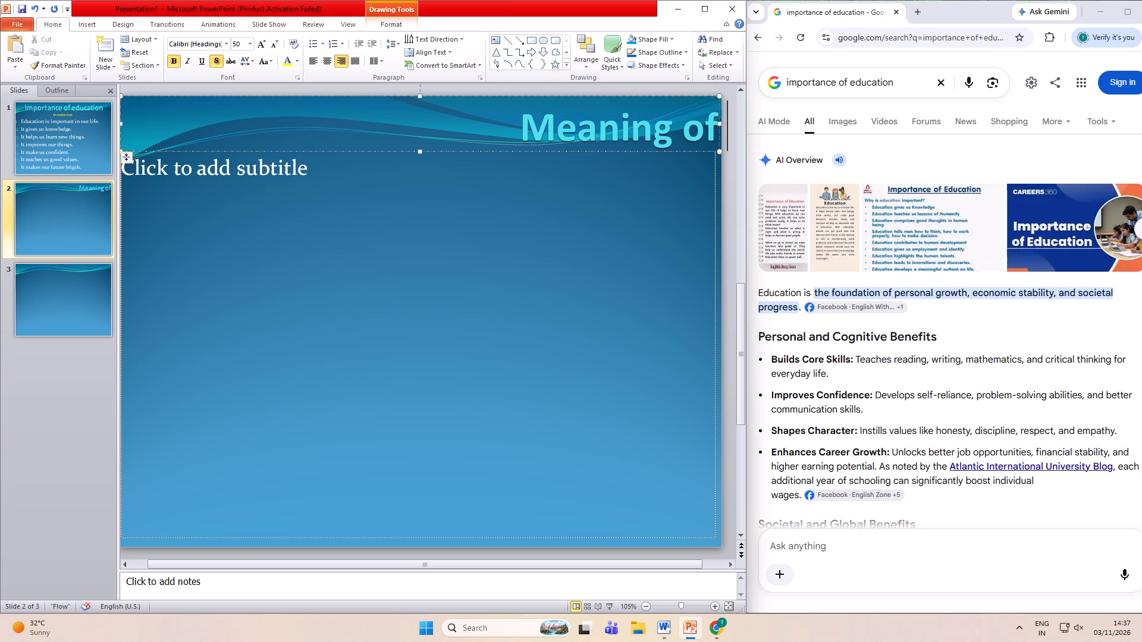
key("shift+e")
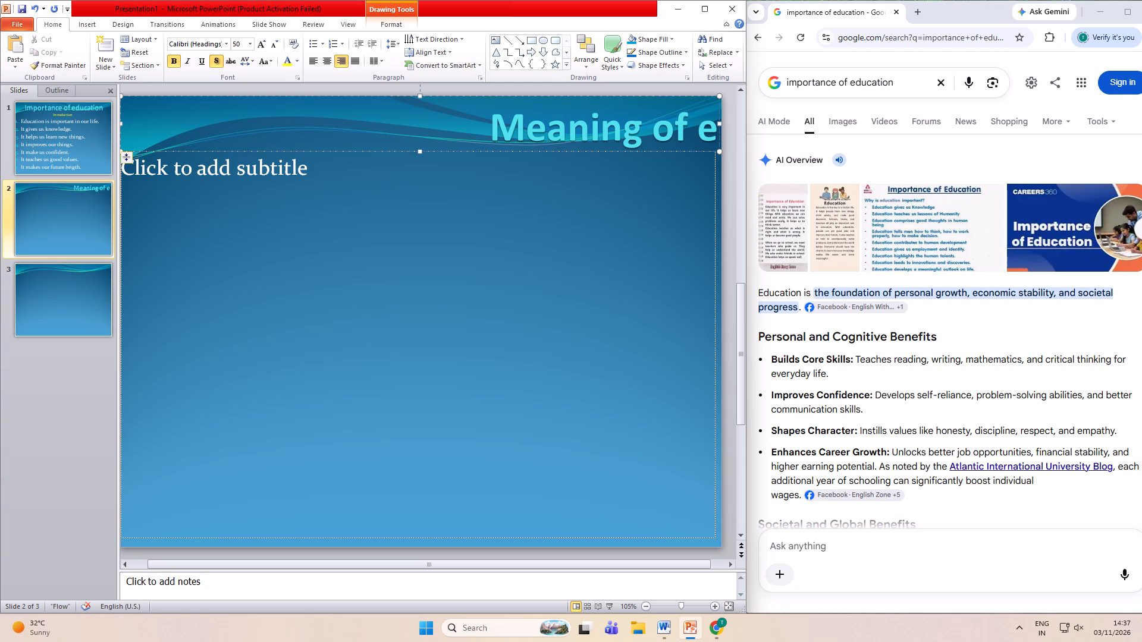
key("BackSpace")
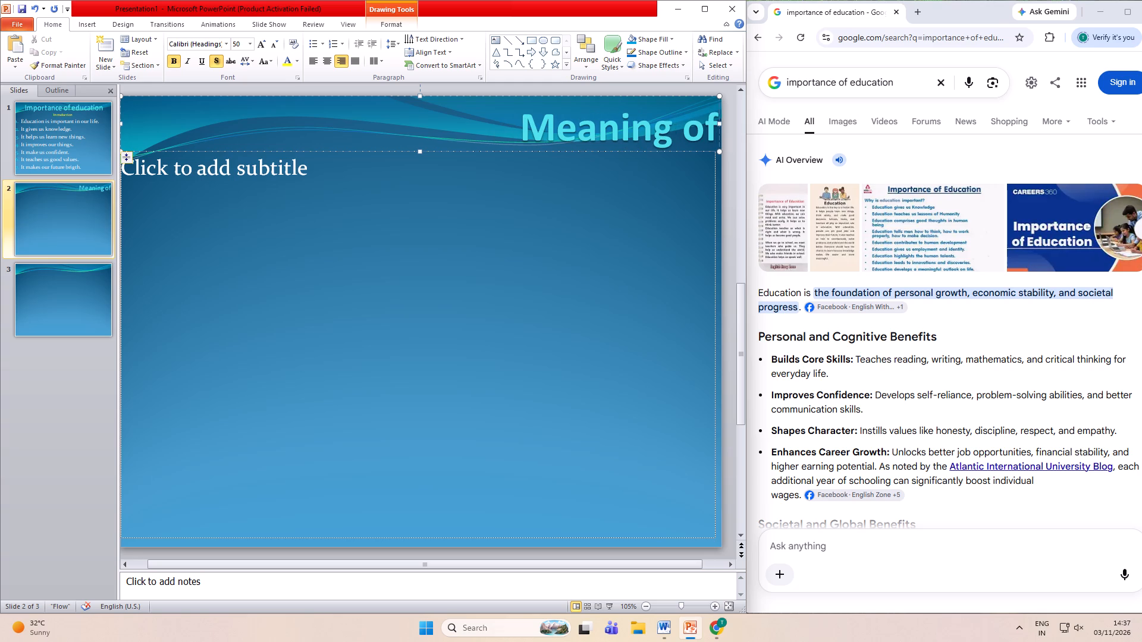
key("shift+e")
type("ducation")
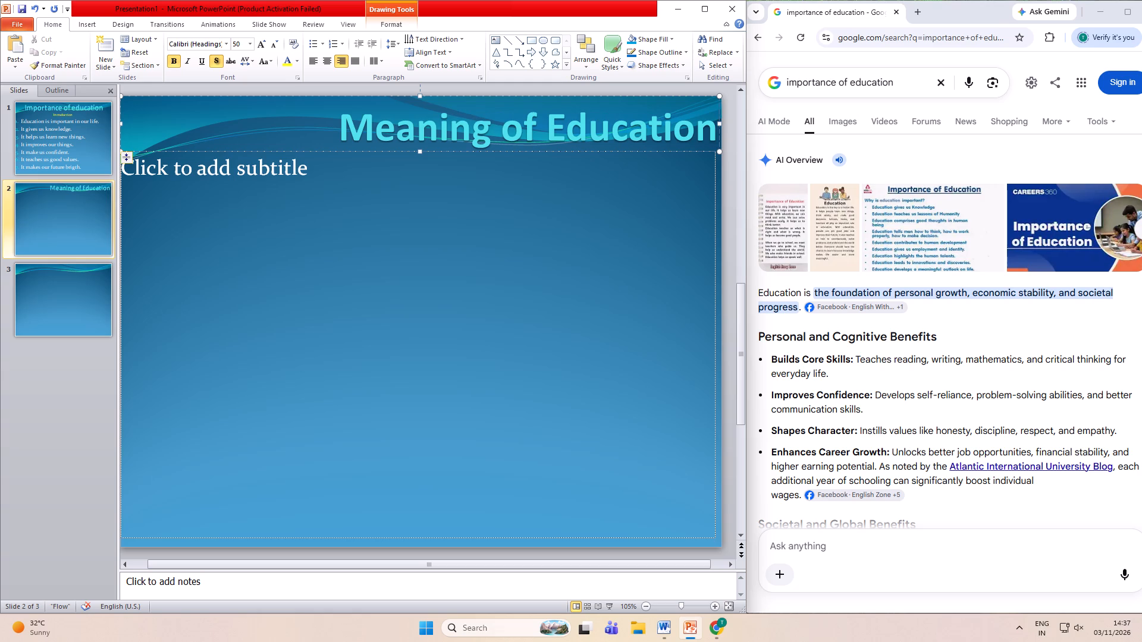
Center the title "Meaning of Education" horizontally on slide 2.
left_click(313, 55)
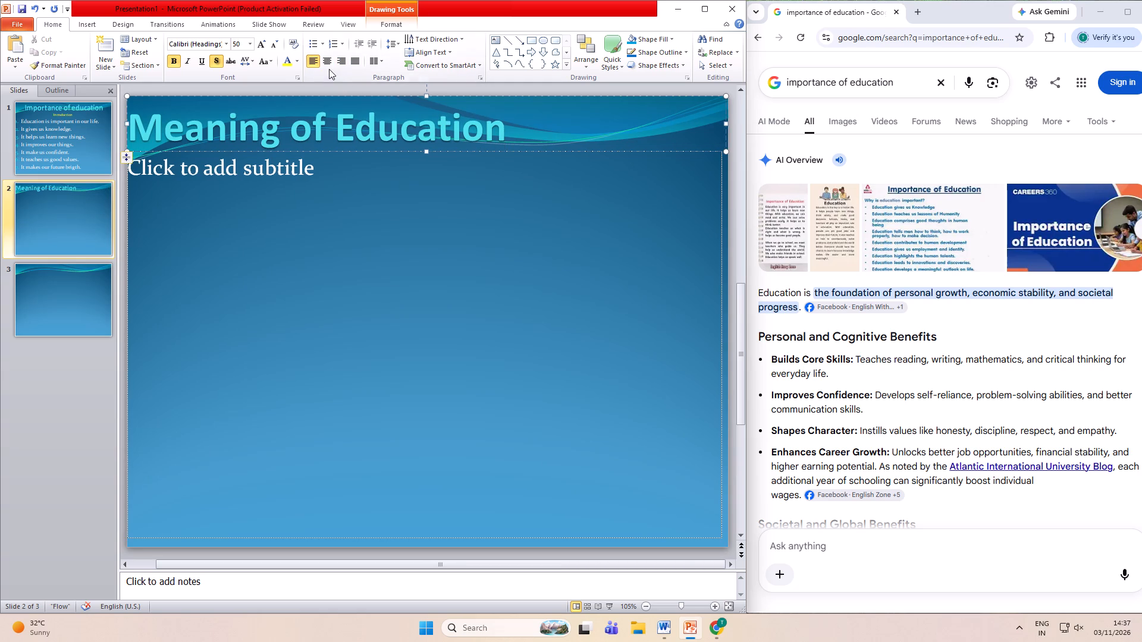
left_click(325, 64)
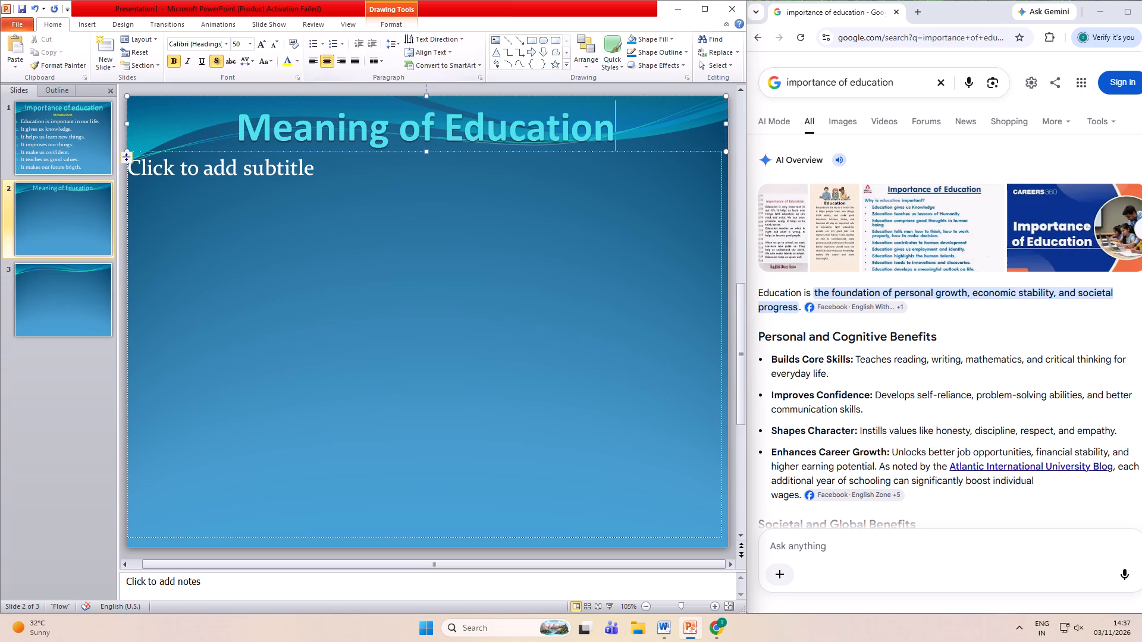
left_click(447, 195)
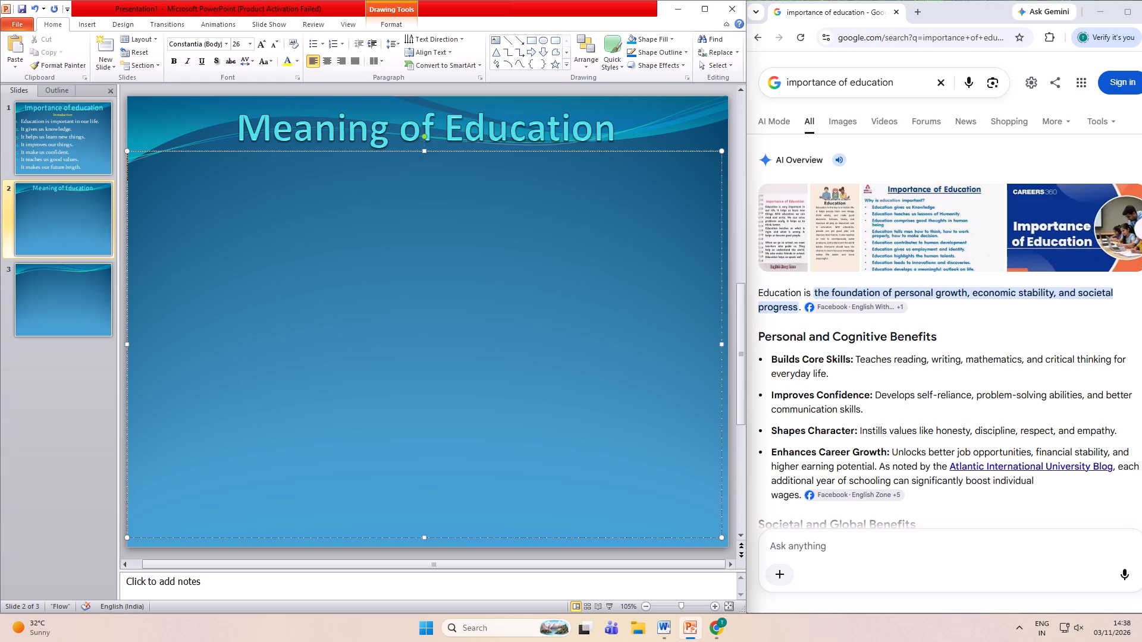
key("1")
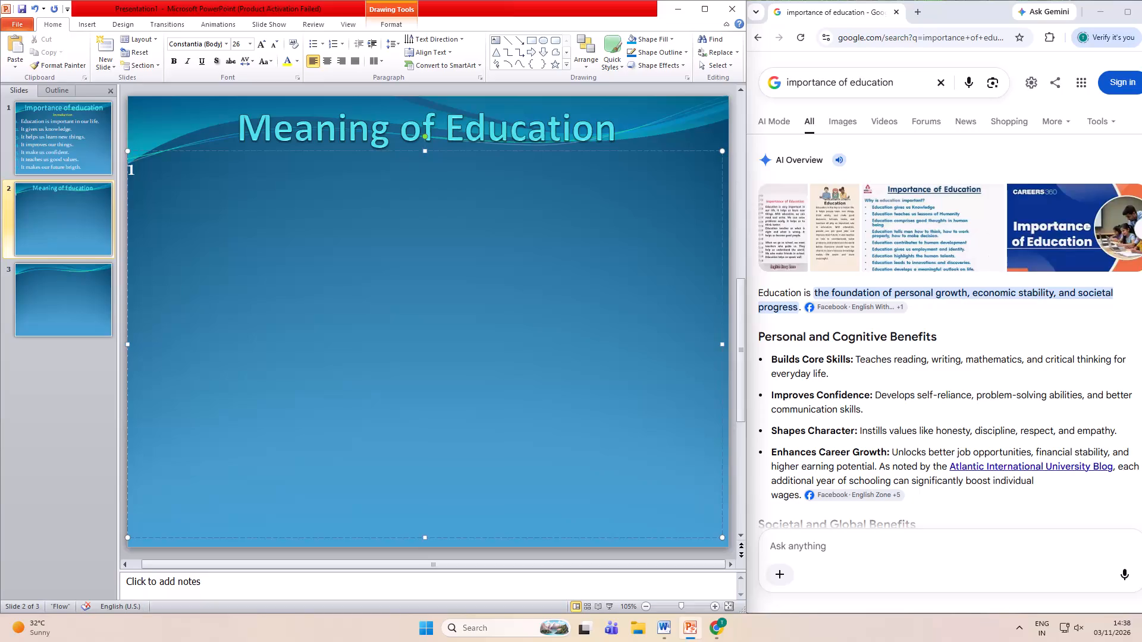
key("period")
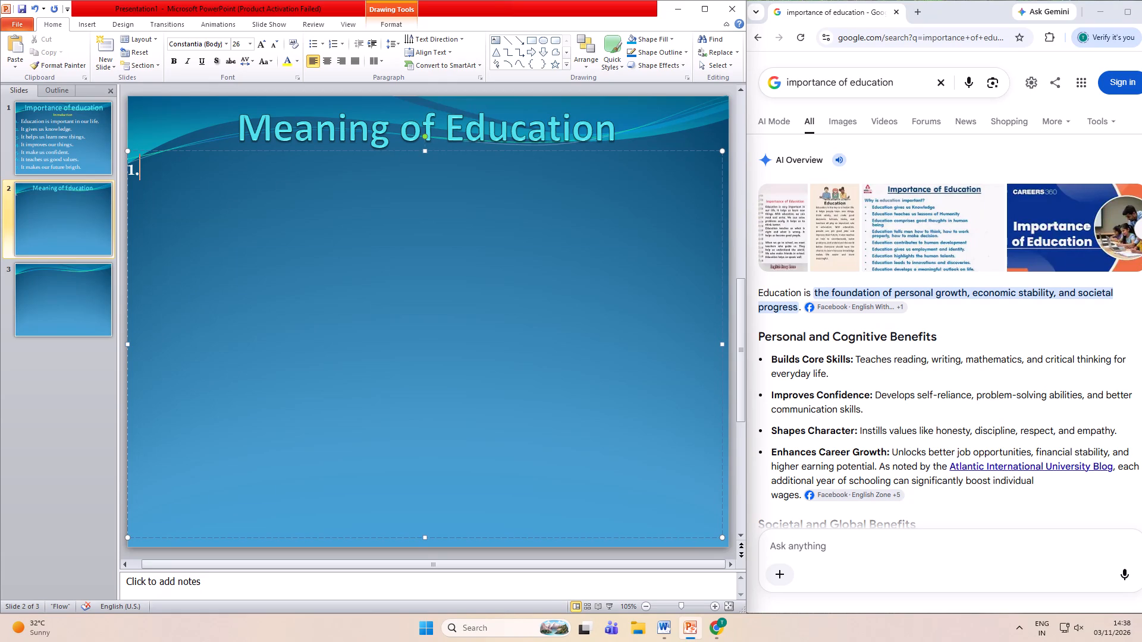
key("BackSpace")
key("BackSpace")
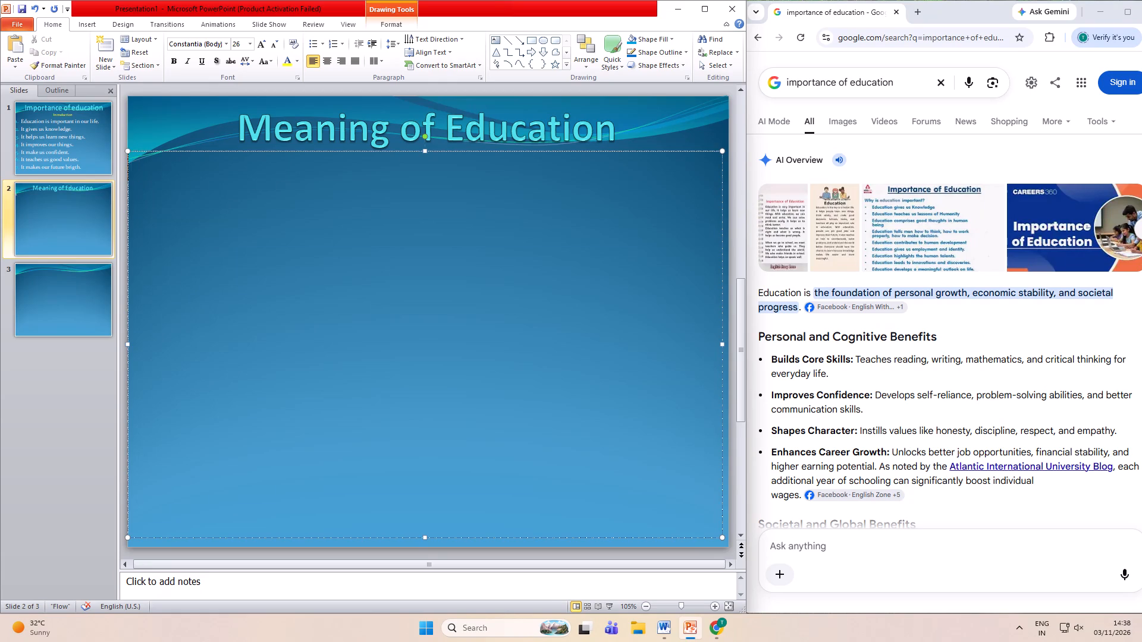
Start an automatically numbered list in slide 2's body with the first point "Education means learing new things.".
scroll(168, 249, "up", 1)
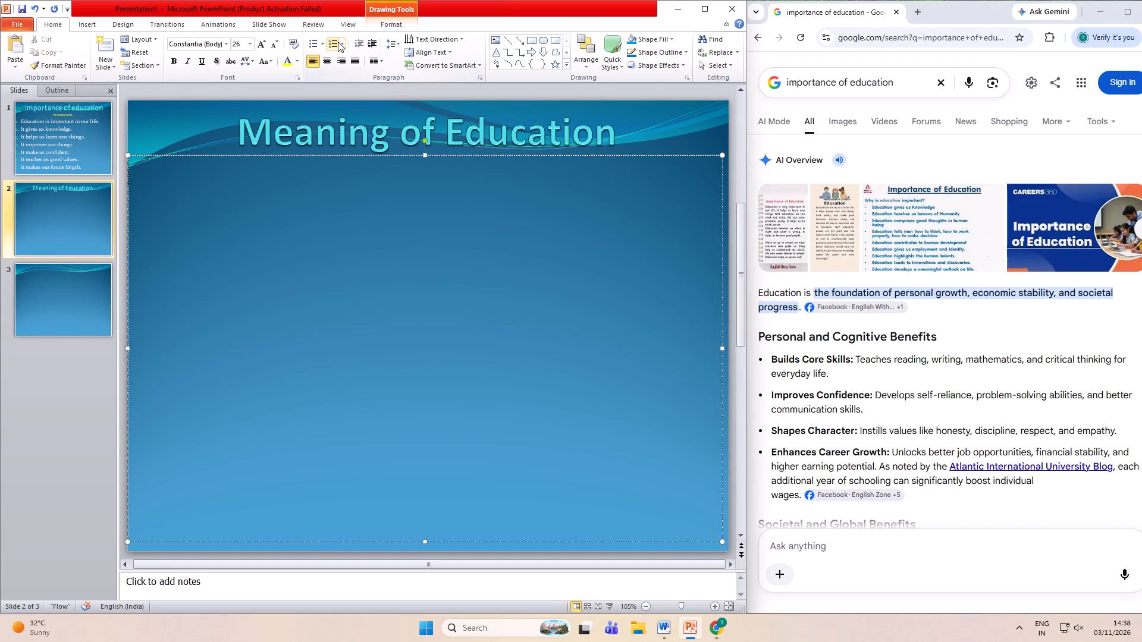
left_click(338, 42)
key("shift+e")
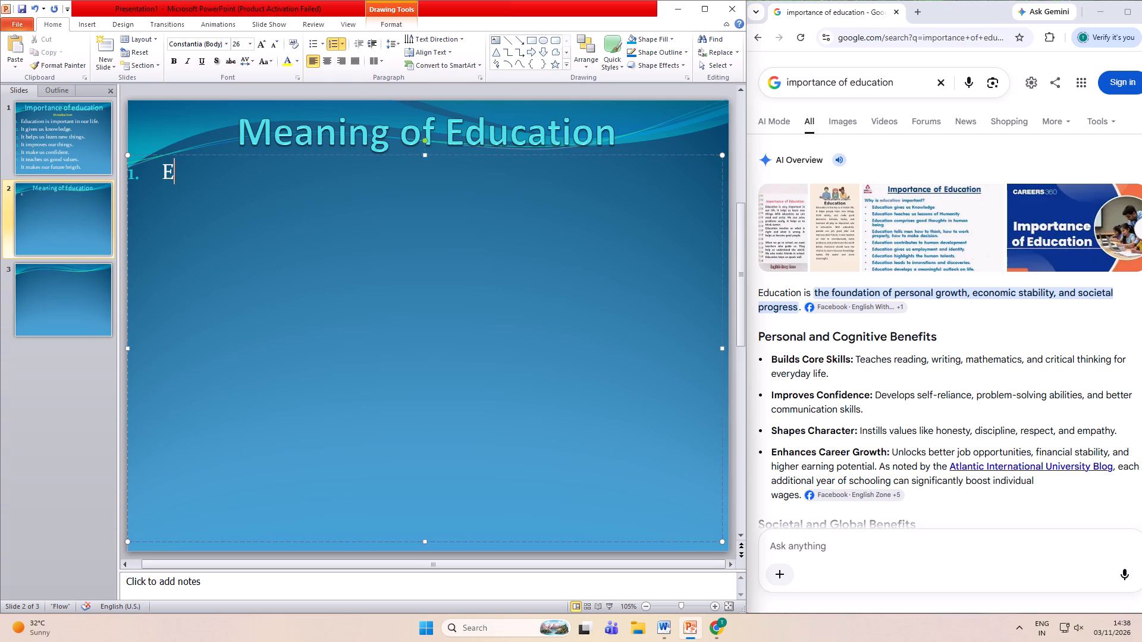
key("d")
type("ucation")
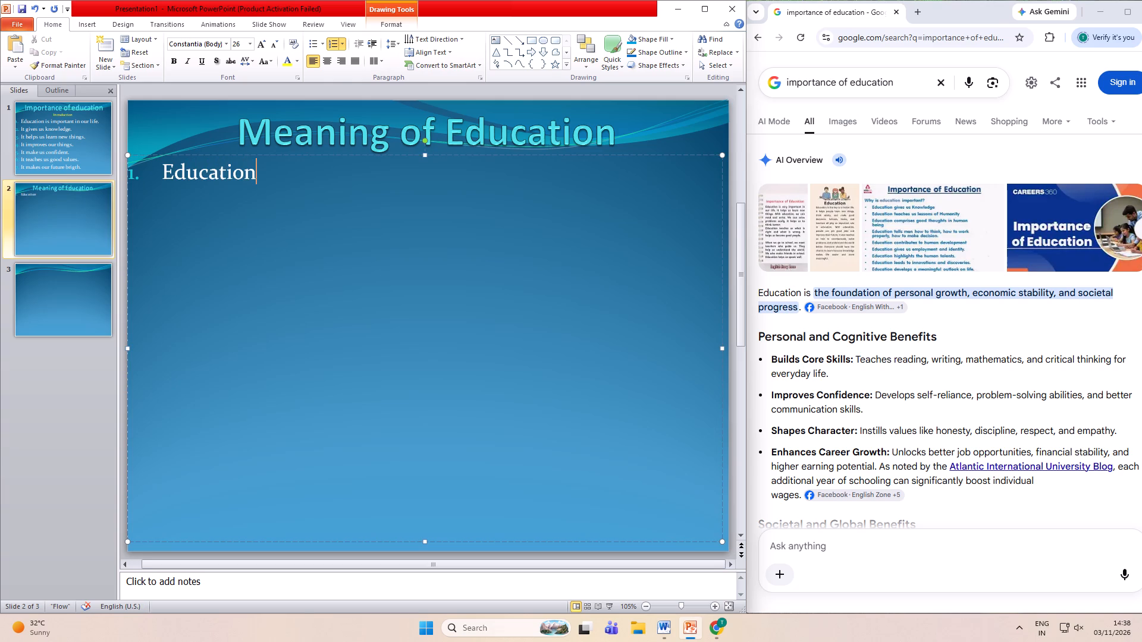
key("space")
type("means")
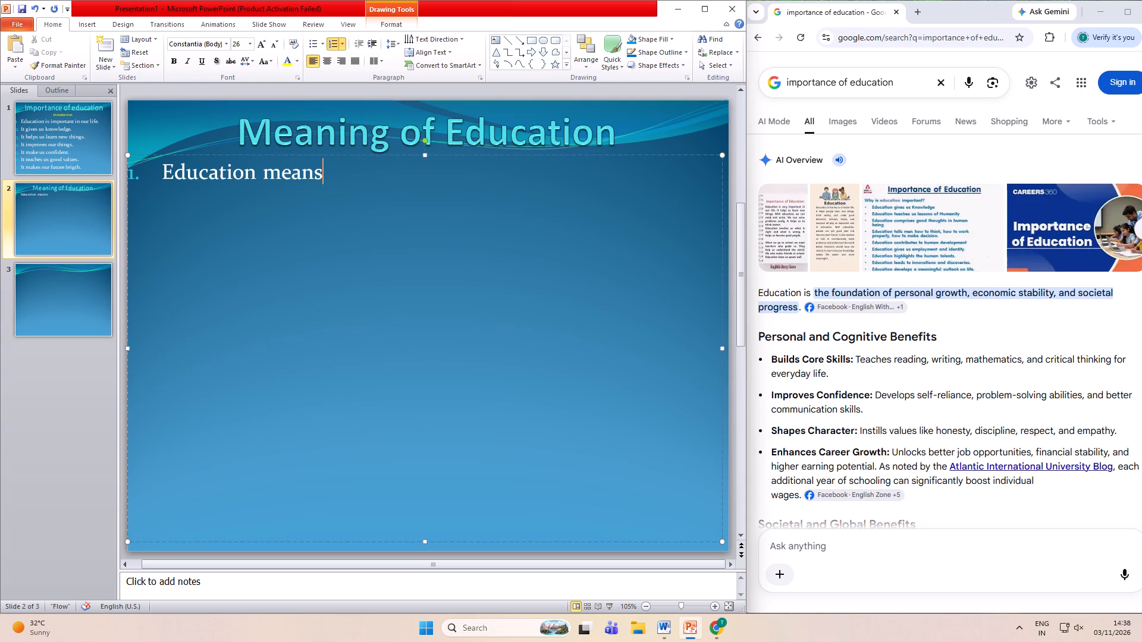
key("space")
type("lea")
type("ring")
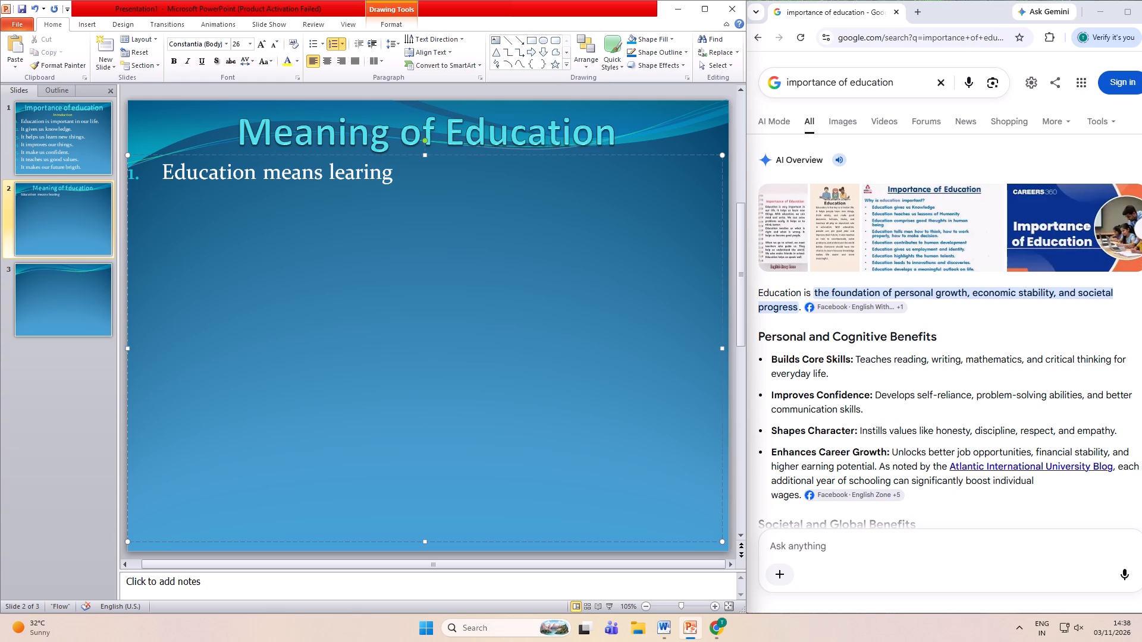
key("space")
type("ne")
key("w")
key("space")
type("th")
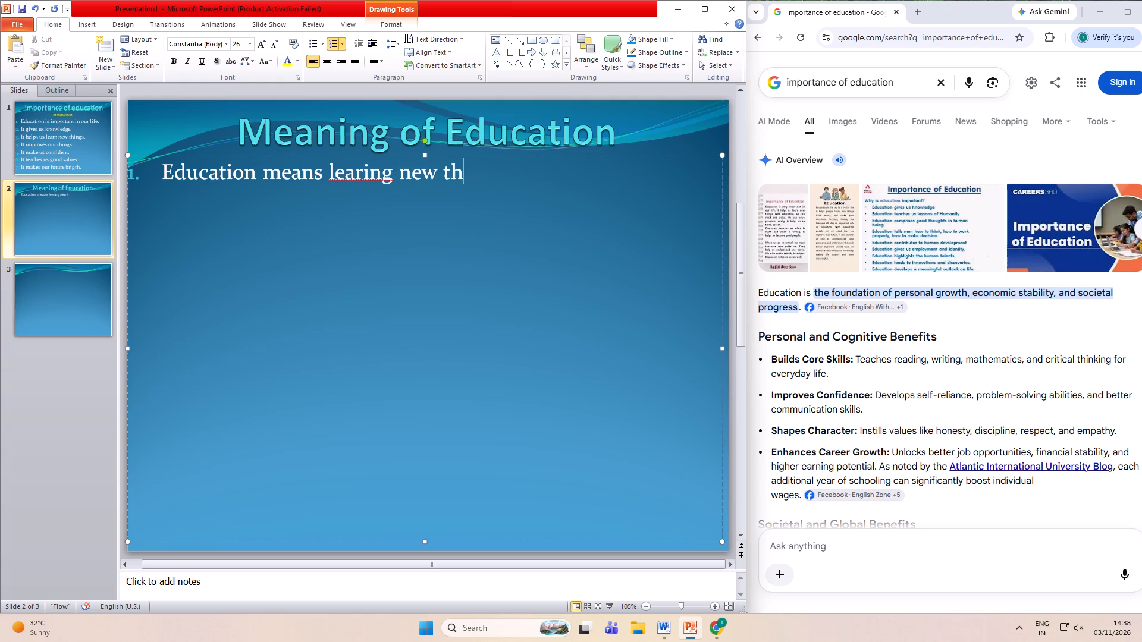
type("ing")
type("s.")
Add a second numbered point on slide 2 beginning "It is a process of ga".
key("Return")
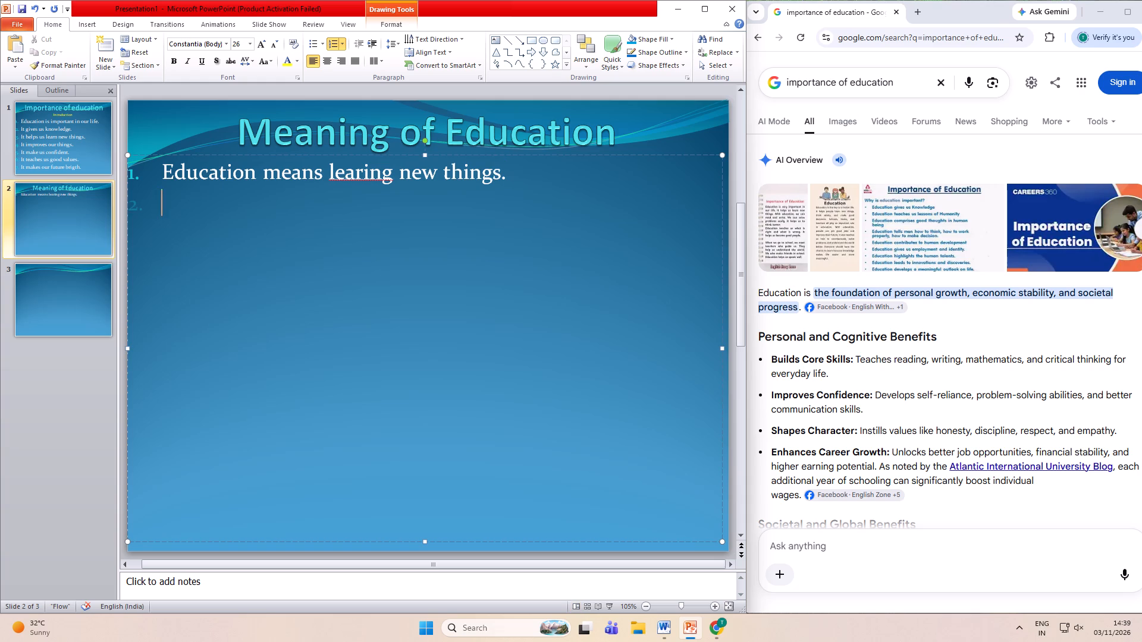
type("It")
key("space")
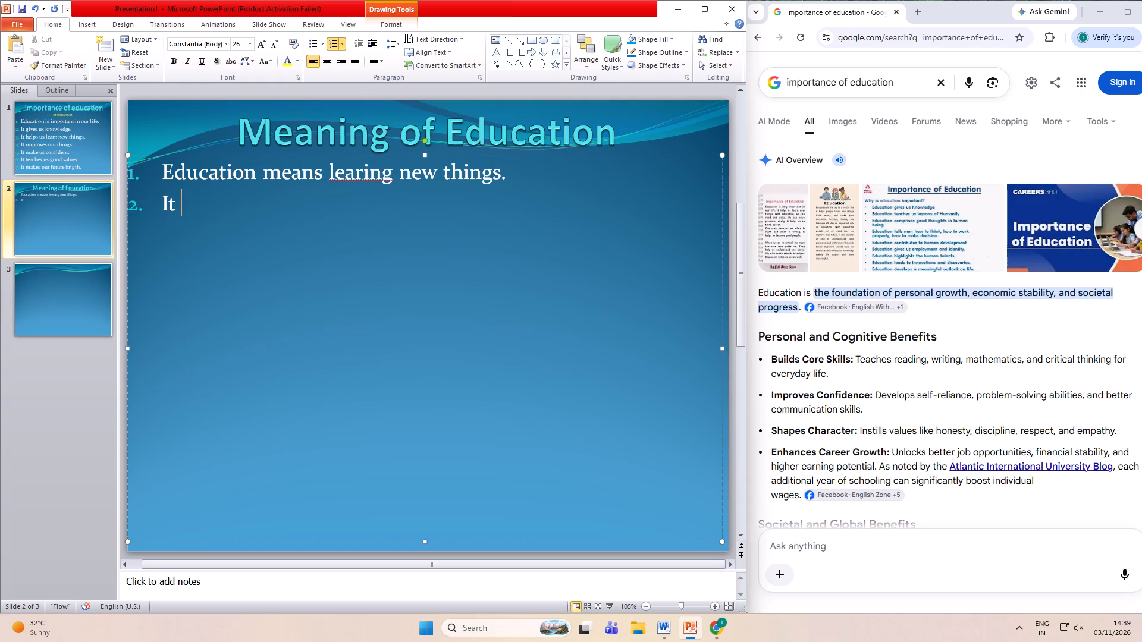
type("is")
key("space")
key("a")
key("space")
type("pro")
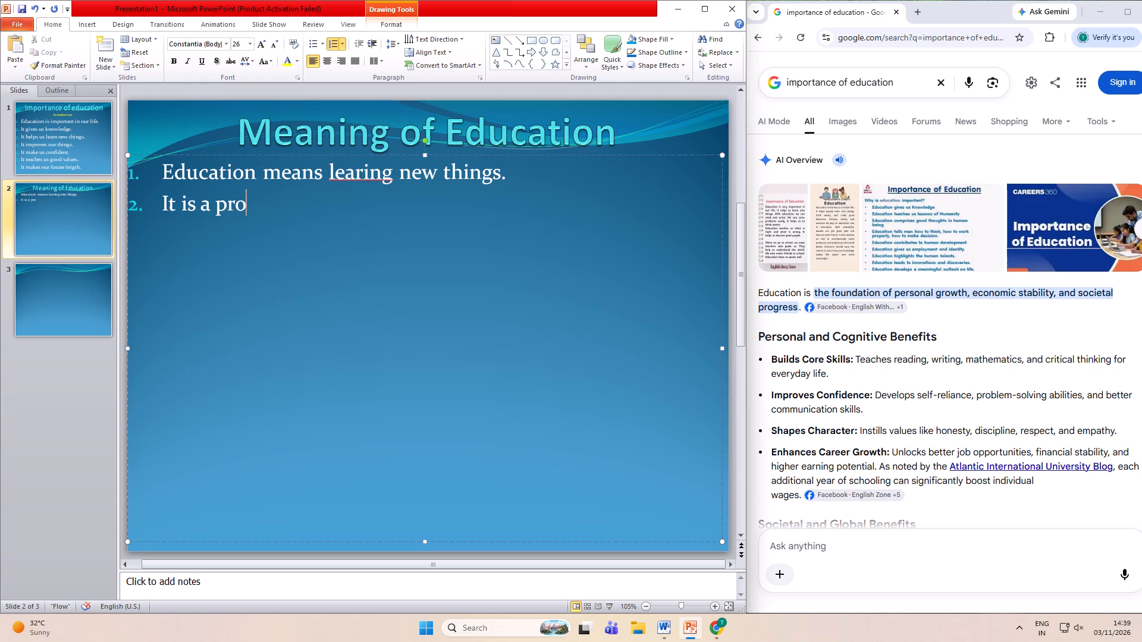
type("cess")
key("space")
key("o")
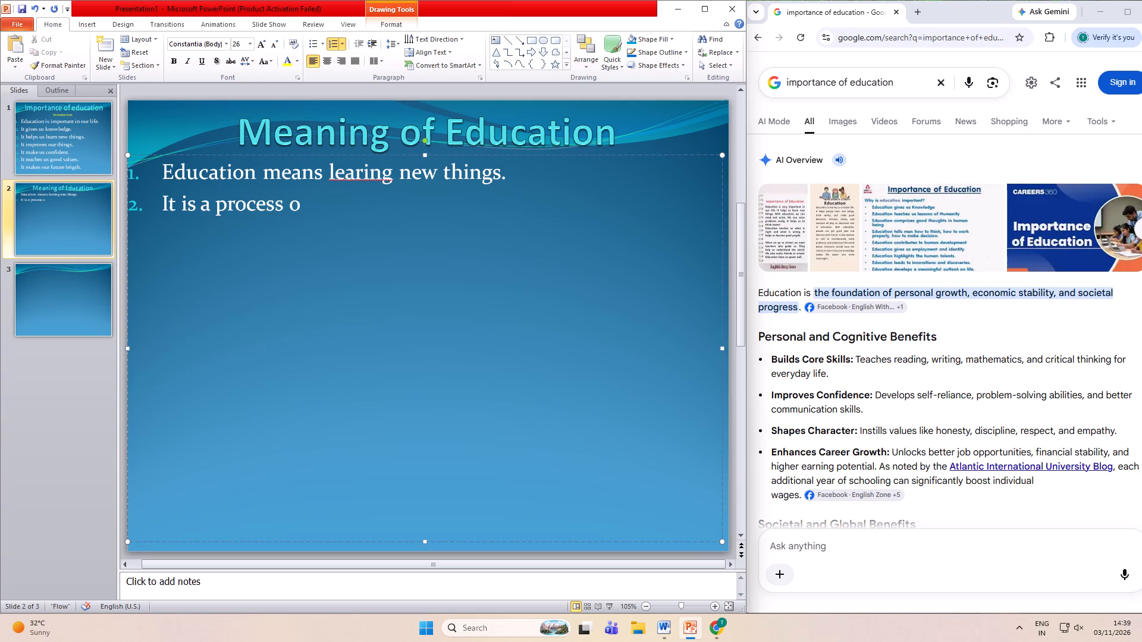
key("f")
key("space")
type("ga")
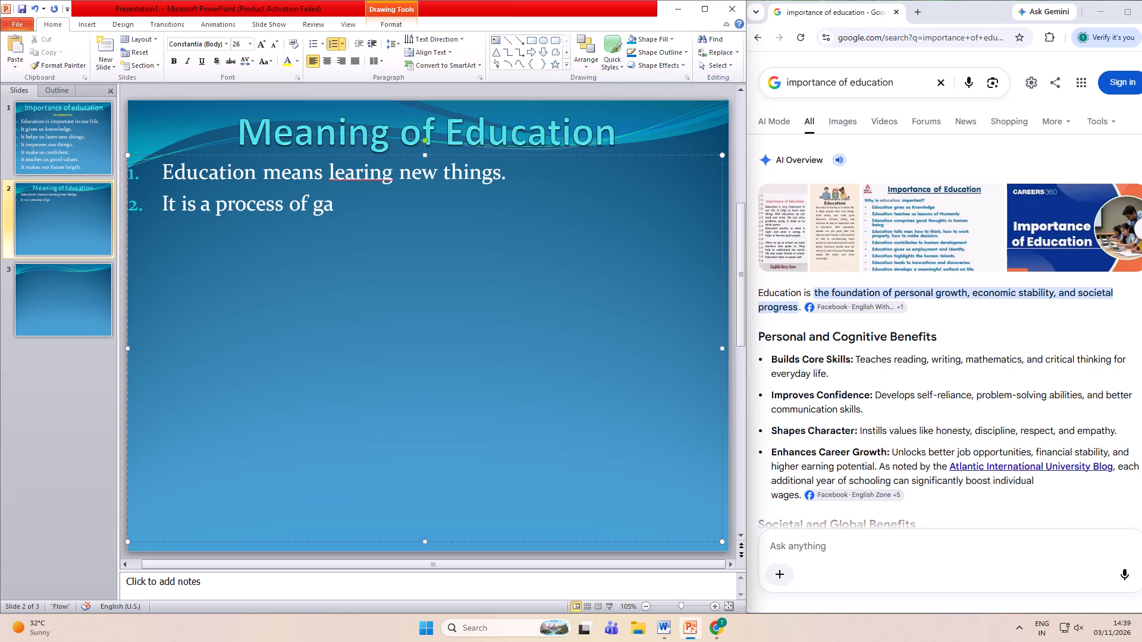
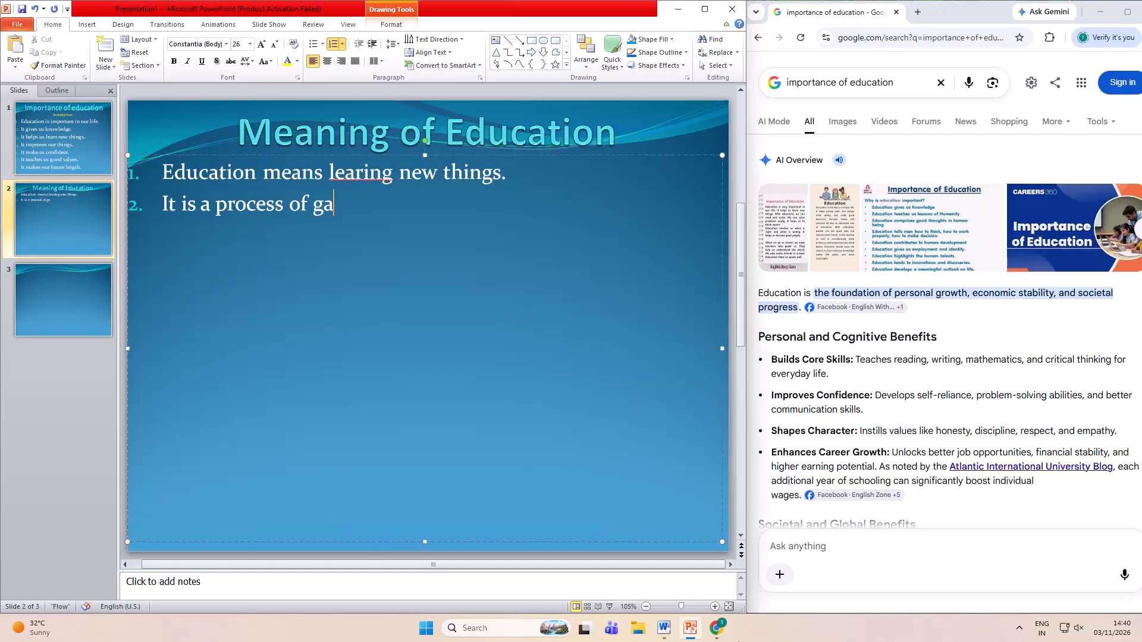
Maximize the presentation window so it fills the whole screen.
left_click_drag(0, 155, 65, 130)
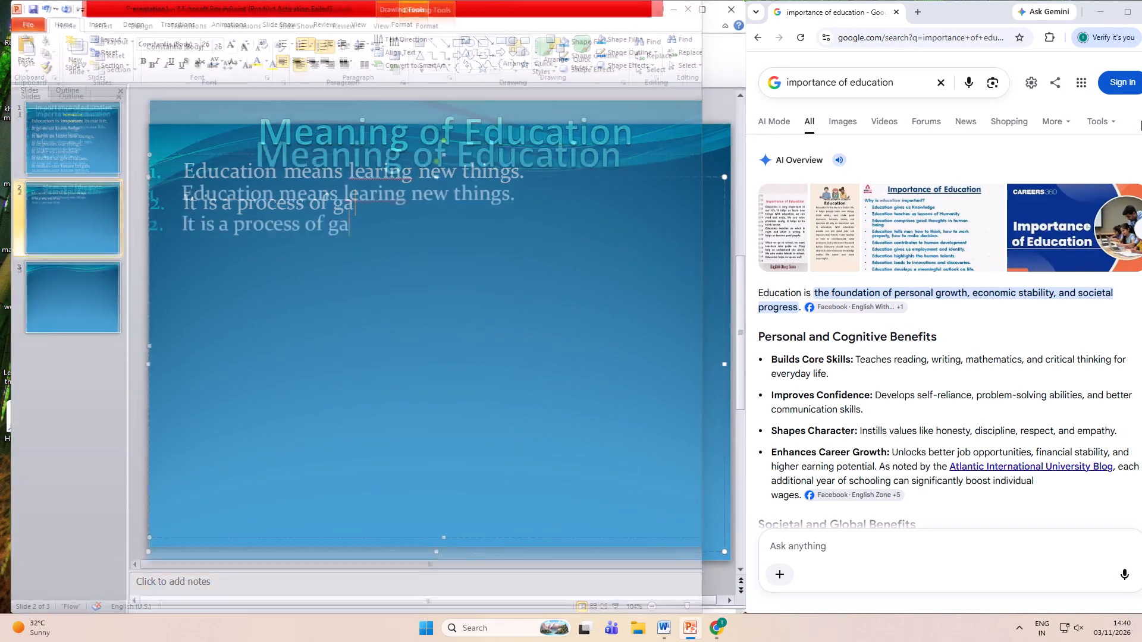
left_click_drag(569, 0, 592, 20)
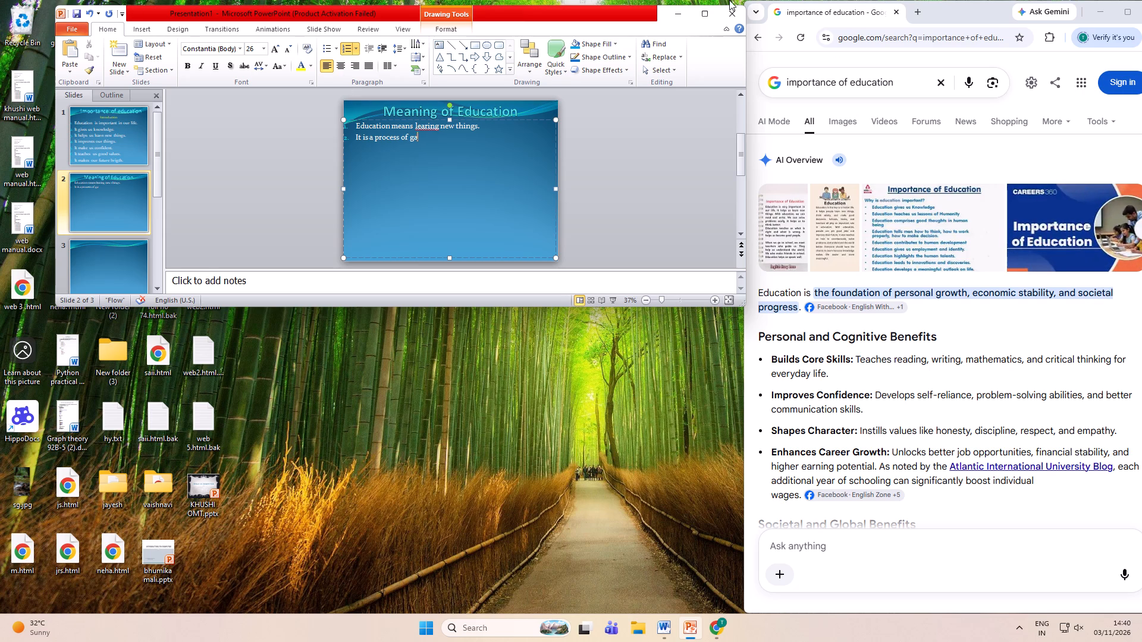
left_click(702, 15)
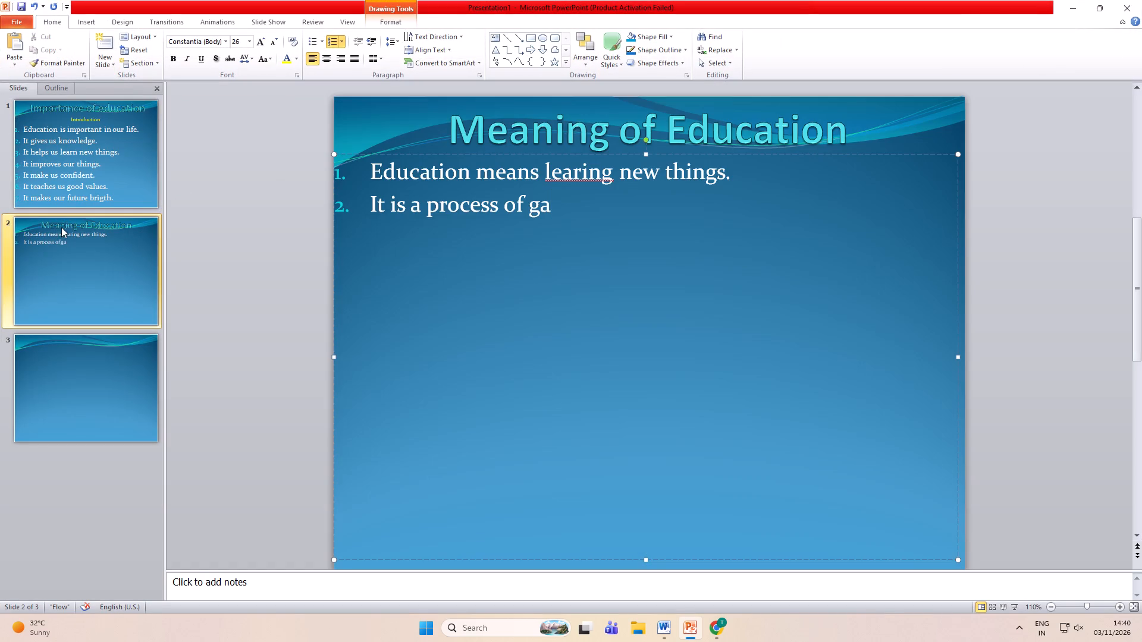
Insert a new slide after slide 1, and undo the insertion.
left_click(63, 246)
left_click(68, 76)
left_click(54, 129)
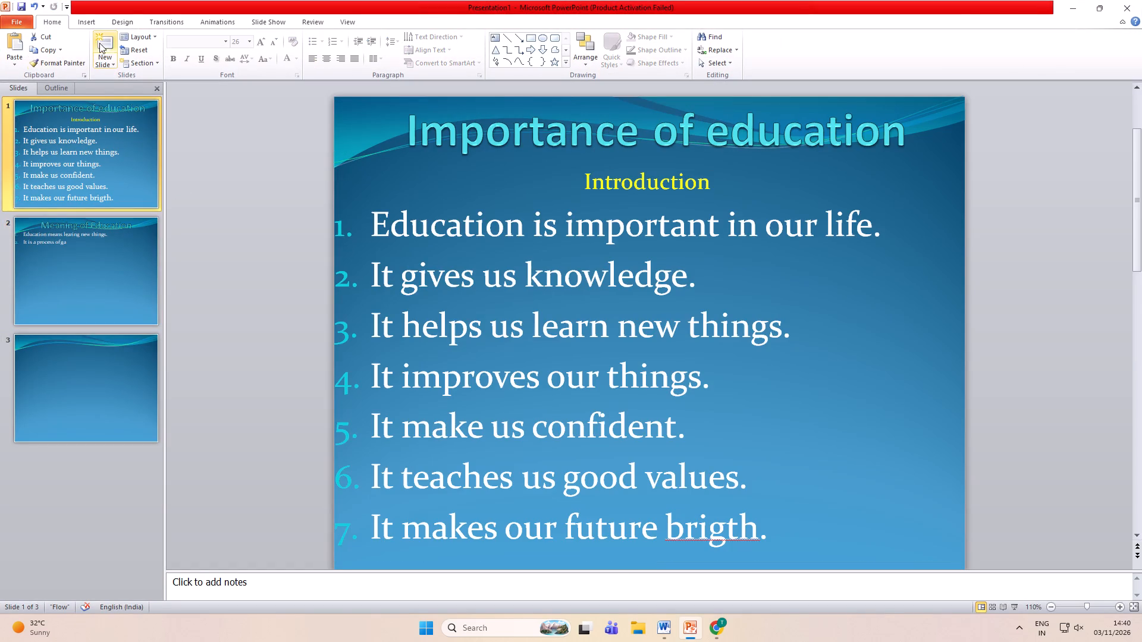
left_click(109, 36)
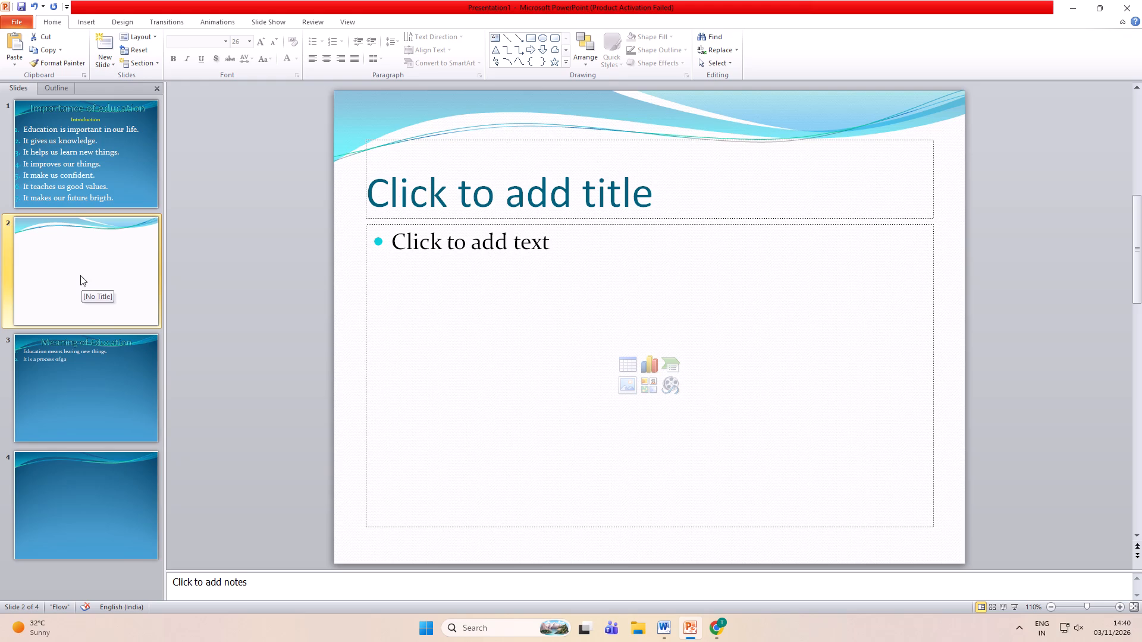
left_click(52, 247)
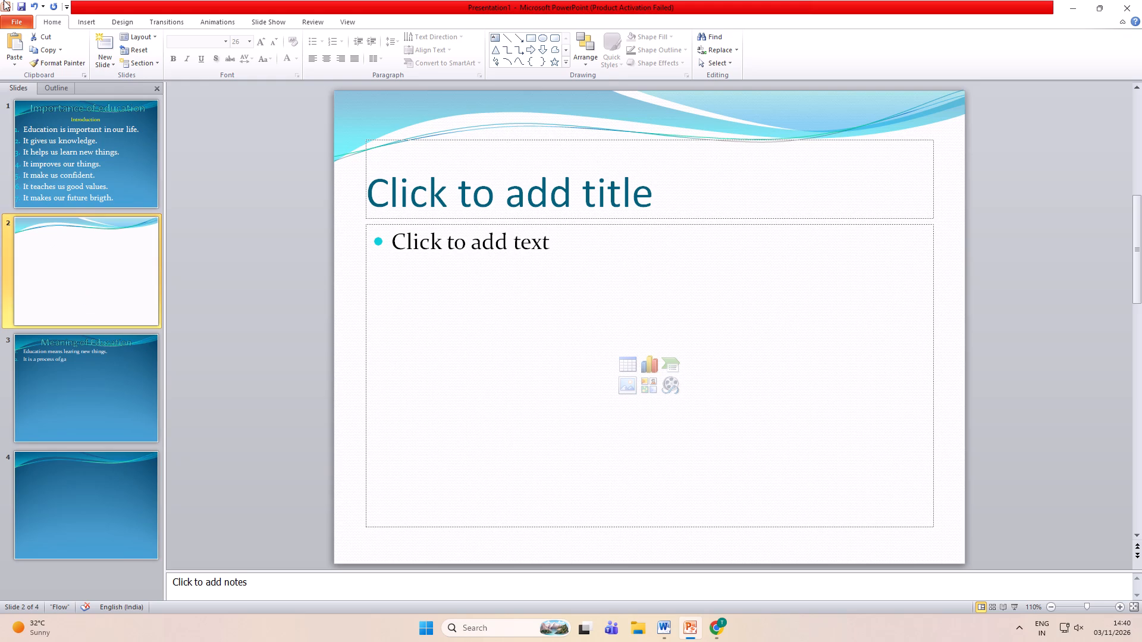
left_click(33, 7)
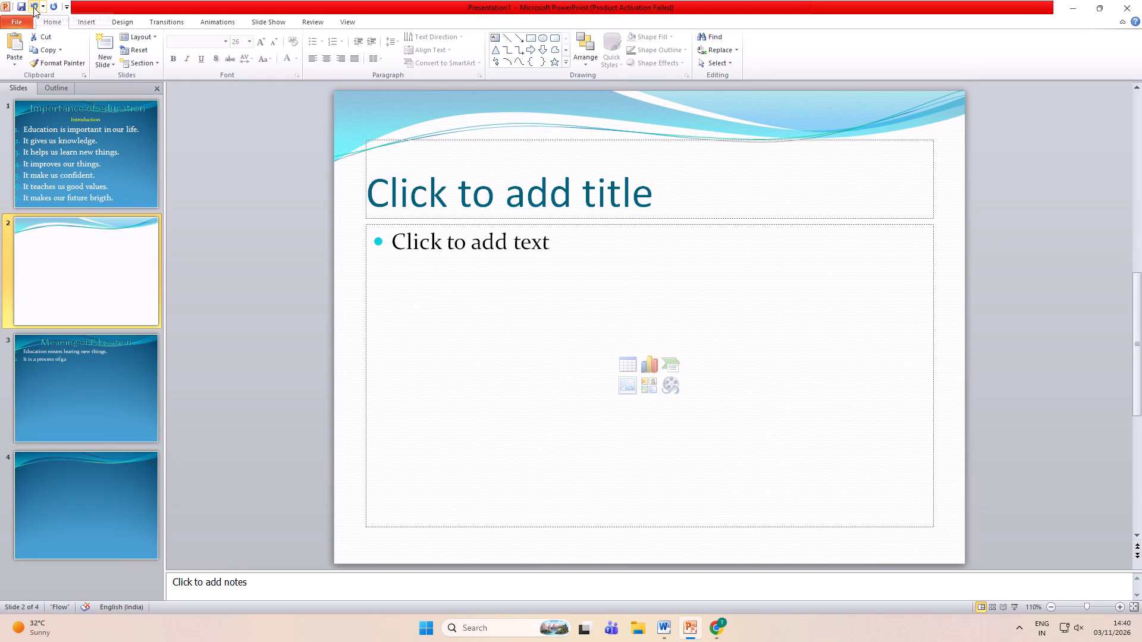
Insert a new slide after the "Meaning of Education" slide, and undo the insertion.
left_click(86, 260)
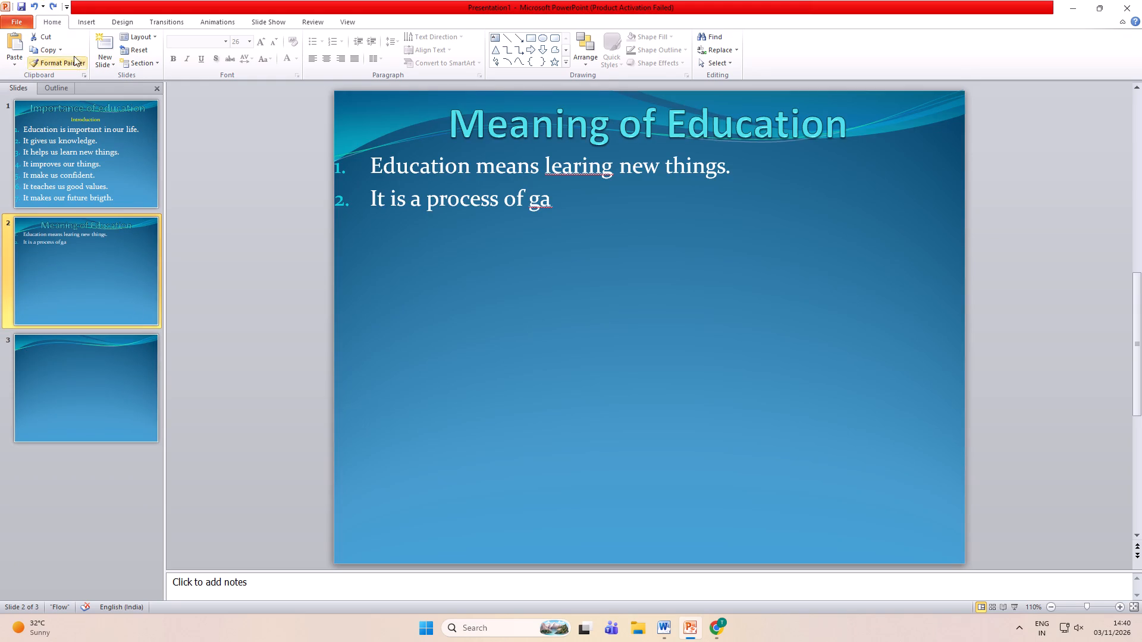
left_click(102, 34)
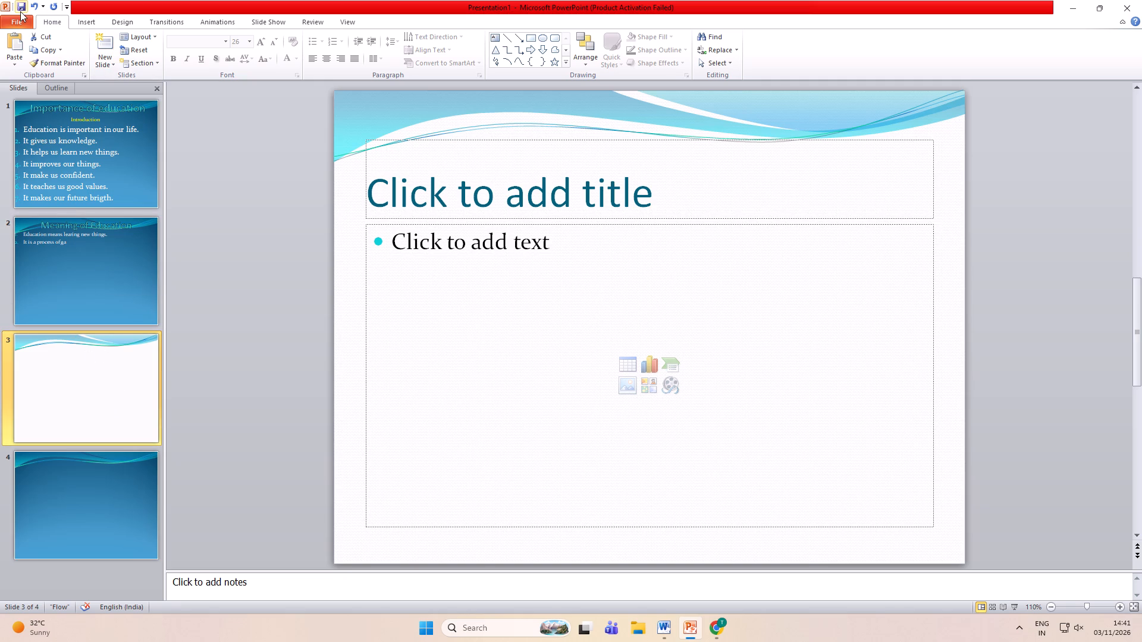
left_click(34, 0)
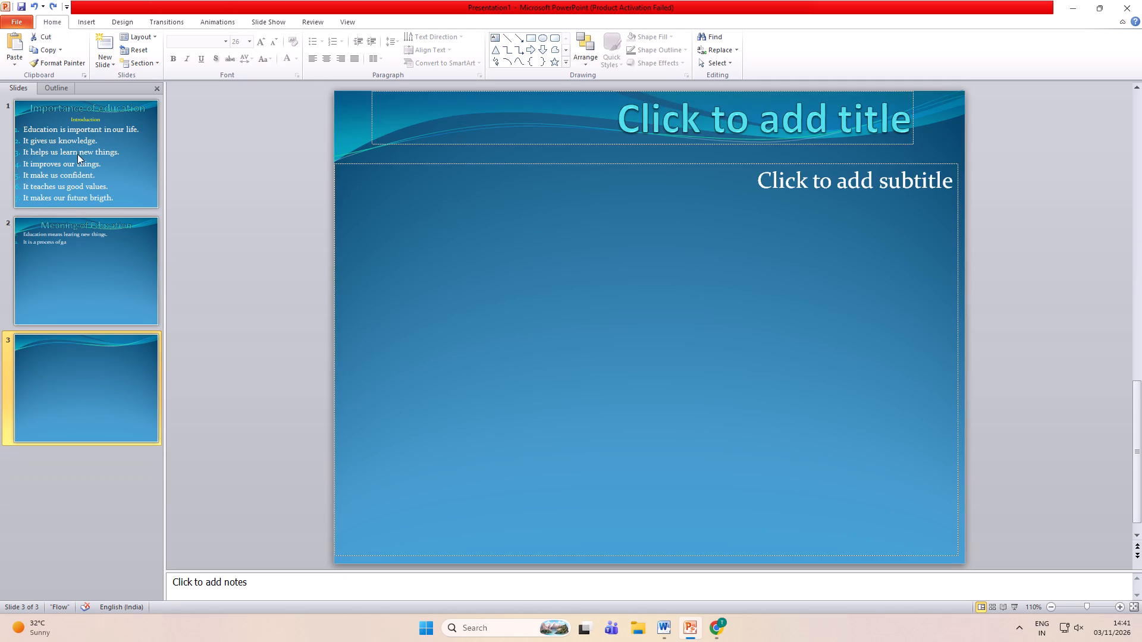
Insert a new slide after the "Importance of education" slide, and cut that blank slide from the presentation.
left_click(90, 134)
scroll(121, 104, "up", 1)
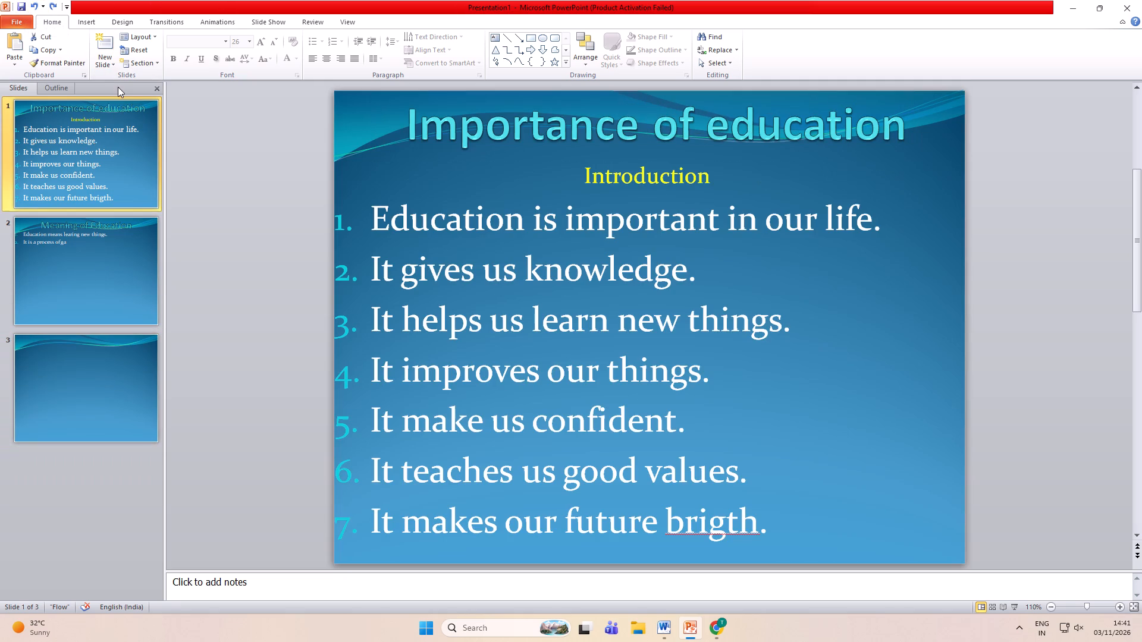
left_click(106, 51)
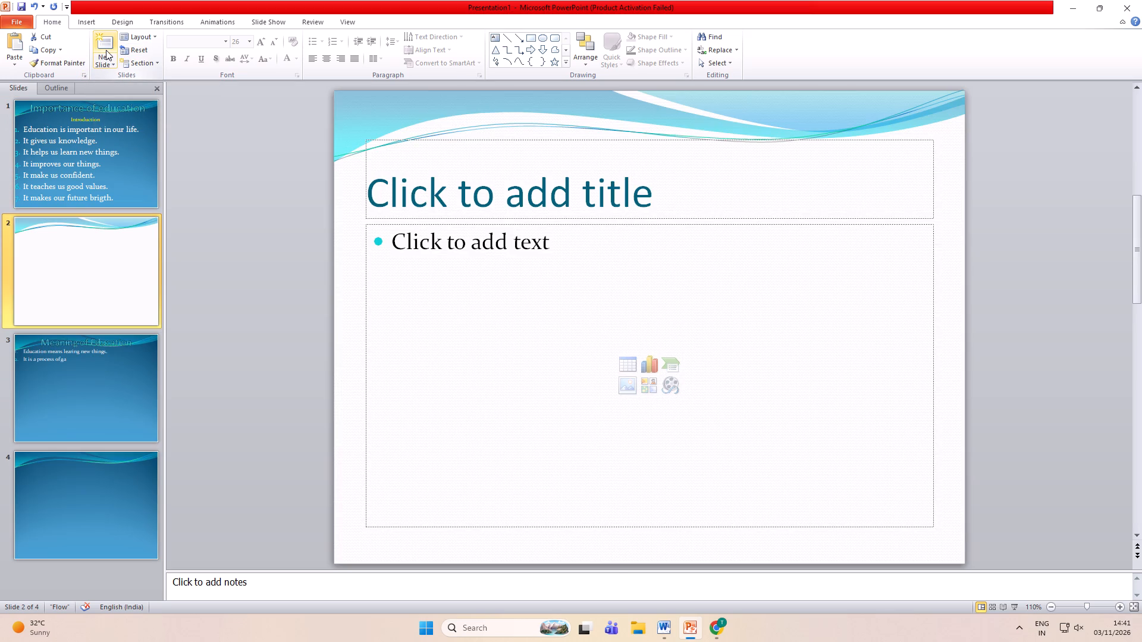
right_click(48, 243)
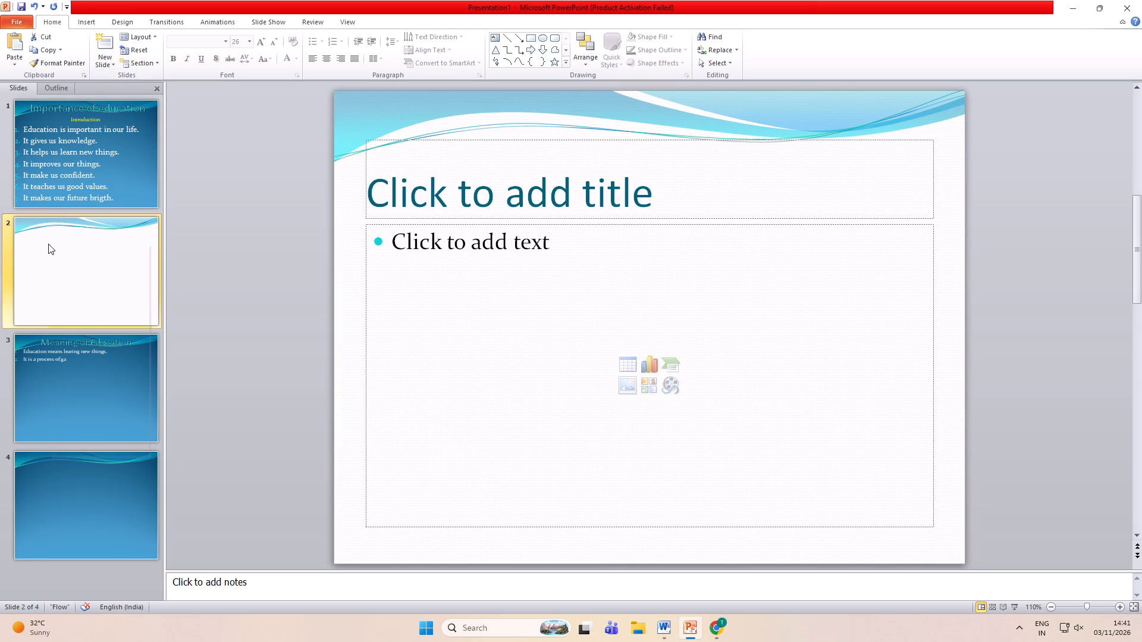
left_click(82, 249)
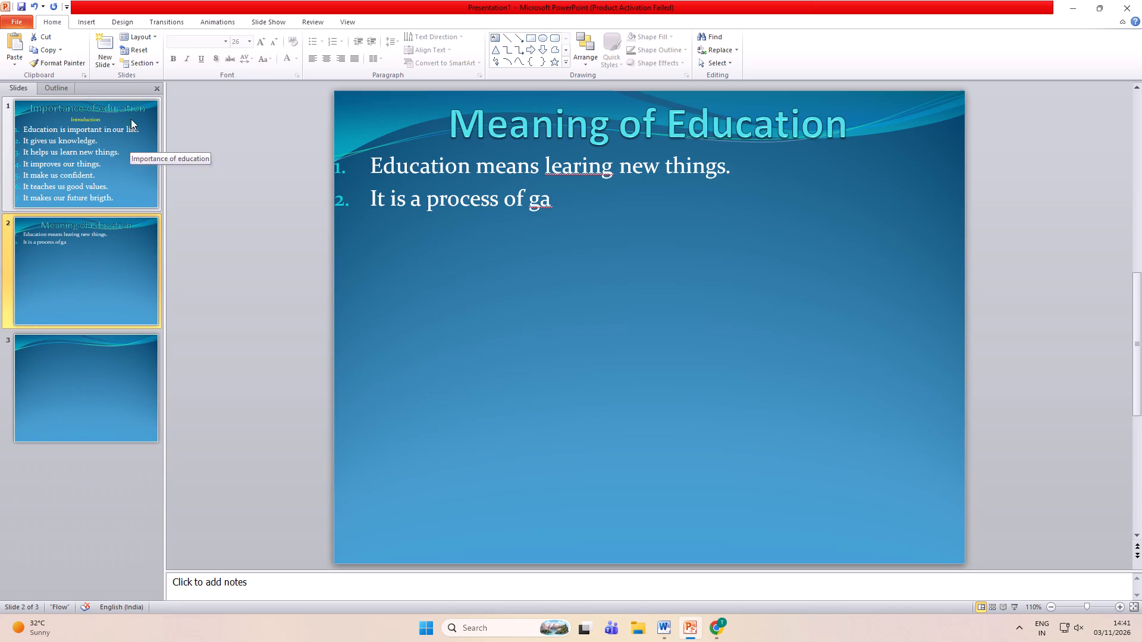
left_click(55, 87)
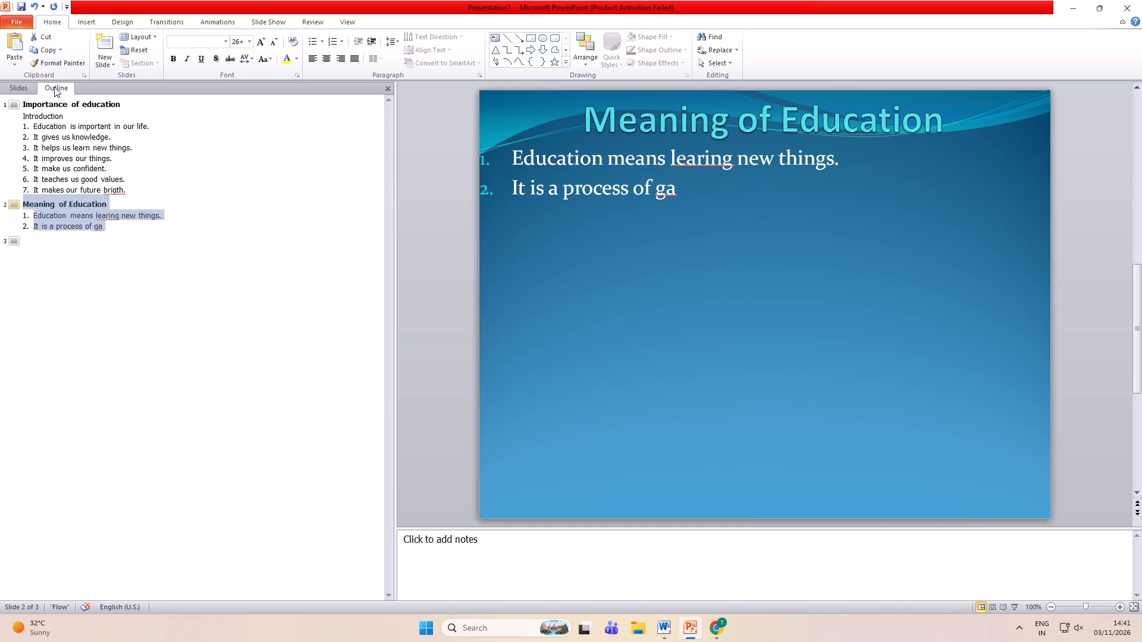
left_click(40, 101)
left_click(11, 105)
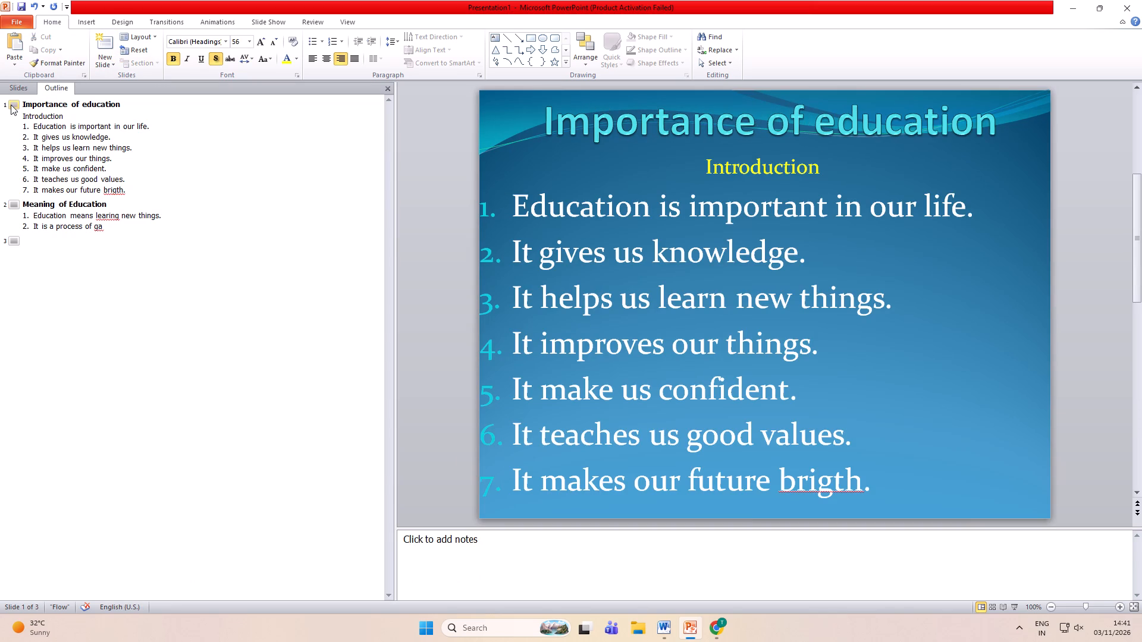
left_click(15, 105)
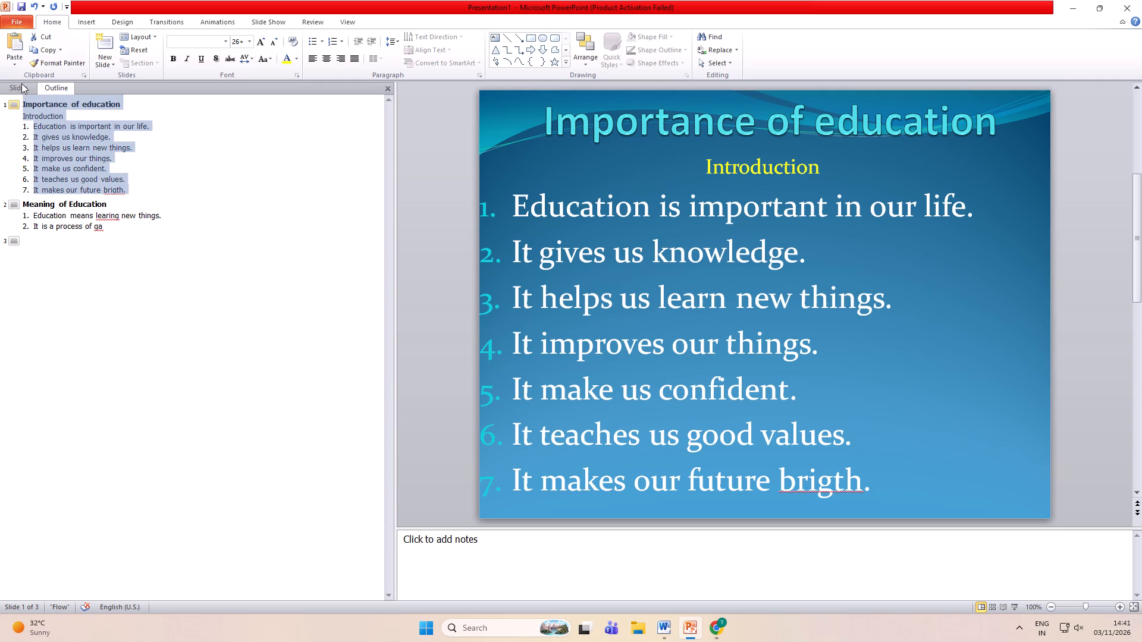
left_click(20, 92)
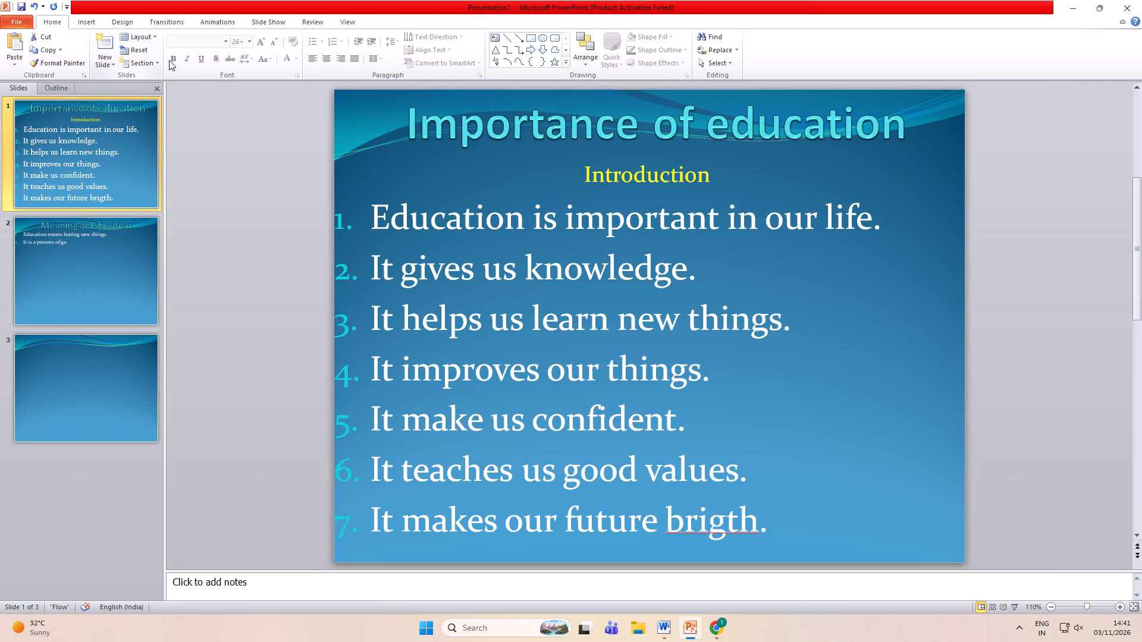
Add a section to the presentation starting at slide 1.
left_click(151, 64)
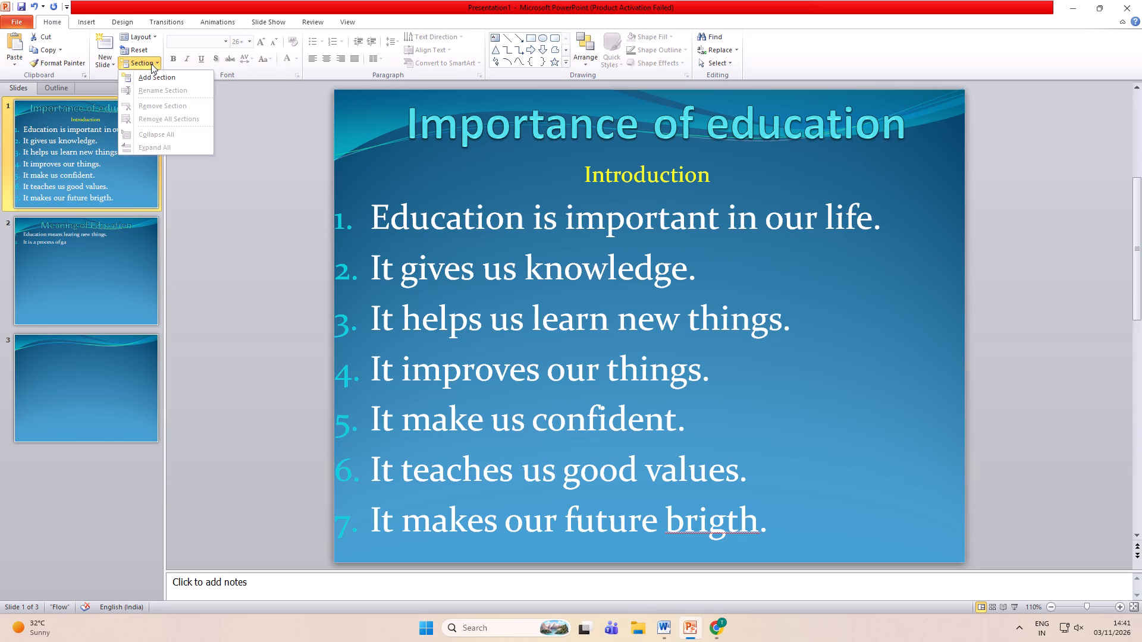
left_click(150, 71)
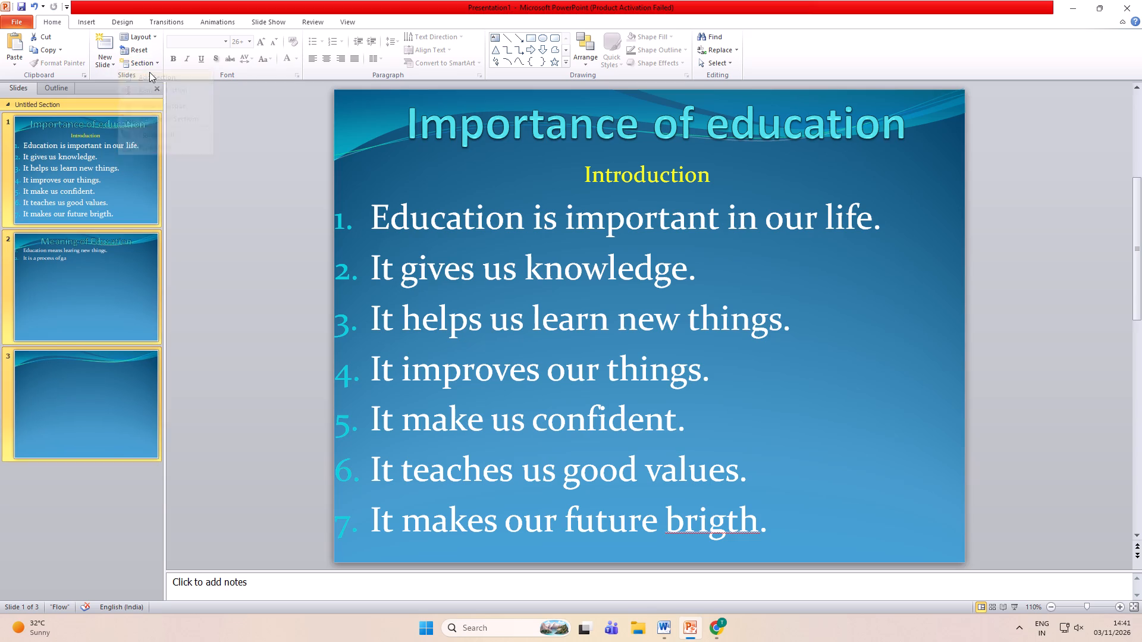
left_click(94, 102)
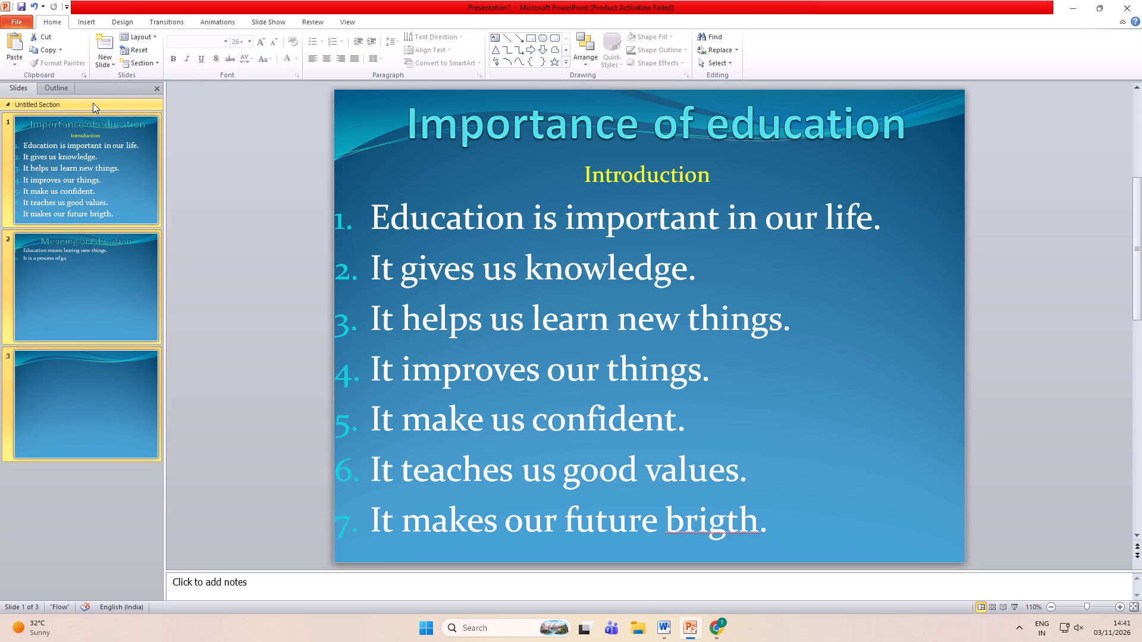
left_click(93, 103)
left_click(93, 103)
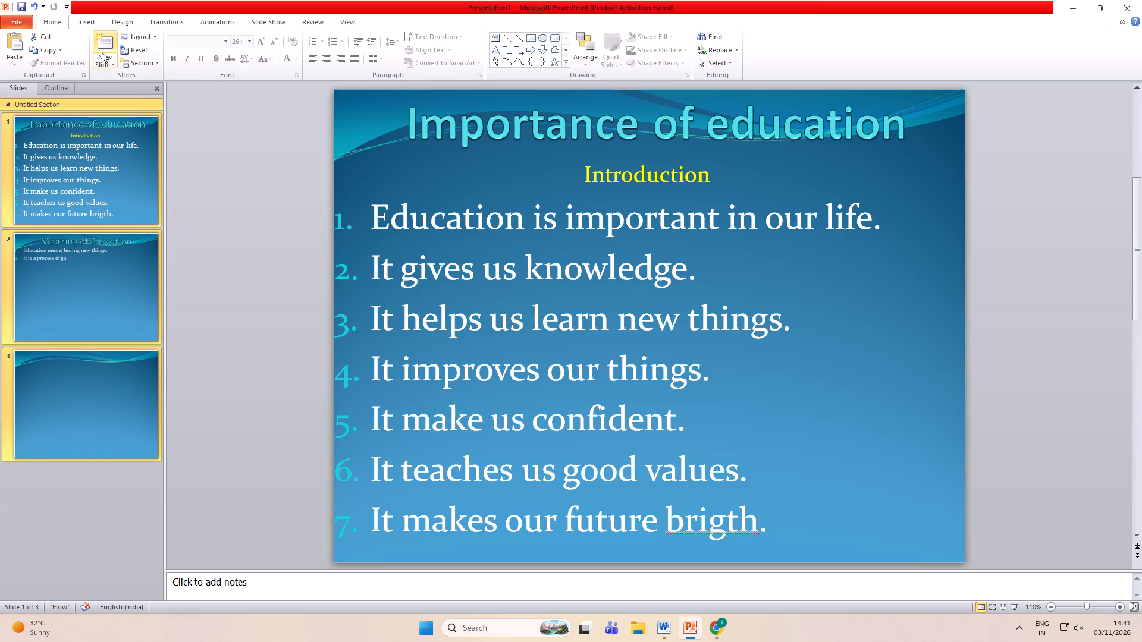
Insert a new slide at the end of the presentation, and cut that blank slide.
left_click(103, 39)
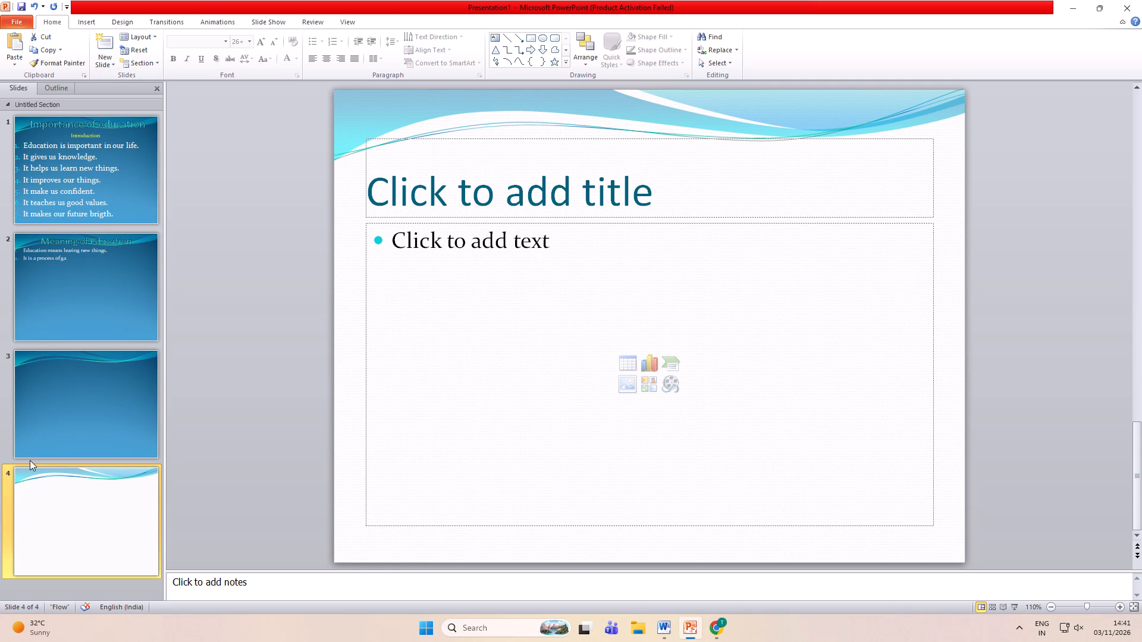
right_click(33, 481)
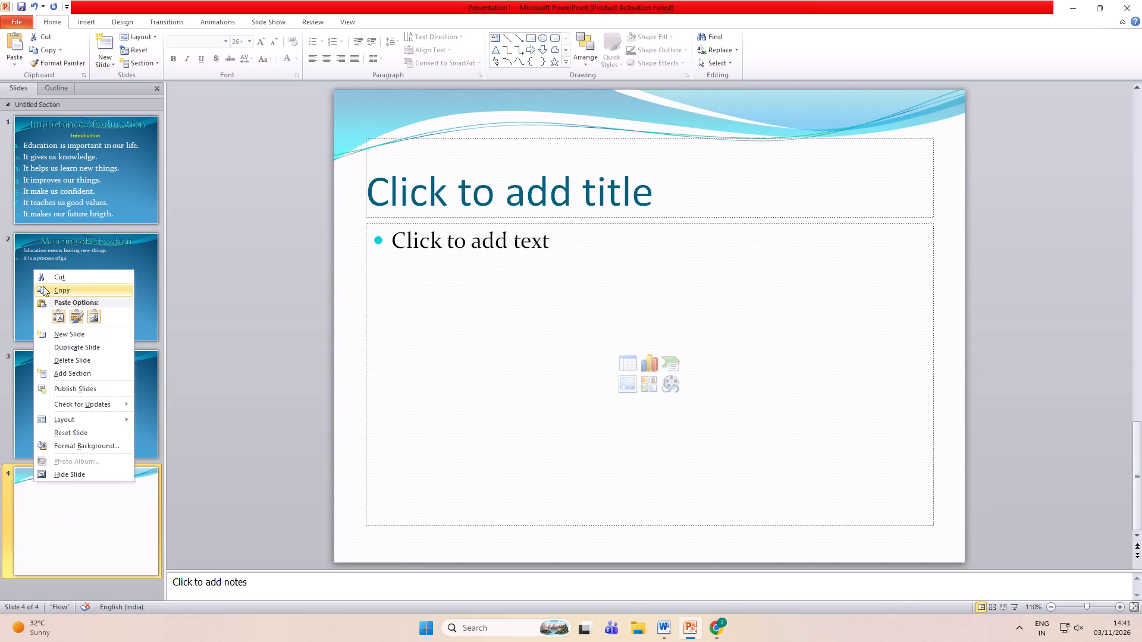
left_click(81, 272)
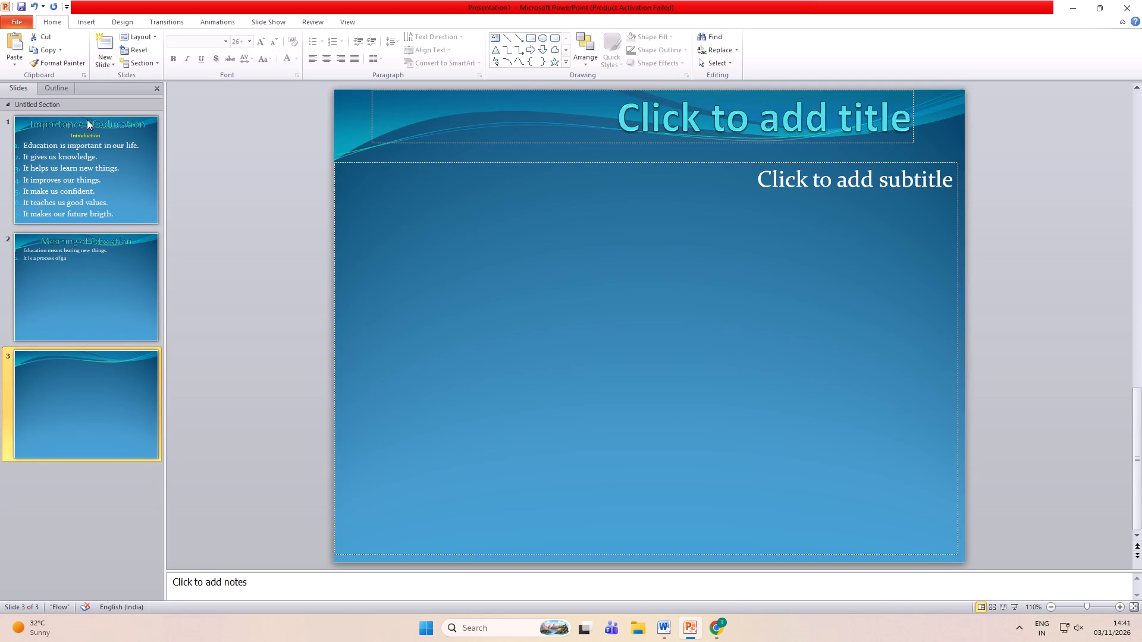
Reset the placeholders on the empty slide 3 to the layout's default position, size and formatting.
left_click(139, 45)
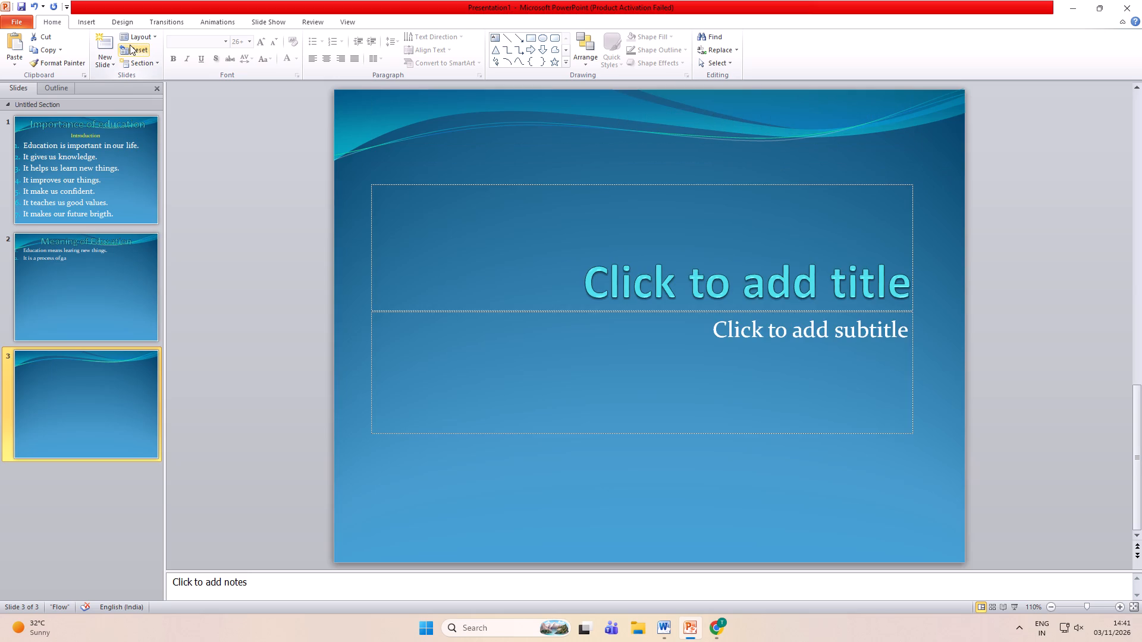
left_click(130, 45)
left_click(130, 45)
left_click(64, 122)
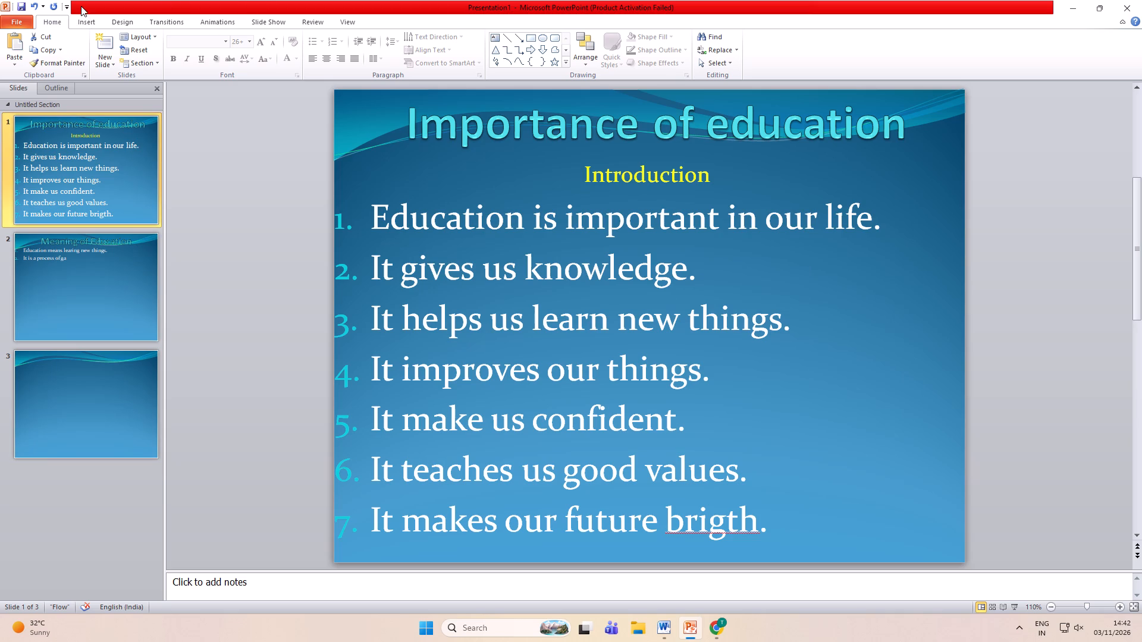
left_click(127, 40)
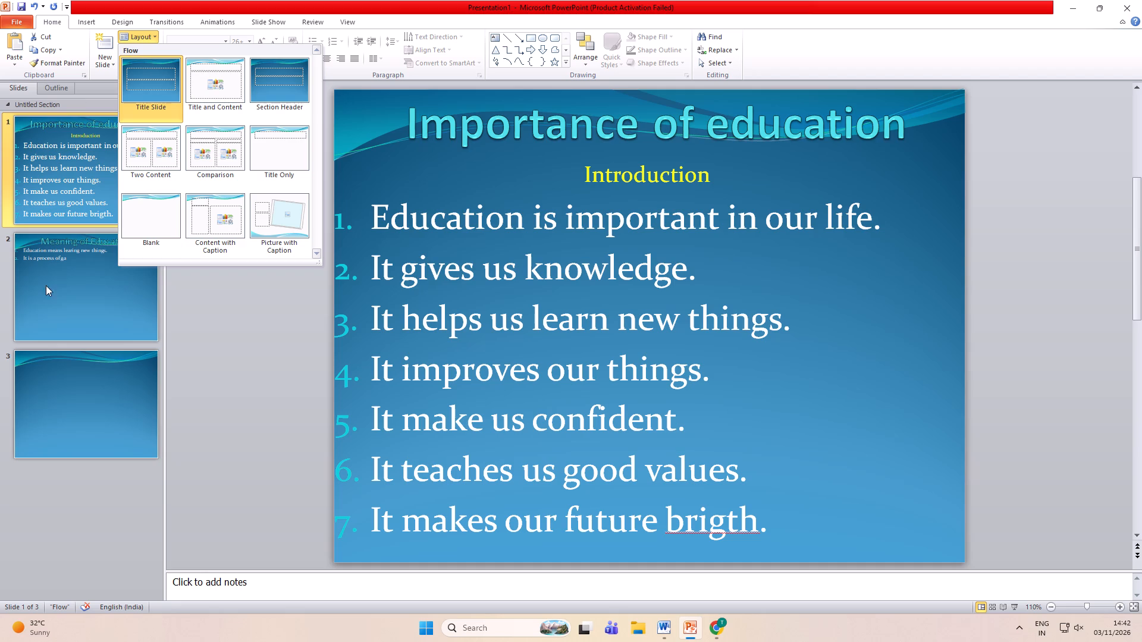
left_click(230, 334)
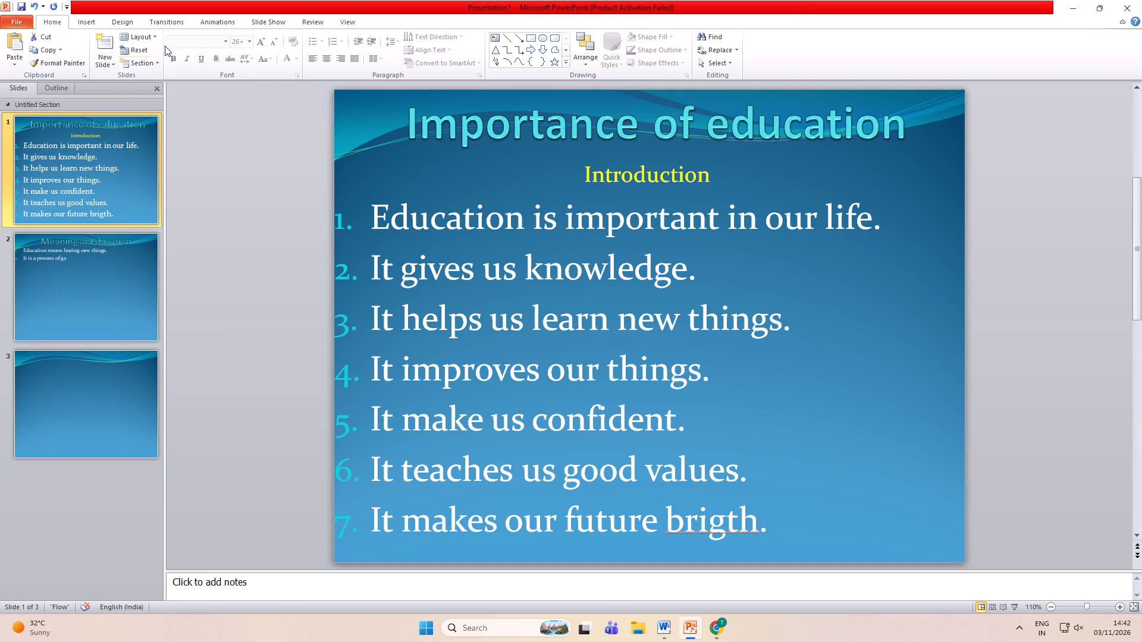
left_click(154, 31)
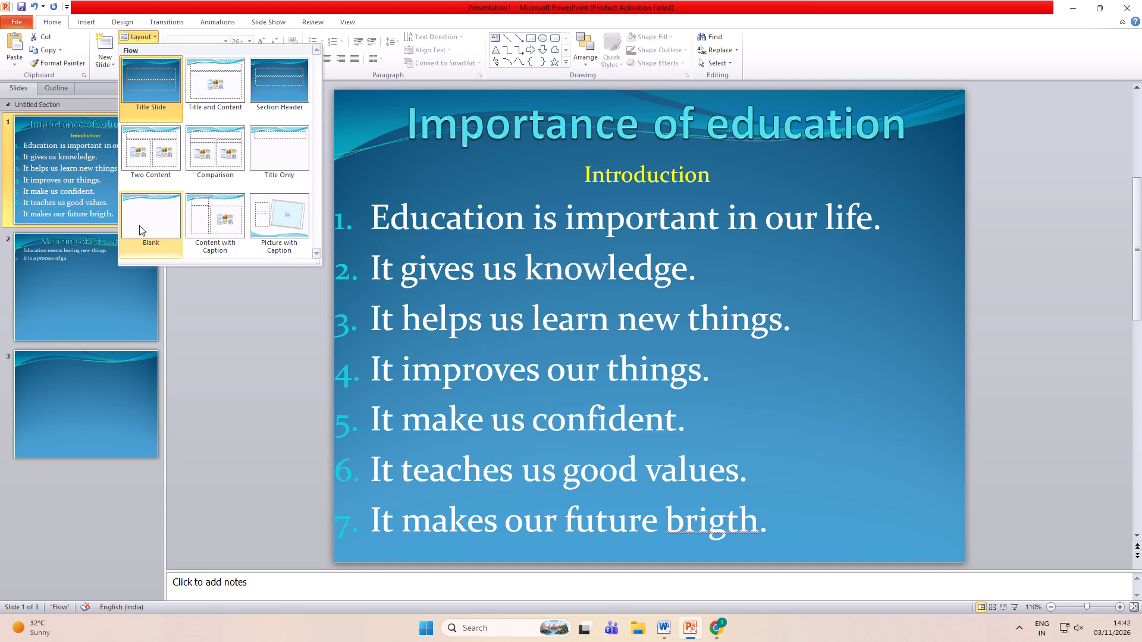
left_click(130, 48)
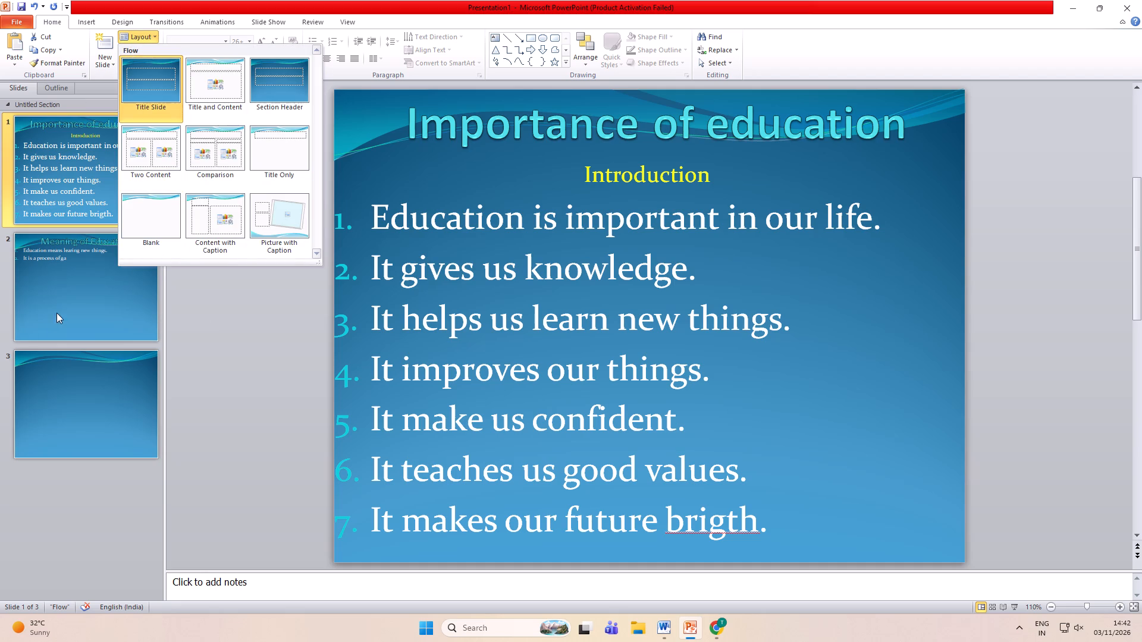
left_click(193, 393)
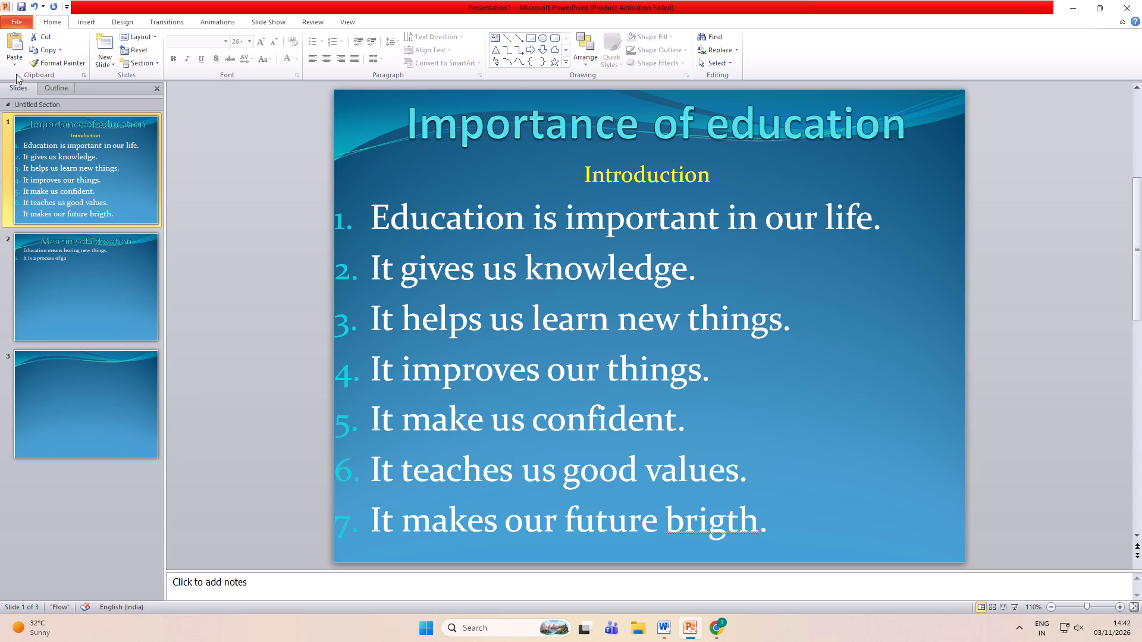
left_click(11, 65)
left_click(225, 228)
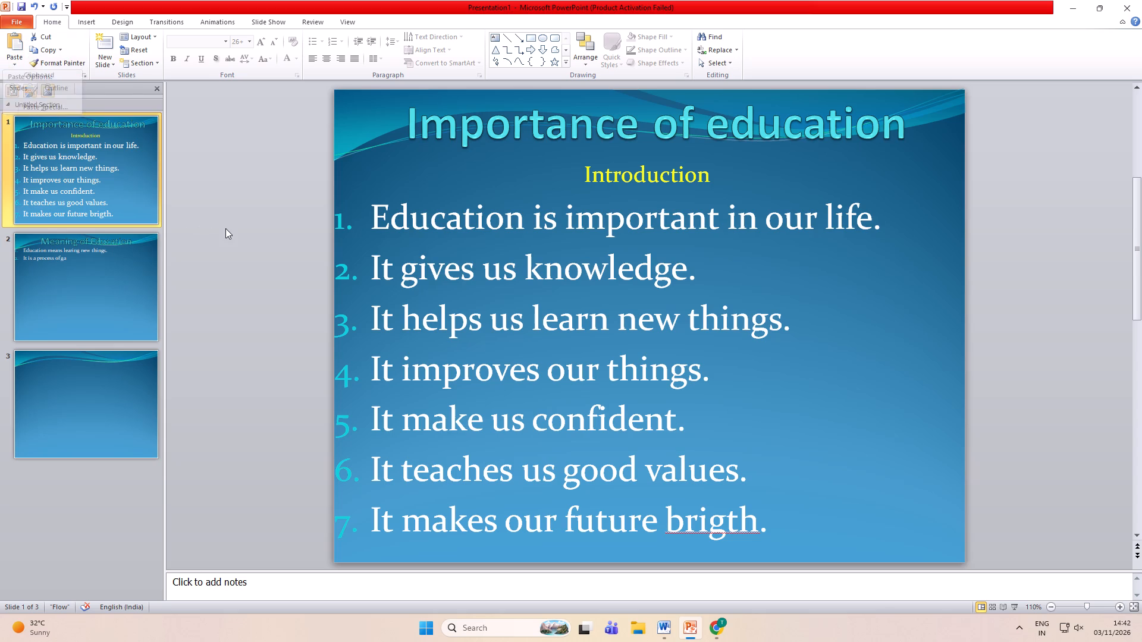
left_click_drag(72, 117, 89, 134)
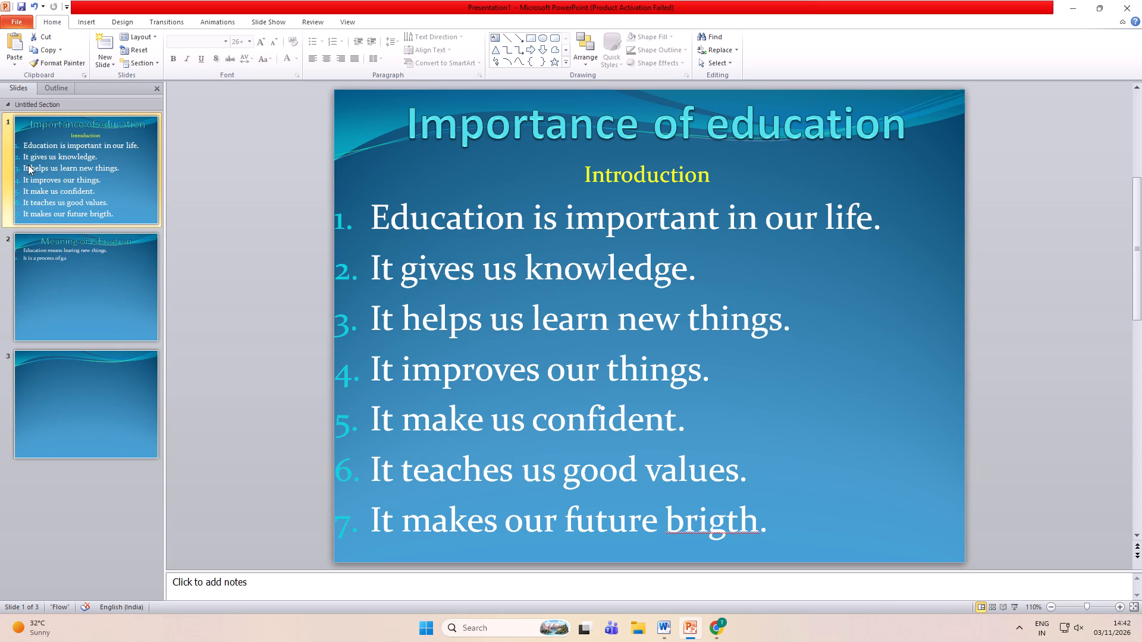
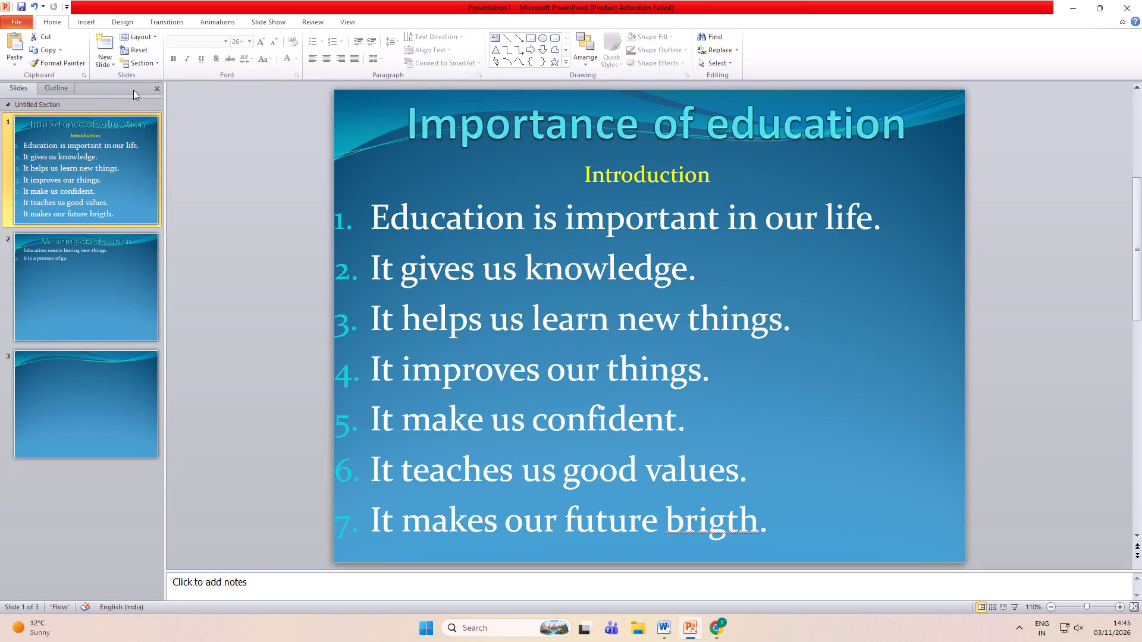
Reset the placeholders on the "Importance of education" slide to the layout's default position, size and formatting.
left_click(147, 51)
left_click(134, 51)
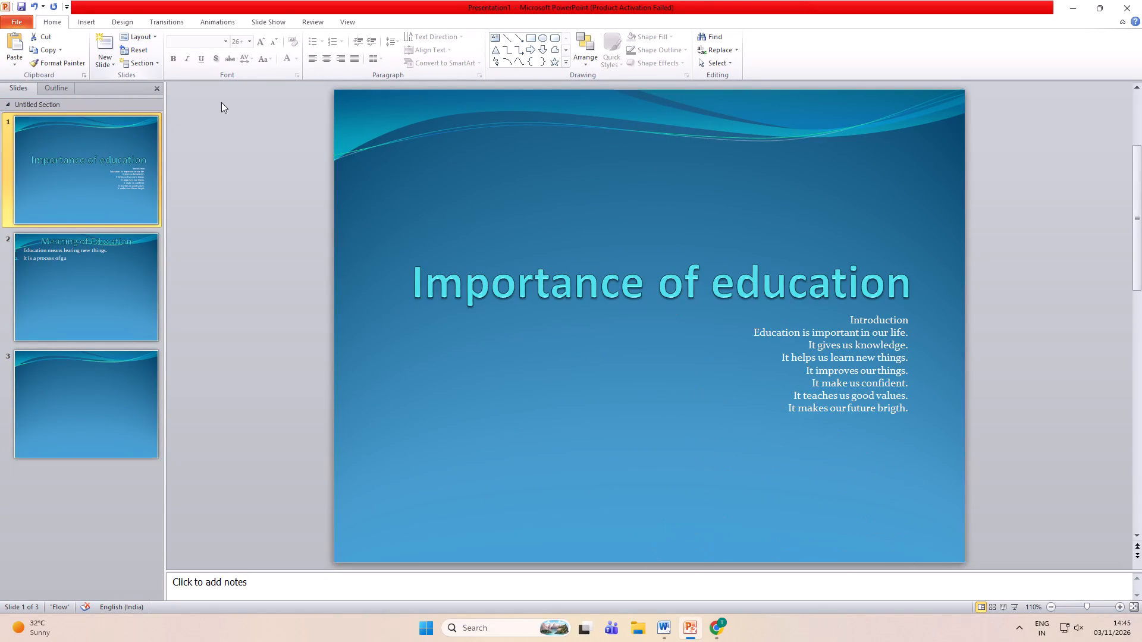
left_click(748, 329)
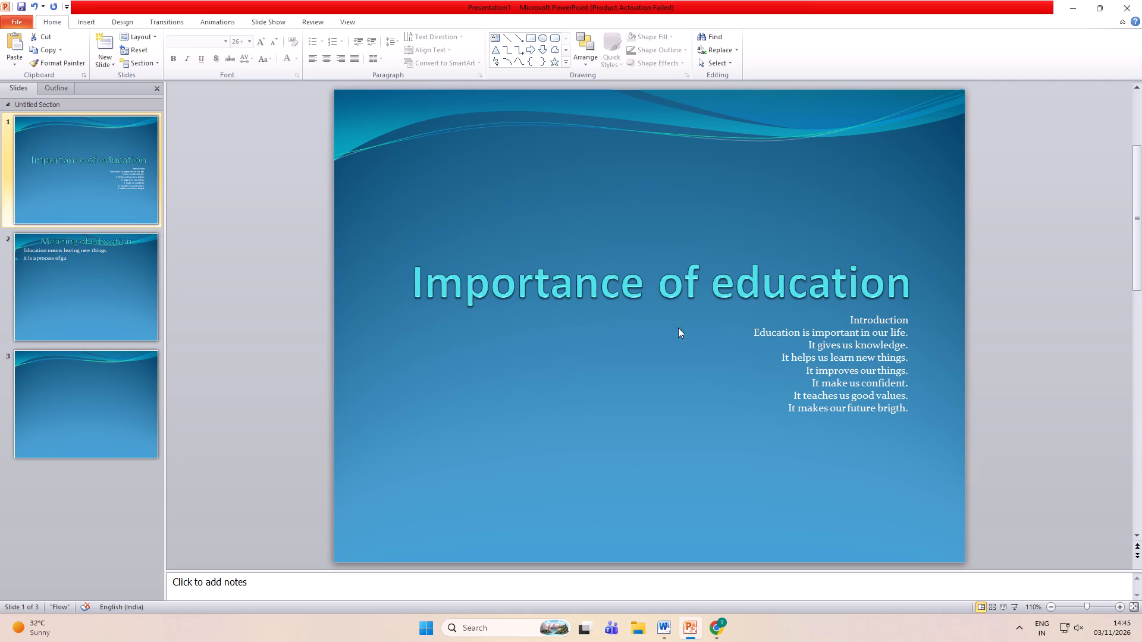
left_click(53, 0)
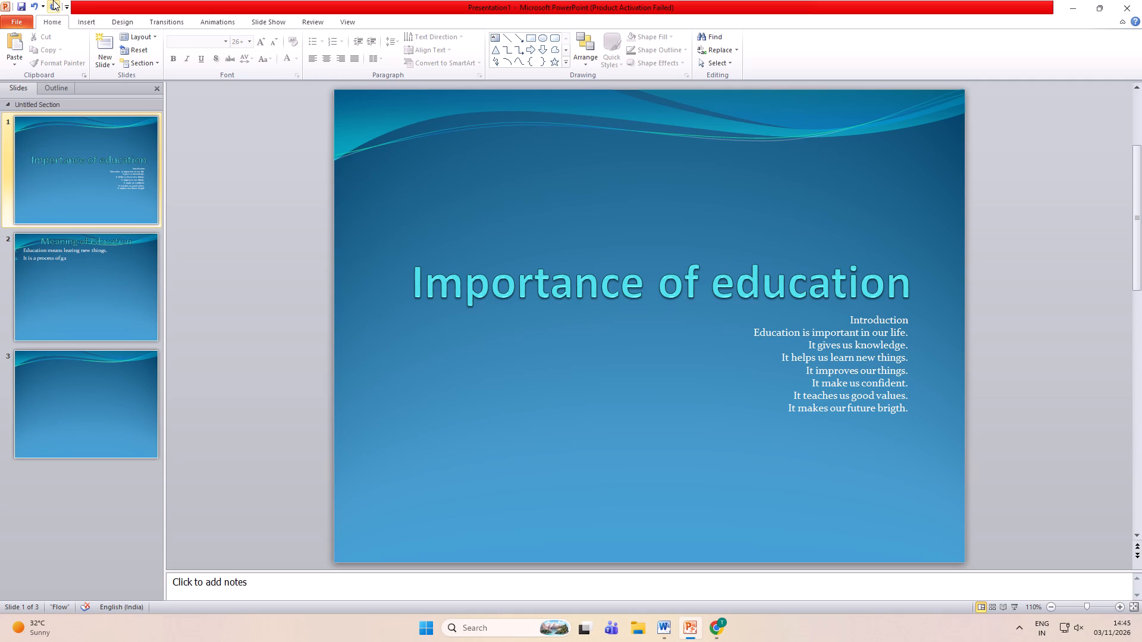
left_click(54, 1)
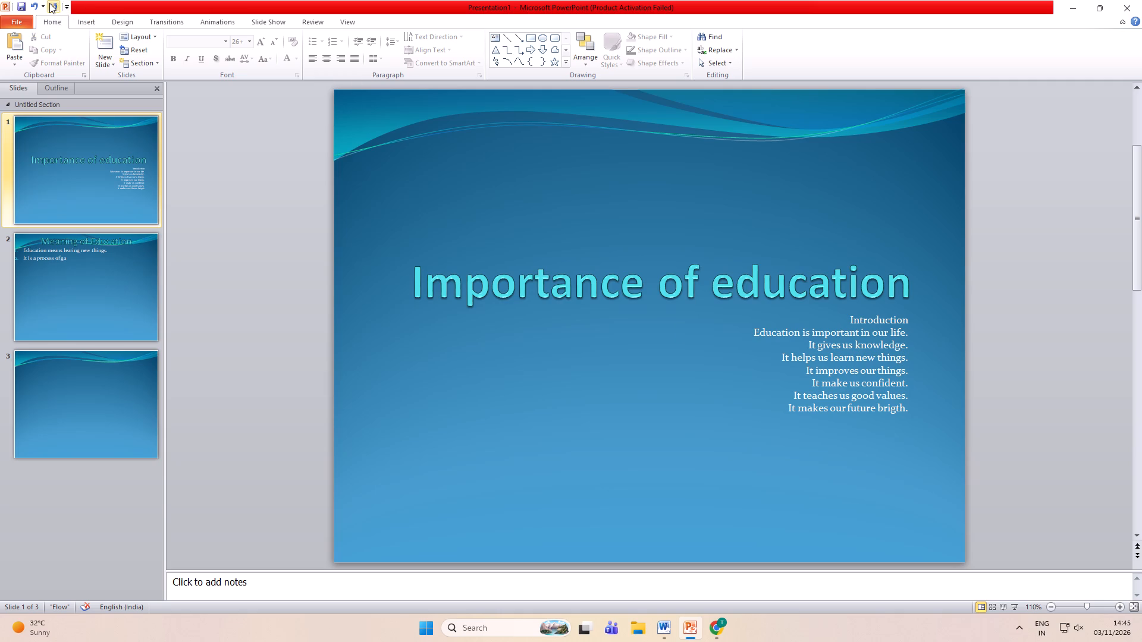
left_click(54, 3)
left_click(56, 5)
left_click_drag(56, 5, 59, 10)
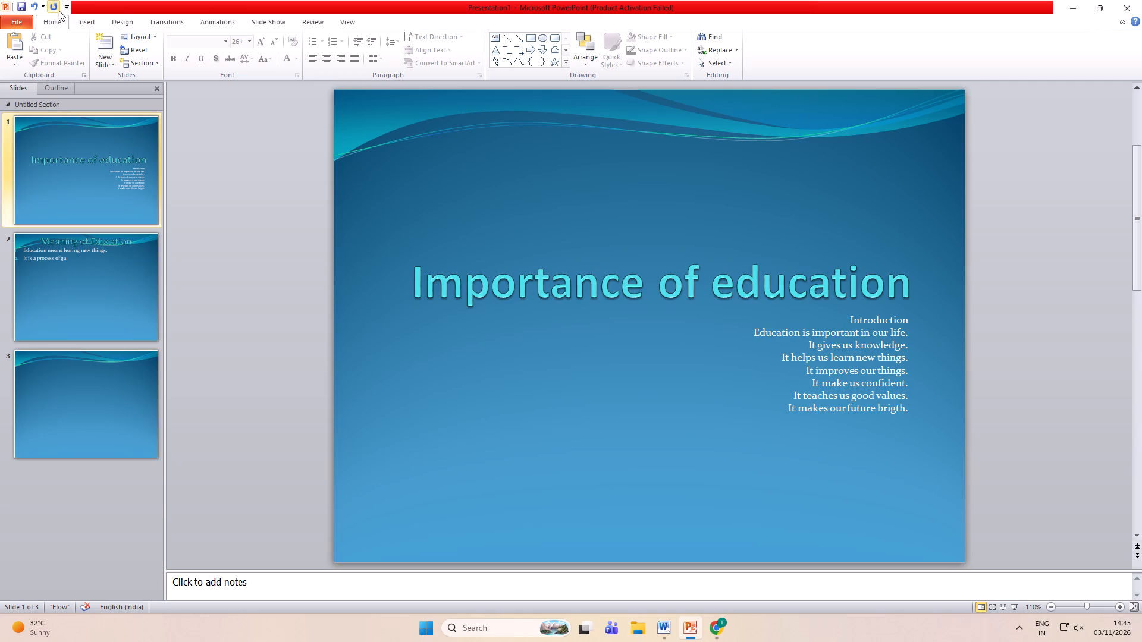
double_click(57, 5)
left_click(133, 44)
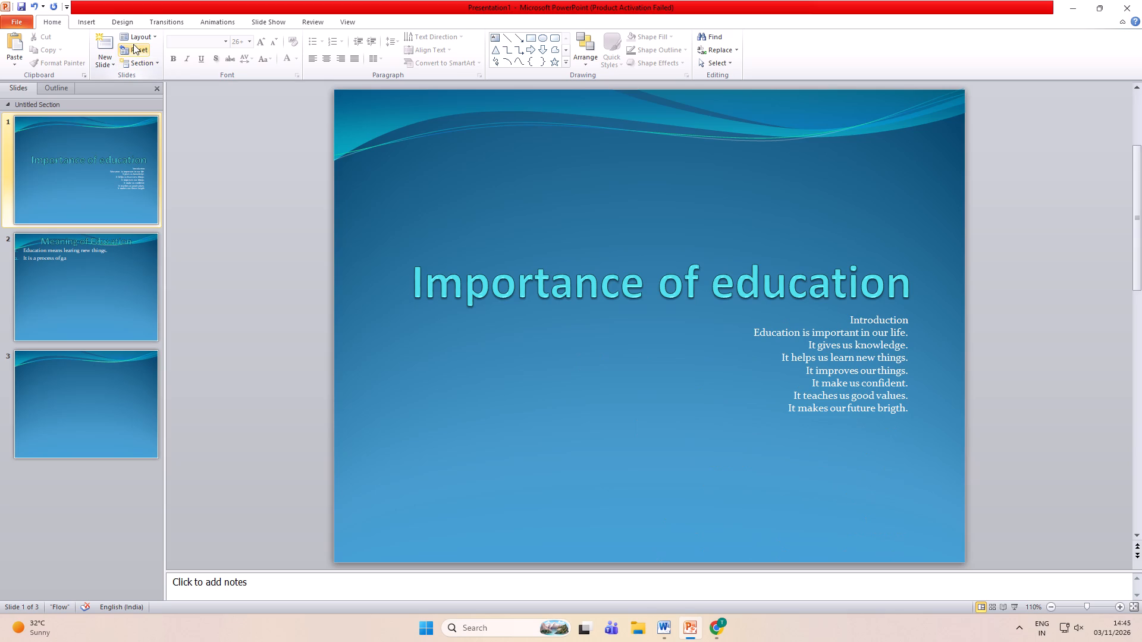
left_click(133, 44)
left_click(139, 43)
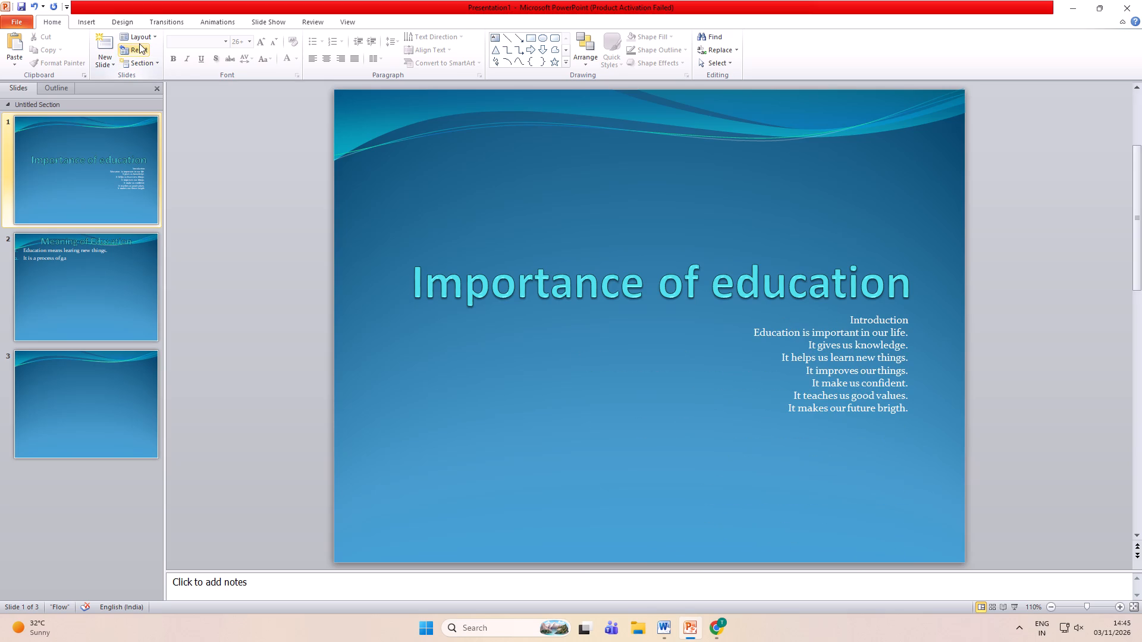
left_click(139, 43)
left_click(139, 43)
Shrink the "Importance of education" title box to about one line high and move it to the slide's top edge.
left_click_drag(392, 265, 895, 479)
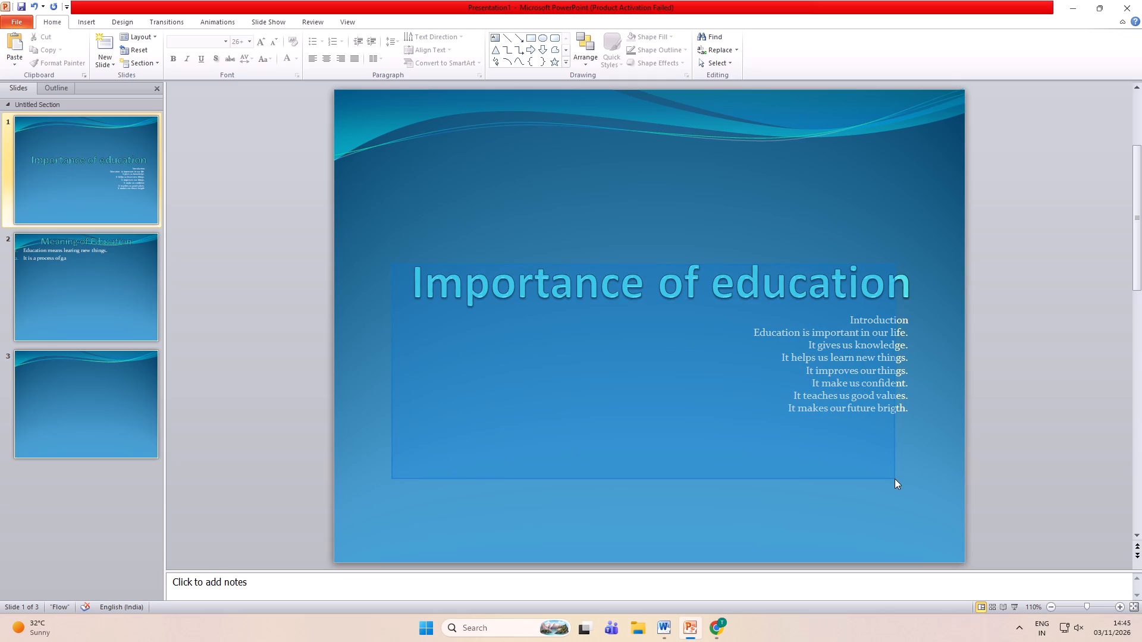
left_click_drag(895, 479, 246, 217)
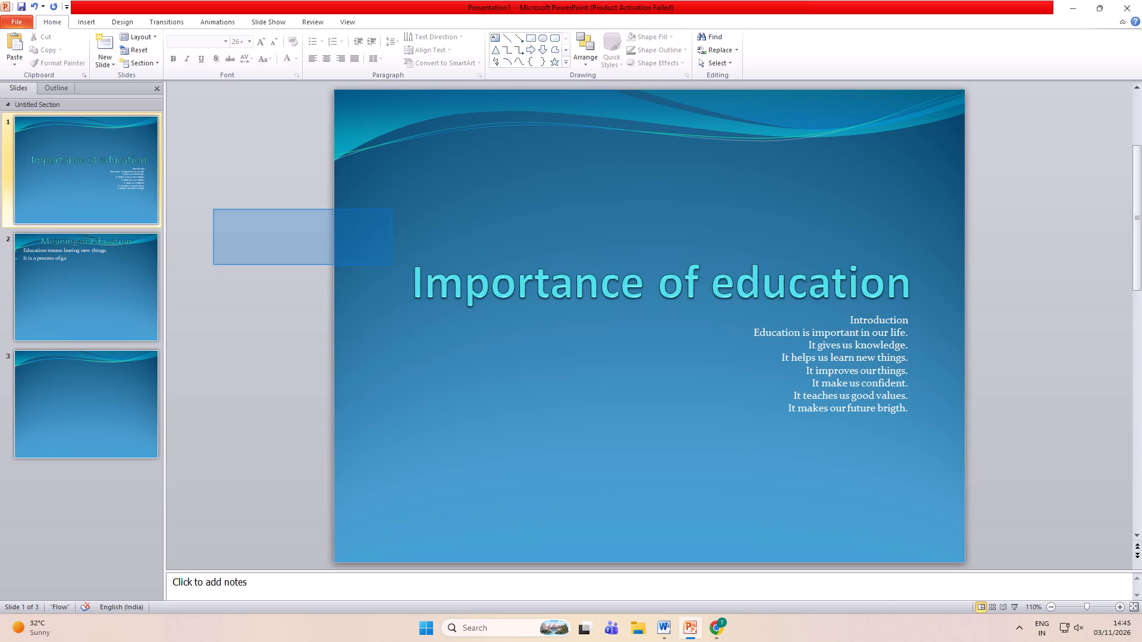
left_click(415, 284)
left_click_drag(415, 284, 500, 286)
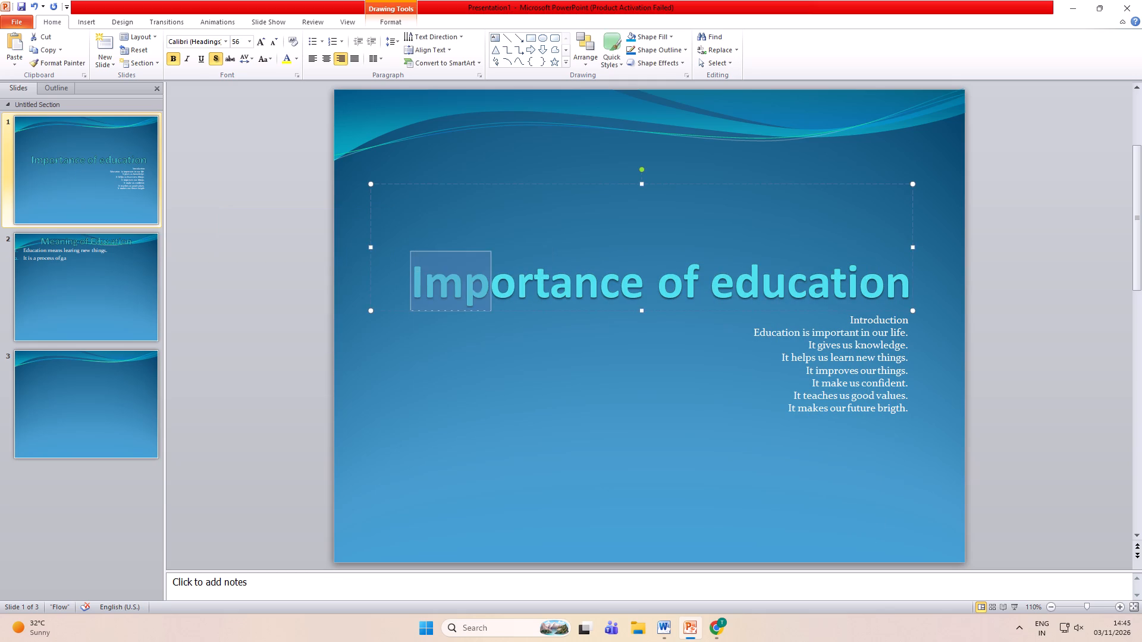
left_click_drag(500, 286, 867, 299)
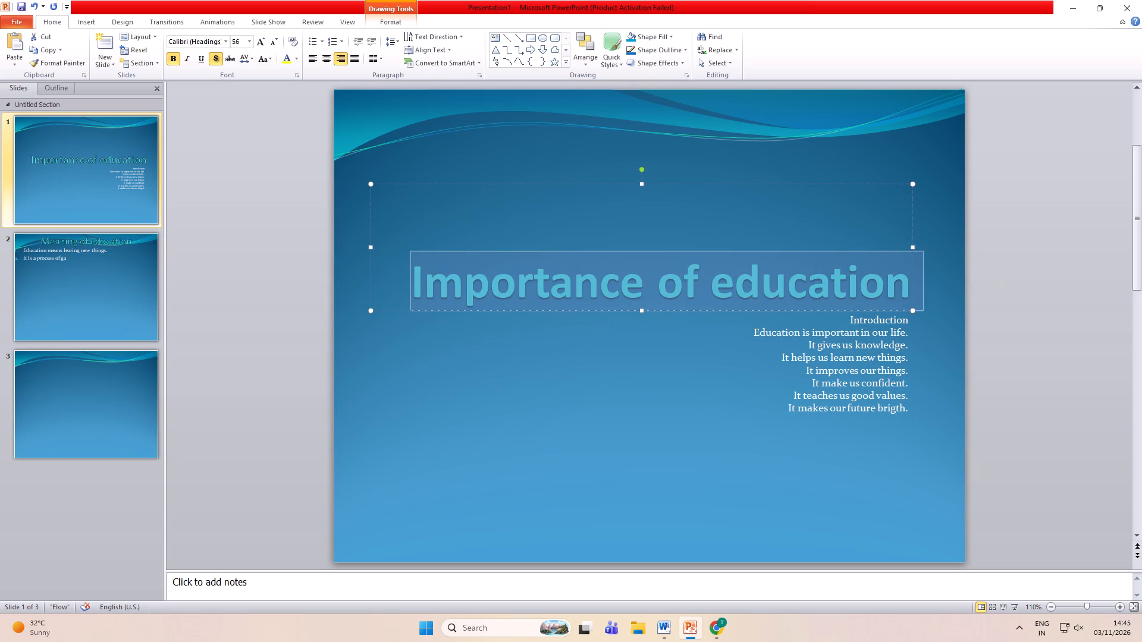
left_click(676, 209)
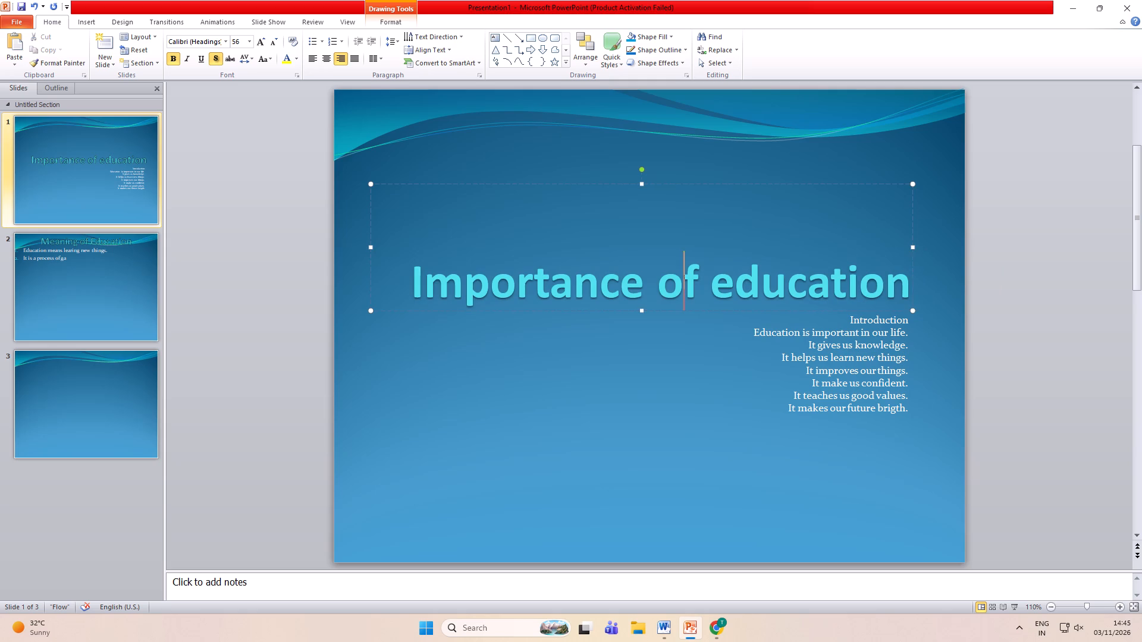
left_click(700, 185)
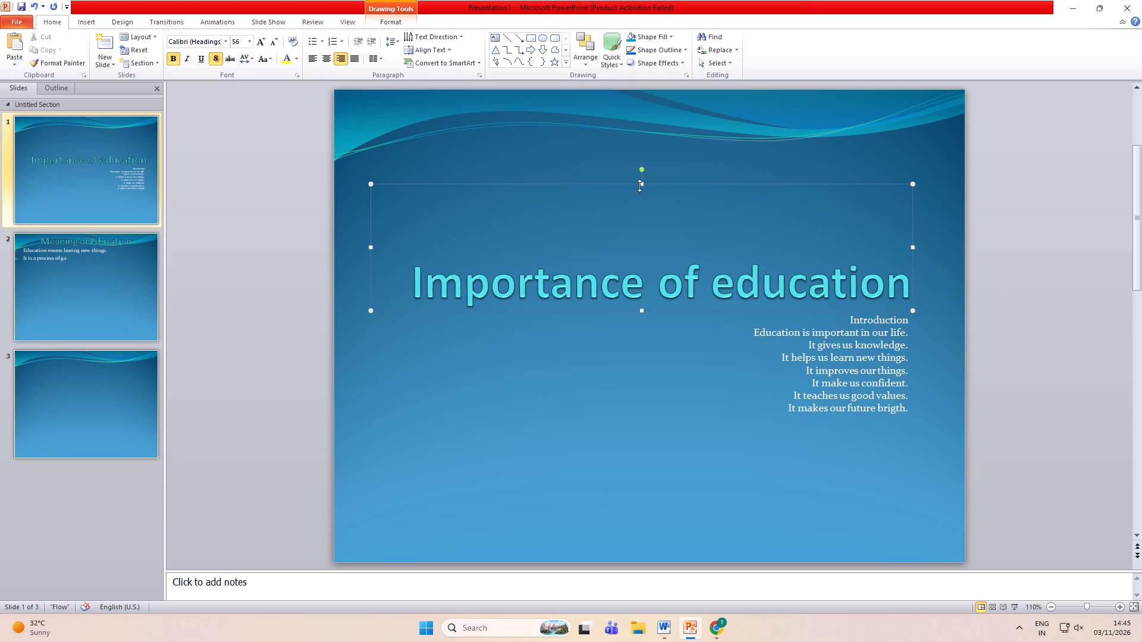
left_click_drag(639, 185, 635, 227)
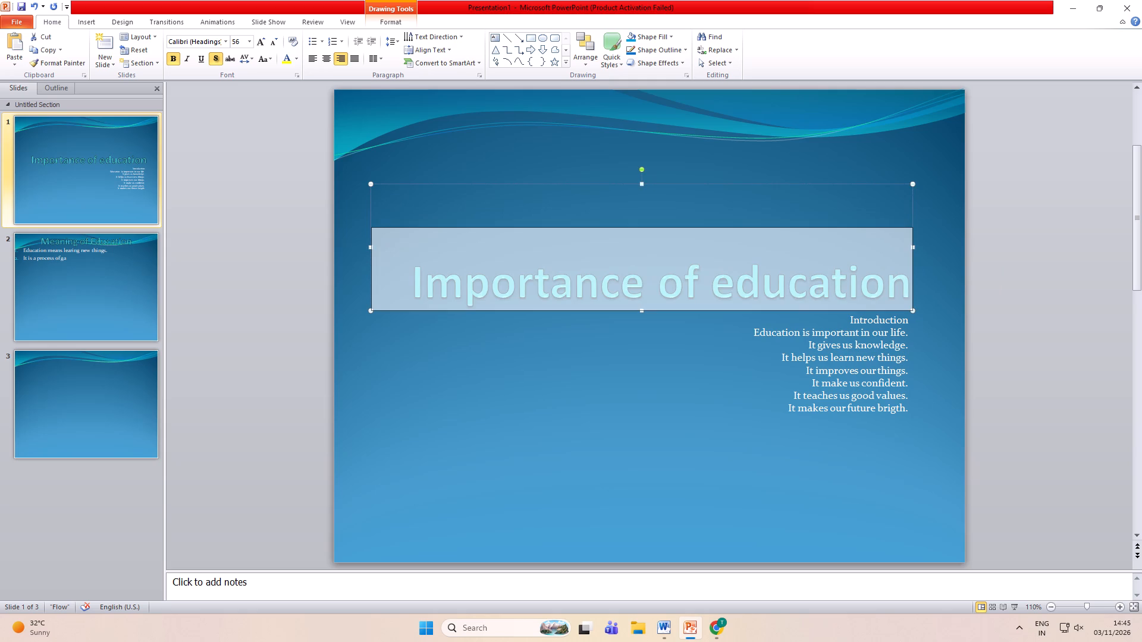
left_click_drag(635, 227, 639, 248)
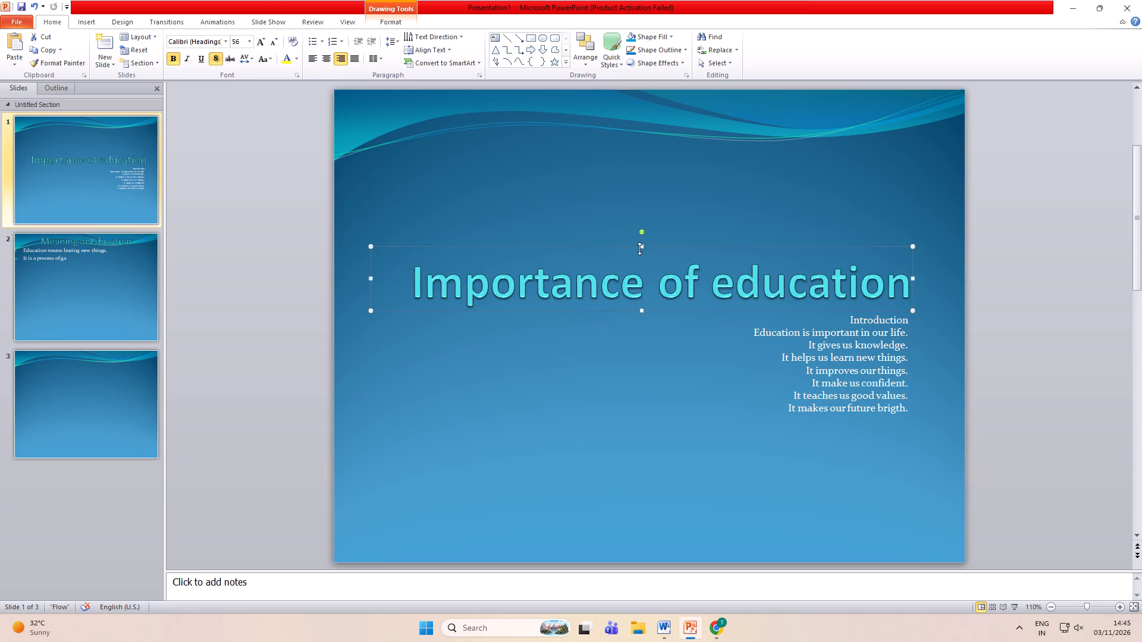
left_click_drag(680, 242, 679, 89)
Enlarge the introduction text box so it starts just below the title, reaches the slide's bottom edge and spans nearly the full slide width.
left_click_drag(752, 317, 776, 317)
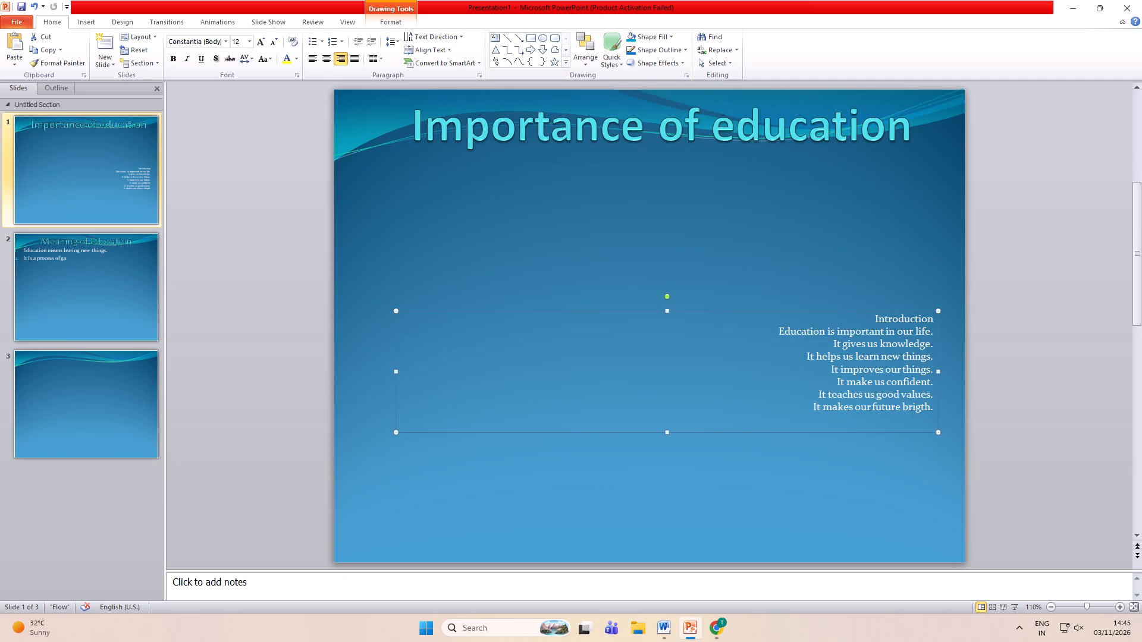
left_click_drag(666, 310, 682, 198)
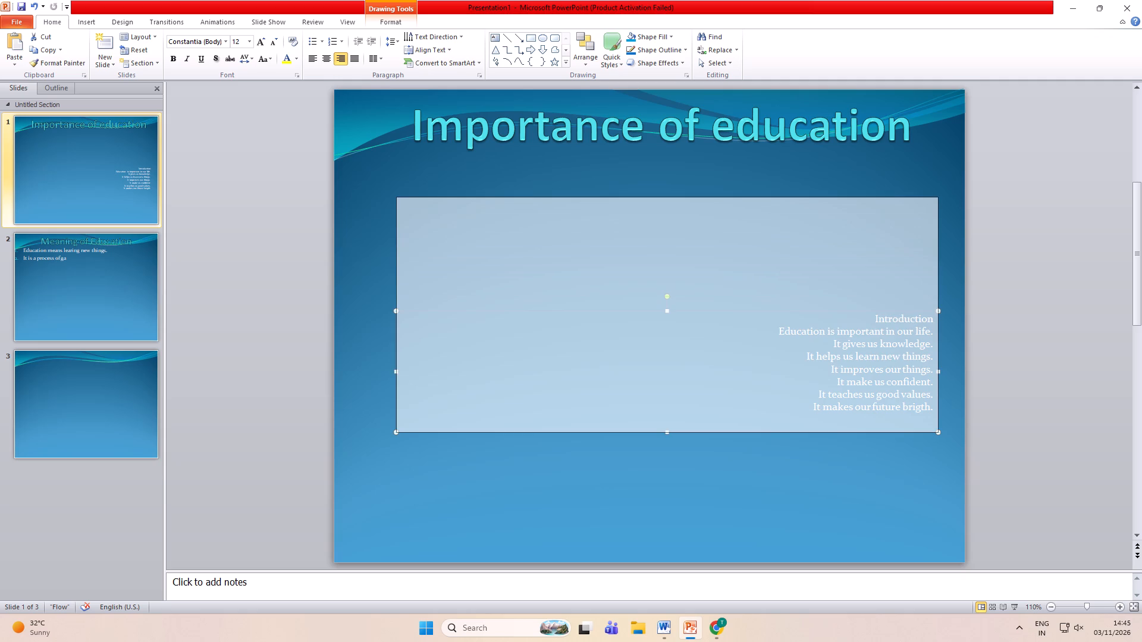
left_click_drag(682, 198, 690, 152)
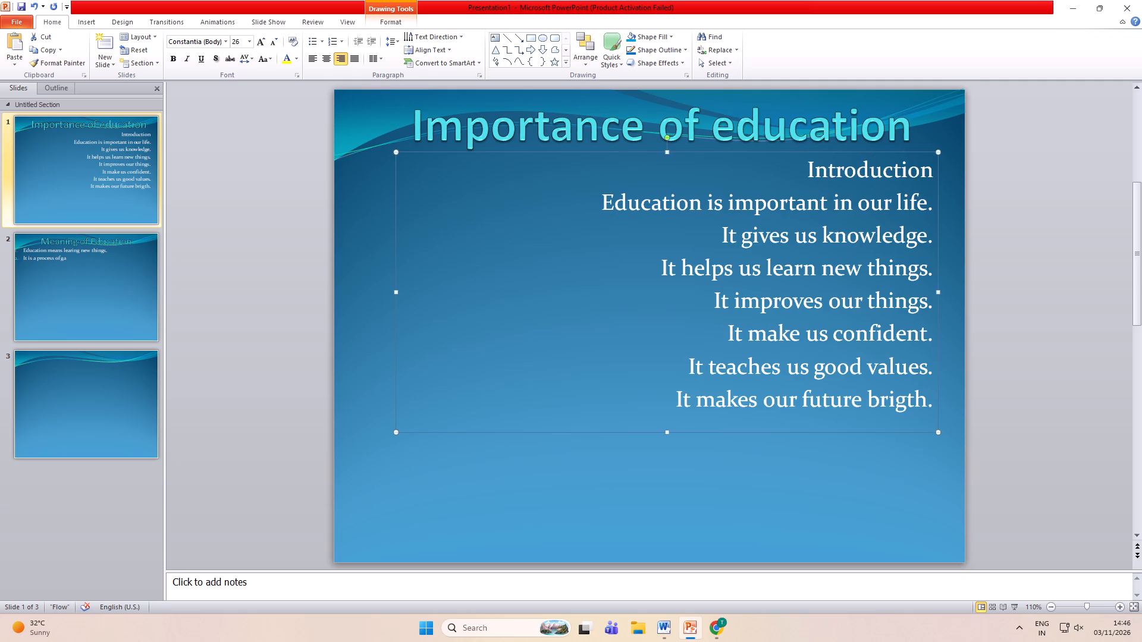
left_click_drag(668, 429, 667, 455)
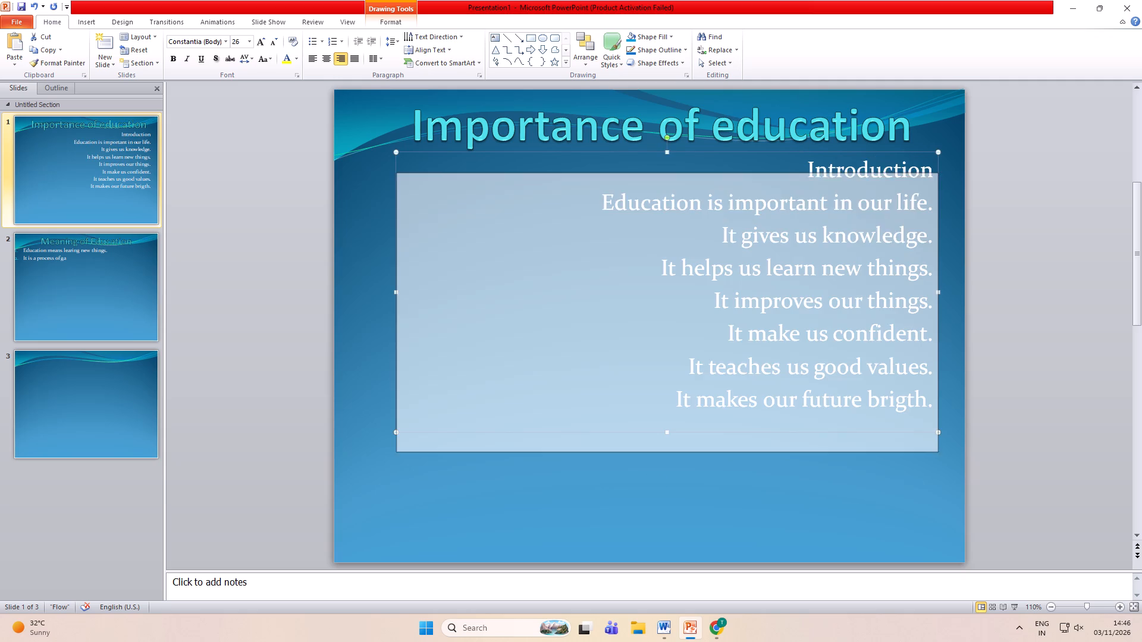
left_click_drag(667, 455, 679, 414)
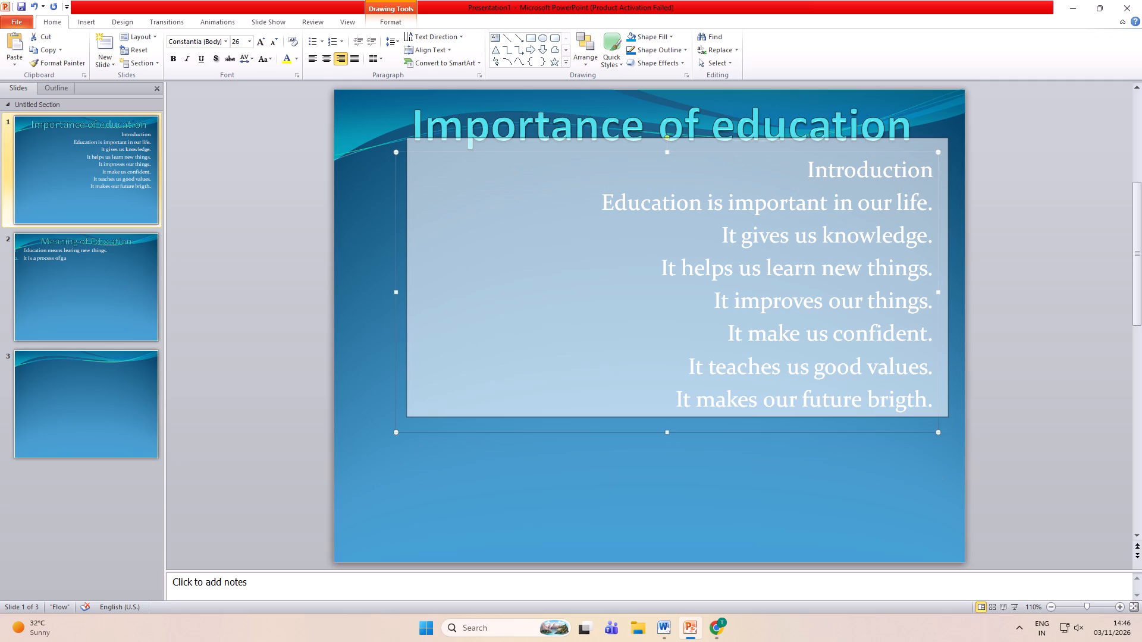
left_click_drag(679, 414, 678, 430)
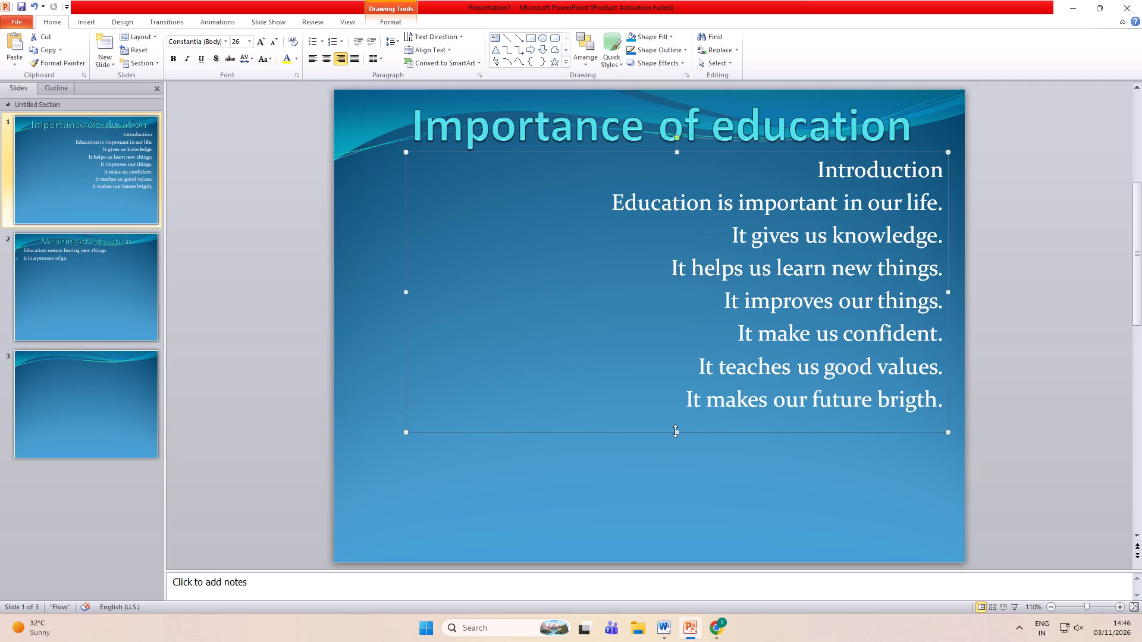
left_click_drag(678, 431, 670, 540)
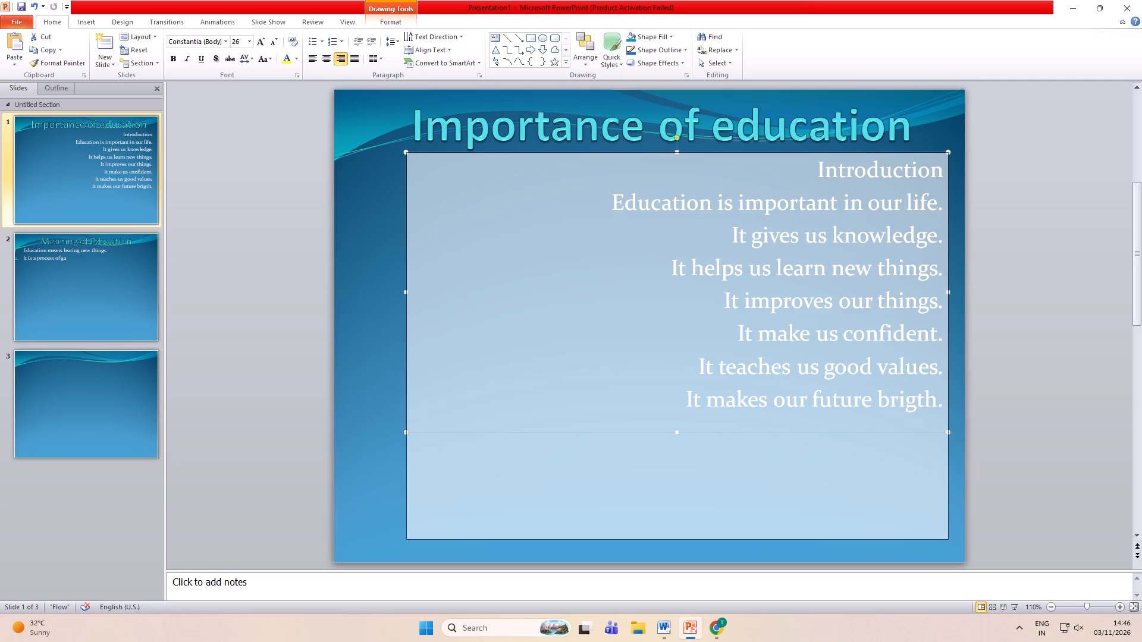
left_click_drag(670, 540, 666, 559)
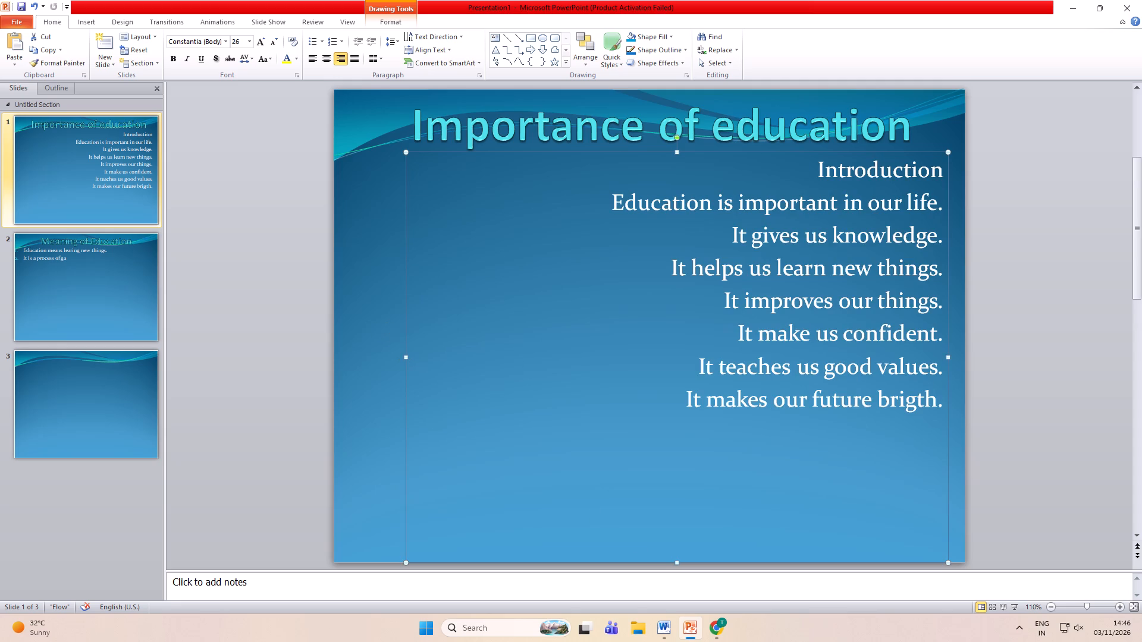
left_click_drag(408, 358, 387, 358)
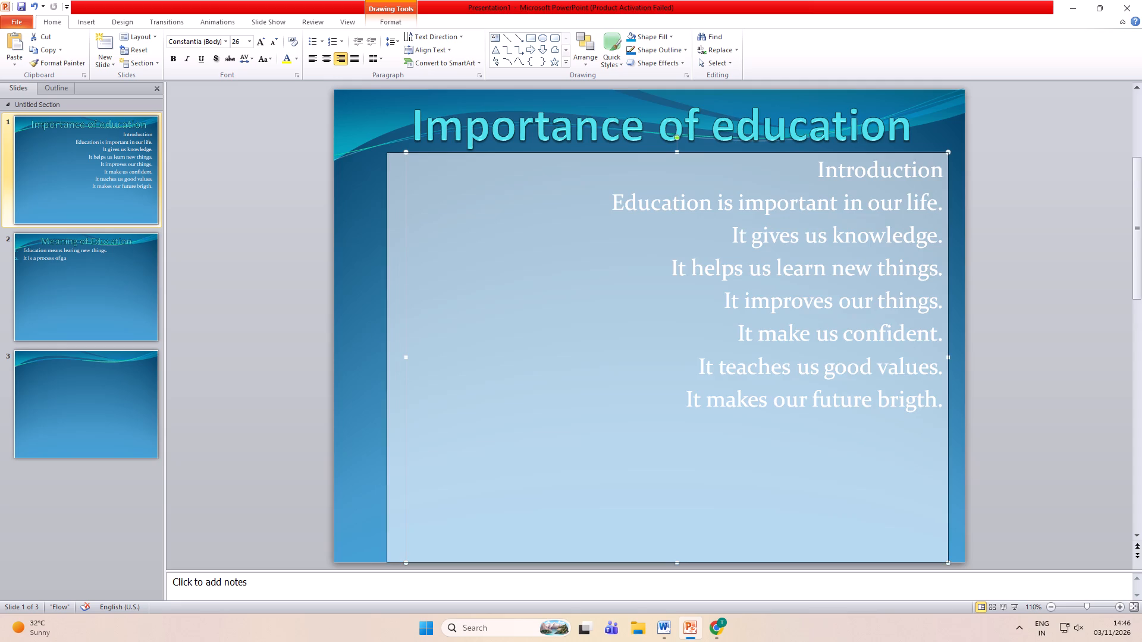
left_click_drag(387, 358, 343, 331)
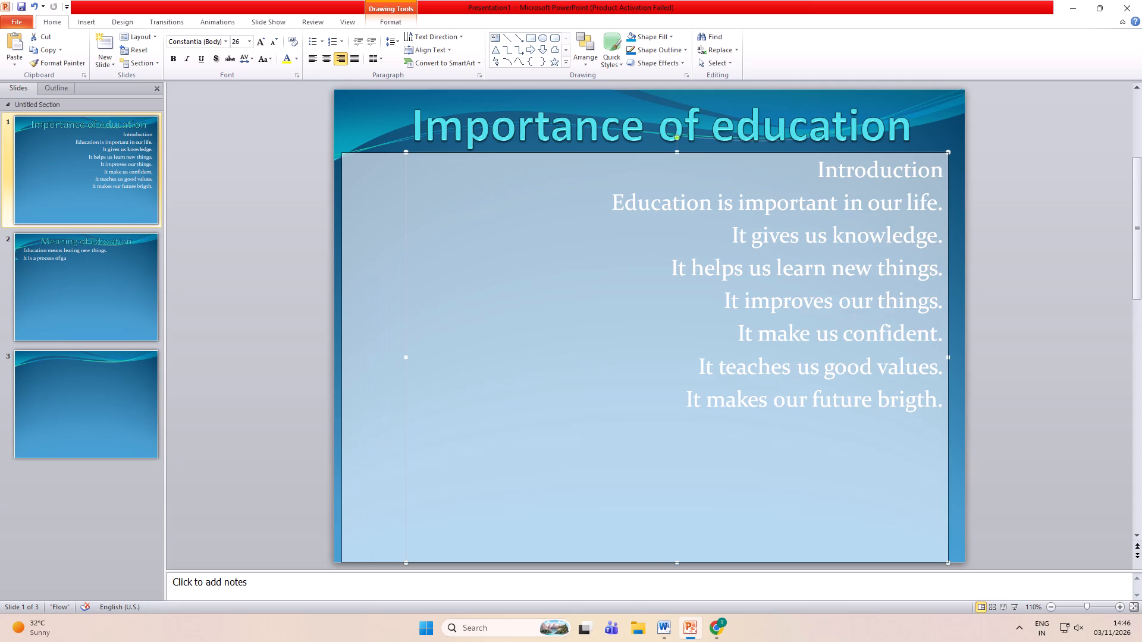
left_click_drag(343, 331, 341, 330)
Left-align all the text in the introduction box and format it as a 1., 2., 3. numbered list.
left_click_drag(689, 172, 754, 172)
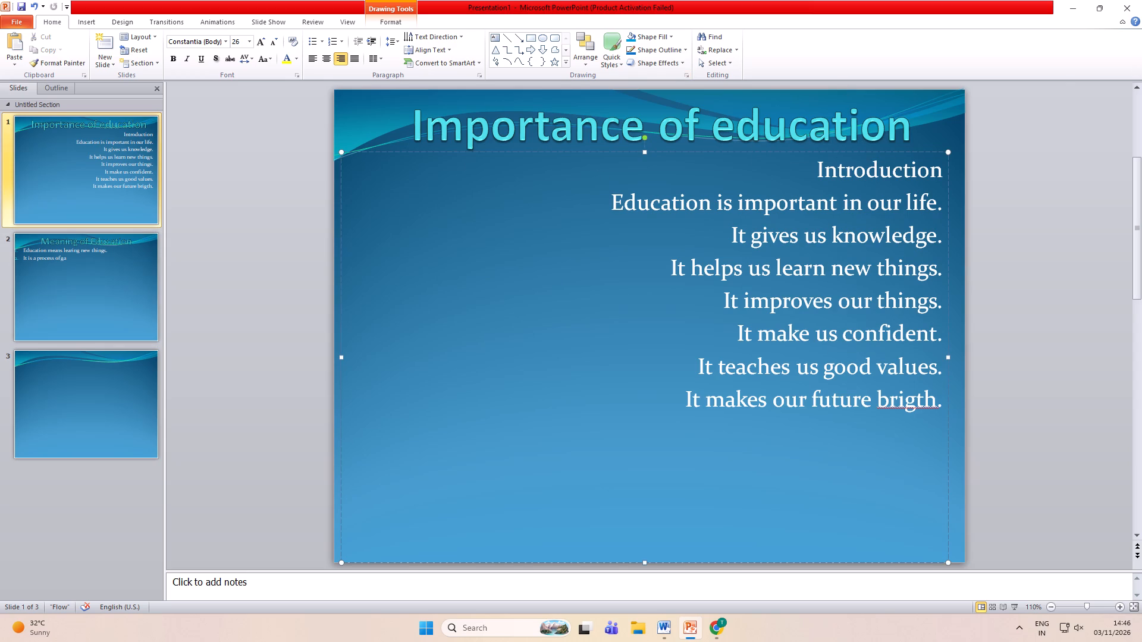
left_click_drag(810, 165, 946, 485)
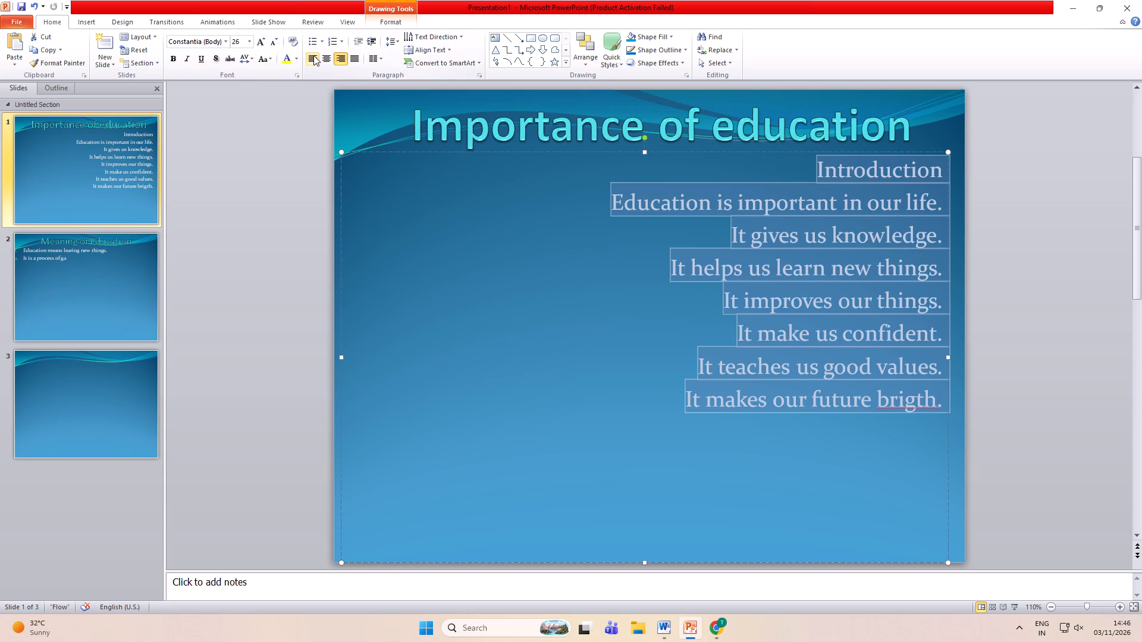
left_click(313, 55)
left_click(329, 43)
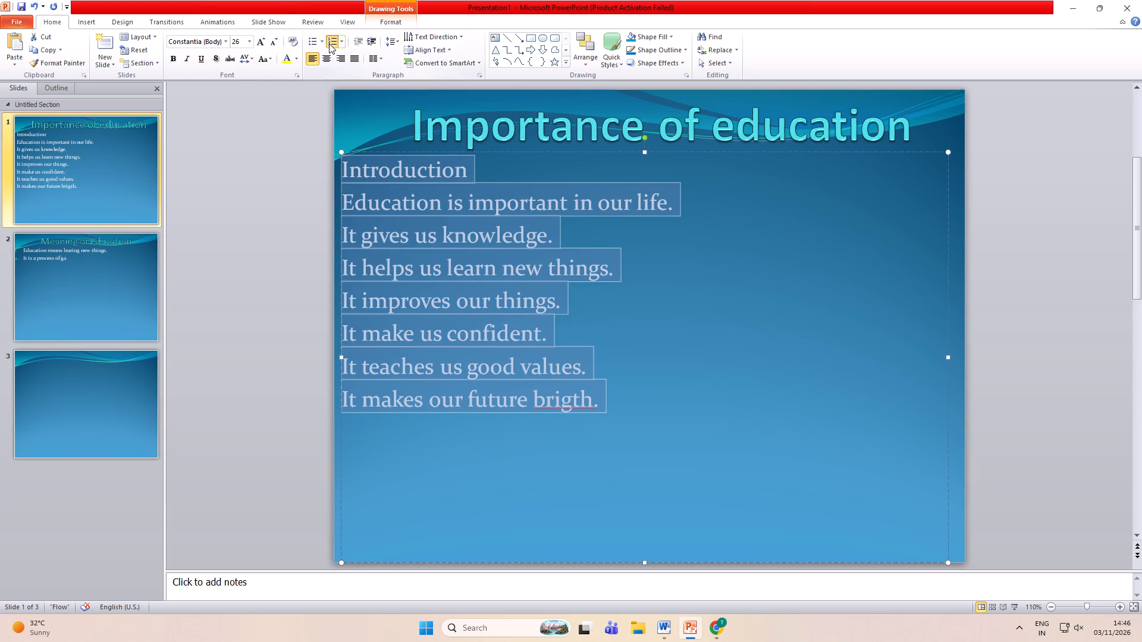
Center the "Introduction" line of the numbered list.
left_click(1141, 445)
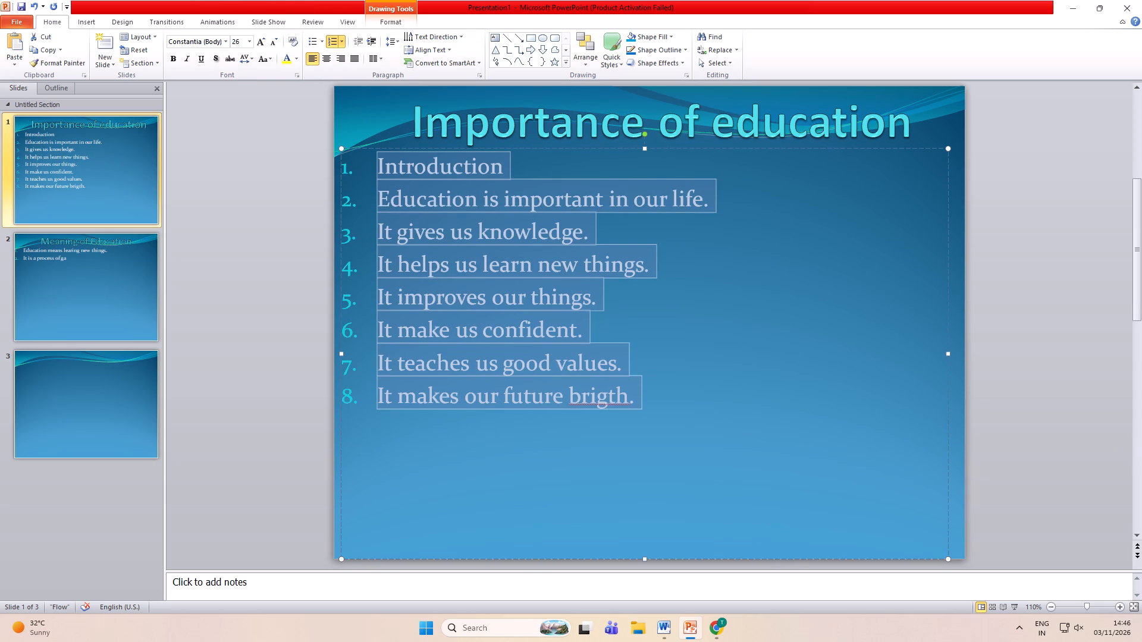
left_click(352, 166)
left_click_drag(371, 168, 385, 168)
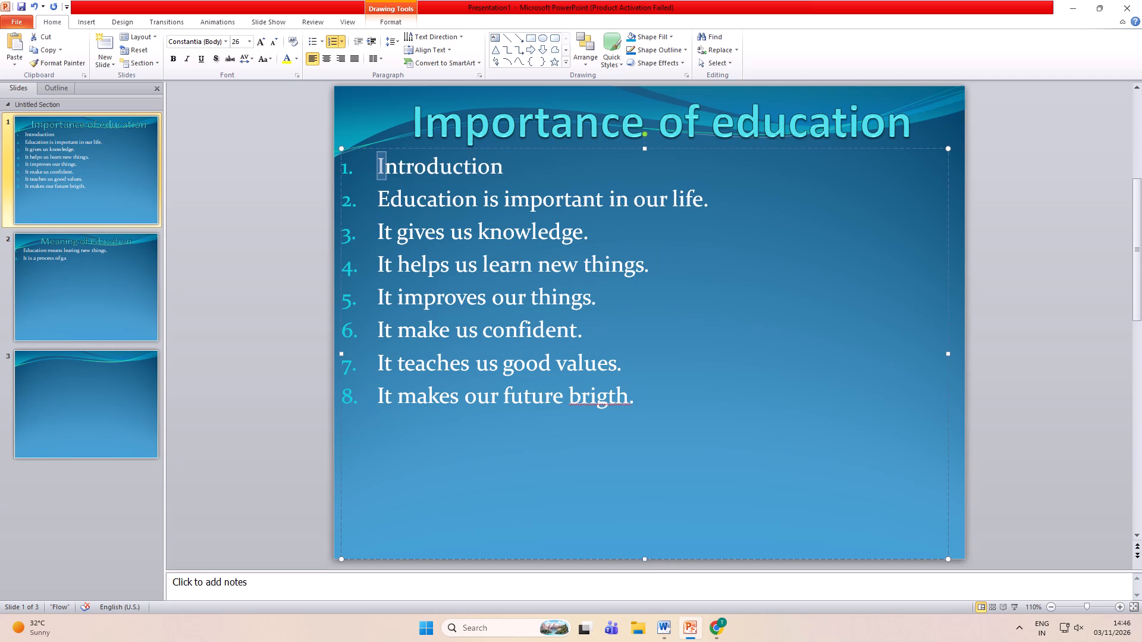
left_click_drag(385, 168, 510, 172)
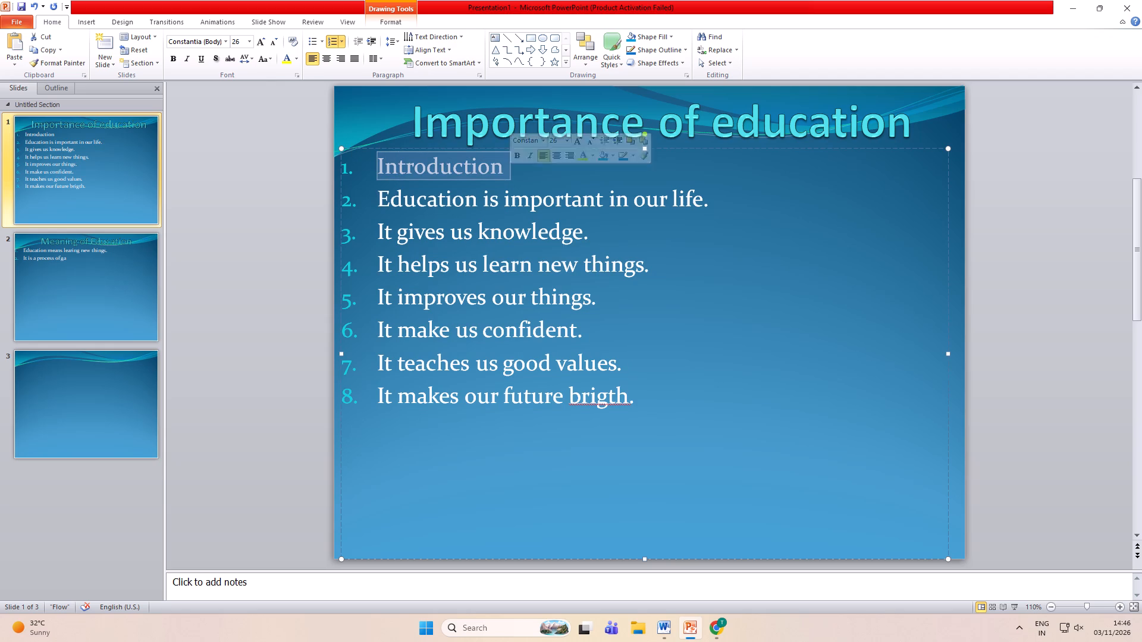
left_click(324, 60)
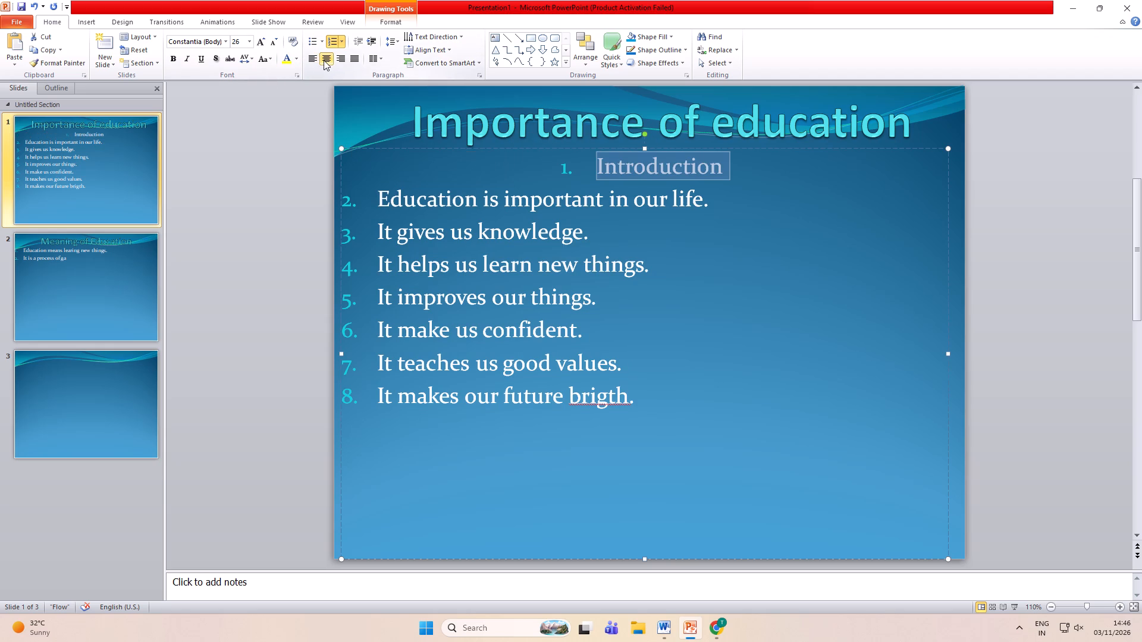
Remove the numbering from the "Introduction" line so the list starts at "Education is important in our life.".
left_click(586, 176)
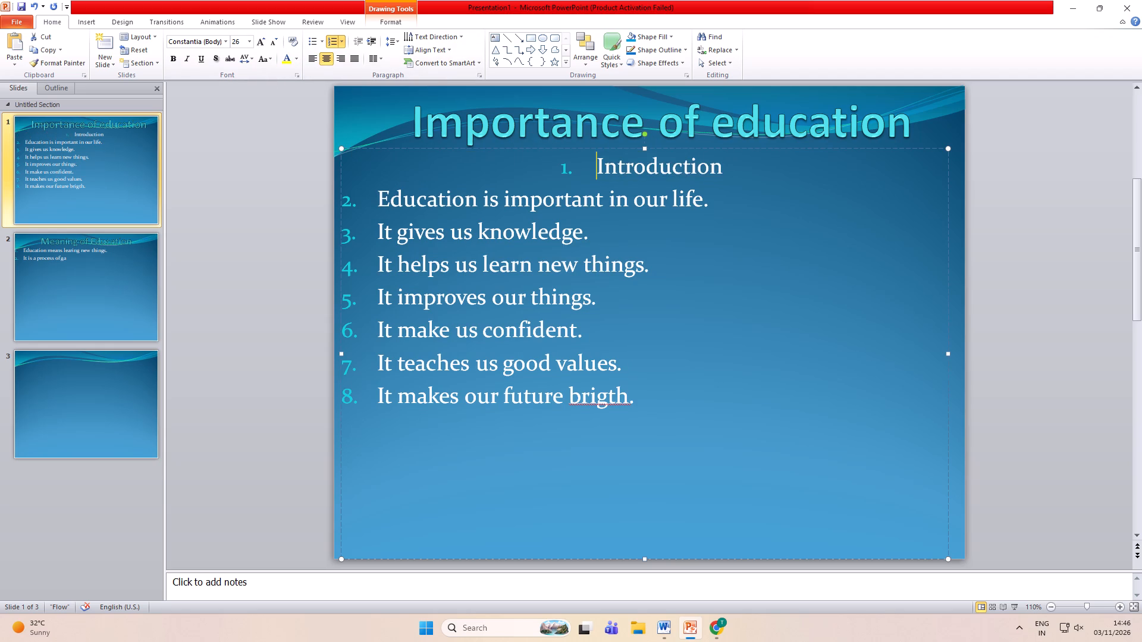
left_click(330, 37)
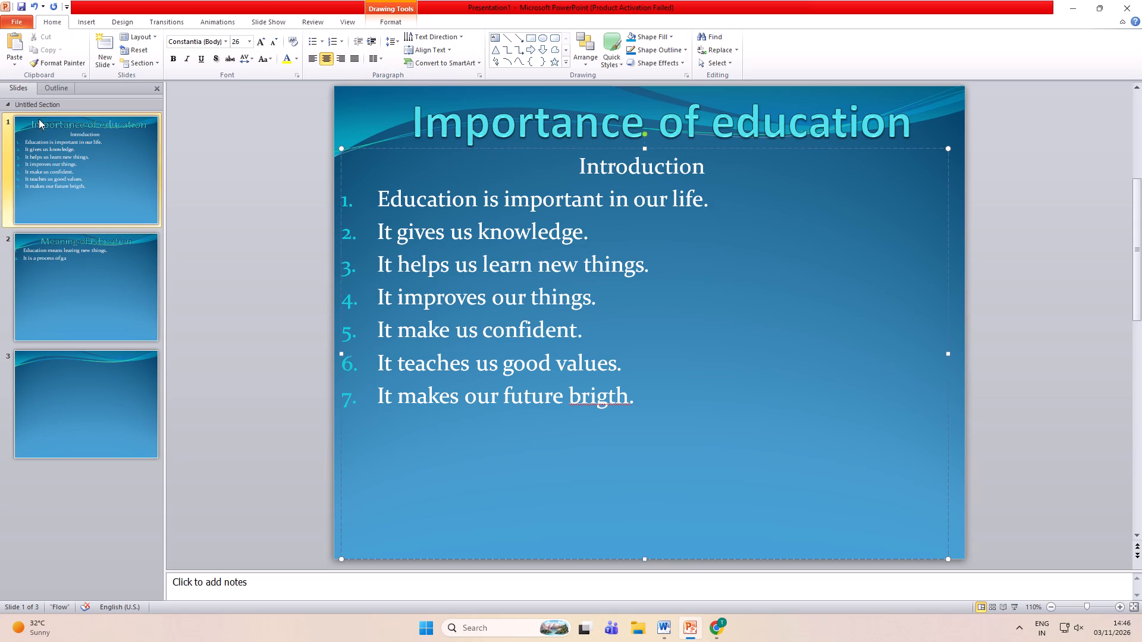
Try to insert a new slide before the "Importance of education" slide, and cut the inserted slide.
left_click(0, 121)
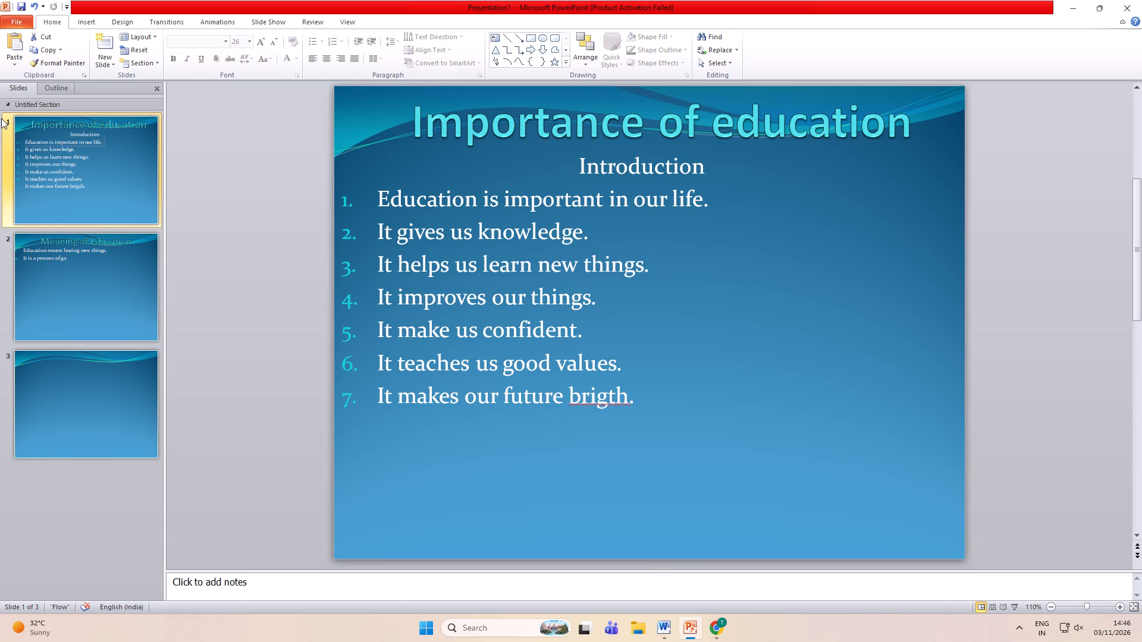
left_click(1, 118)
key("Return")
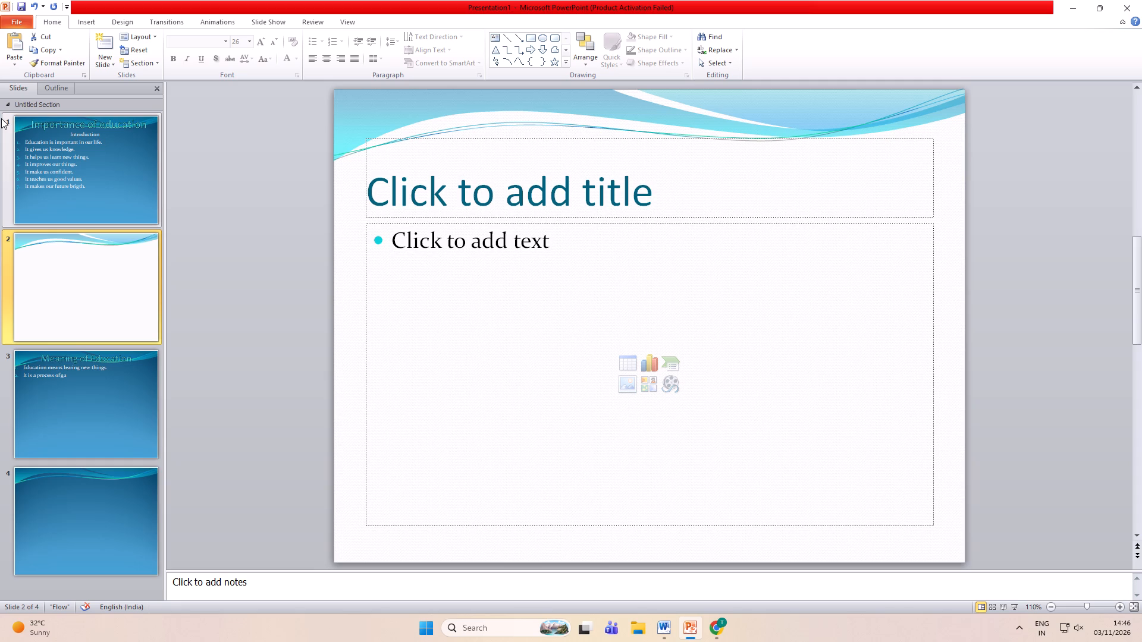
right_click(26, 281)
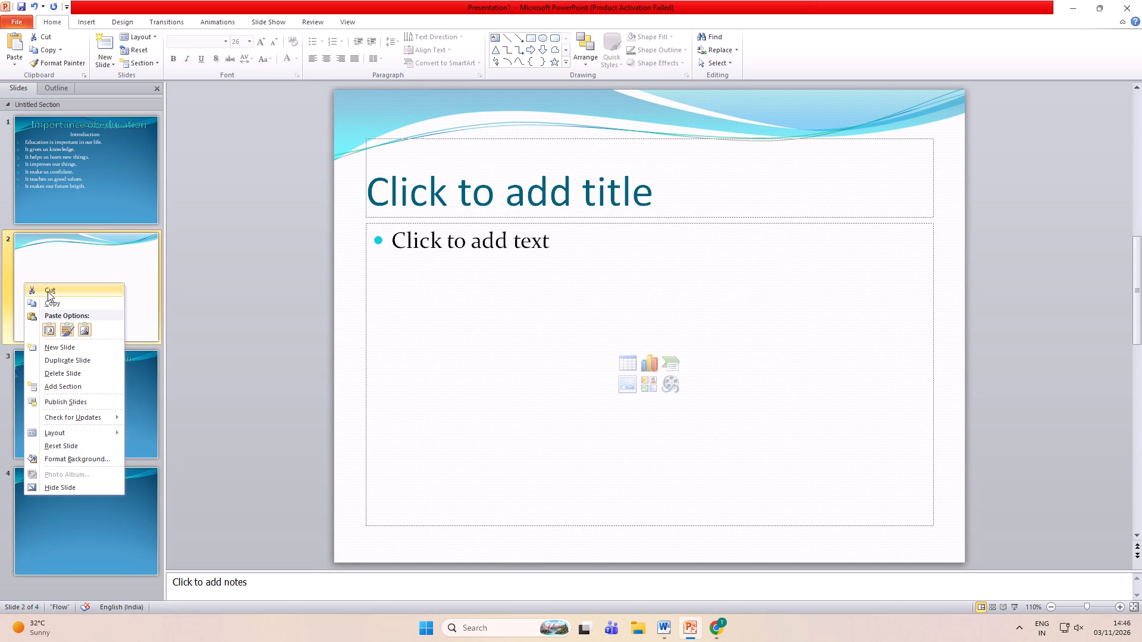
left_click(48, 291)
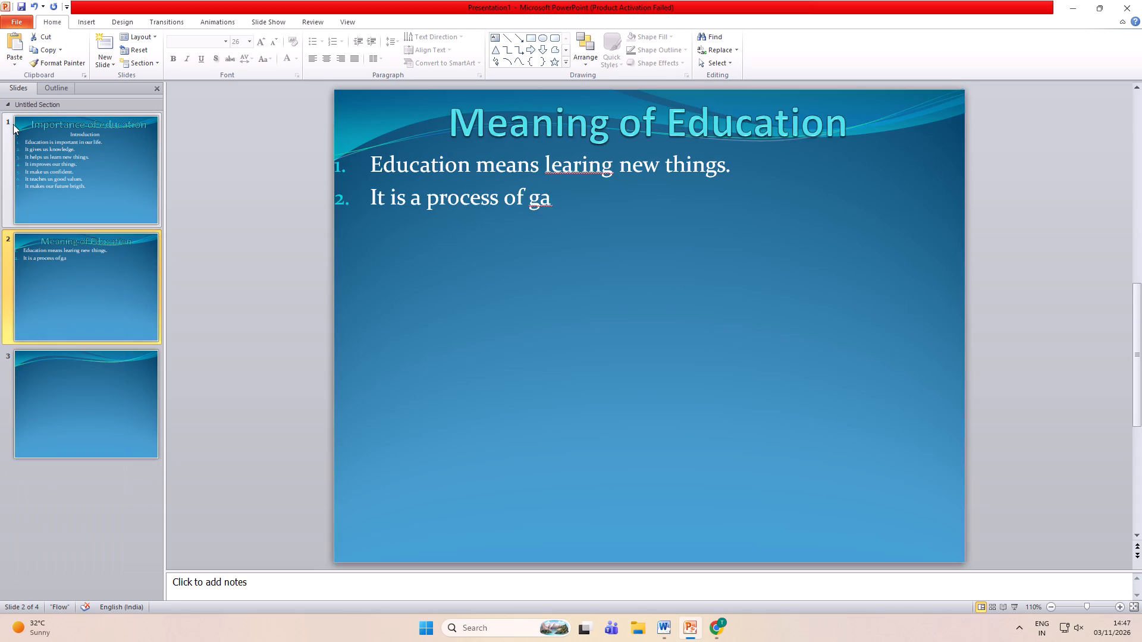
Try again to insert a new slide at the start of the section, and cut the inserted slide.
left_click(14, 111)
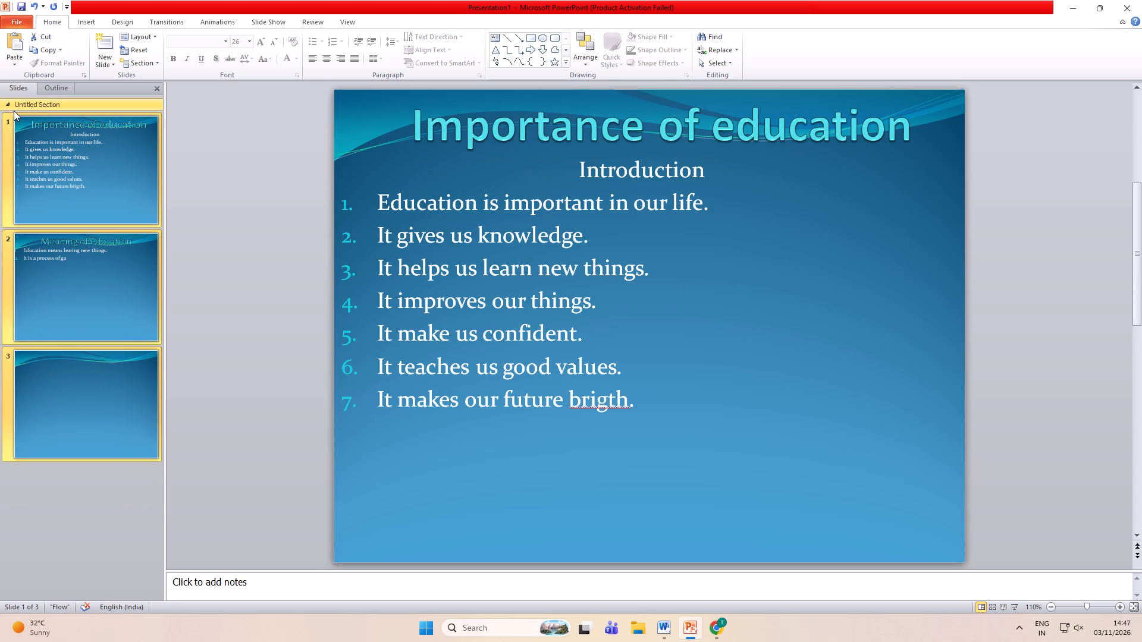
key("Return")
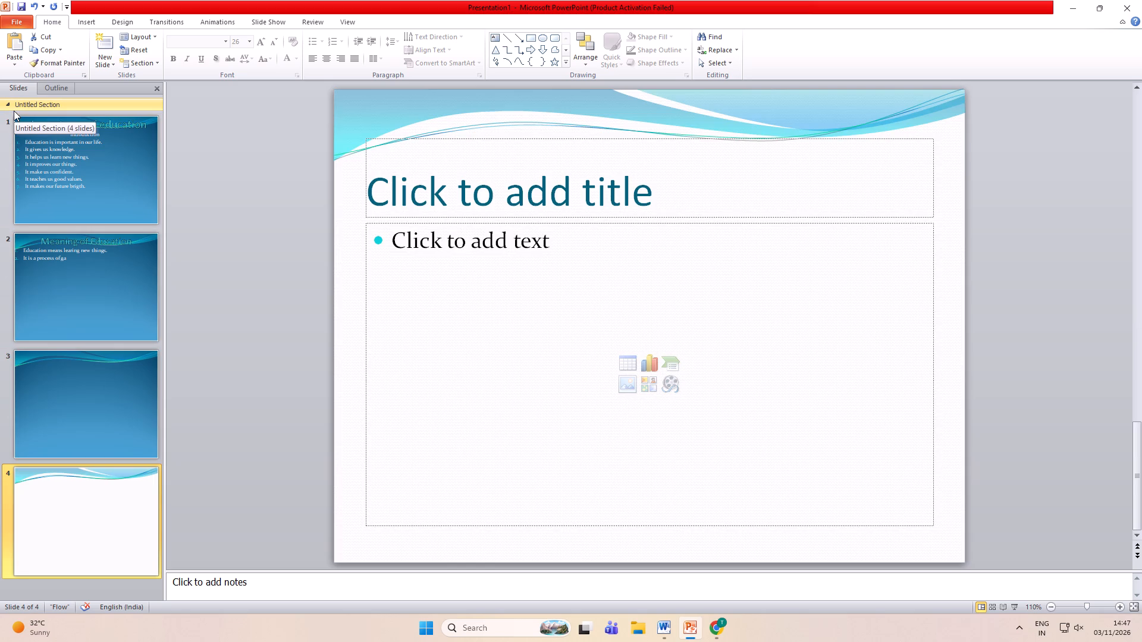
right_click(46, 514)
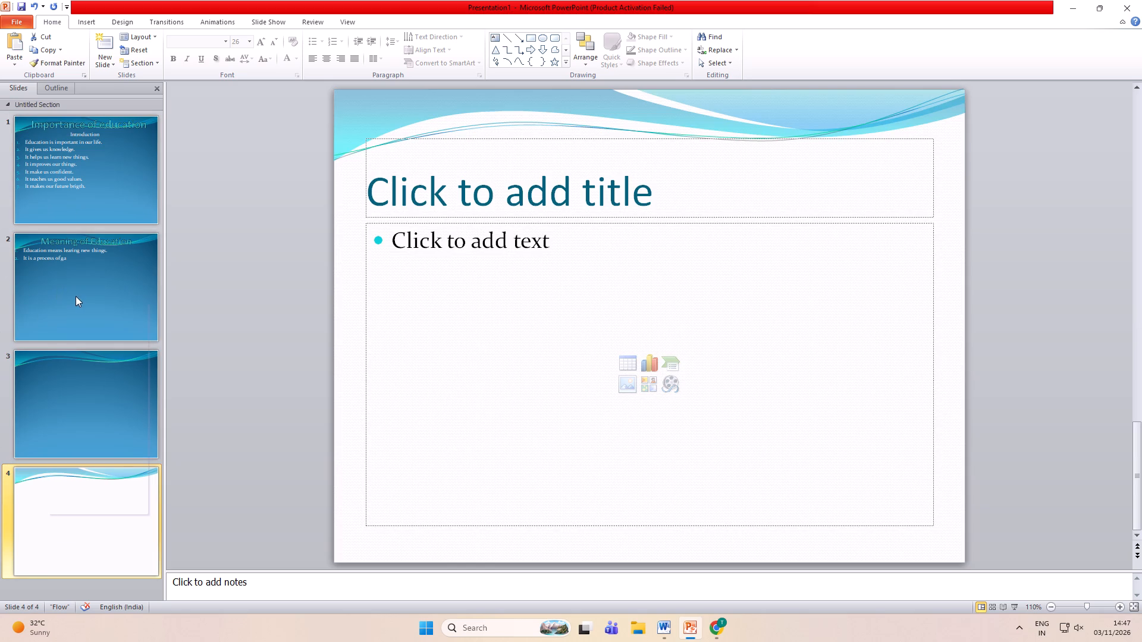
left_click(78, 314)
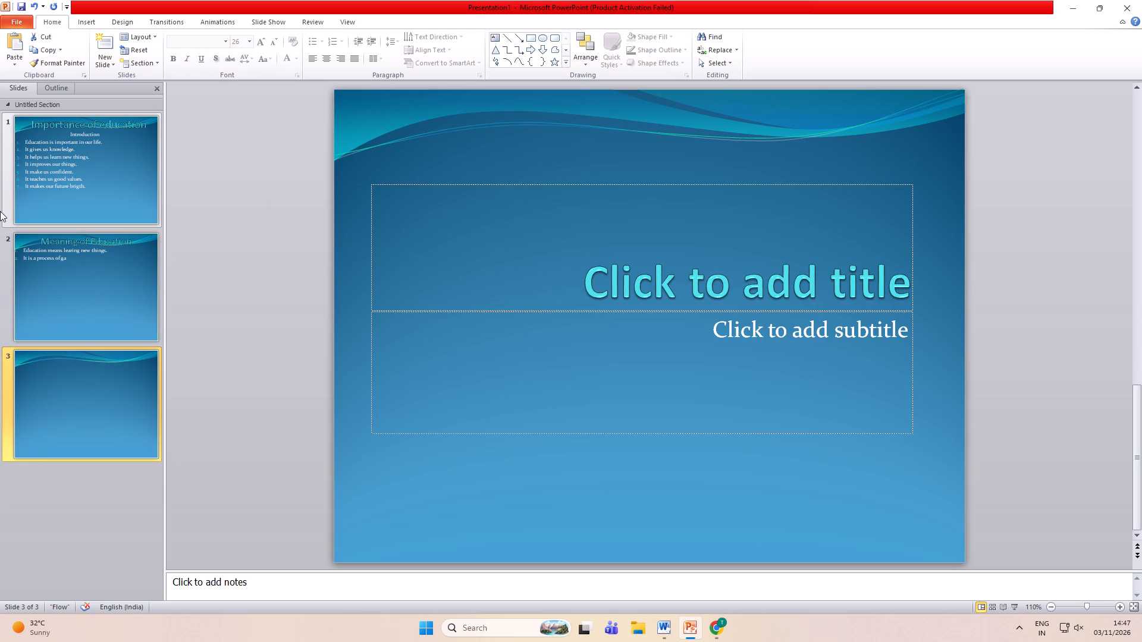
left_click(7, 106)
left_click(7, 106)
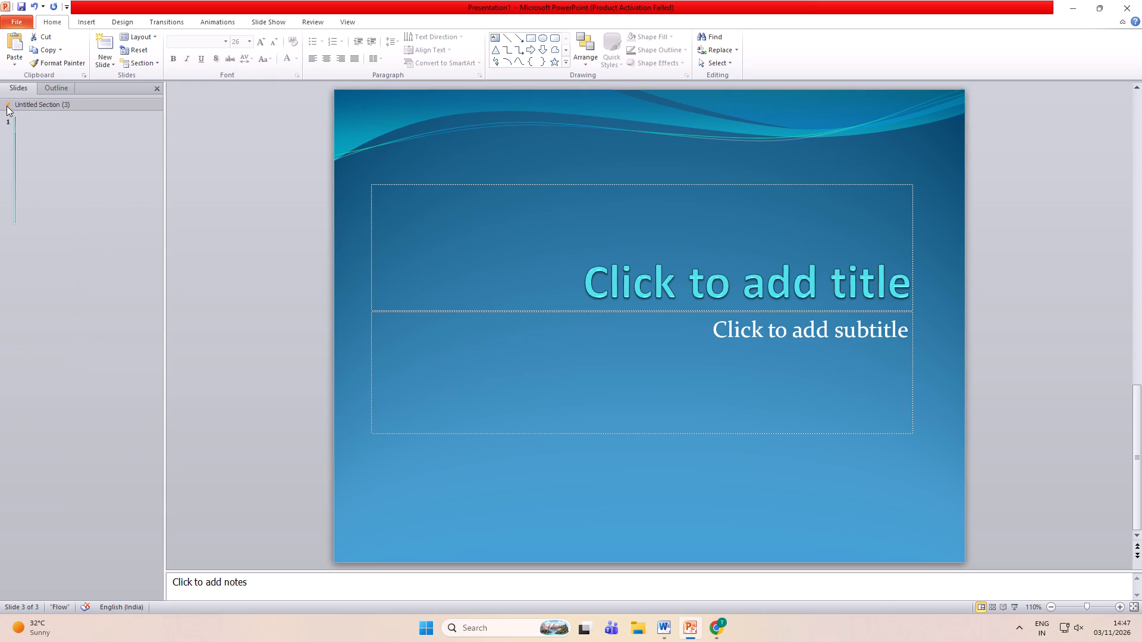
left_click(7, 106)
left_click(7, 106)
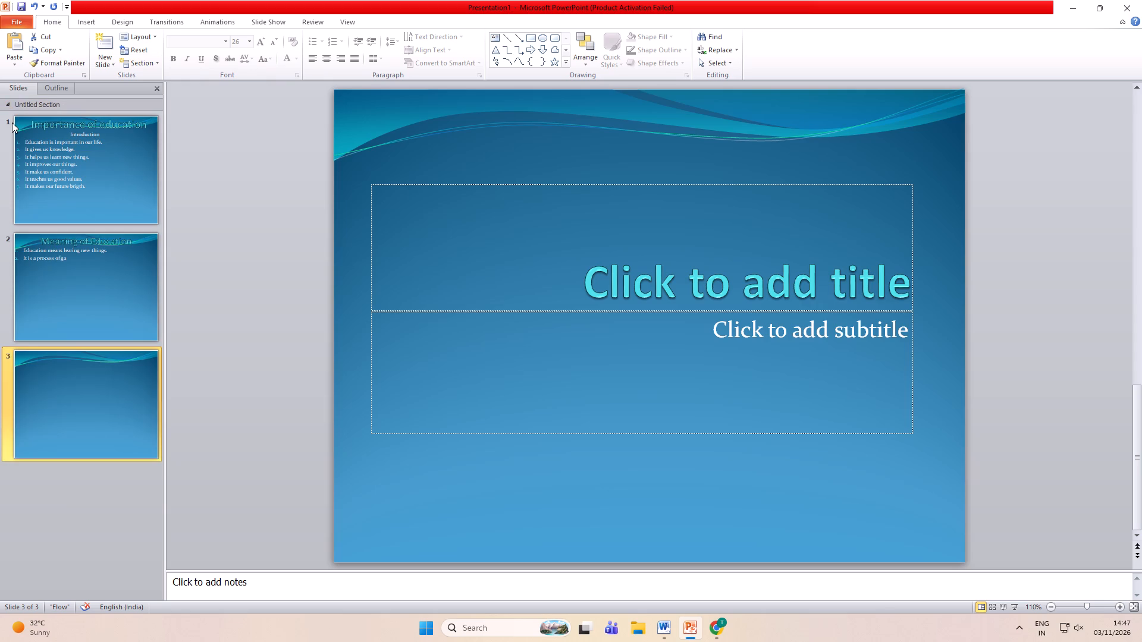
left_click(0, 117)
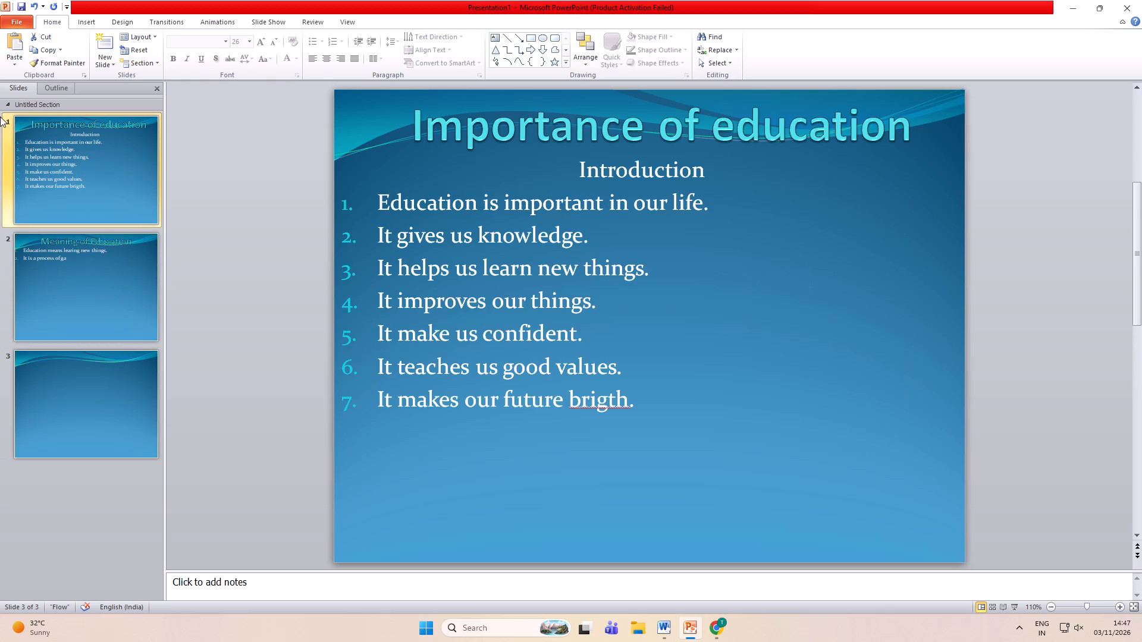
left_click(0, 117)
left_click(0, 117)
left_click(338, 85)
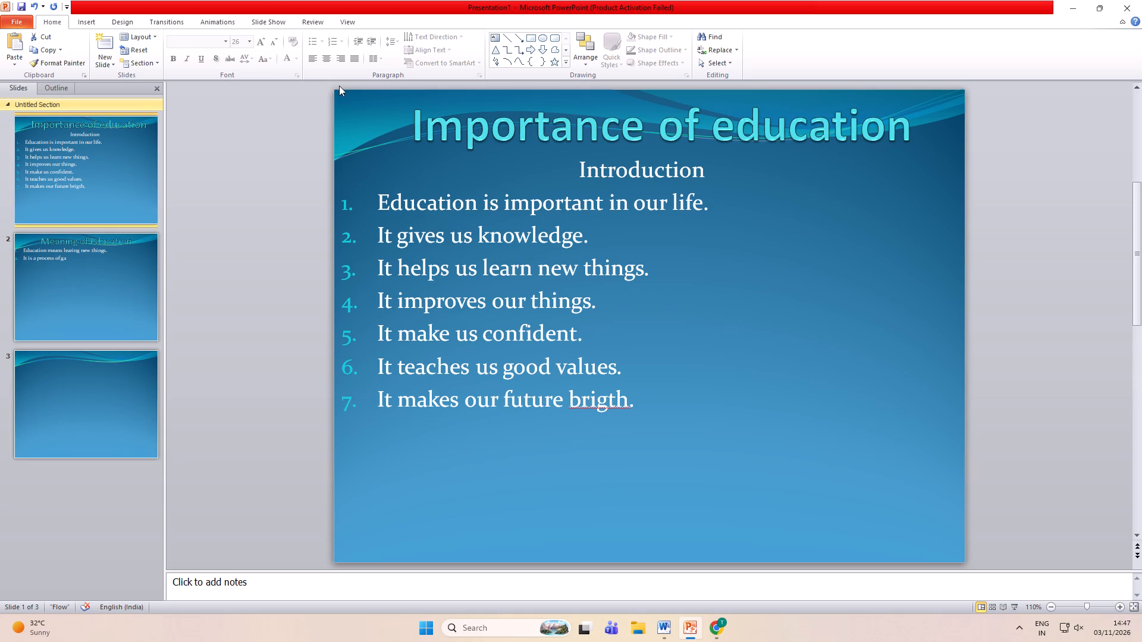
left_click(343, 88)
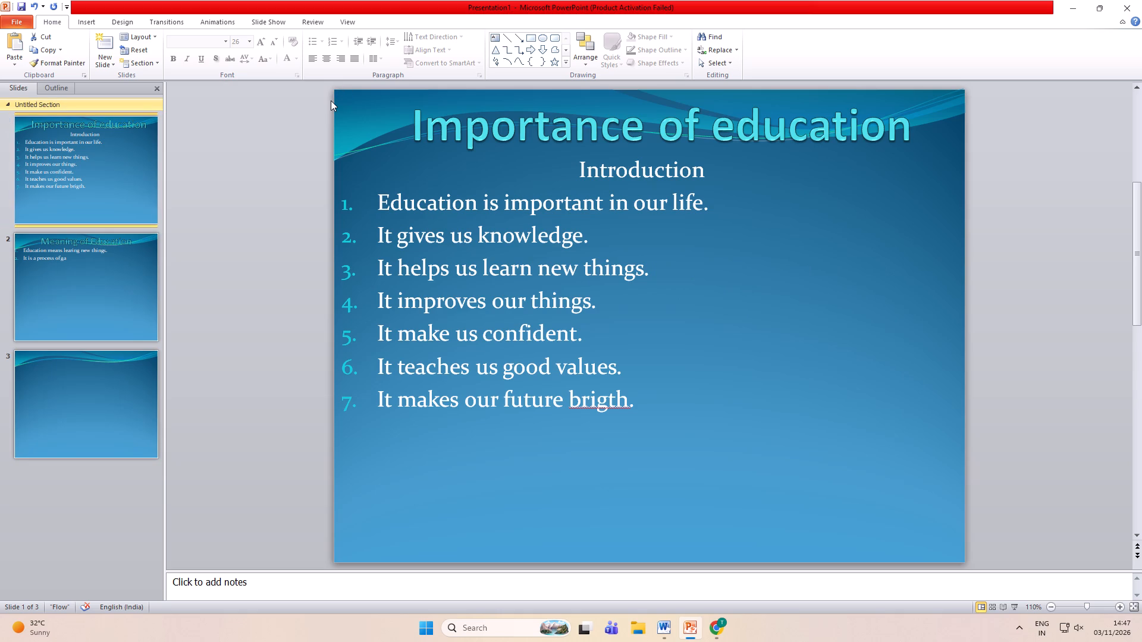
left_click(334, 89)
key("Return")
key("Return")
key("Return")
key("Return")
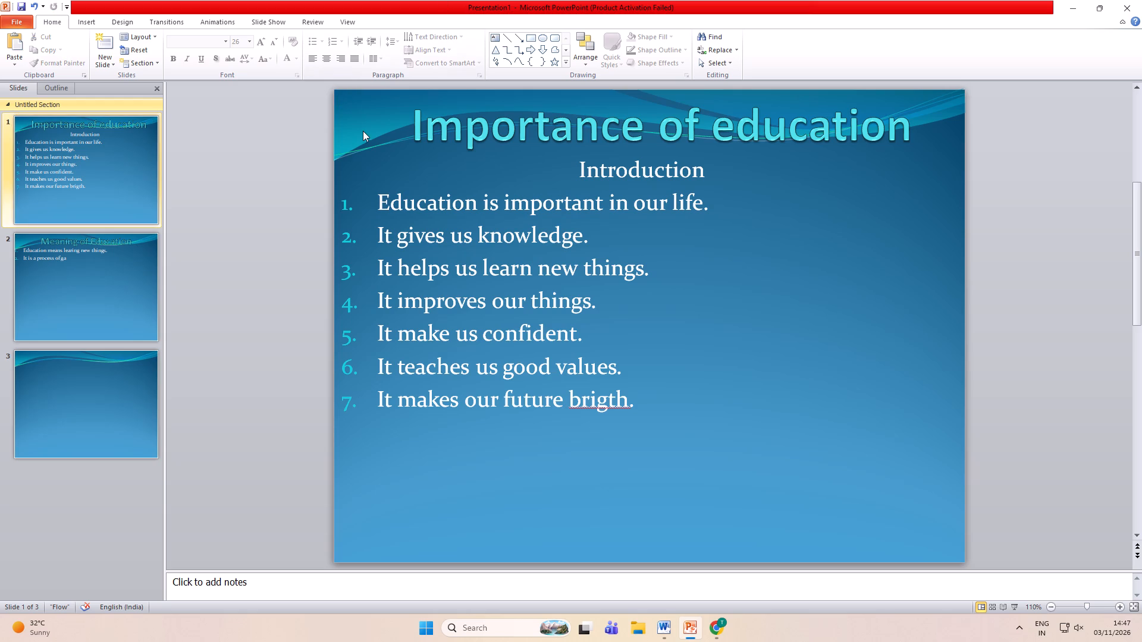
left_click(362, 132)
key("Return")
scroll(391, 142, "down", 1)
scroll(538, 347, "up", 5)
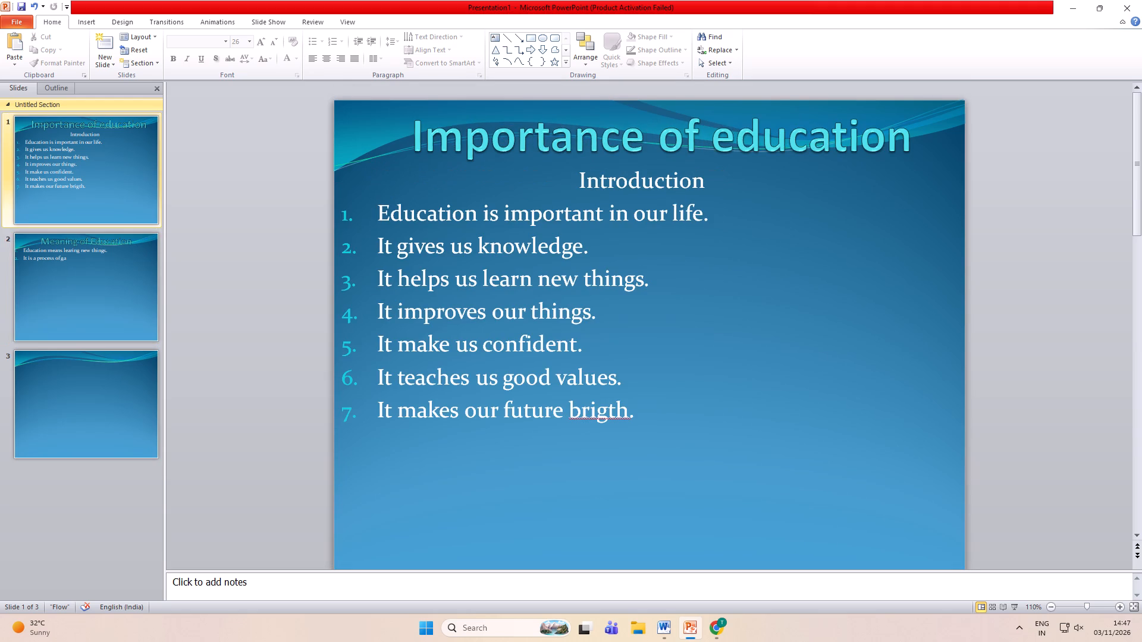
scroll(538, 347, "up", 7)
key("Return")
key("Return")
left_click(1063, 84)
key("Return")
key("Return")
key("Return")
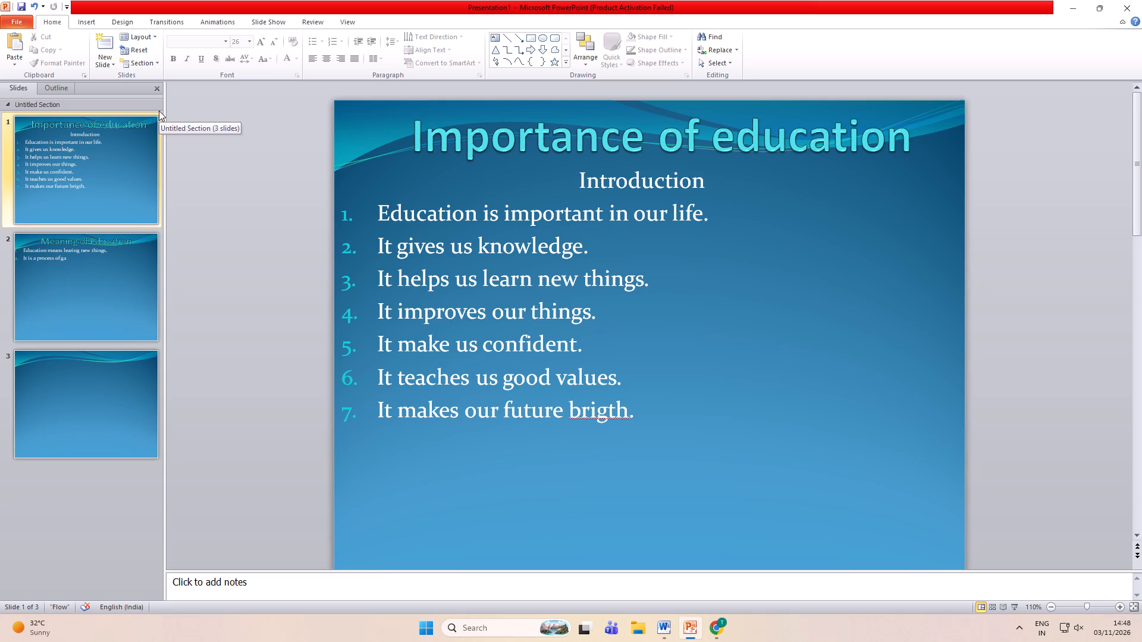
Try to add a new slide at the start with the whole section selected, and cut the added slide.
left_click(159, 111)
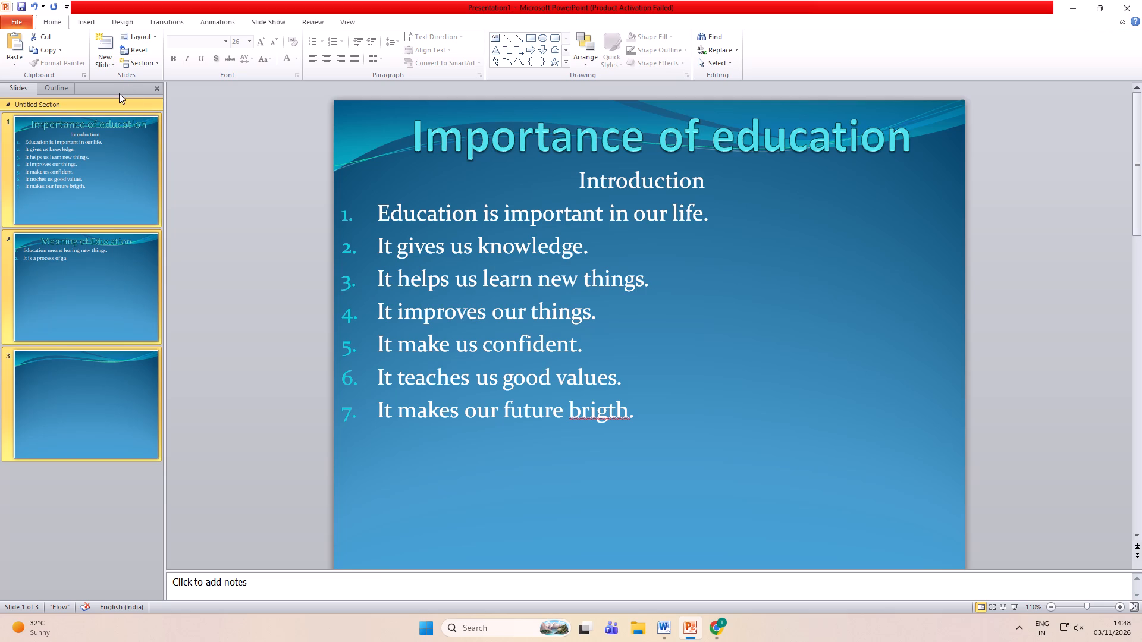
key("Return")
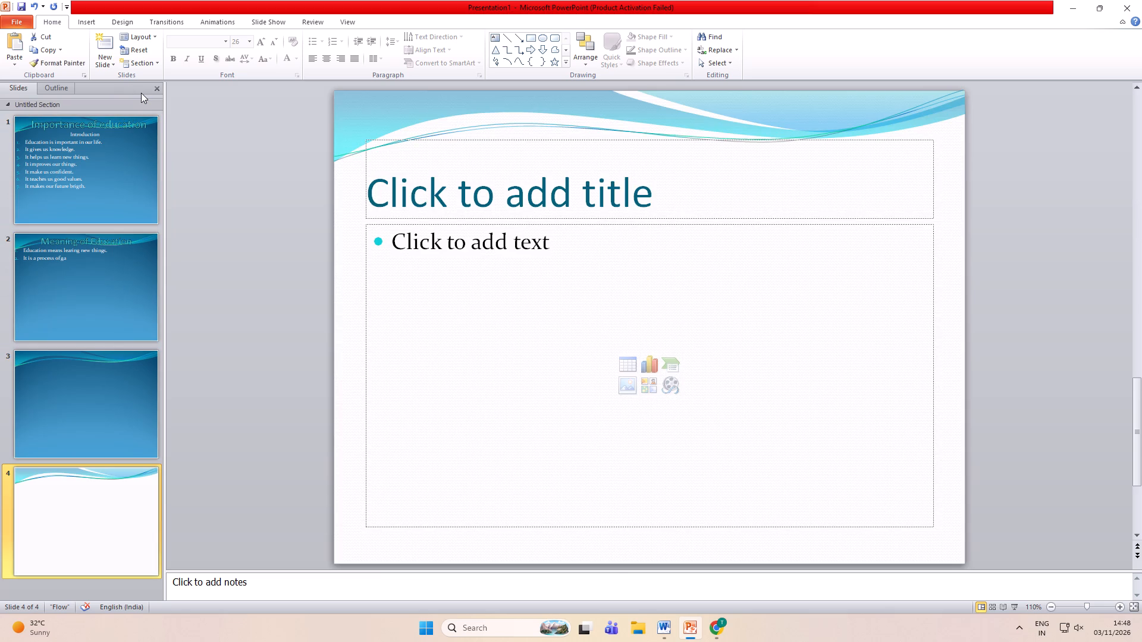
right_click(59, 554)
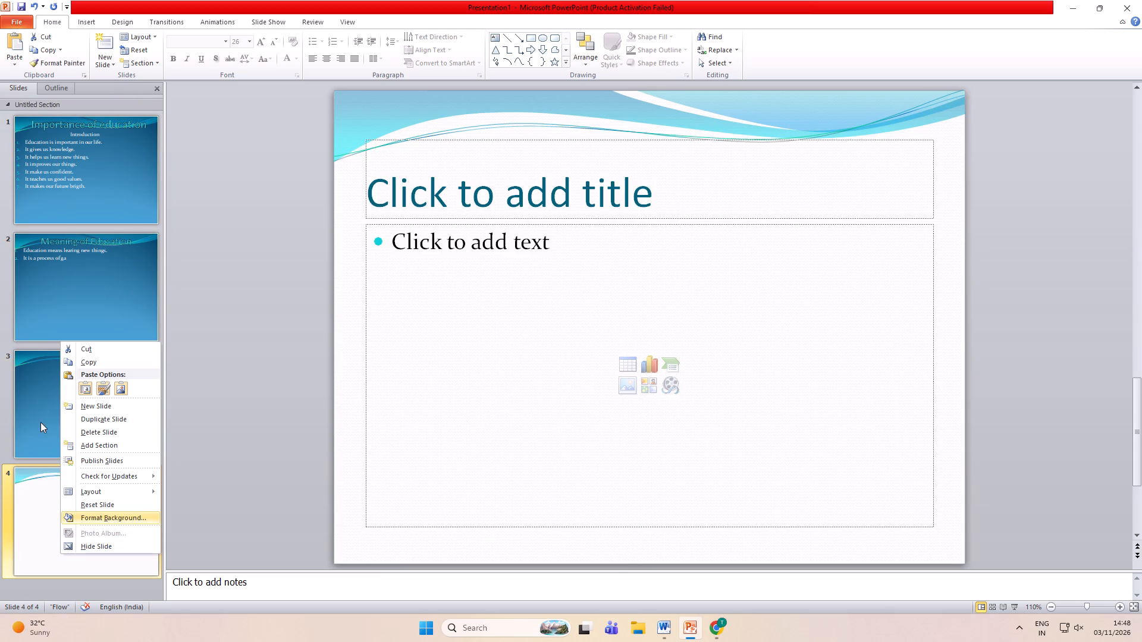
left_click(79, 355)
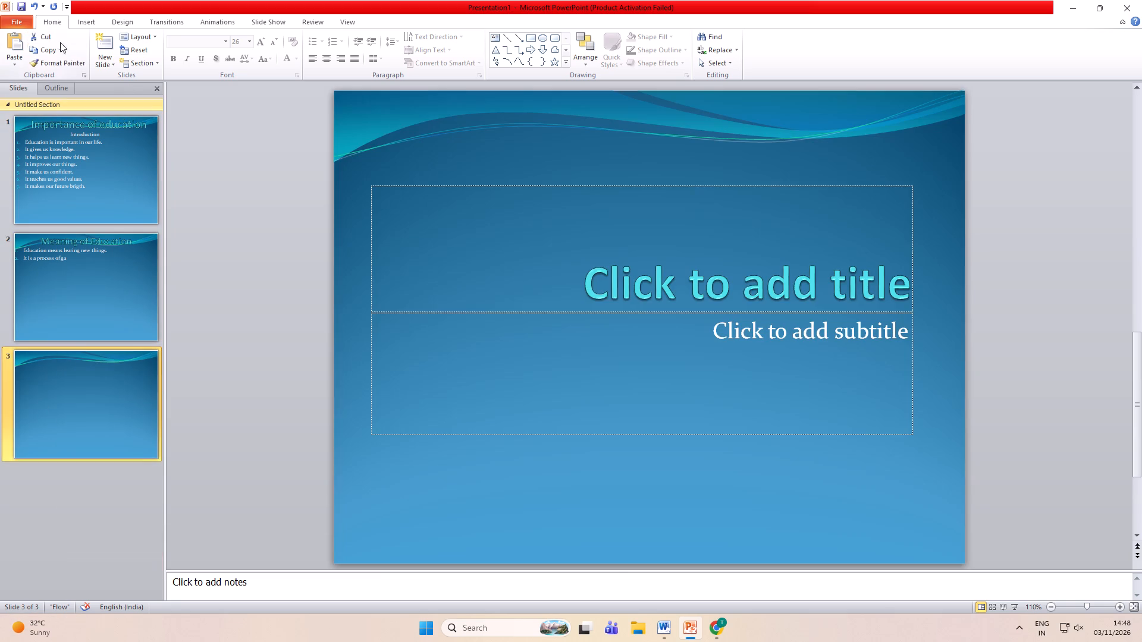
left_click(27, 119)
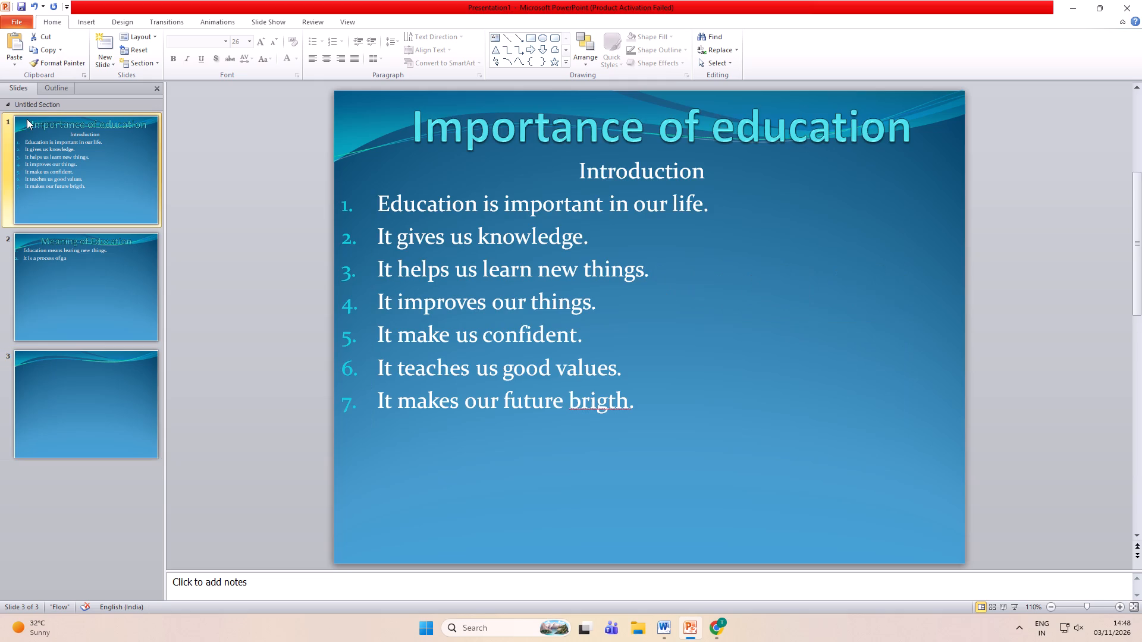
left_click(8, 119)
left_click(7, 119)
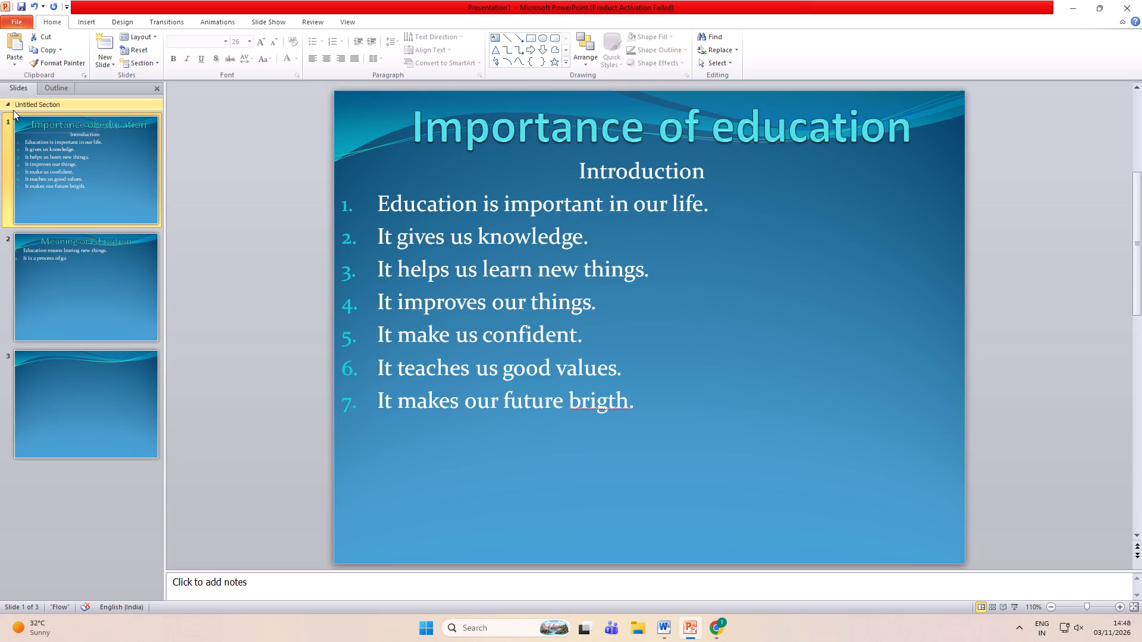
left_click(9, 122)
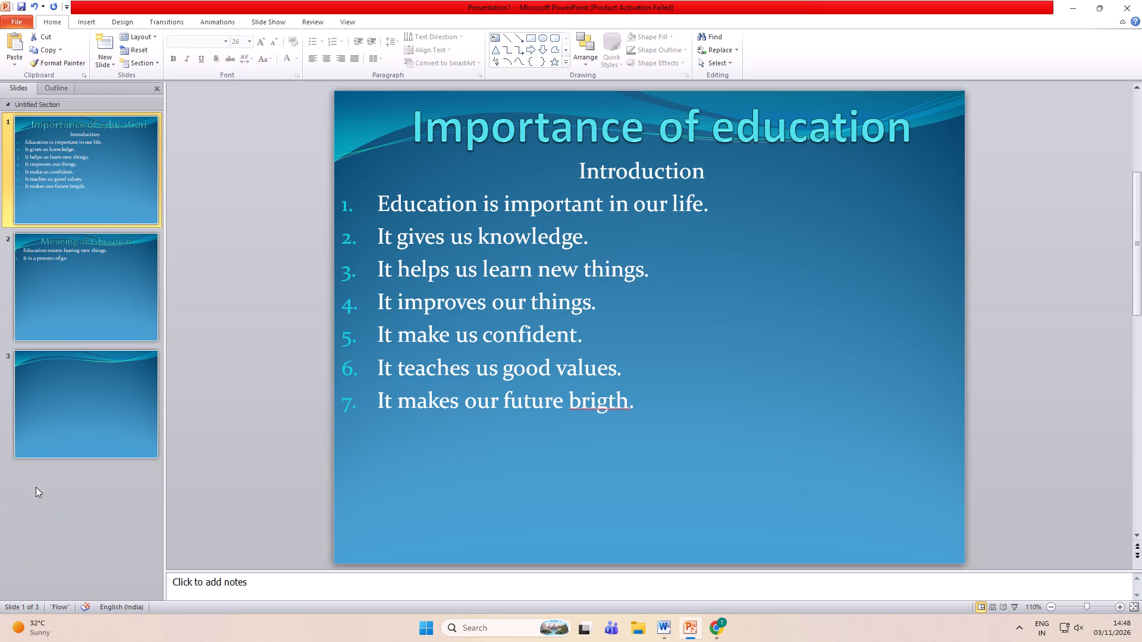
Move the empty title slide from third position to first, ahead of the "Importance of education" slide.
left_click_drag(64, 424, 99, 237)
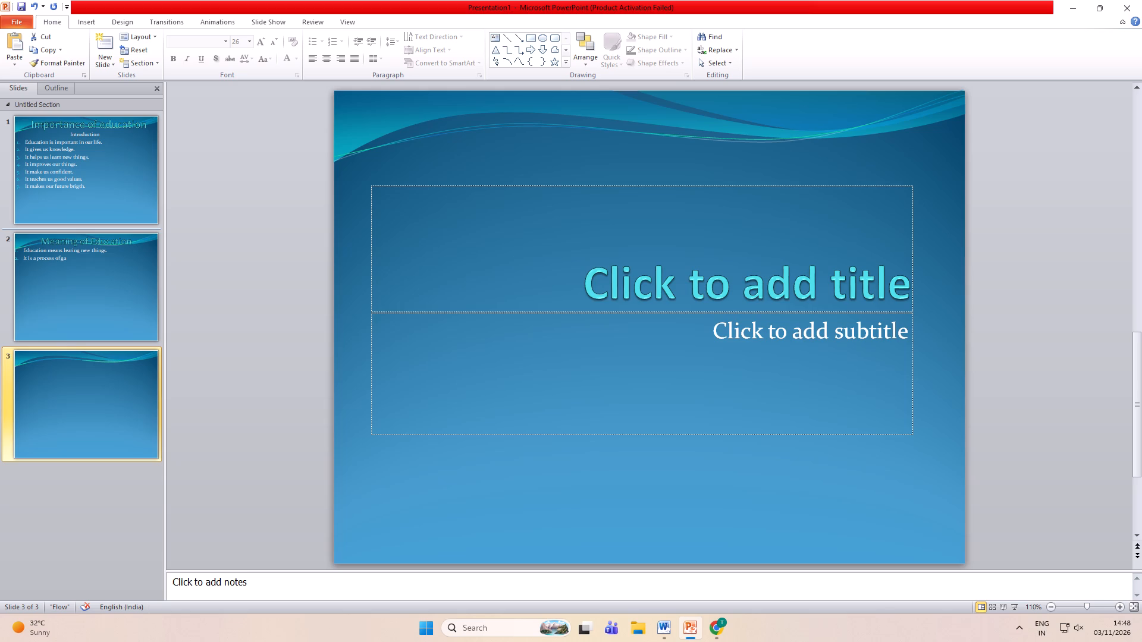
left_click_drag(99, 237, 112, 156)
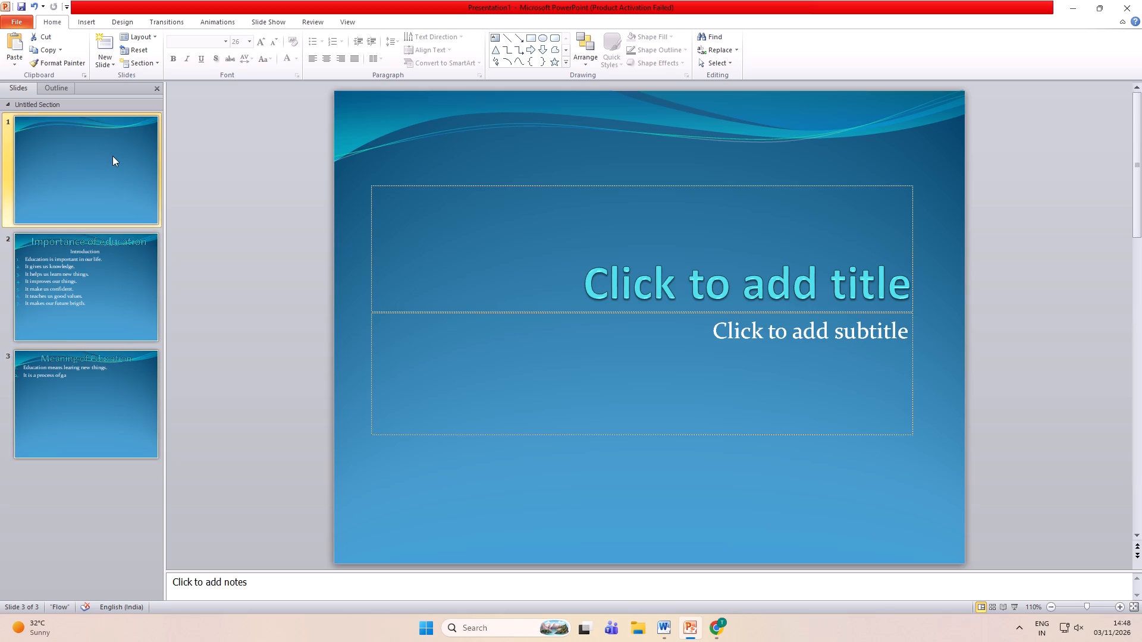
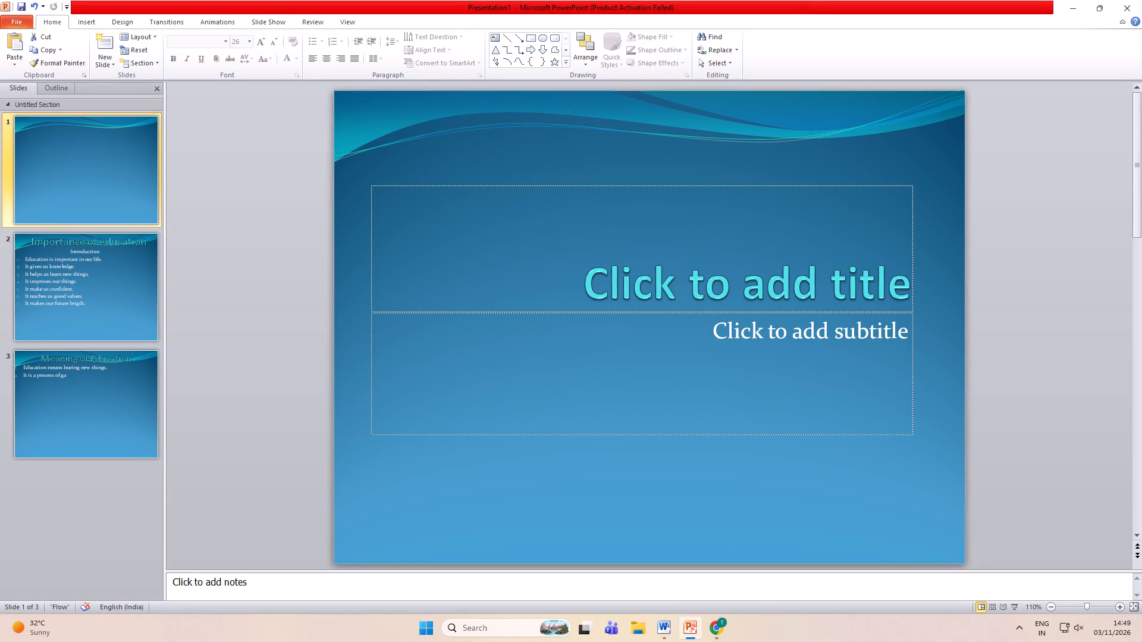
Cut the empty title slide at the start of the presentation.
left_click(469, 215)
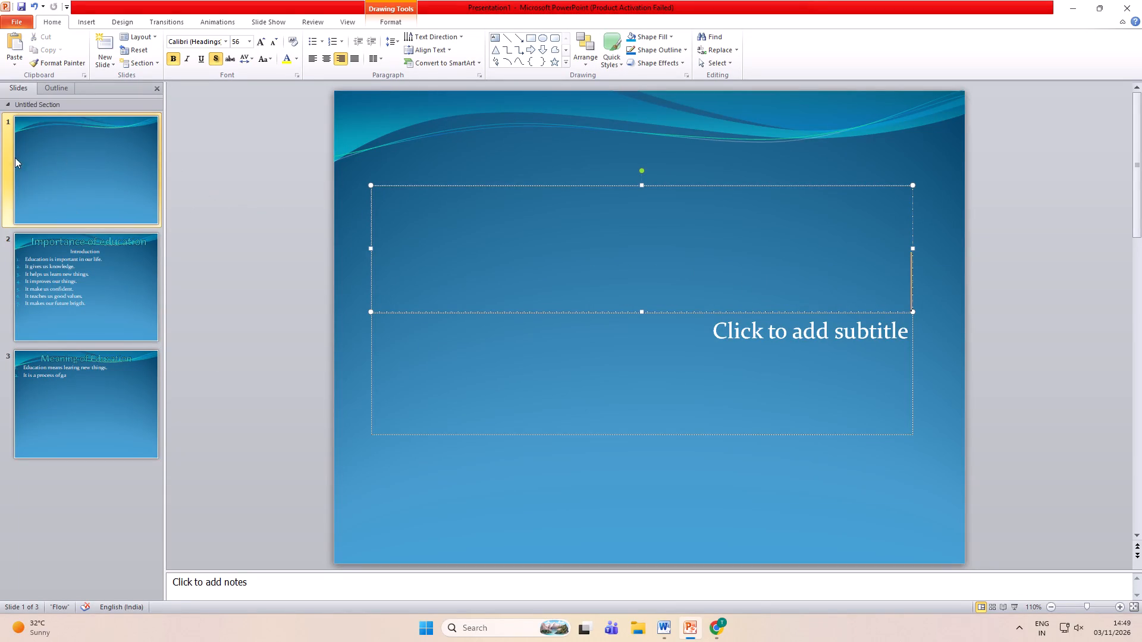
right_click(79, 158)
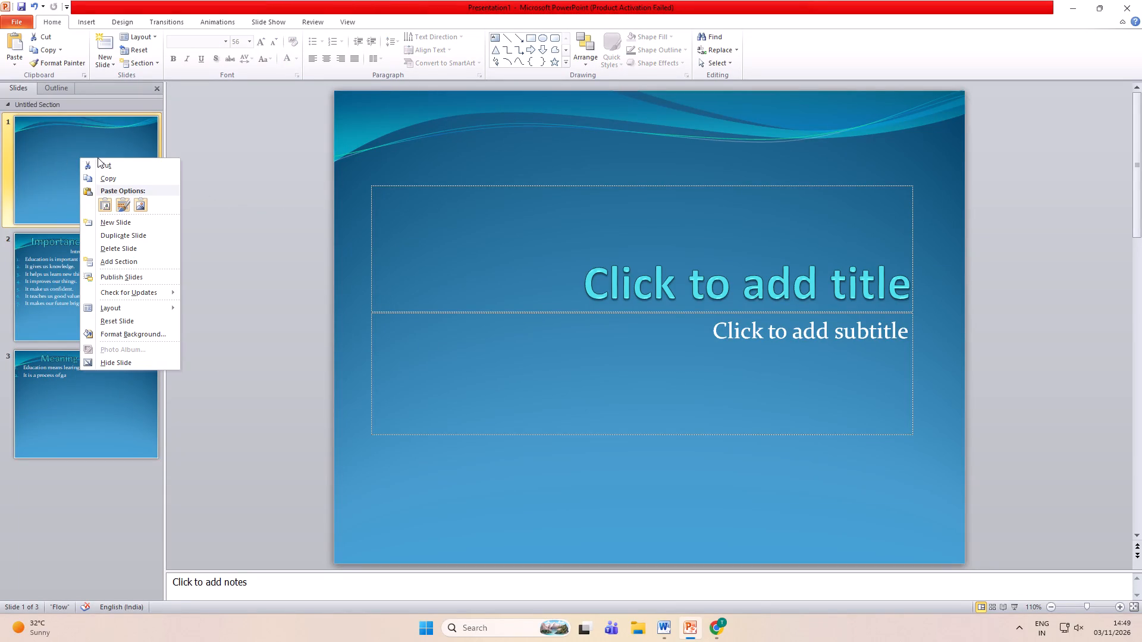
left_click(115, 162)
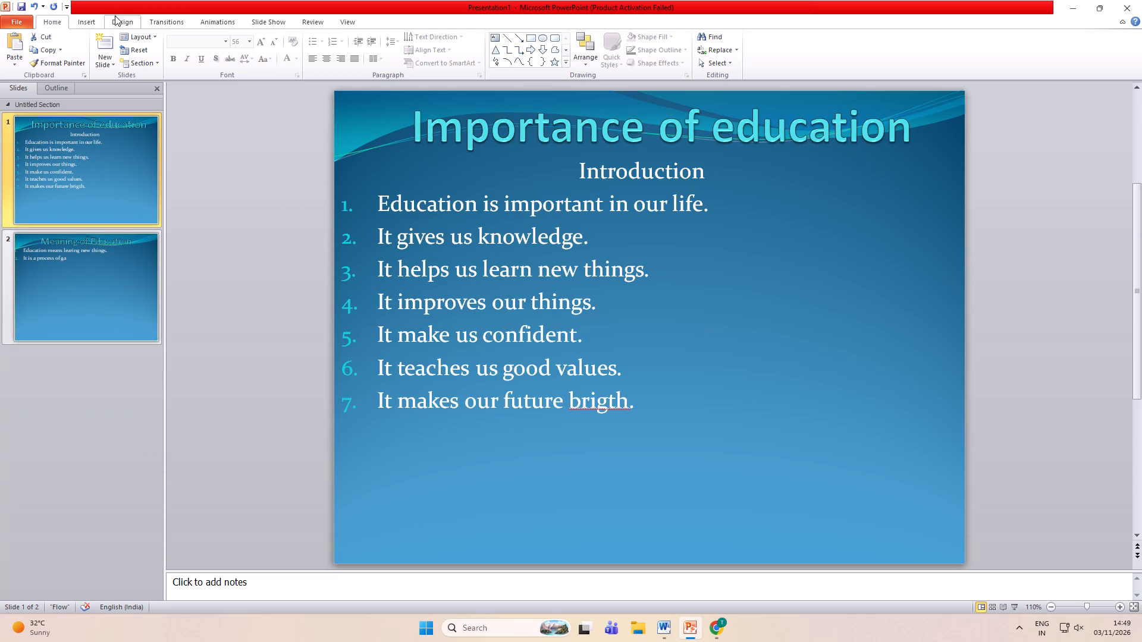
Add a Title Only slide and move it to first position, ahead of the "Importance of education" slide.
left_click(112, 63)
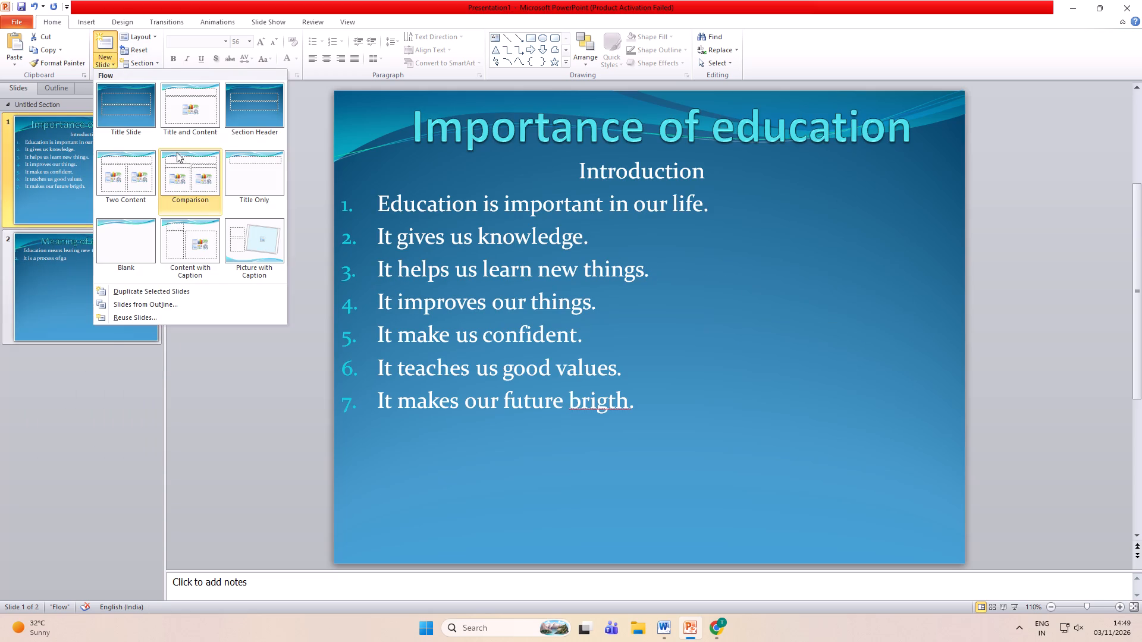
left_click(243, 166)
left_click_drag(89, 283, 89, 285)
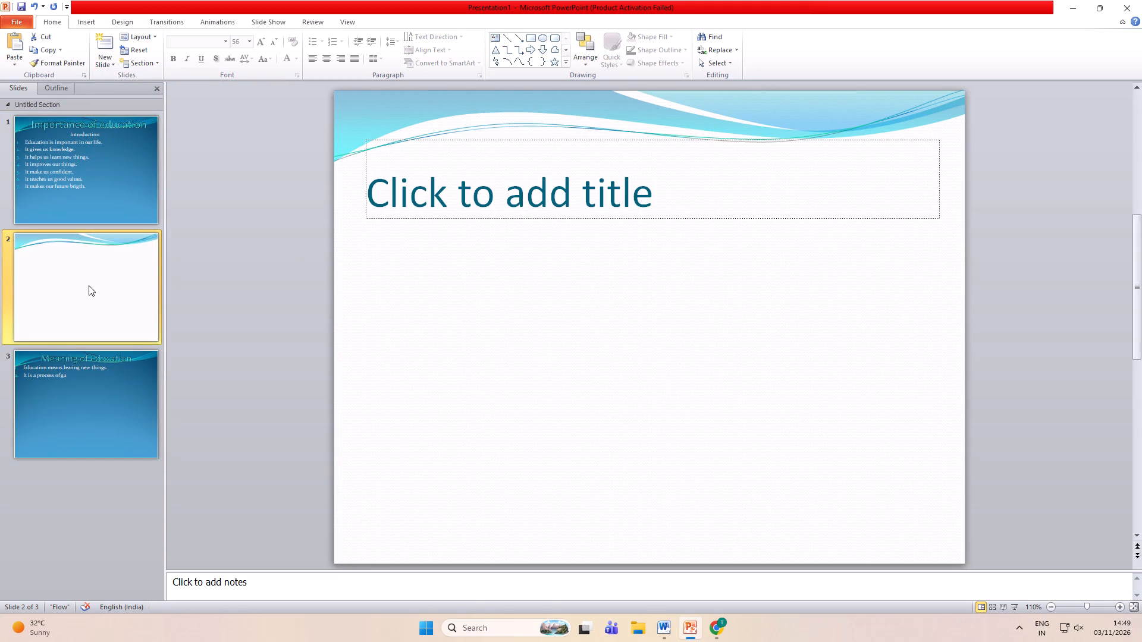
left_click_drag(89, 285, 89, 161)
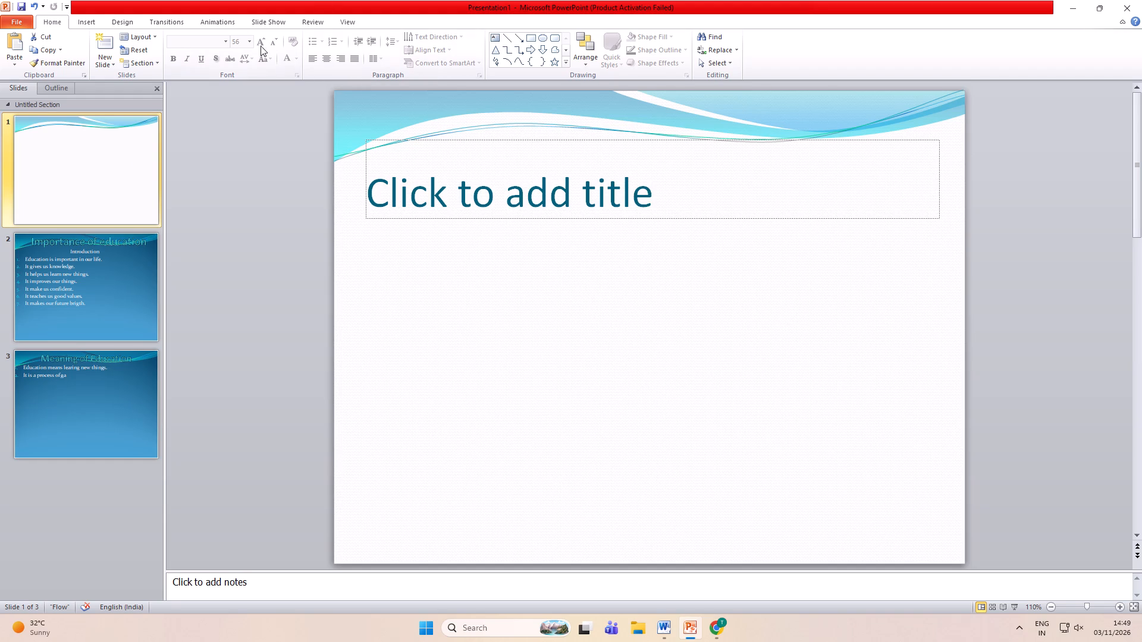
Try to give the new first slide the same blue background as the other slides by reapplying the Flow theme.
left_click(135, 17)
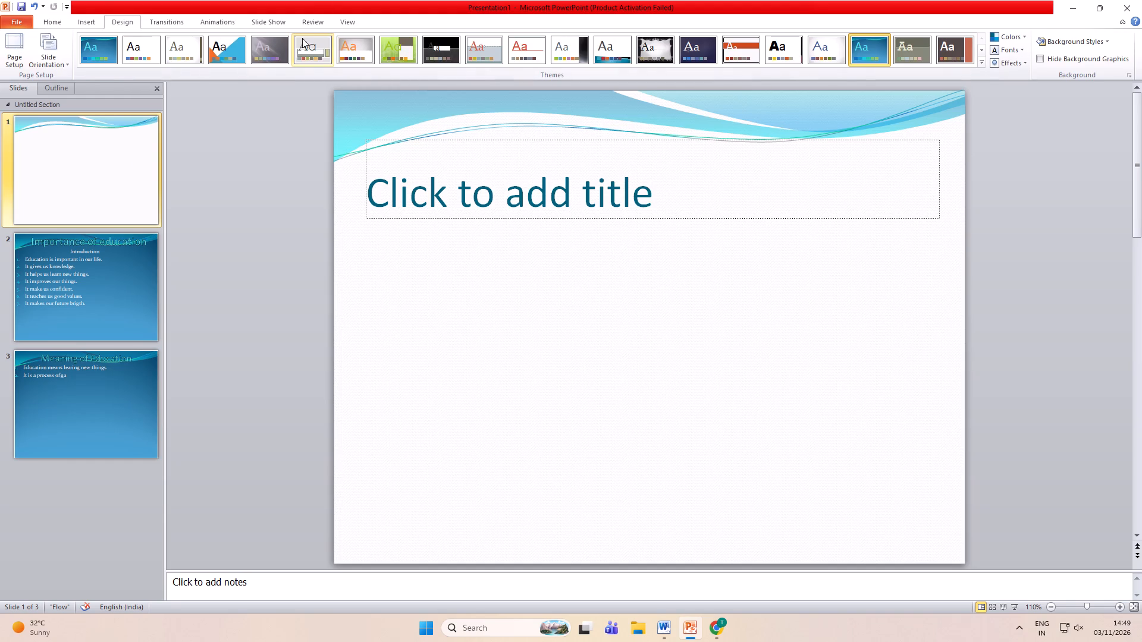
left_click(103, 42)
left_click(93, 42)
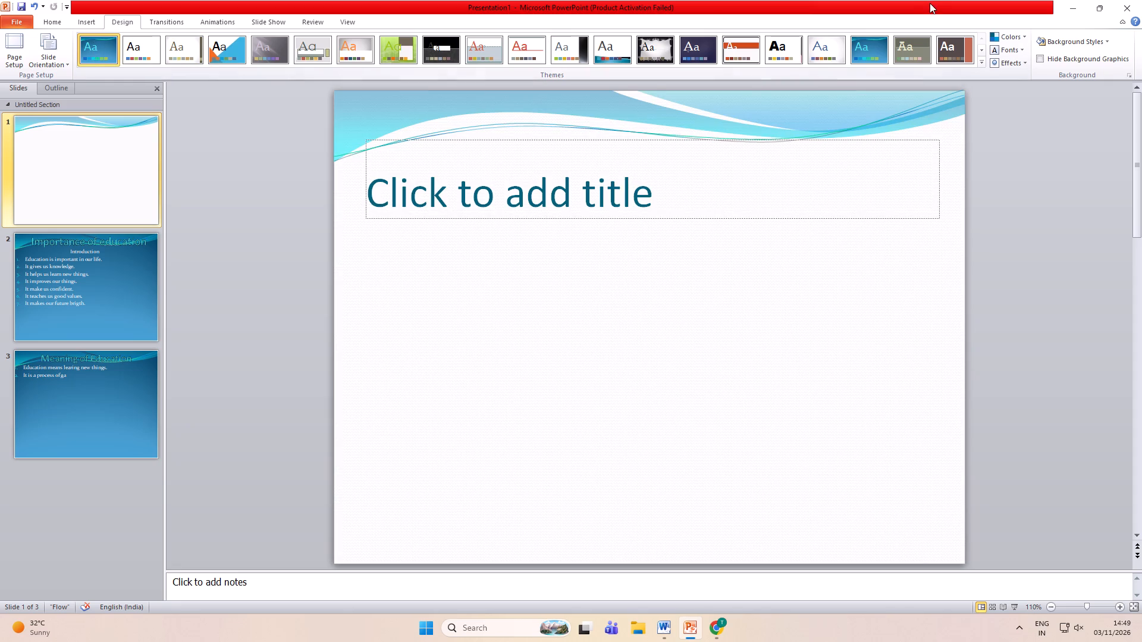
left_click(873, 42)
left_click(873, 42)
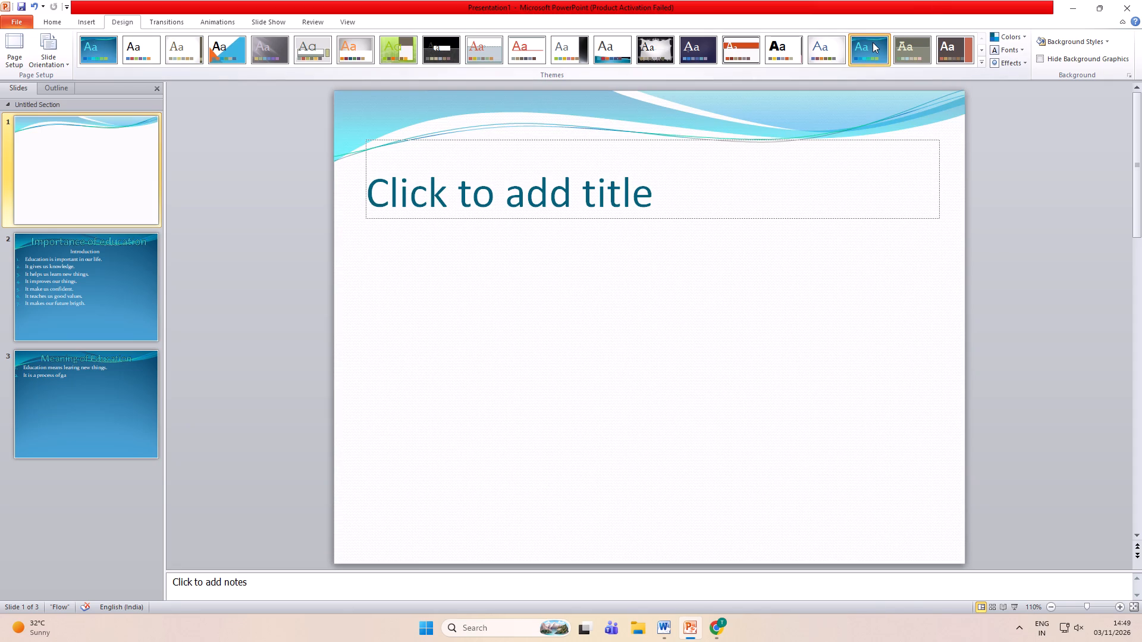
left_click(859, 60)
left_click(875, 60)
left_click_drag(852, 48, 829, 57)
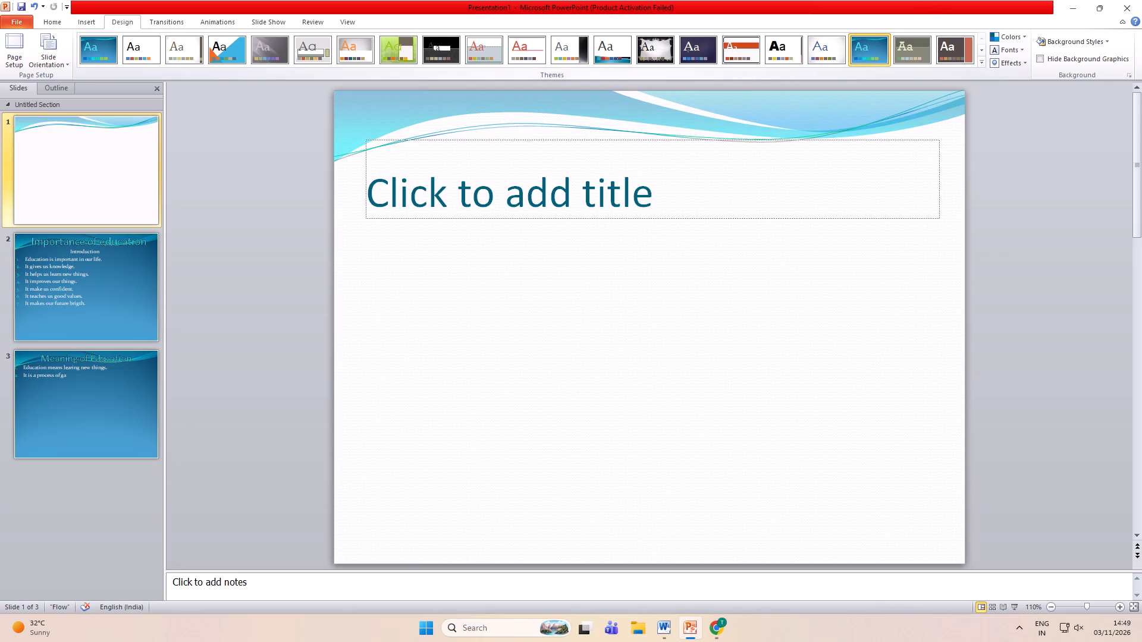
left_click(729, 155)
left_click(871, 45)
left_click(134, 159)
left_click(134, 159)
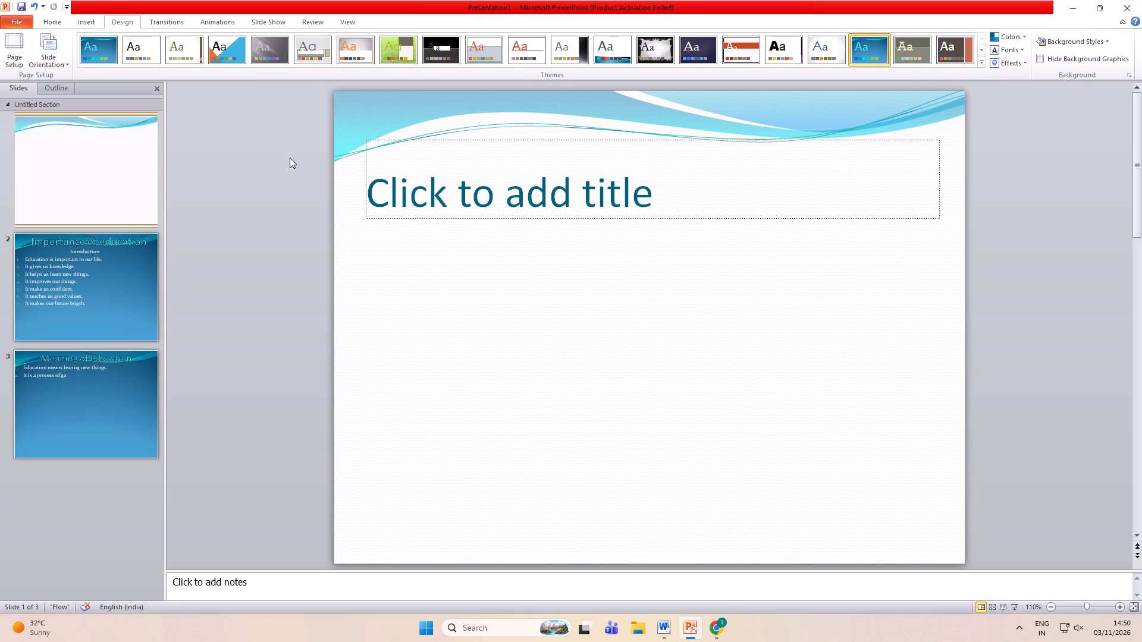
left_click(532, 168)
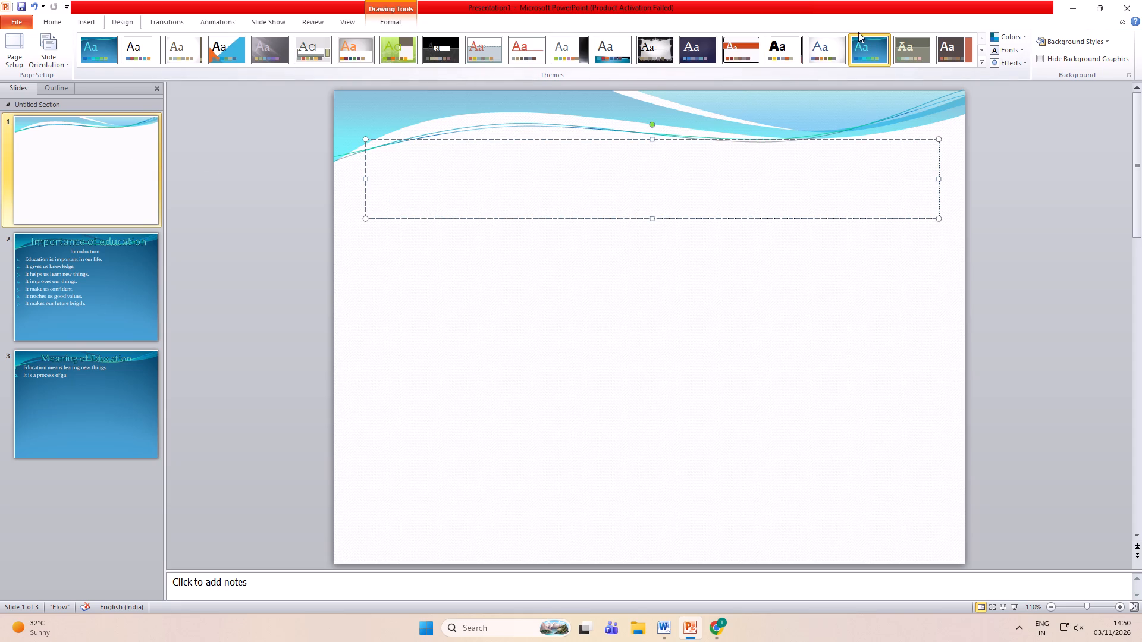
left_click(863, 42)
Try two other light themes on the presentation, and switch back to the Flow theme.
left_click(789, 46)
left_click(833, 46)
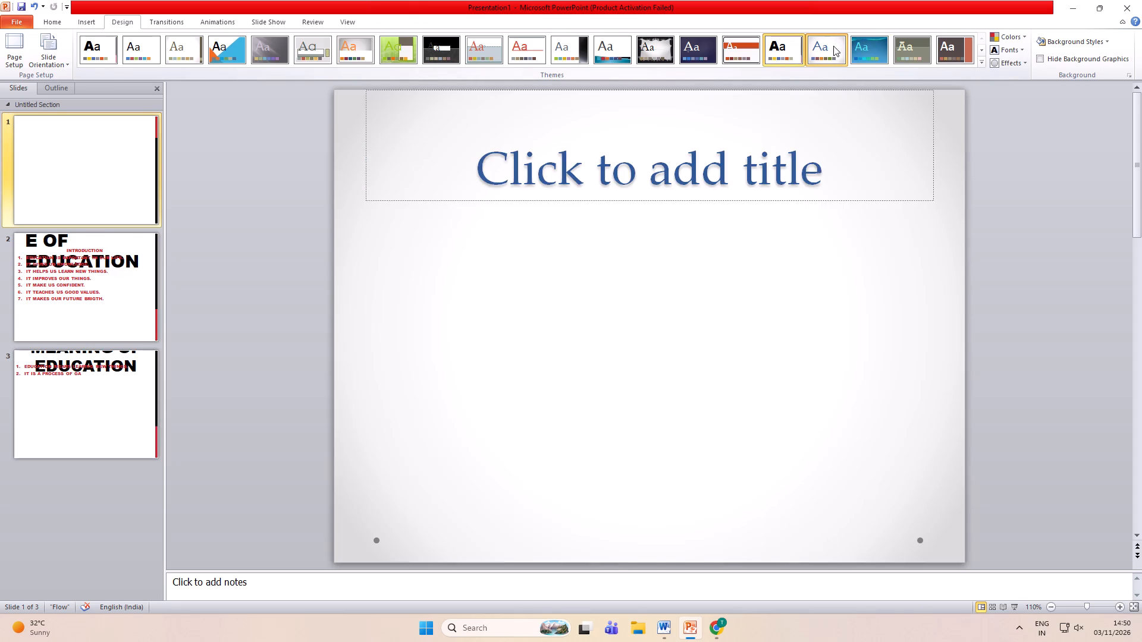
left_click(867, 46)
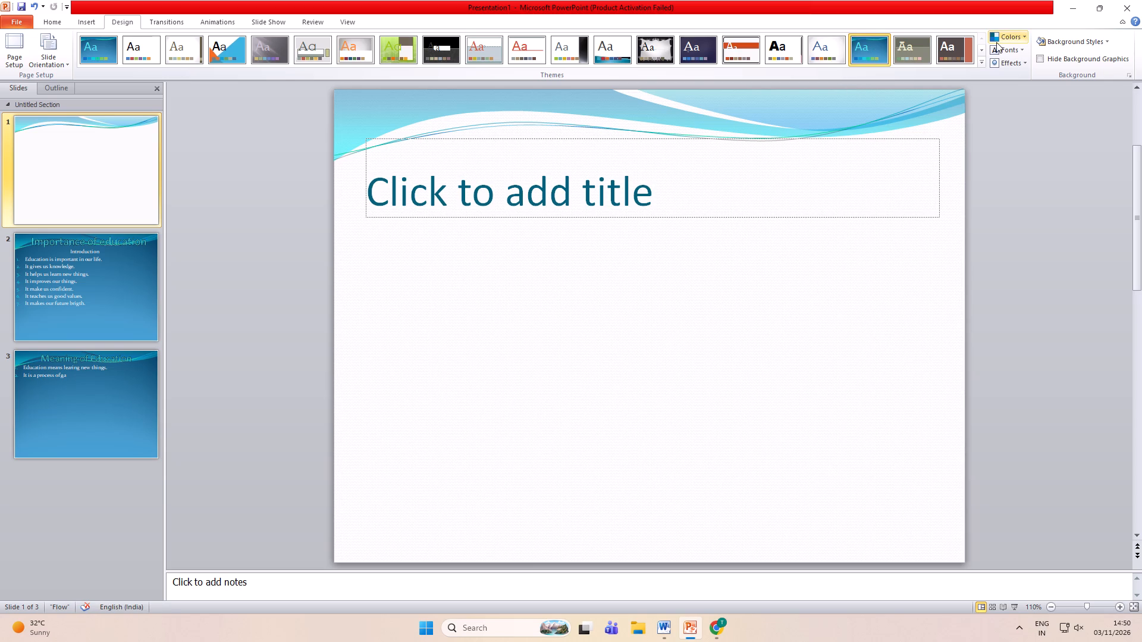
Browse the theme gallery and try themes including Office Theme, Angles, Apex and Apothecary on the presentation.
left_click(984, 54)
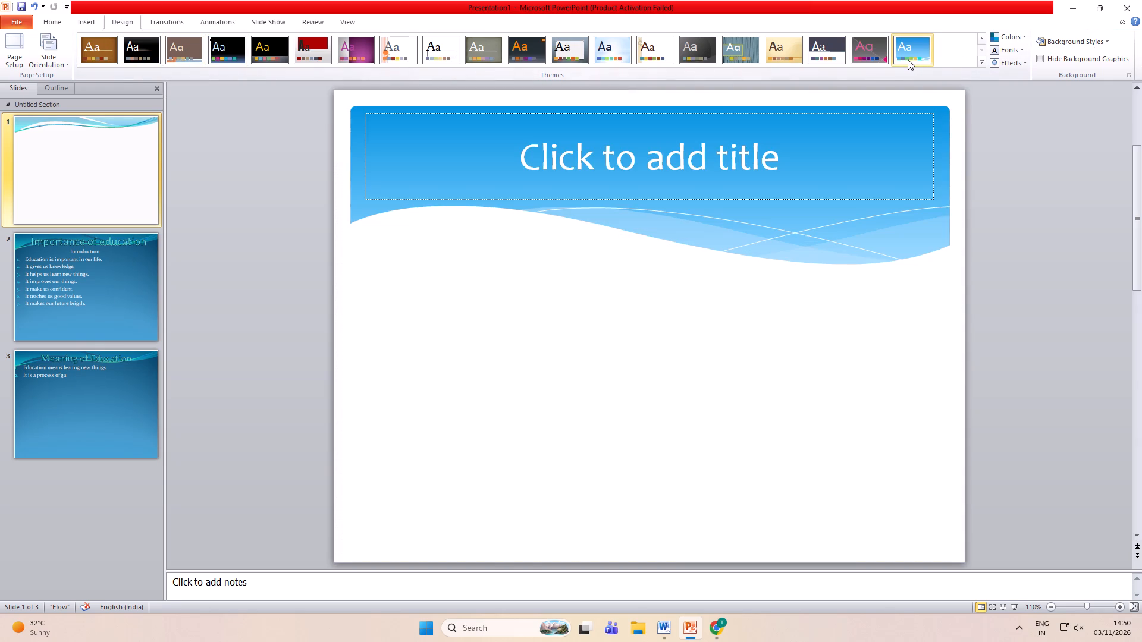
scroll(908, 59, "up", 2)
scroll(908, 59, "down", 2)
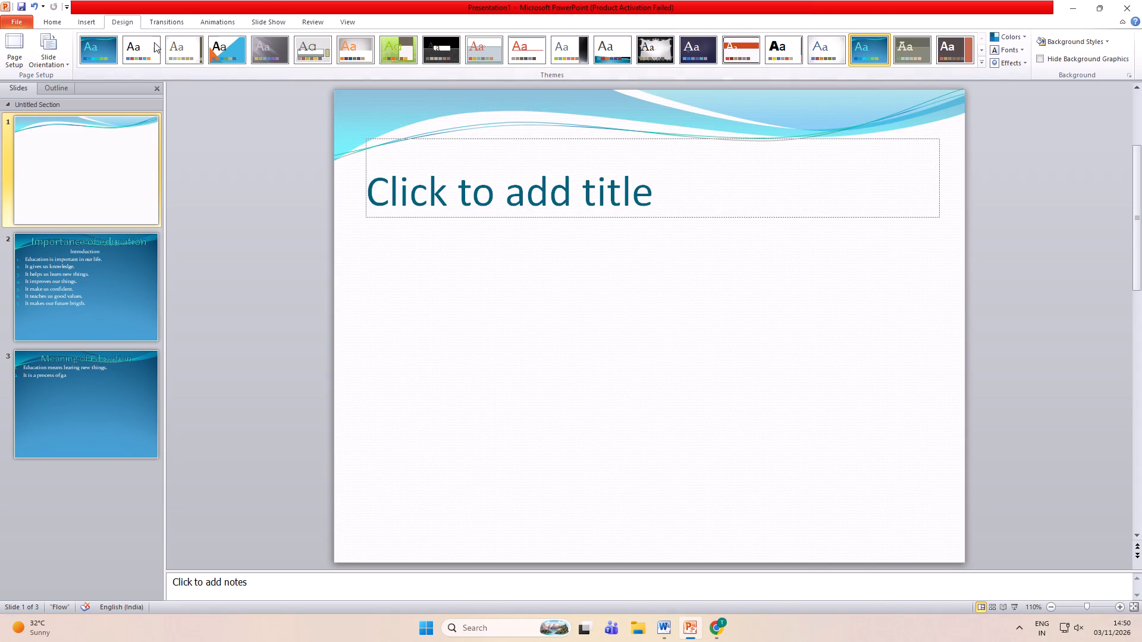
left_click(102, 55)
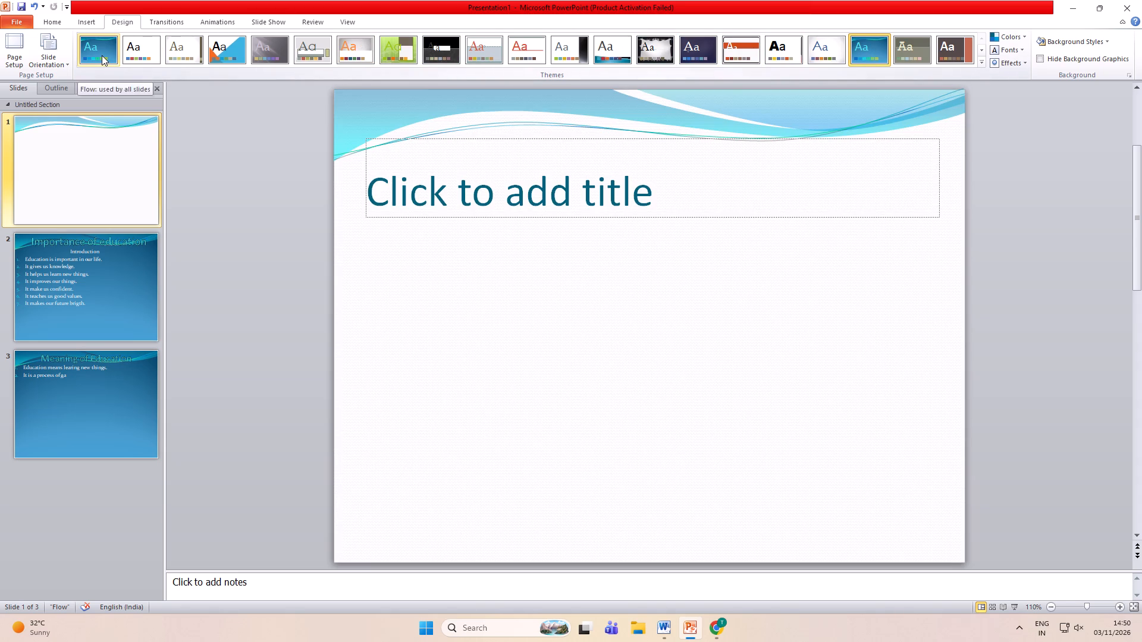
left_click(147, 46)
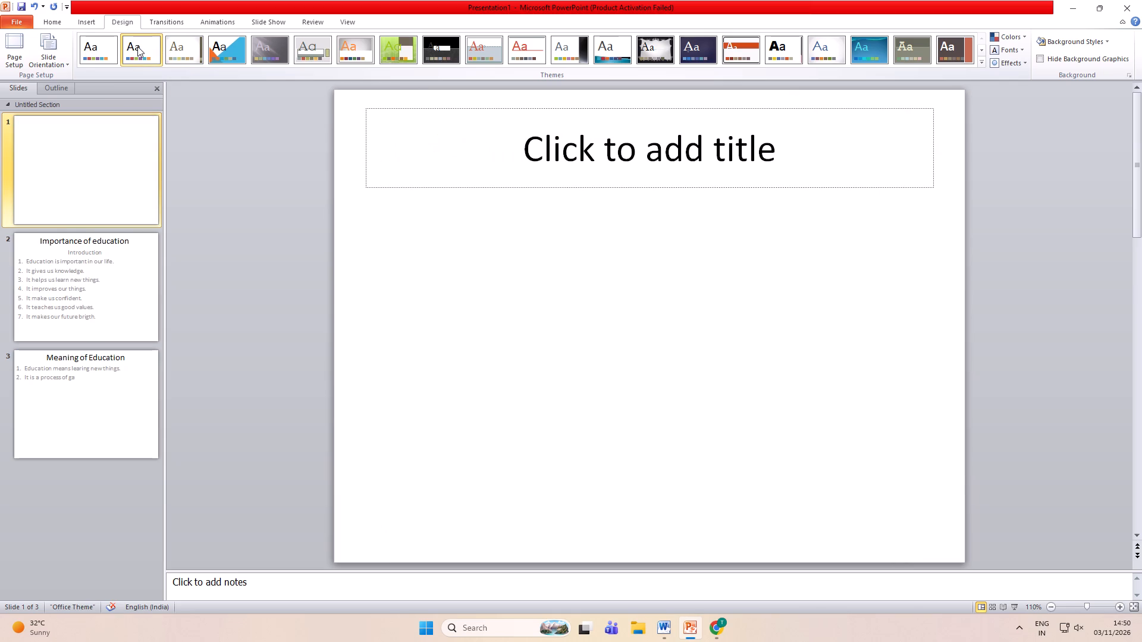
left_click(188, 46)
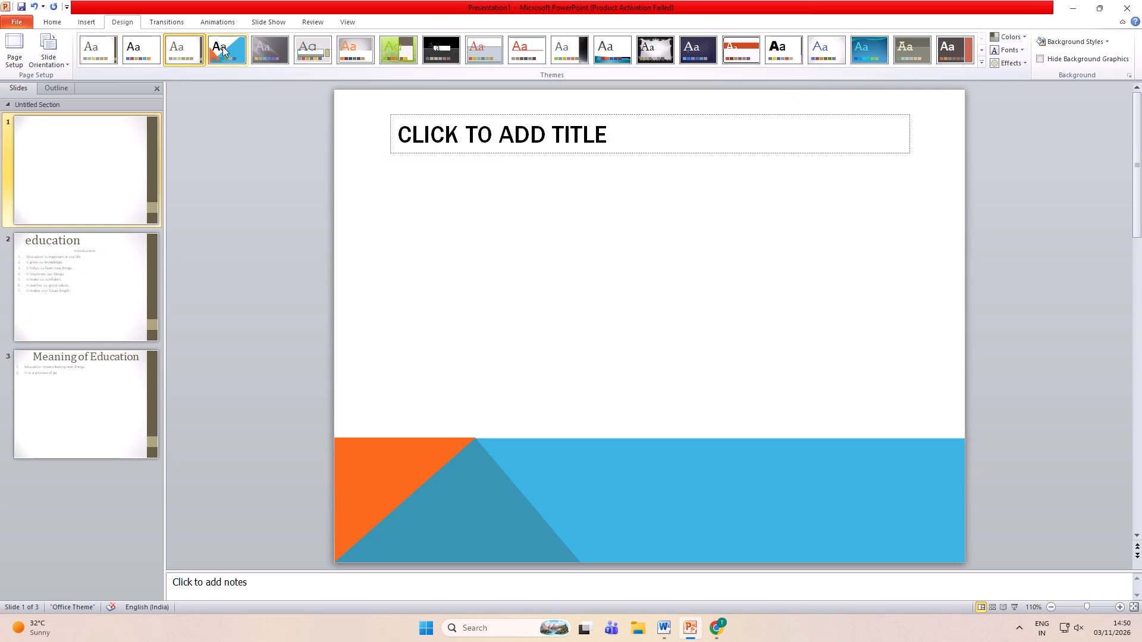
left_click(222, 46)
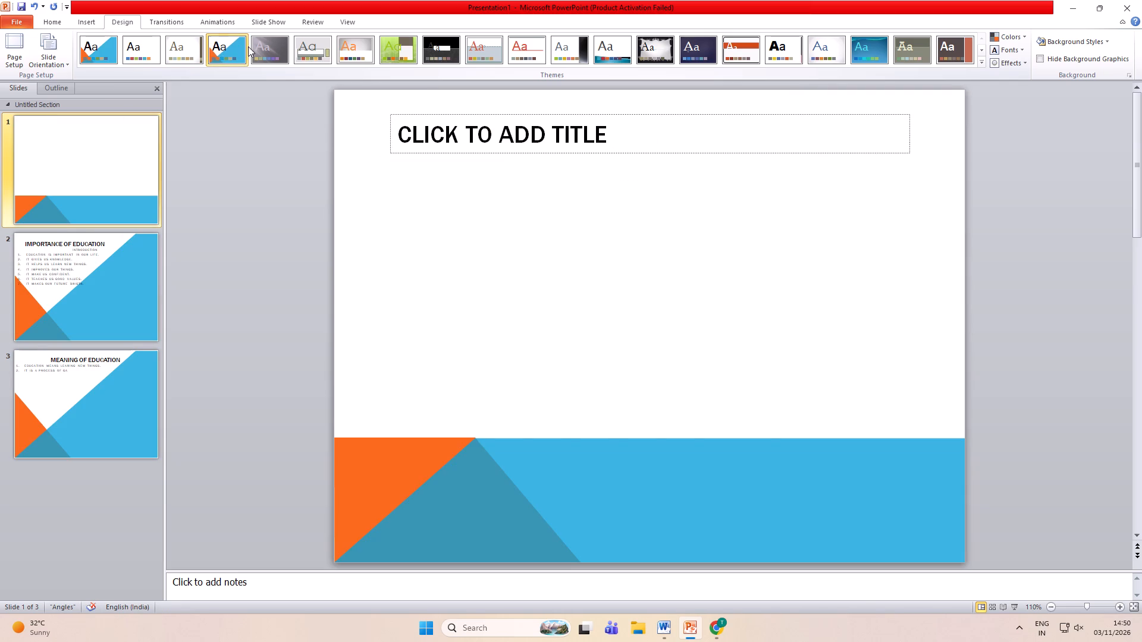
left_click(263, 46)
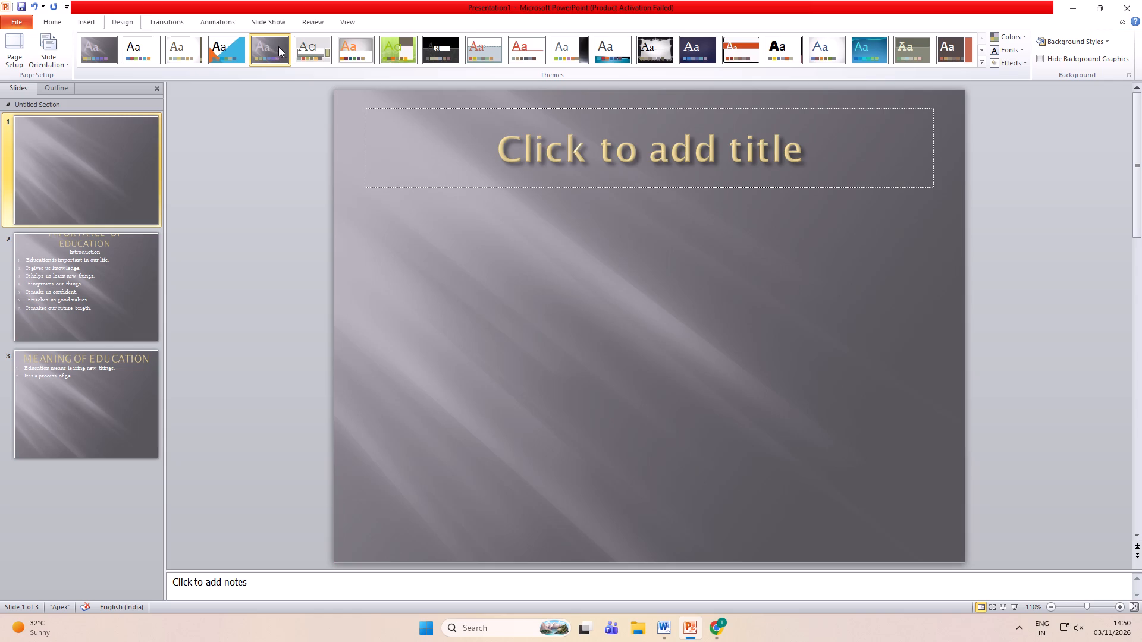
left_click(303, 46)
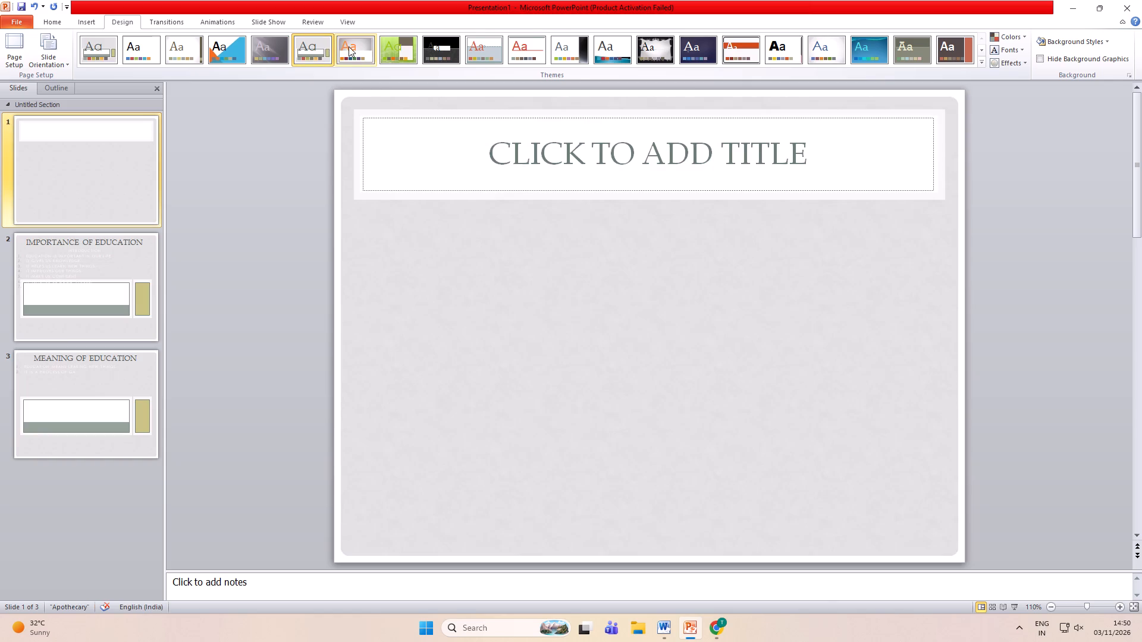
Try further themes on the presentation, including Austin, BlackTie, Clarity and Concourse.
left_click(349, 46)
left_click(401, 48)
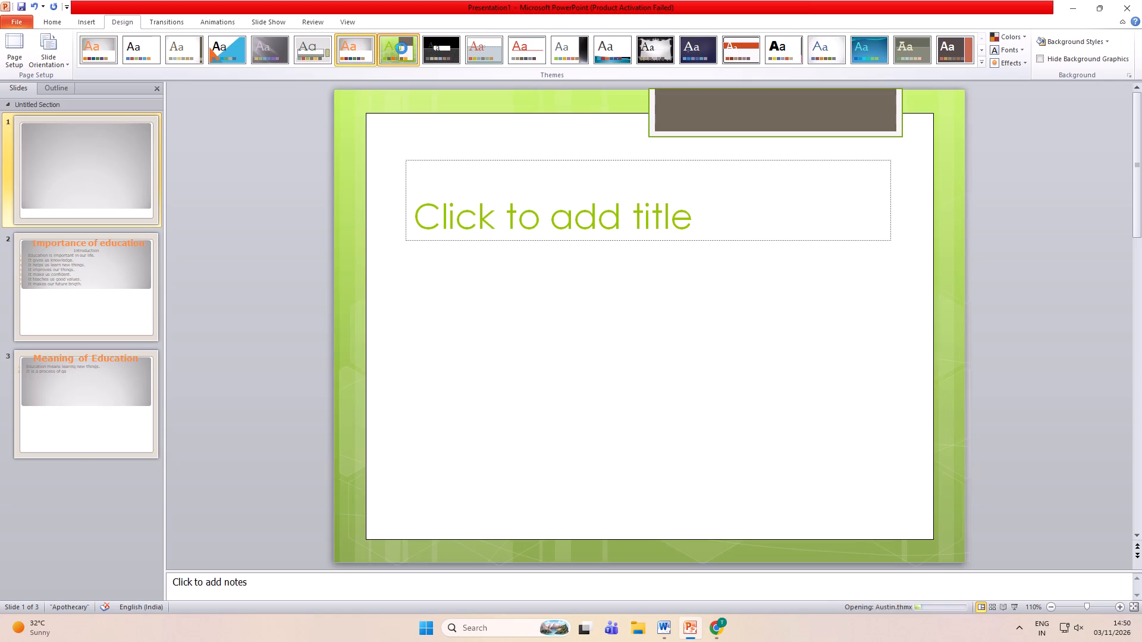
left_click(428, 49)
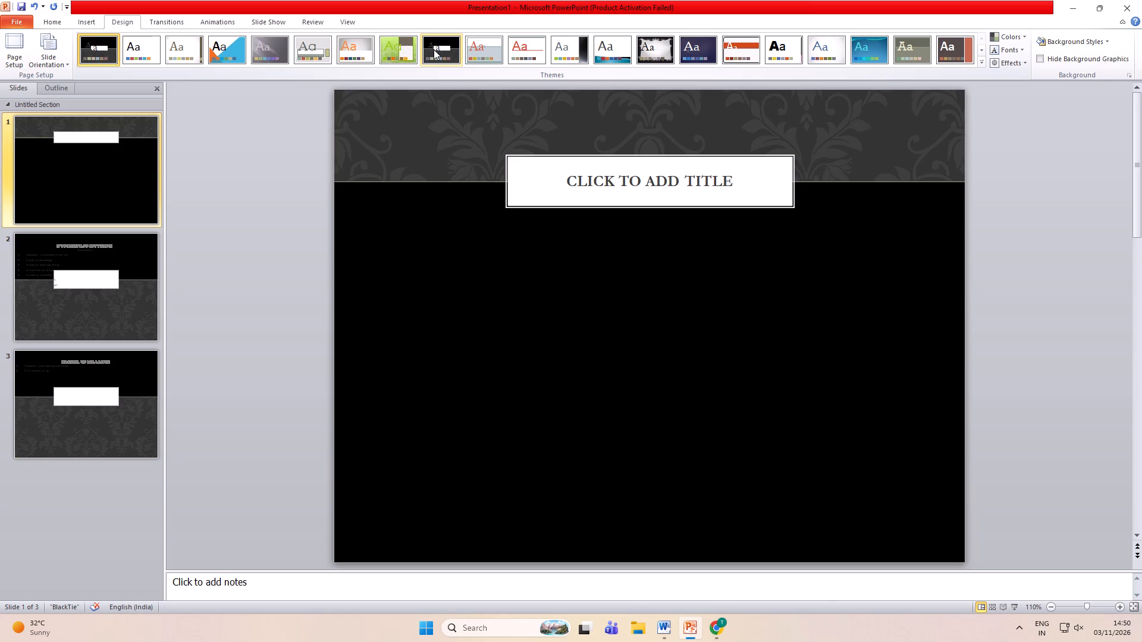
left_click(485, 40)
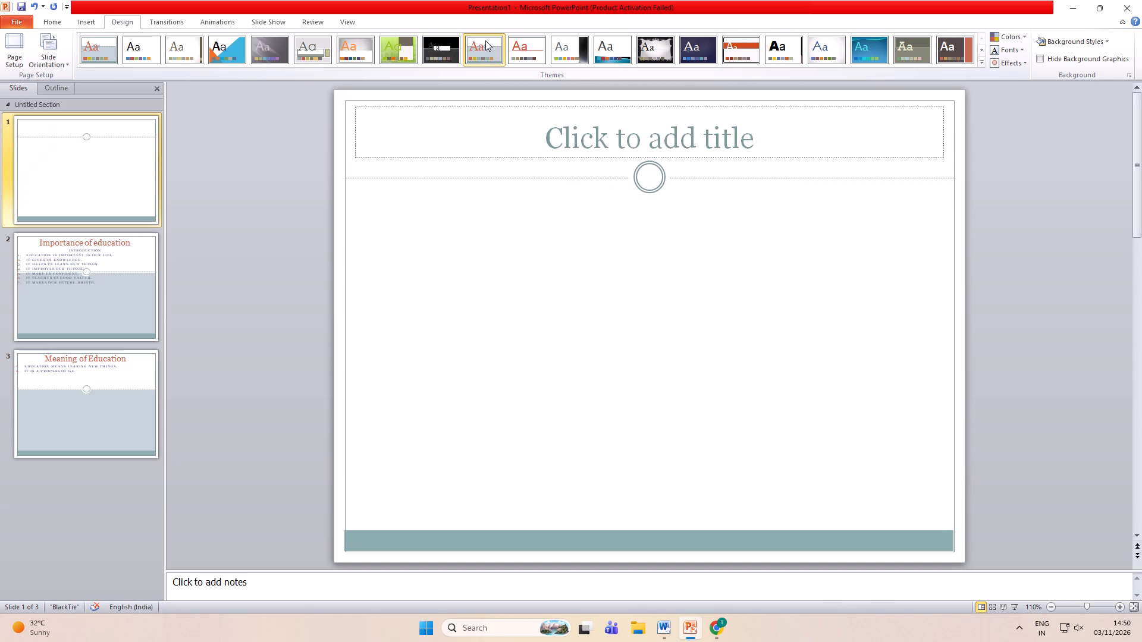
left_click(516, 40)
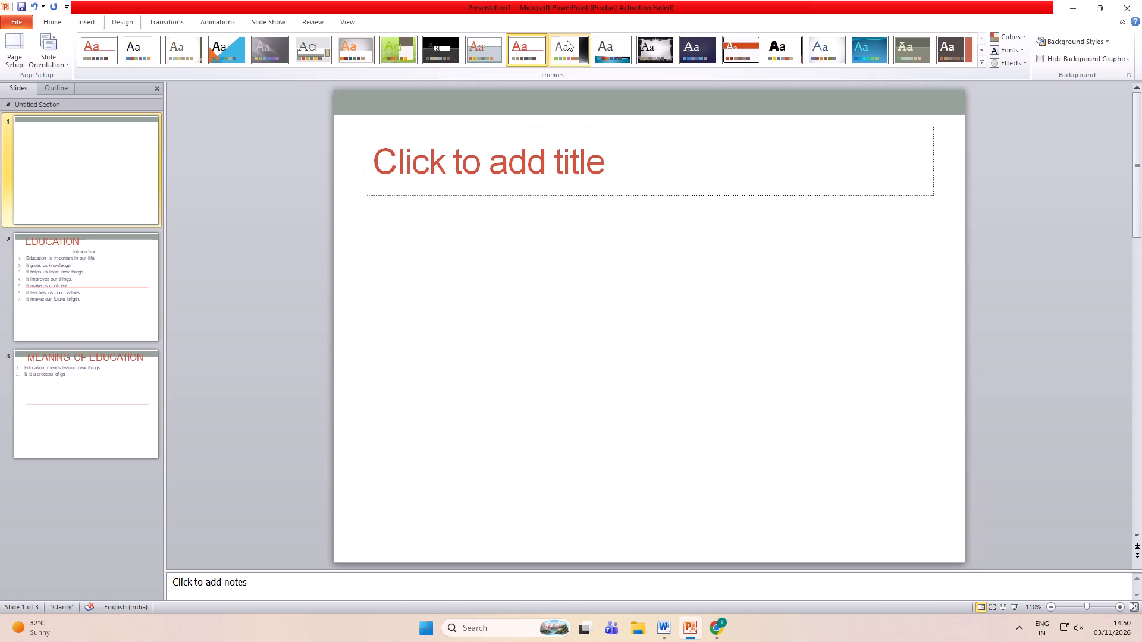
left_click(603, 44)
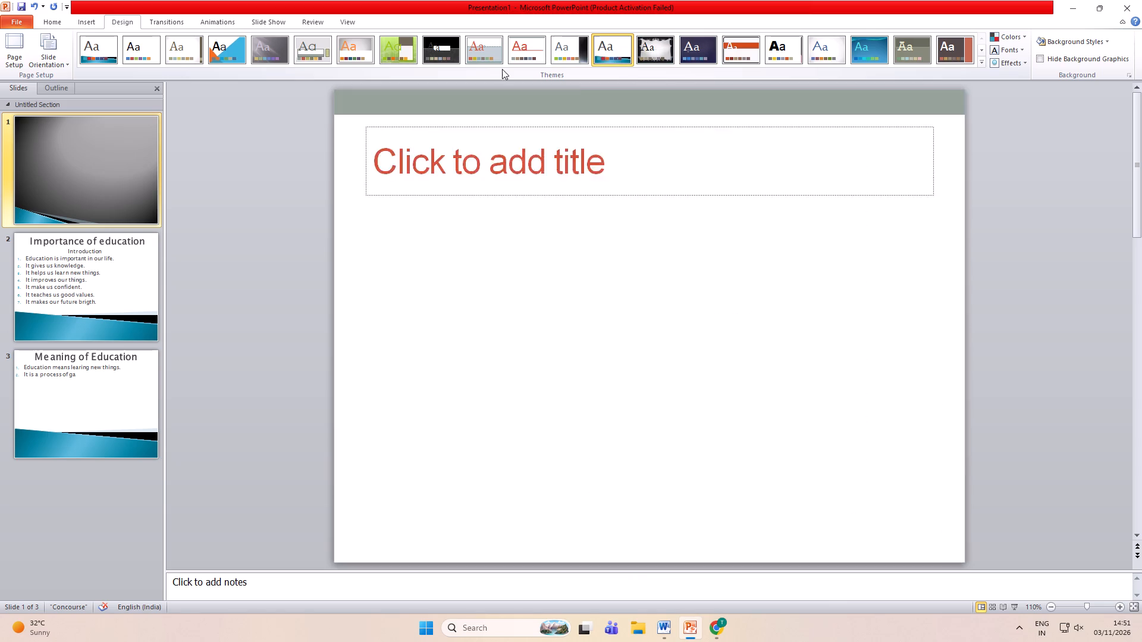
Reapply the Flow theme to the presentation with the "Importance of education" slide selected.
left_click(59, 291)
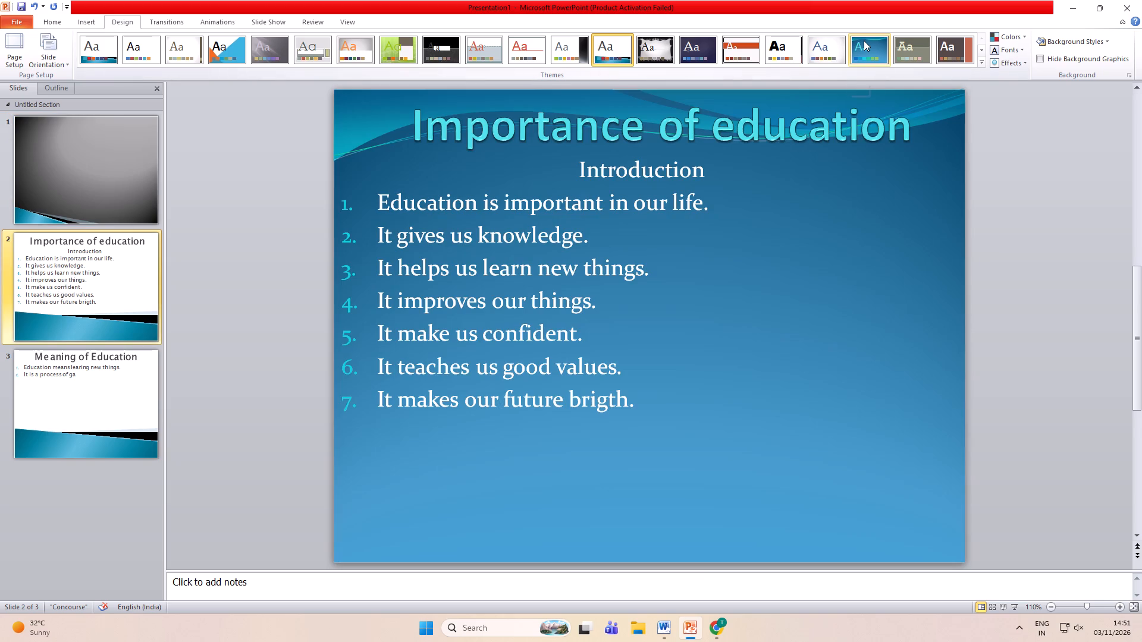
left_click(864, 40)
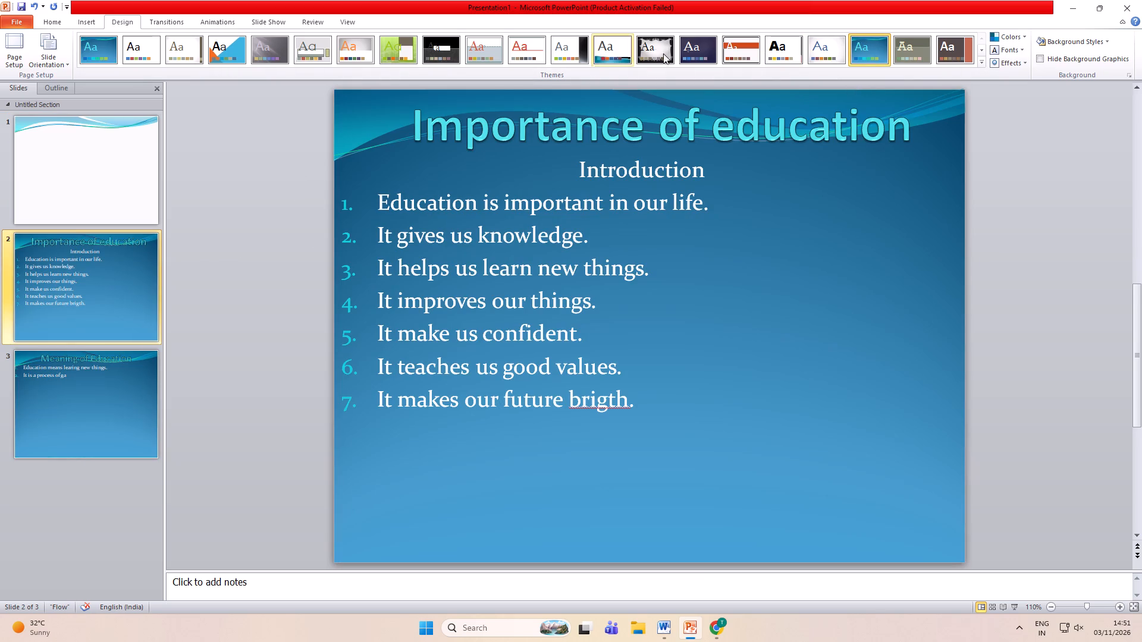
Stretch the title placeholder on the empty first slide downward to near the slide's bottom edge.
left_click(130, 122)
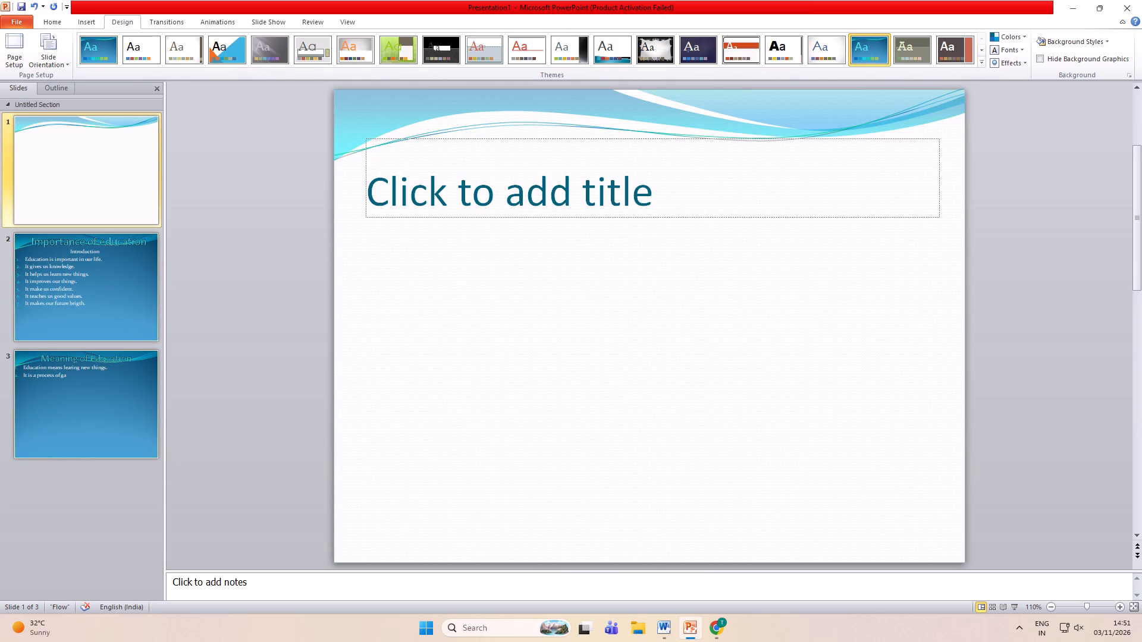
left_click(614, 216)
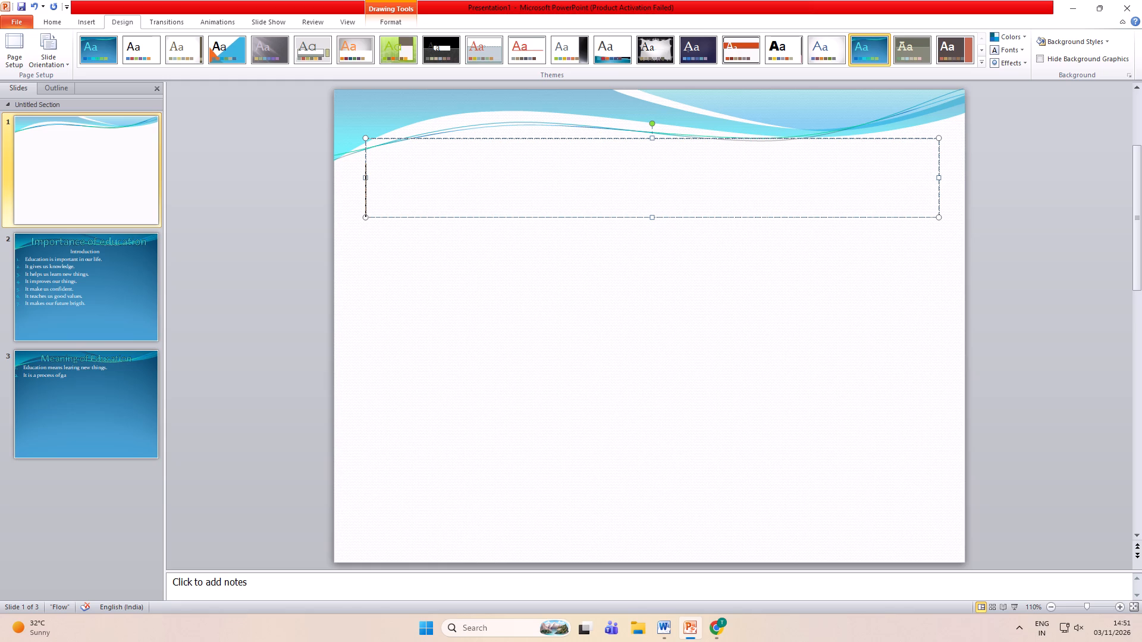
left_click_drag(651, 218, 645, 260)
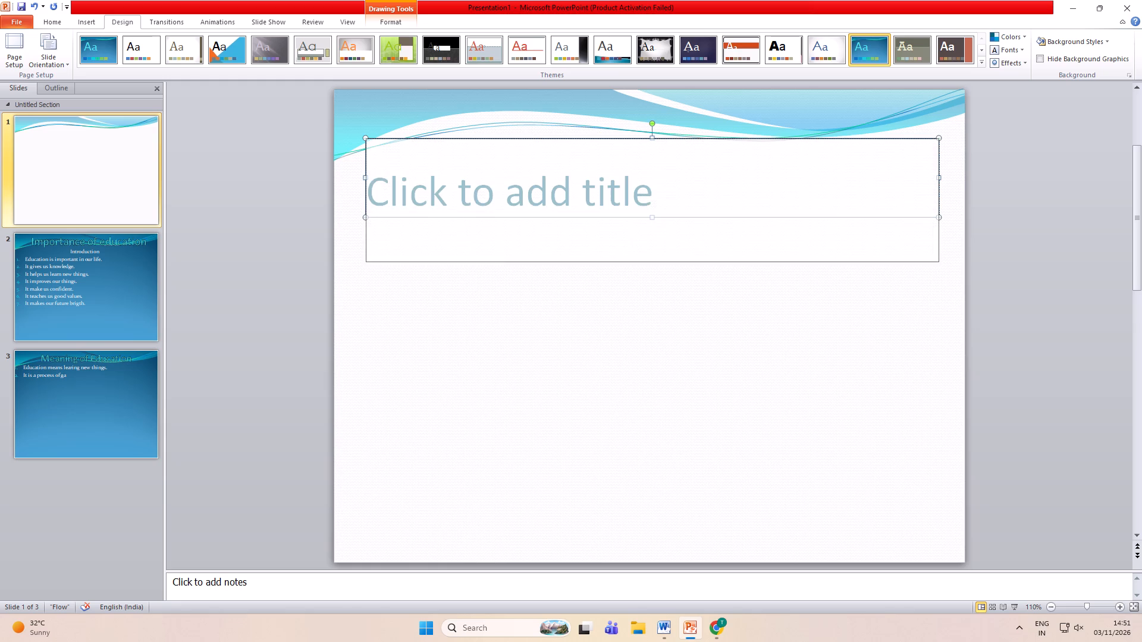
left_click_drag(645, 260, 603, 544)
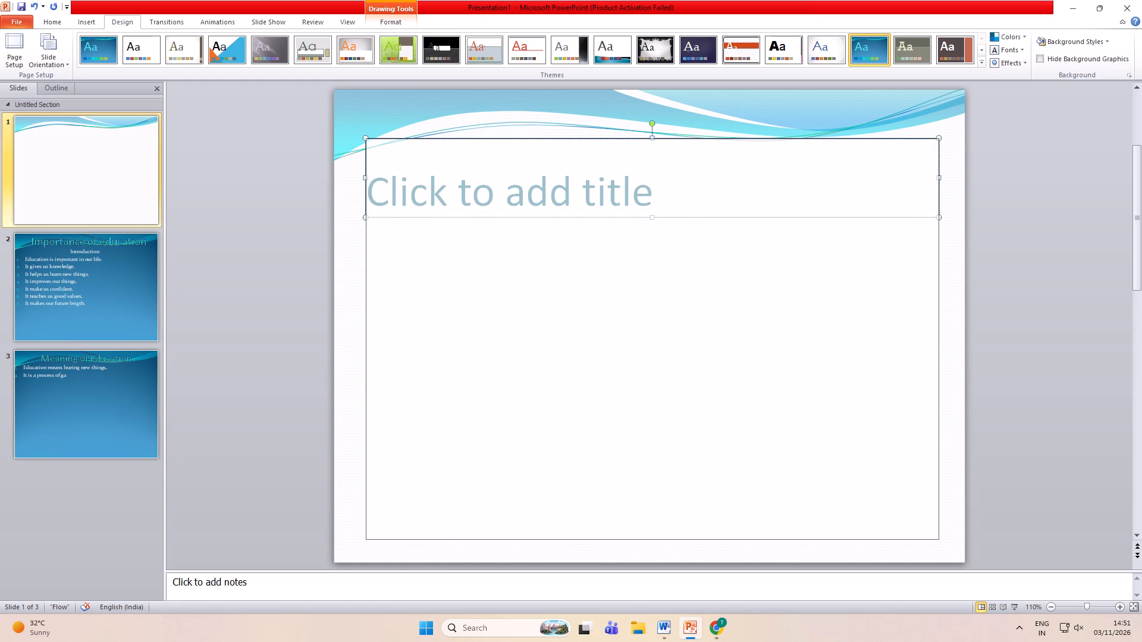
left_click_drag(603, 544, 602, 547)
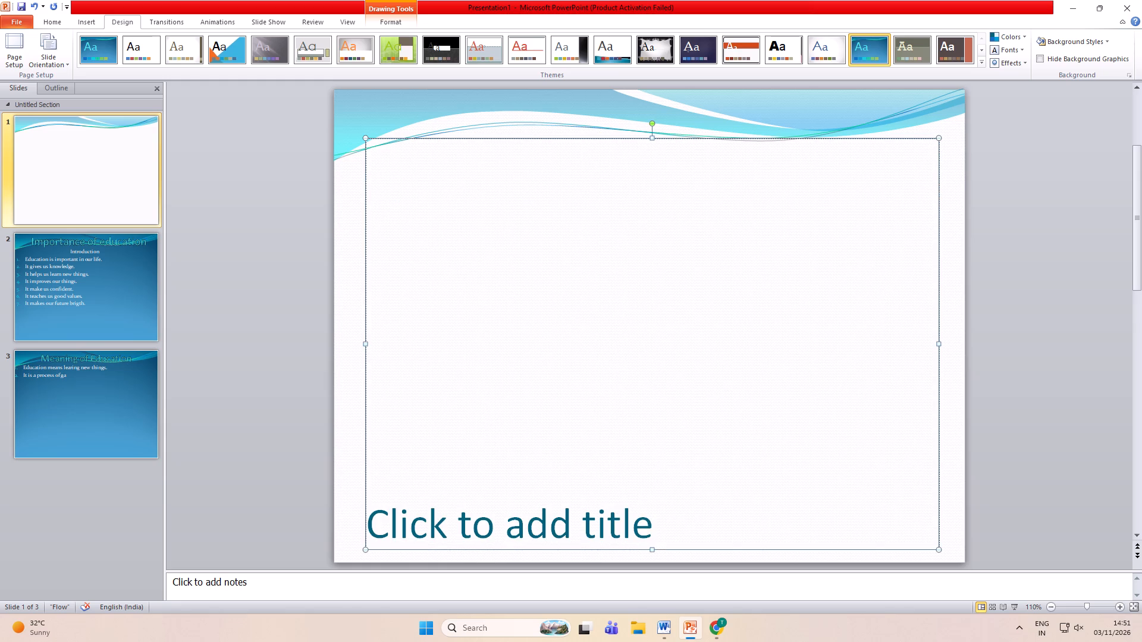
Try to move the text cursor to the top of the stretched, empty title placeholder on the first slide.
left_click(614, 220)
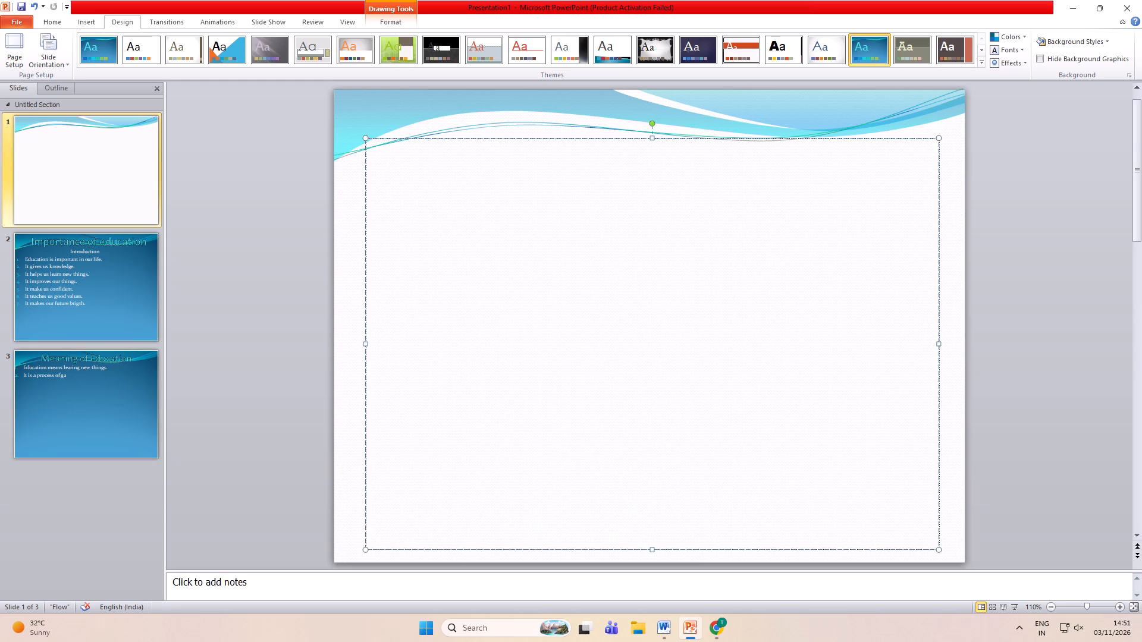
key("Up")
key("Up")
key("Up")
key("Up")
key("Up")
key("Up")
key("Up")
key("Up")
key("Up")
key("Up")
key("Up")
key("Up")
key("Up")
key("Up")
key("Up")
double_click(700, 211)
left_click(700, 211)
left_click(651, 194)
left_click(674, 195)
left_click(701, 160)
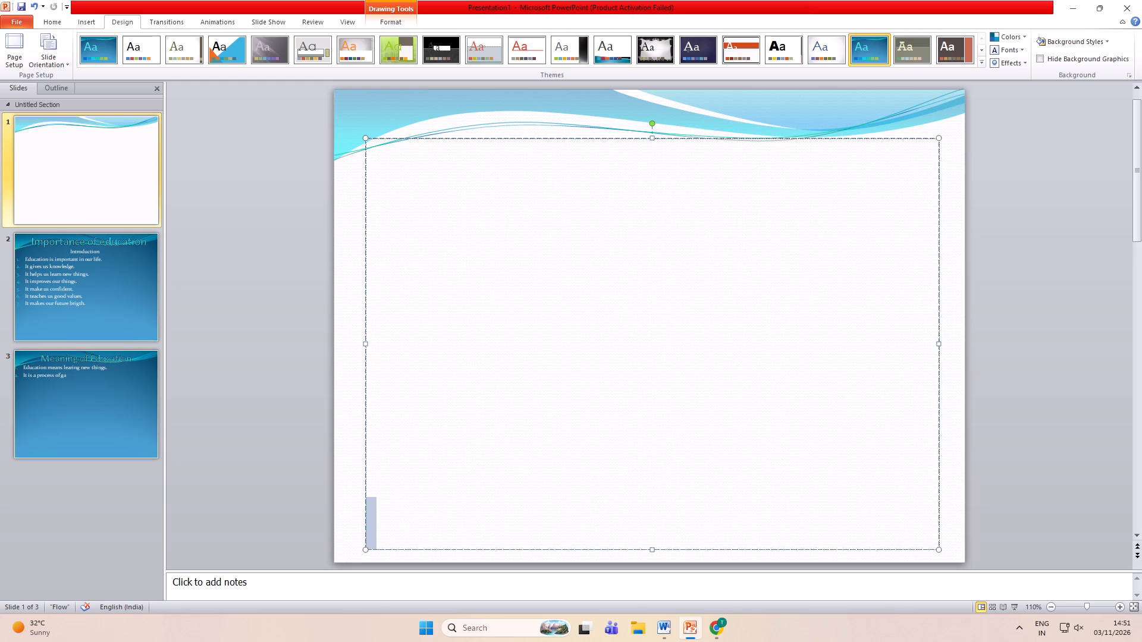
Shrink the first slide's title placeholder from its bottom edge to a single-line-high box just below the wave graphic.
left_click(688, 133)
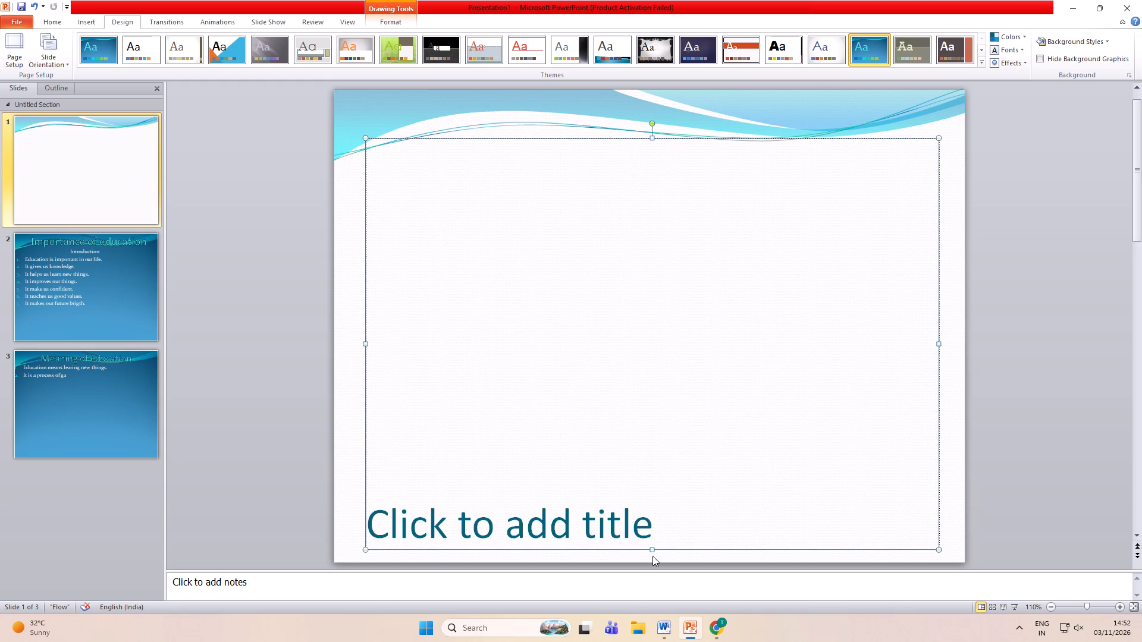
left_click_drag(654, 547, 725, 147)
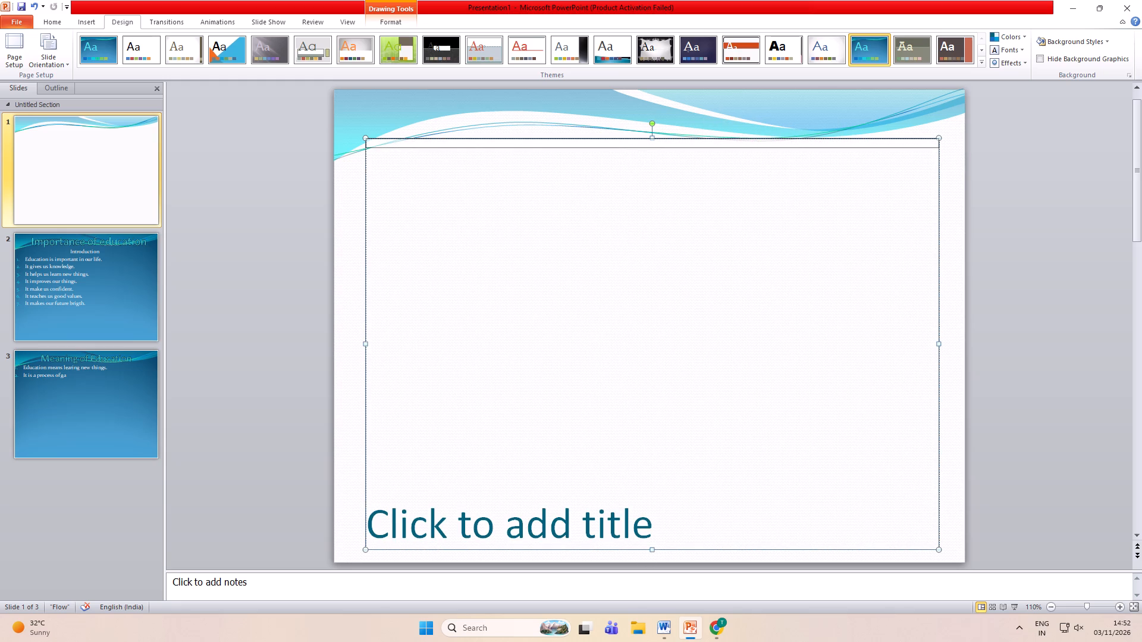
left_click_drag(725, 147, 726, 200)
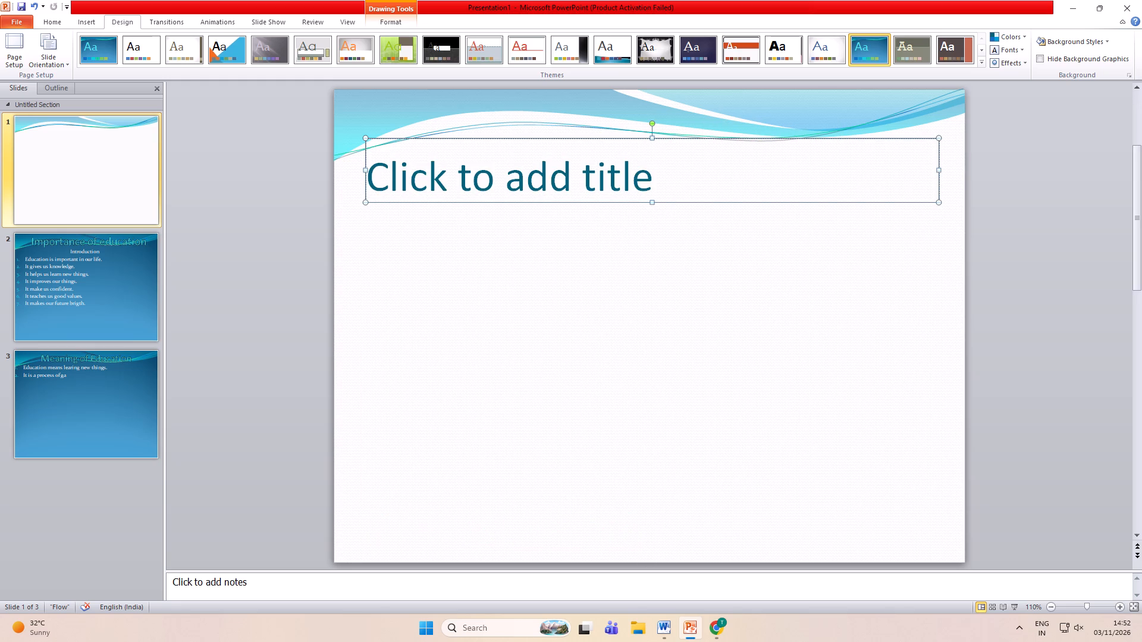
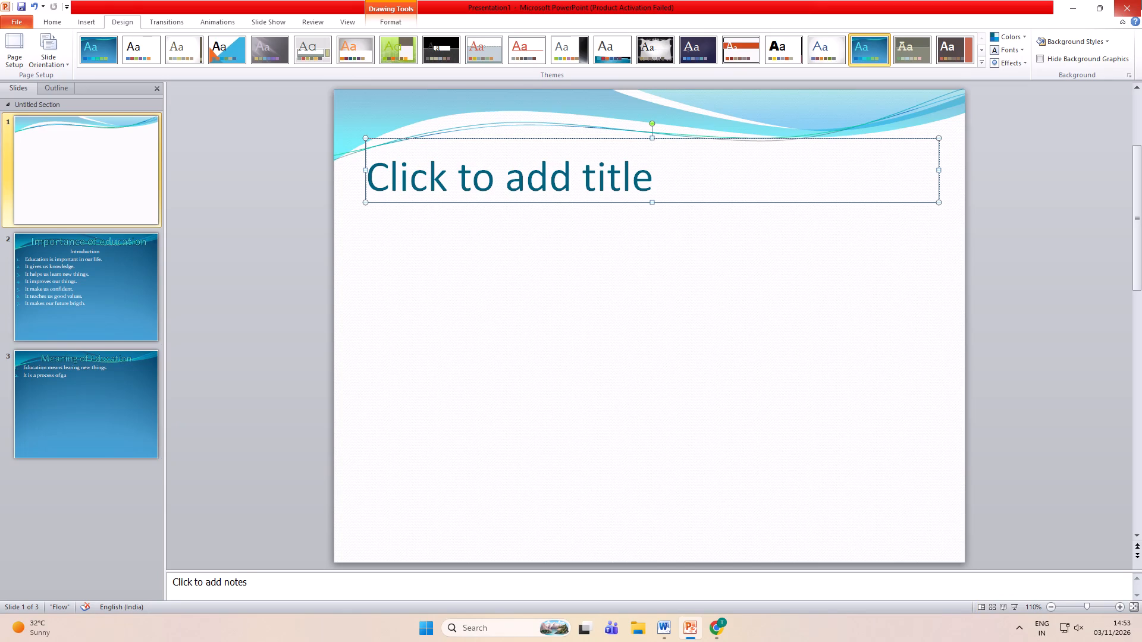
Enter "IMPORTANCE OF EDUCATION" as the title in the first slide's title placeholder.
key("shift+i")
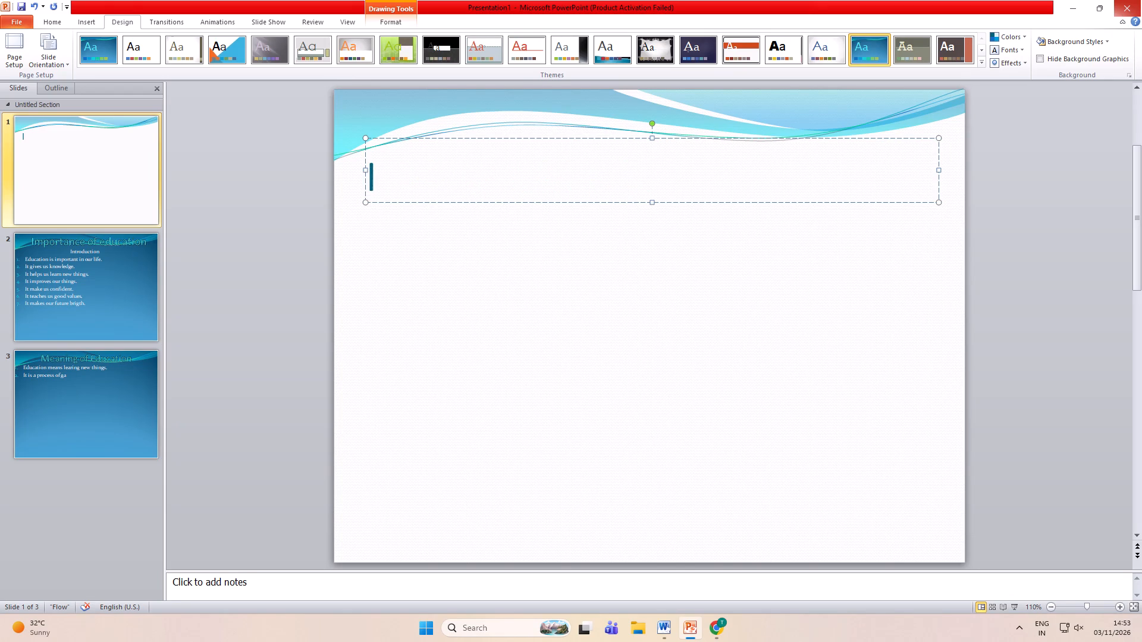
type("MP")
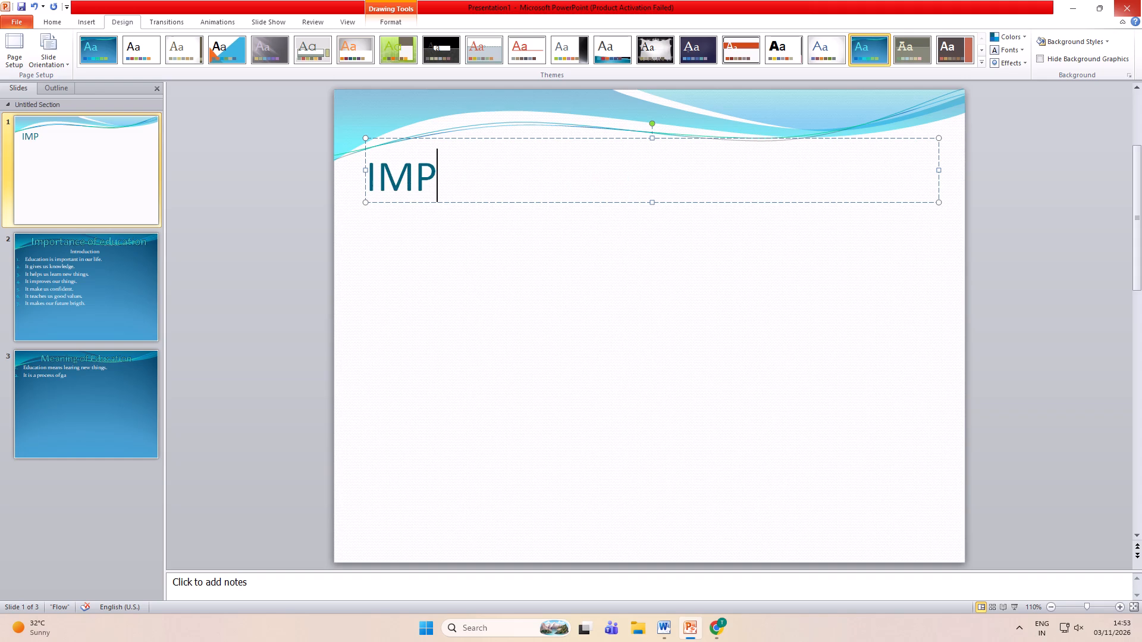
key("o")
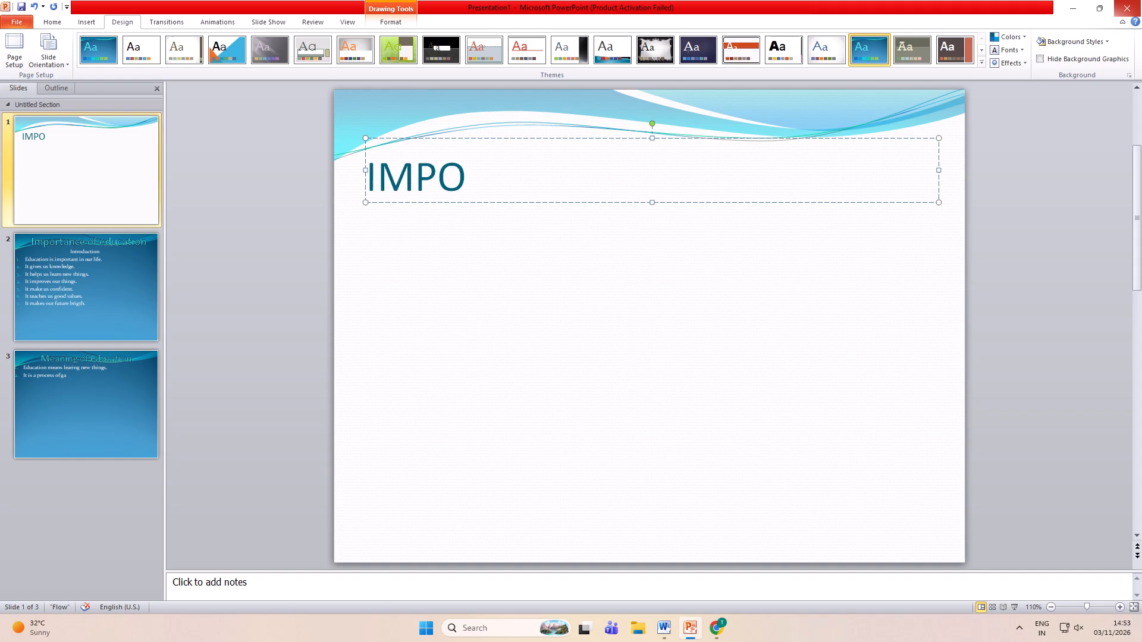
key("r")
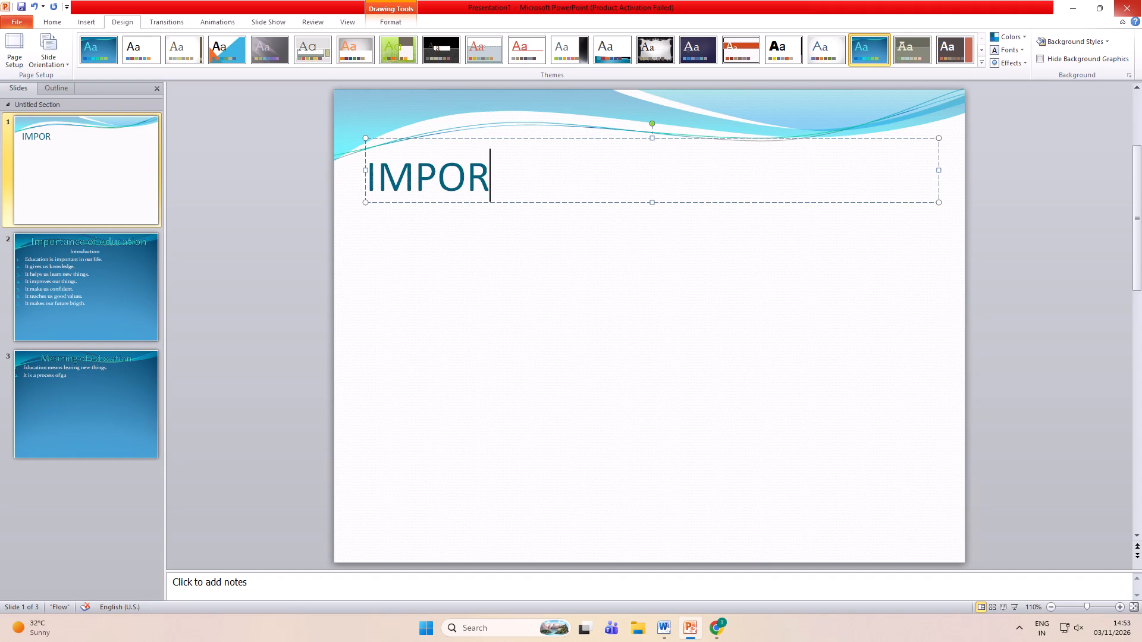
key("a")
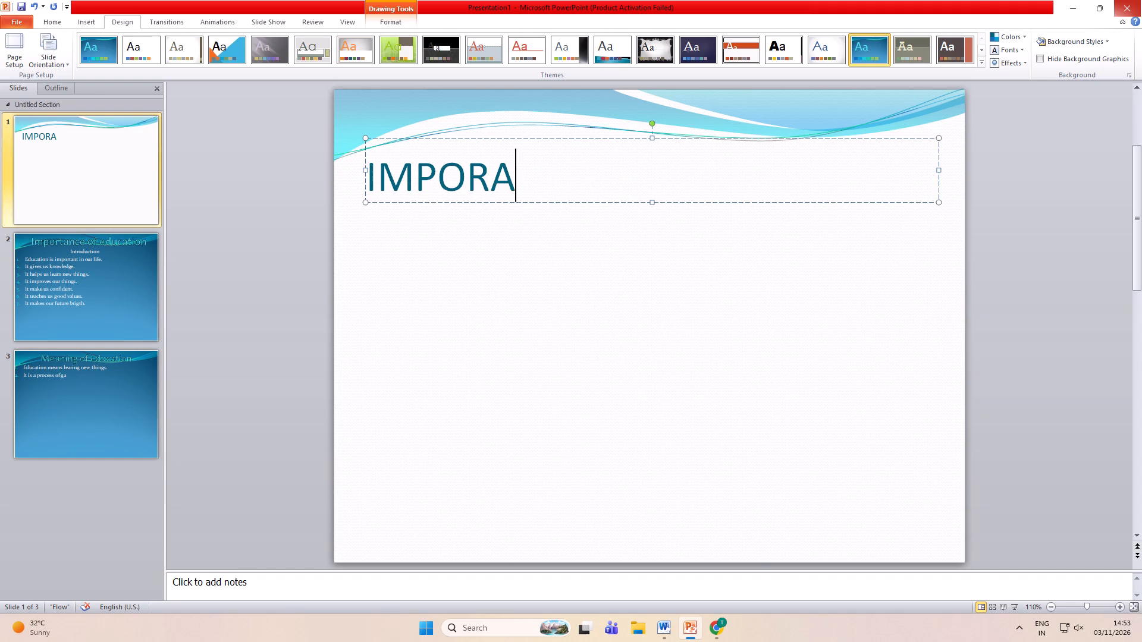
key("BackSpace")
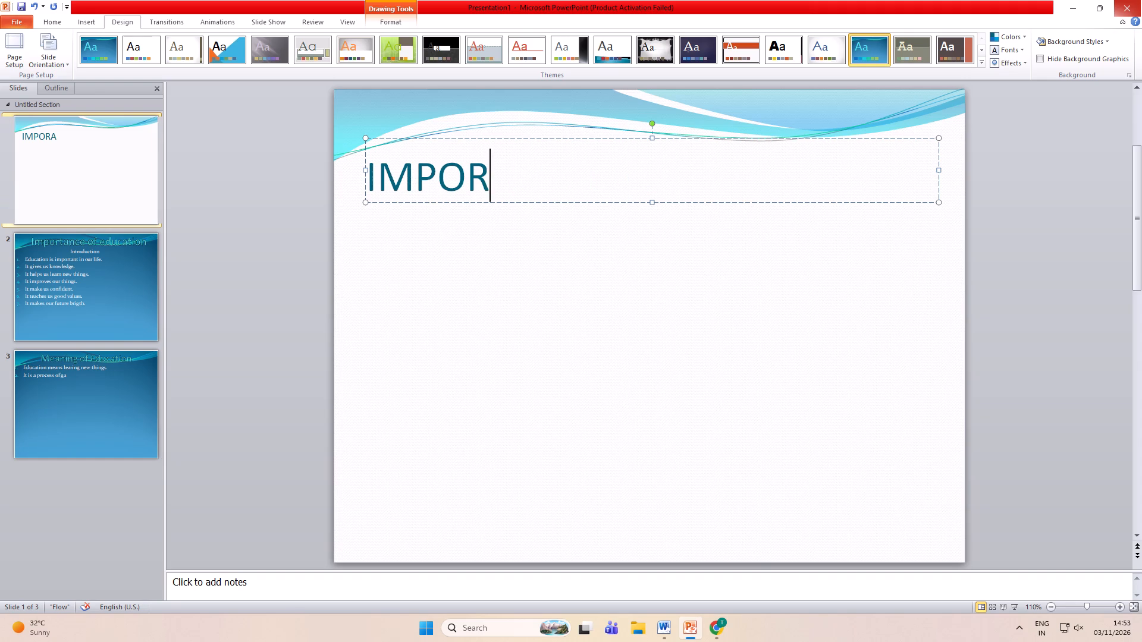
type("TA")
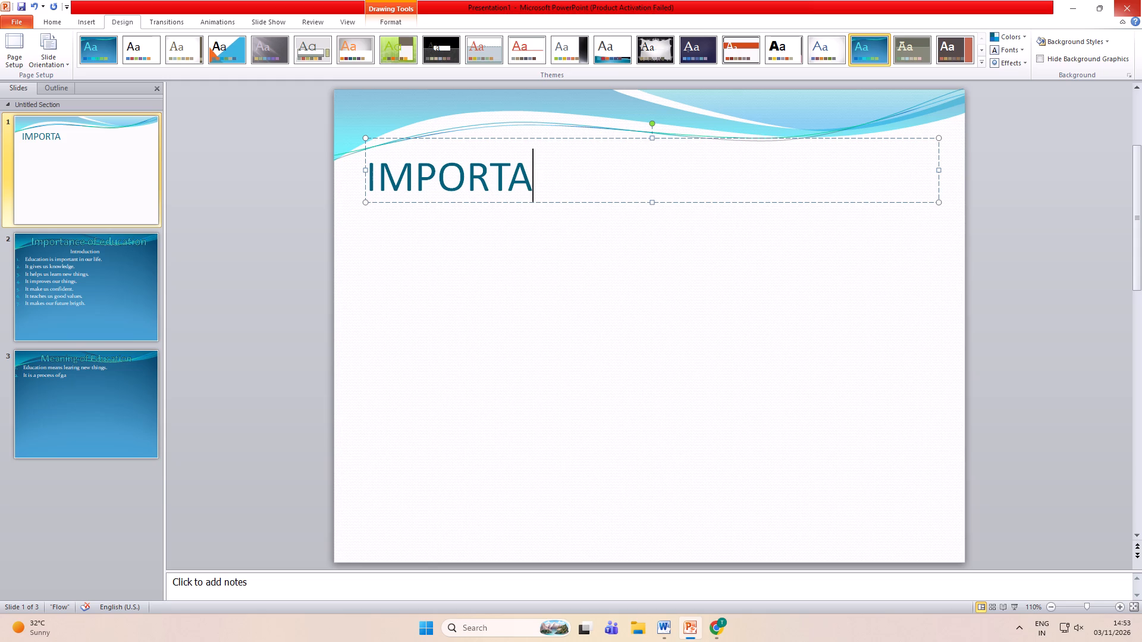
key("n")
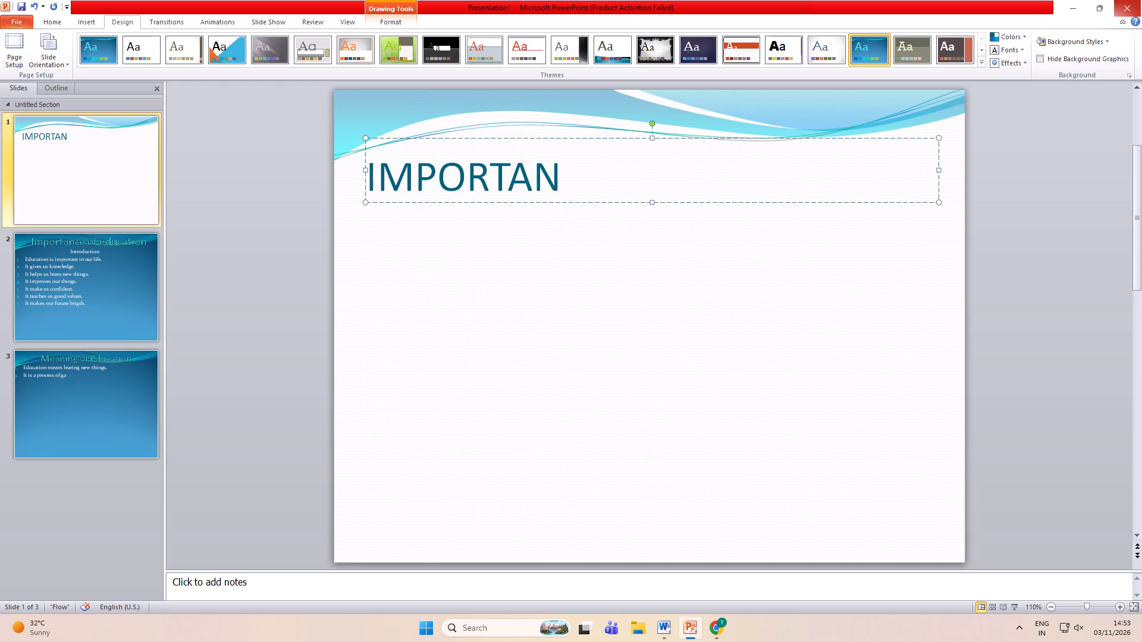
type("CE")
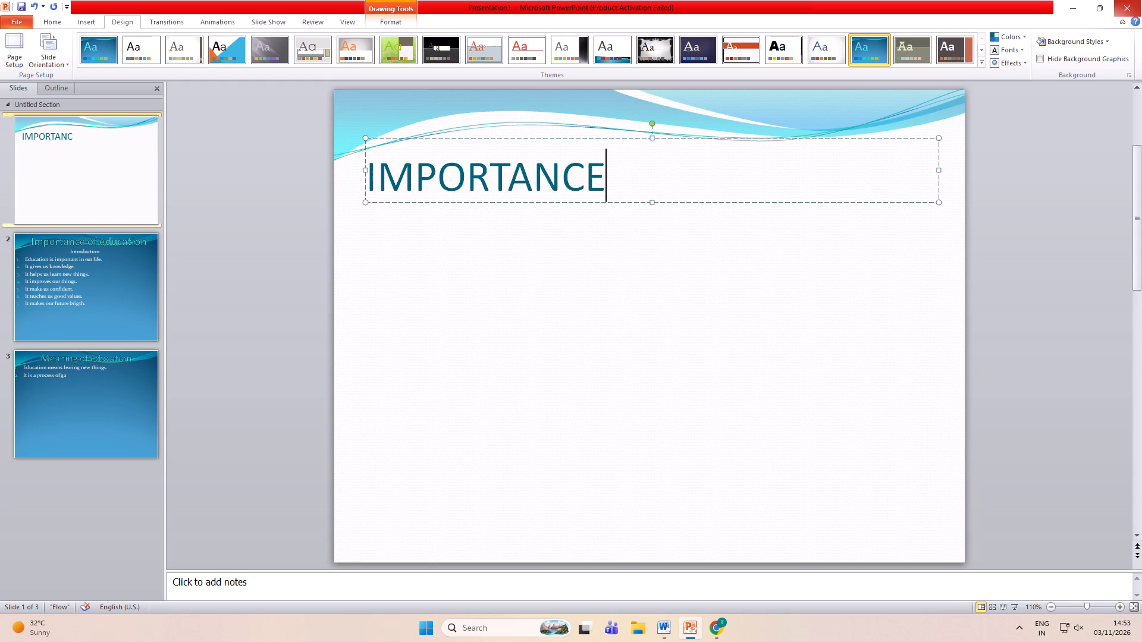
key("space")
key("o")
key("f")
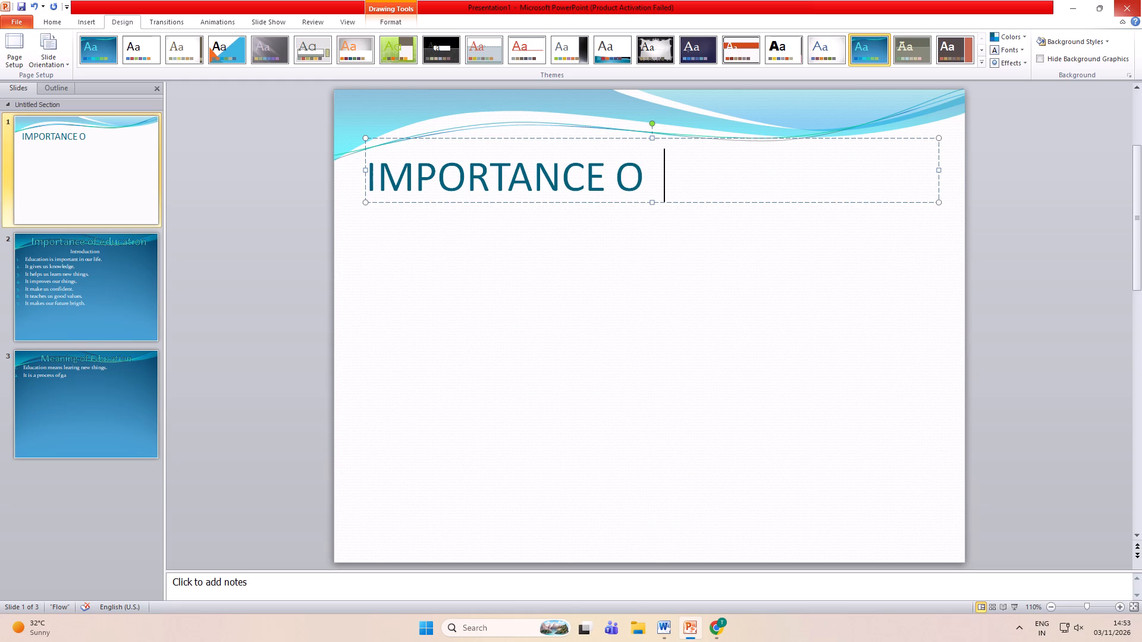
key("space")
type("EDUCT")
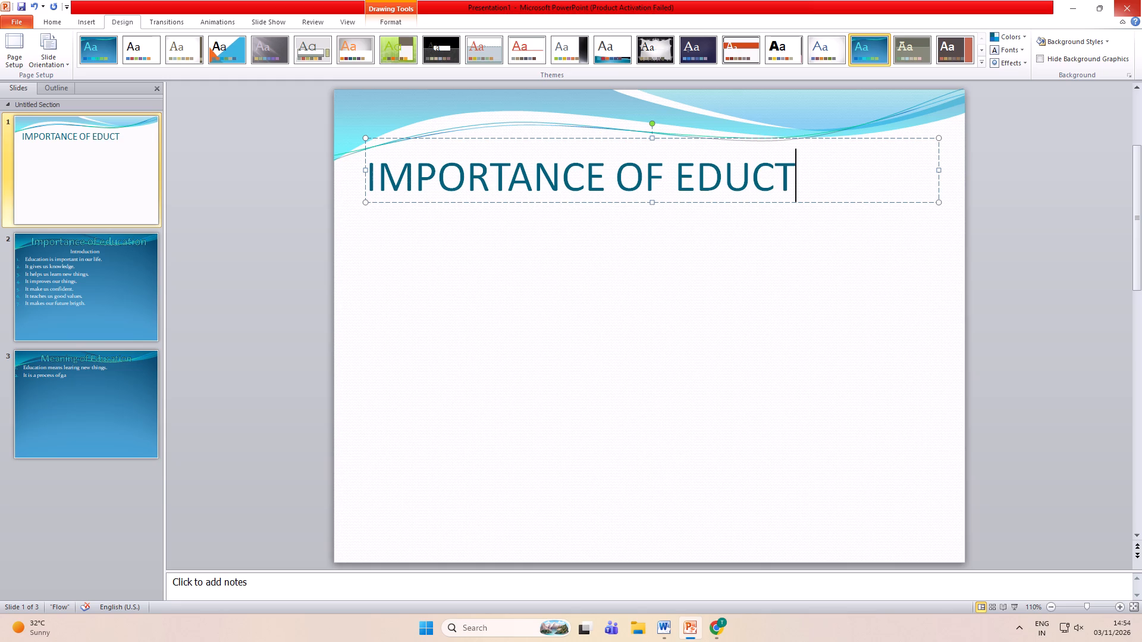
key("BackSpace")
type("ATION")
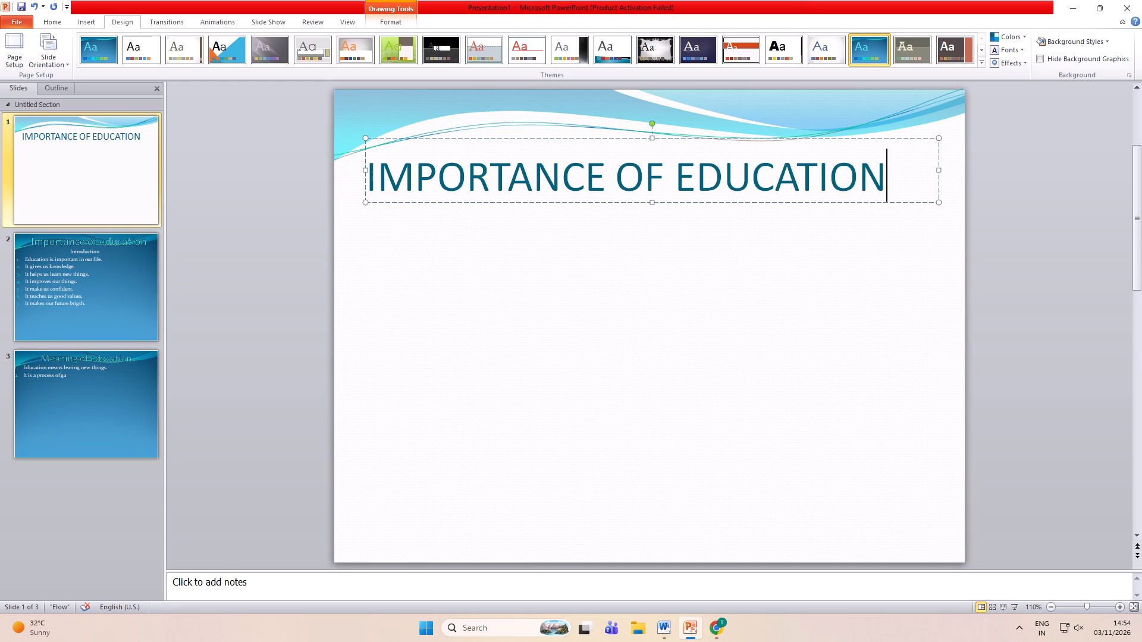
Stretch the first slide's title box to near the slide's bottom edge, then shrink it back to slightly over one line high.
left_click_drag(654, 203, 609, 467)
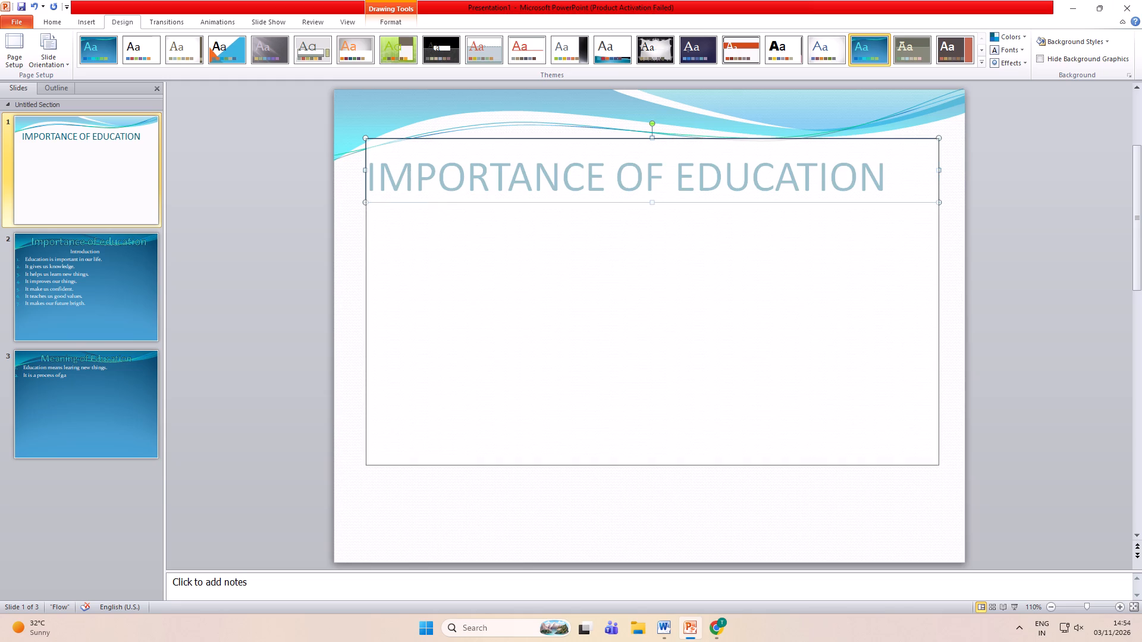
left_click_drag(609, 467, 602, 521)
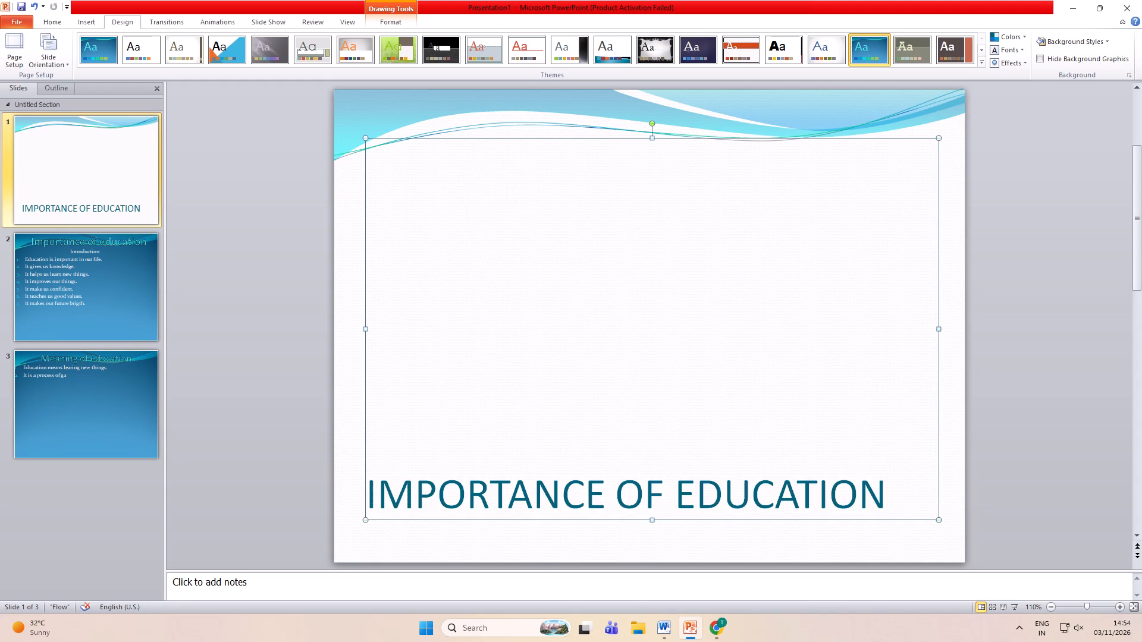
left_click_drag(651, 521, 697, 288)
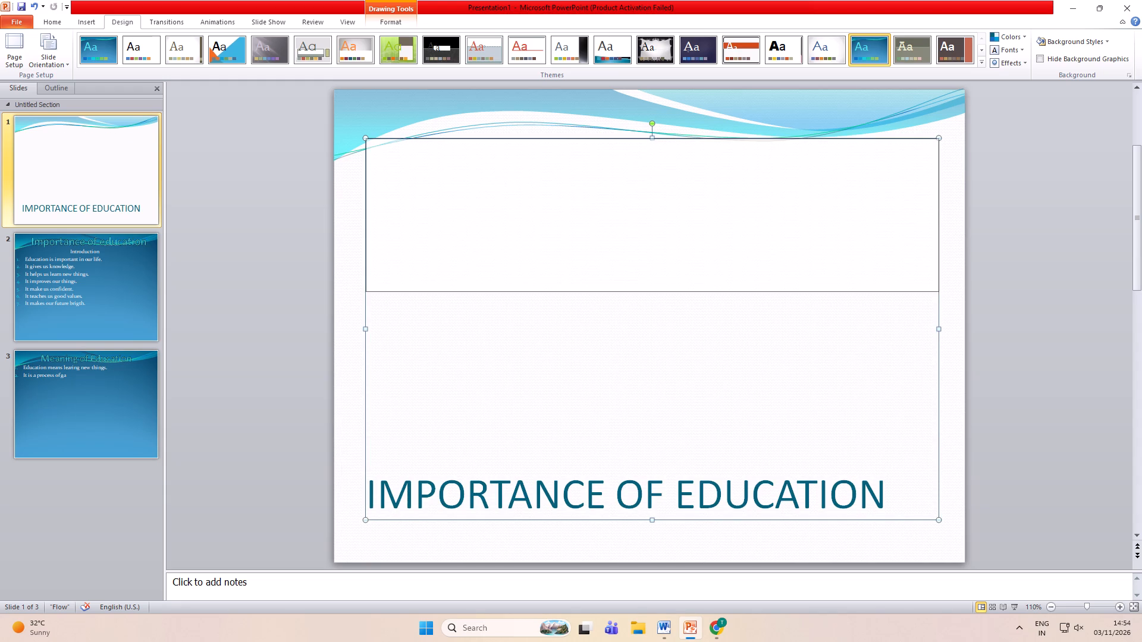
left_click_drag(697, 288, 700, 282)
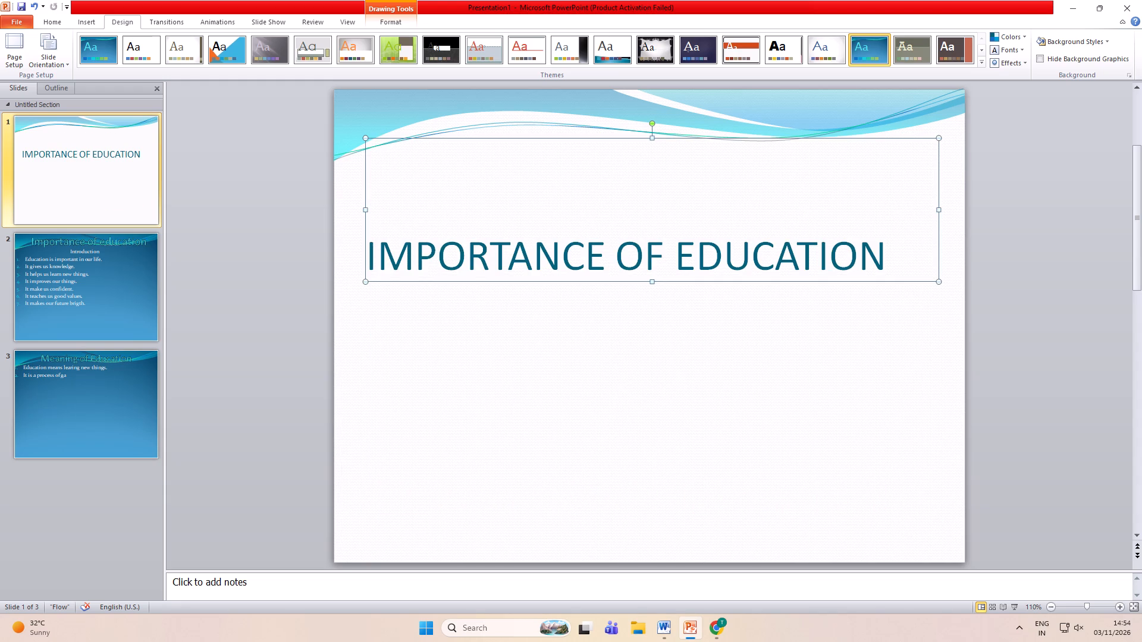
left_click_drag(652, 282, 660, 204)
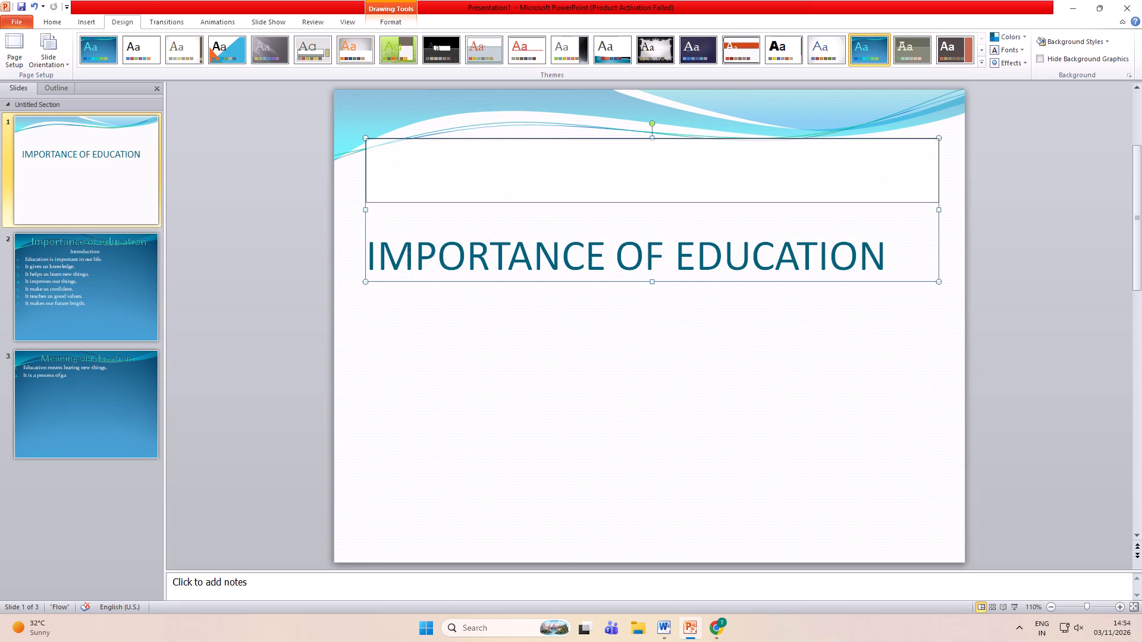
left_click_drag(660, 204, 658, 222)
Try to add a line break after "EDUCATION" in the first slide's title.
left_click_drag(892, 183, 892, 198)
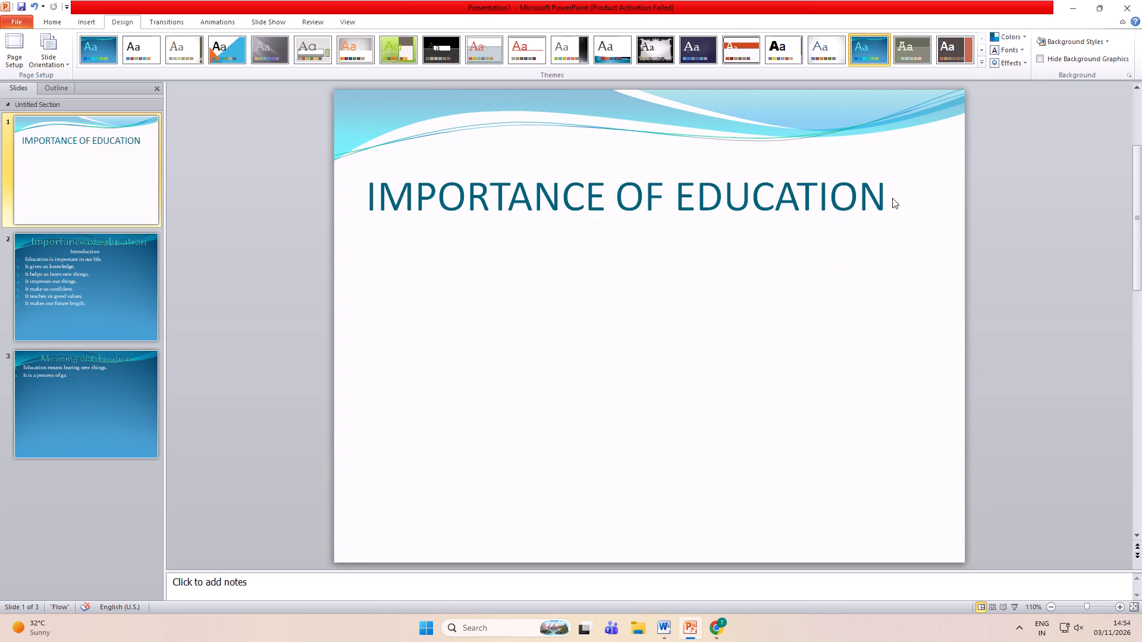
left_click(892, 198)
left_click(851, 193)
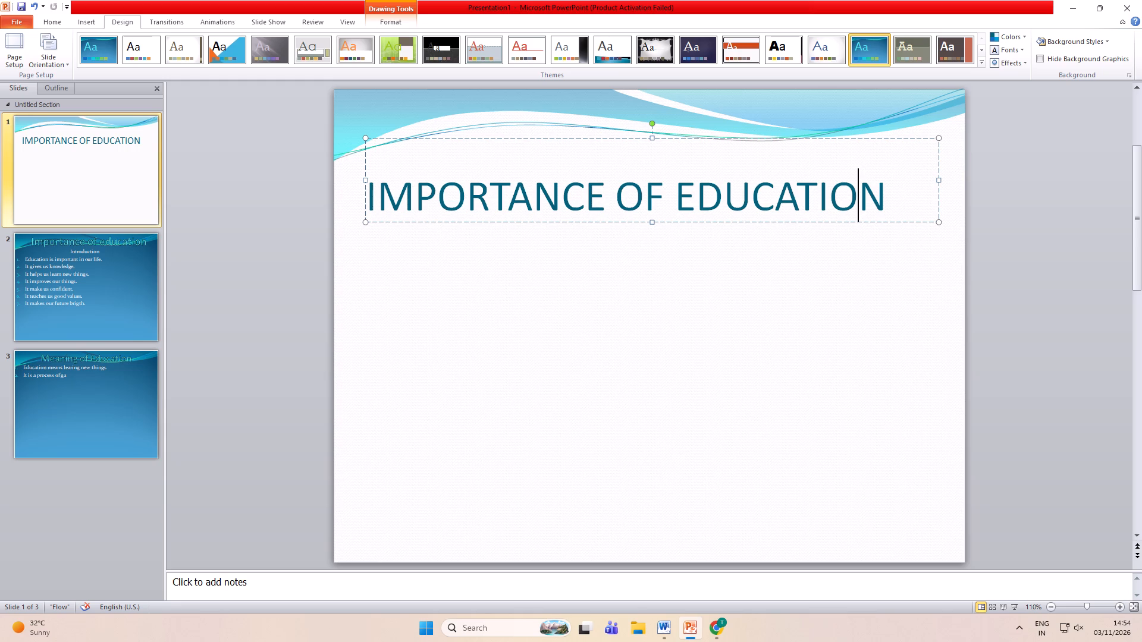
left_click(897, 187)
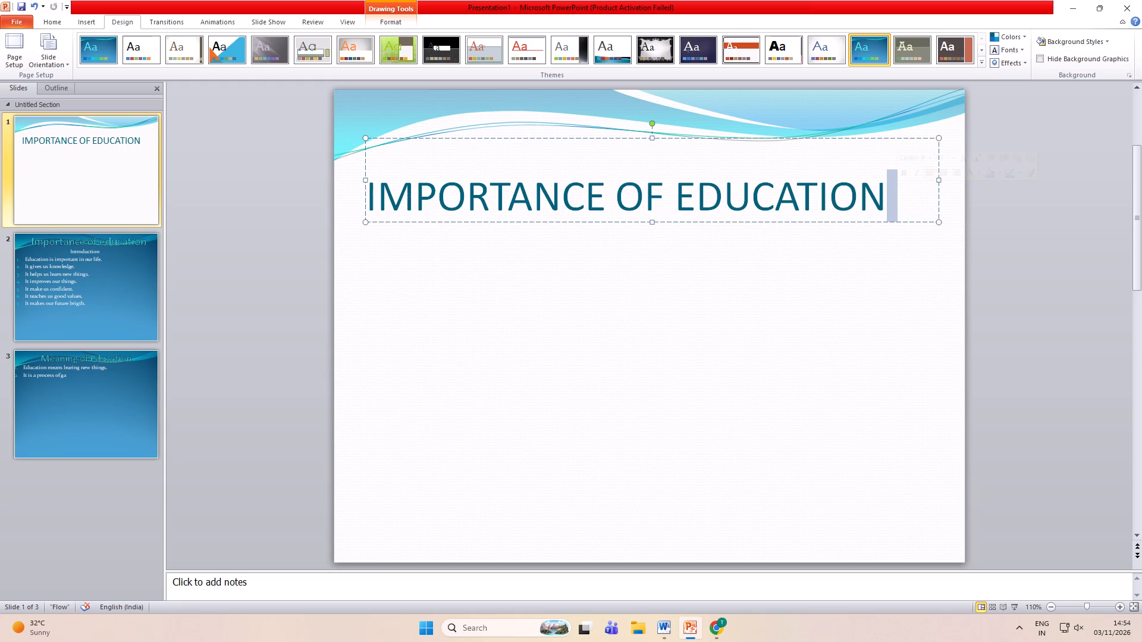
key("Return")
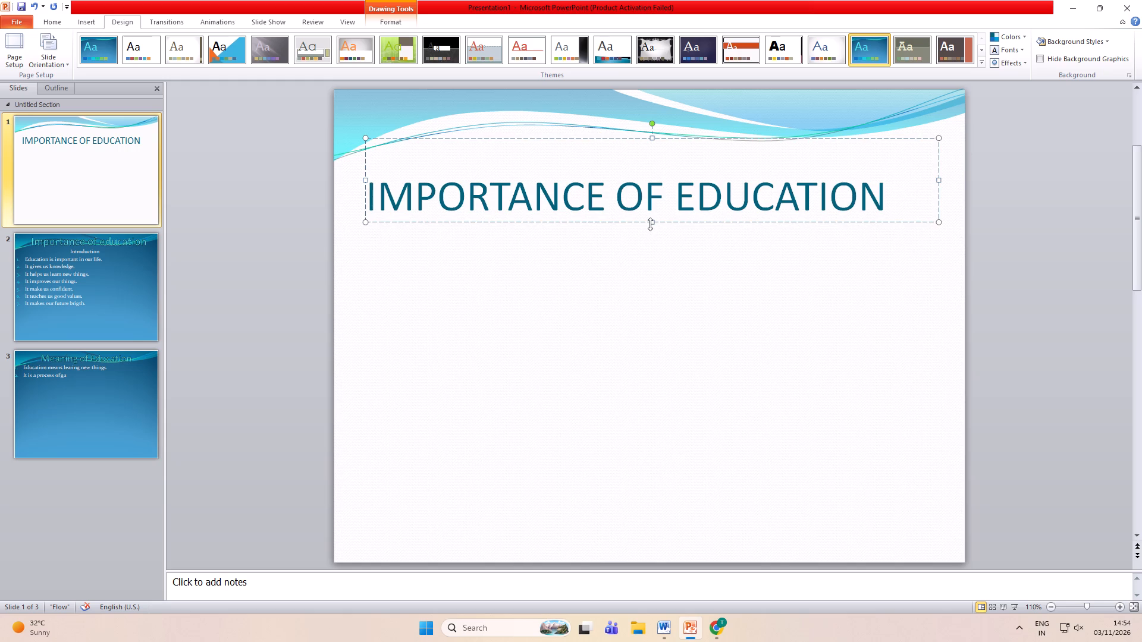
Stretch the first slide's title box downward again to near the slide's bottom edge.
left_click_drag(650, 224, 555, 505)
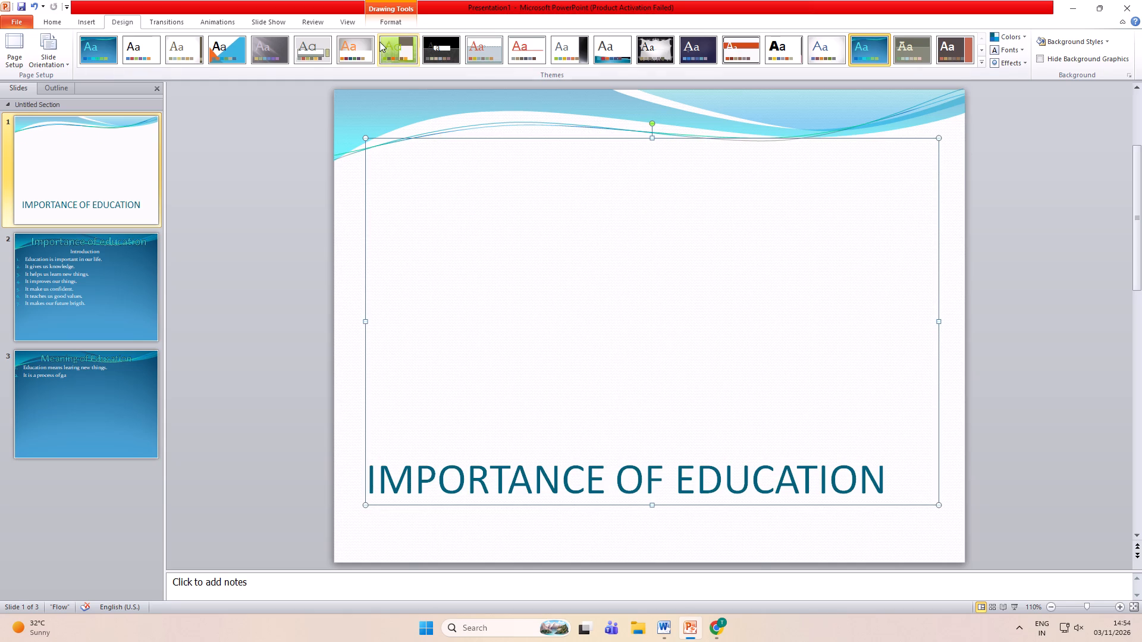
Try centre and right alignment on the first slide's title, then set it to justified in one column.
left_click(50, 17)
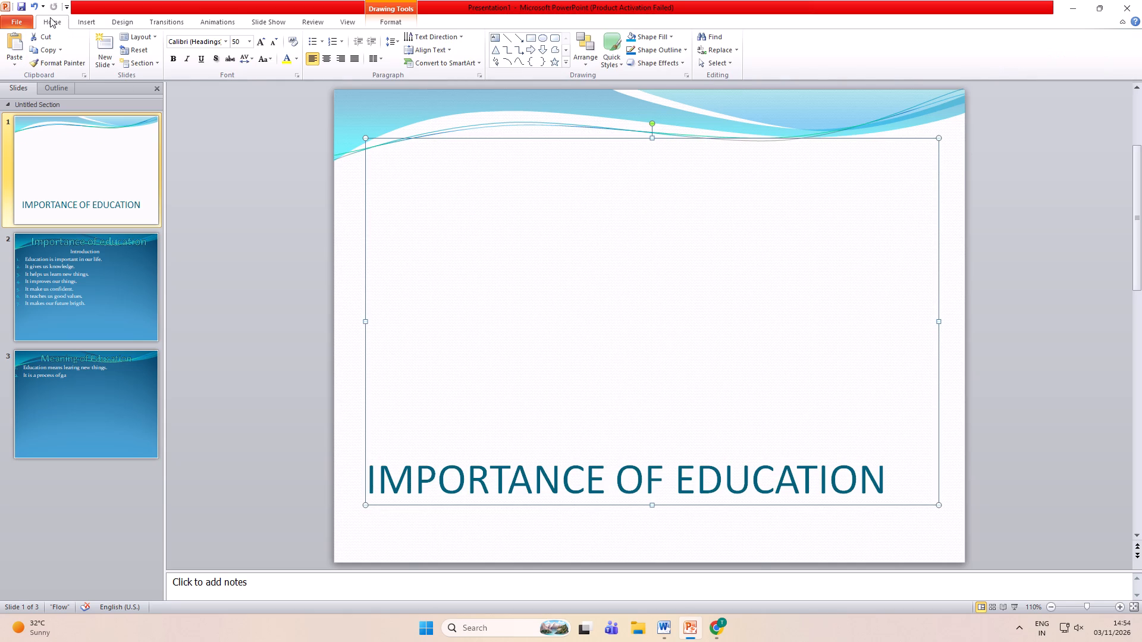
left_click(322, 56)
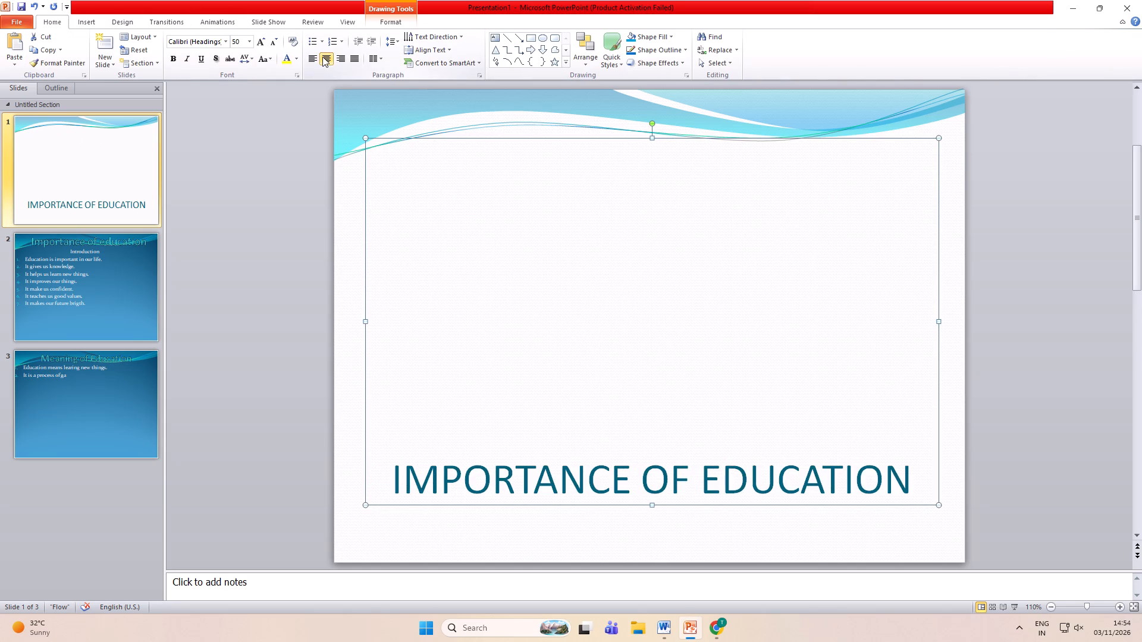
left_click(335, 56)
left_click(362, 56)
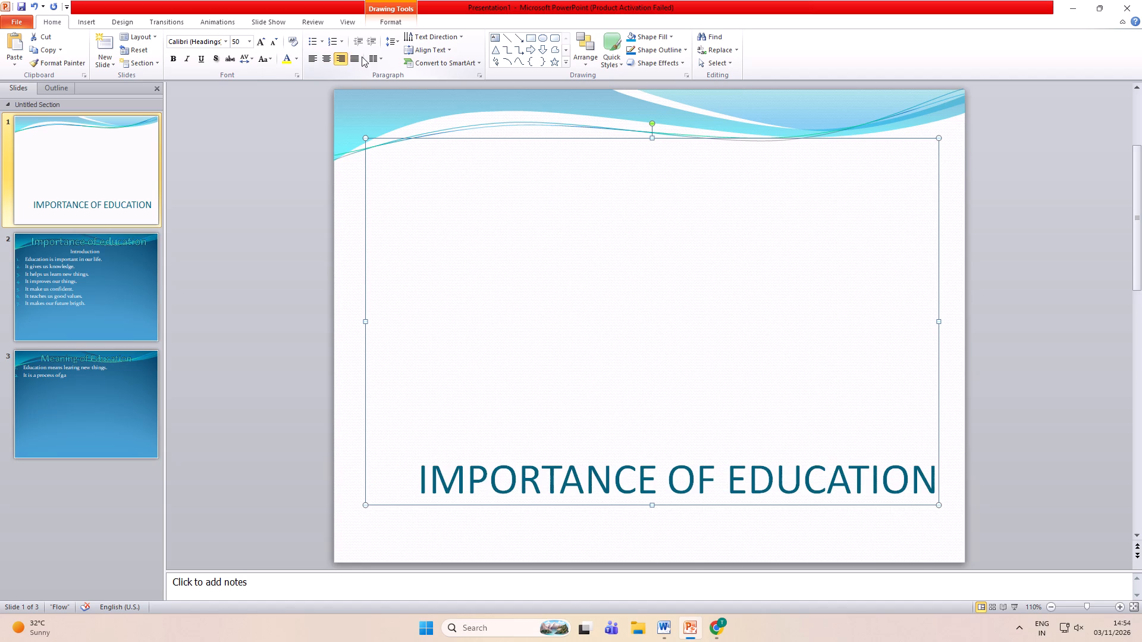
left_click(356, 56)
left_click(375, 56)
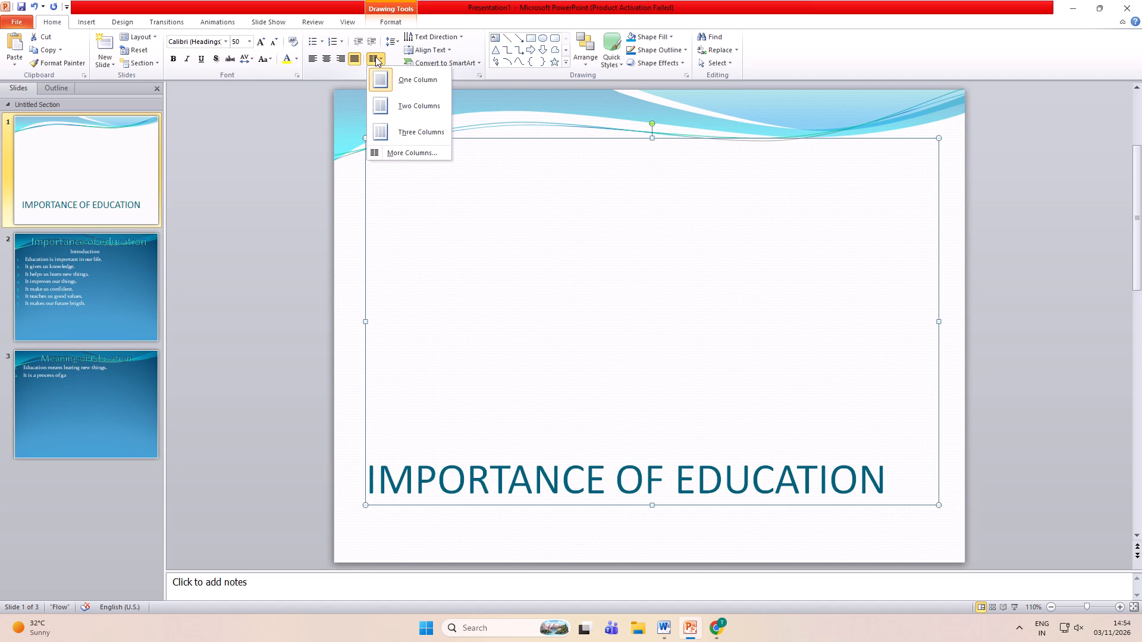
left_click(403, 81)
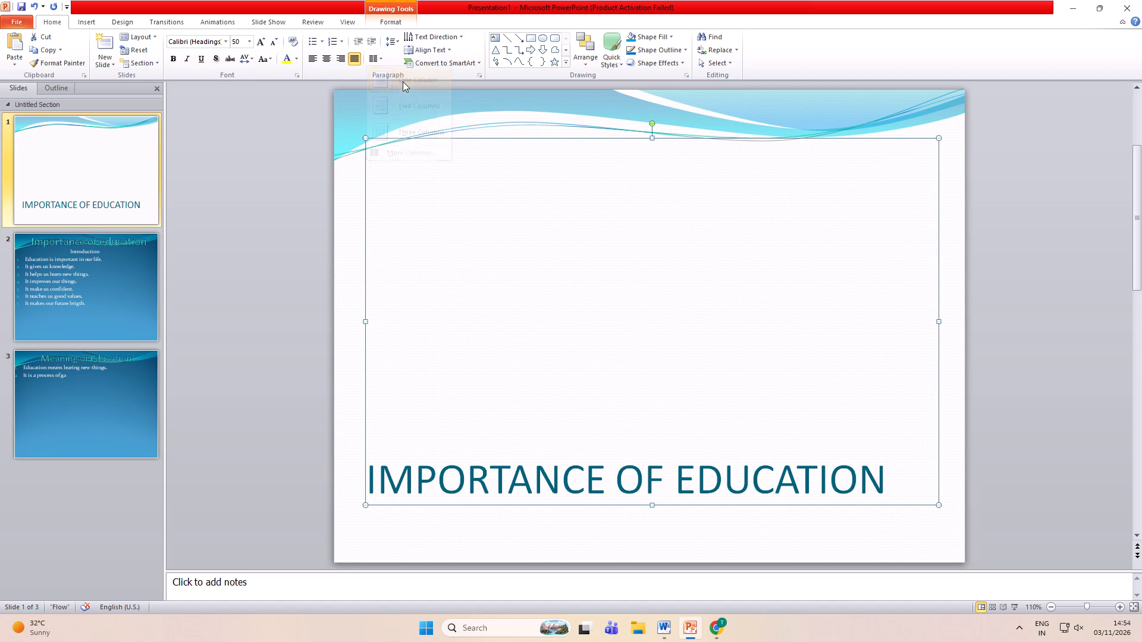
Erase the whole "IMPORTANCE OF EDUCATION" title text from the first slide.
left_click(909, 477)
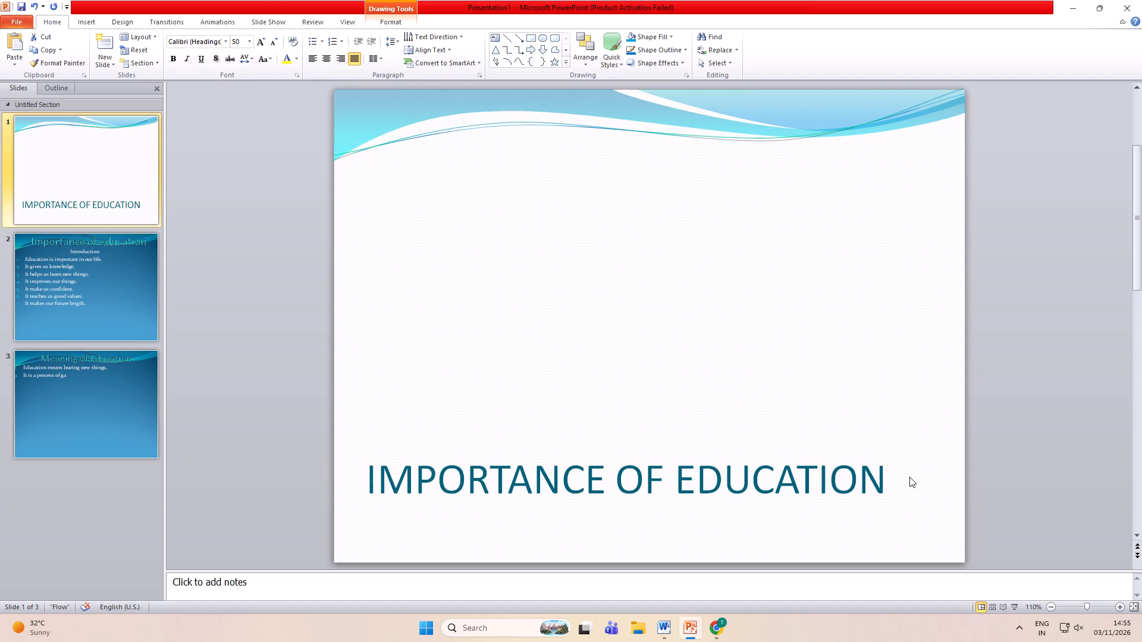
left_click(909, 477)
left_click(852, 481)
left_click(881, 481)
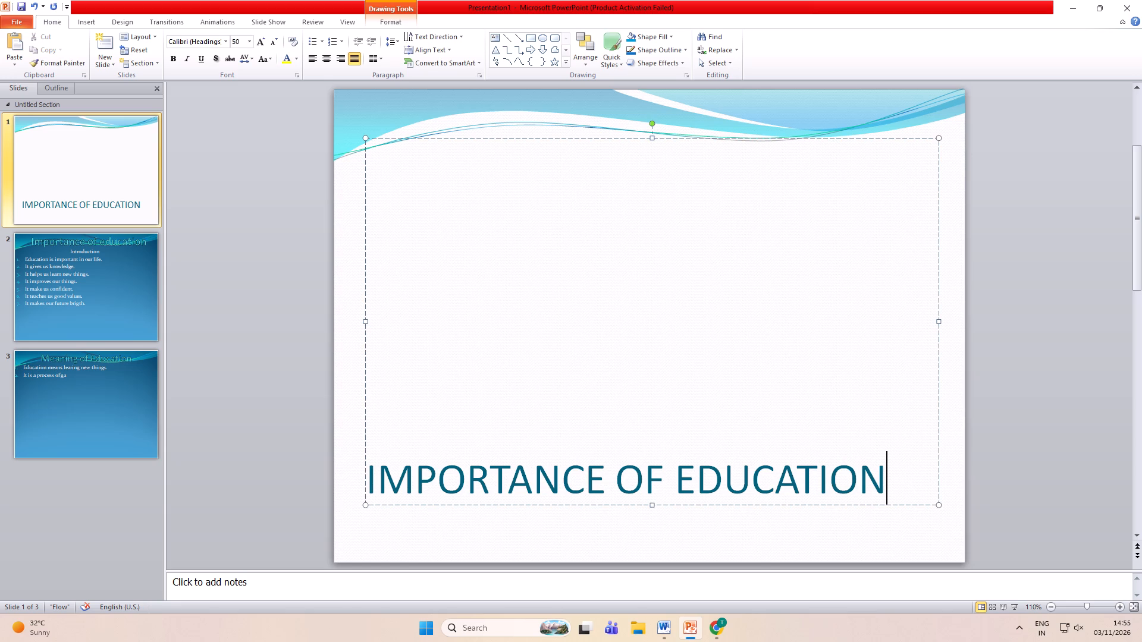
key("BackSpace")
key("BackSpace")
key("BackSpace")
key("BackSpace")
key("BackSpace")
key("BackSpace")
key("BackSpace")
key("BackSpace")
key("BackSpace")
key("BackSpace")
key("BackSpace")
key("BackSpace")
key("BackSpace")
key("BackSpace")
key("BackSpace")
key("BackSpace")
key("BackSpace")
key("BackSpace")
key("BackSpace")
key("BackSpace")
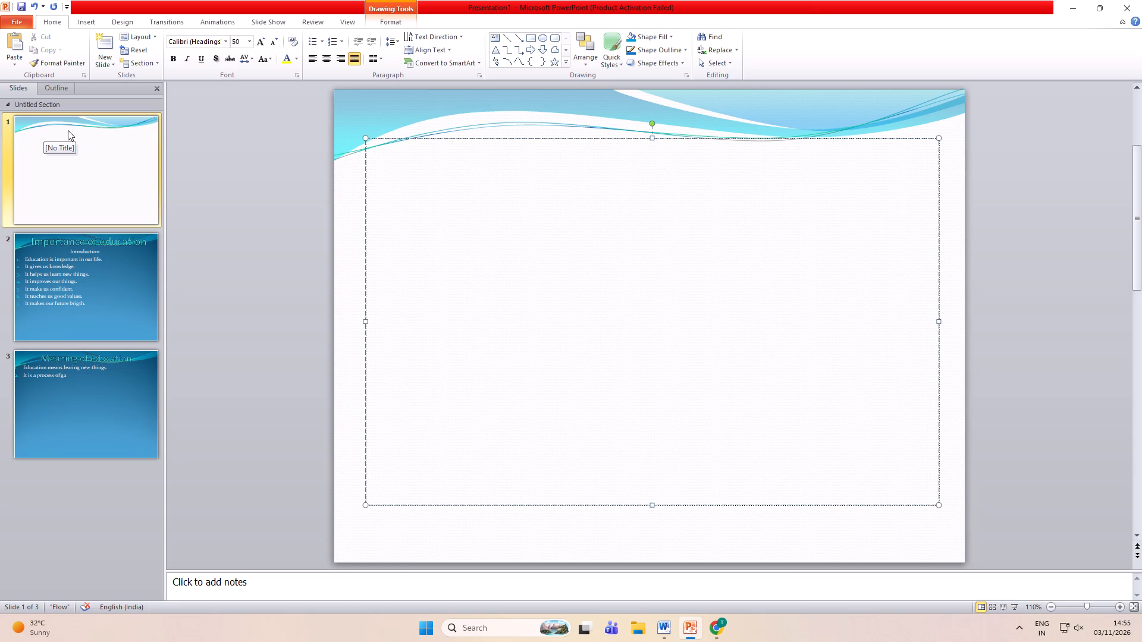
Remove the empty first slide so the presentation starts with the "Importance of education" introduction slide.
right_click(84, 130)
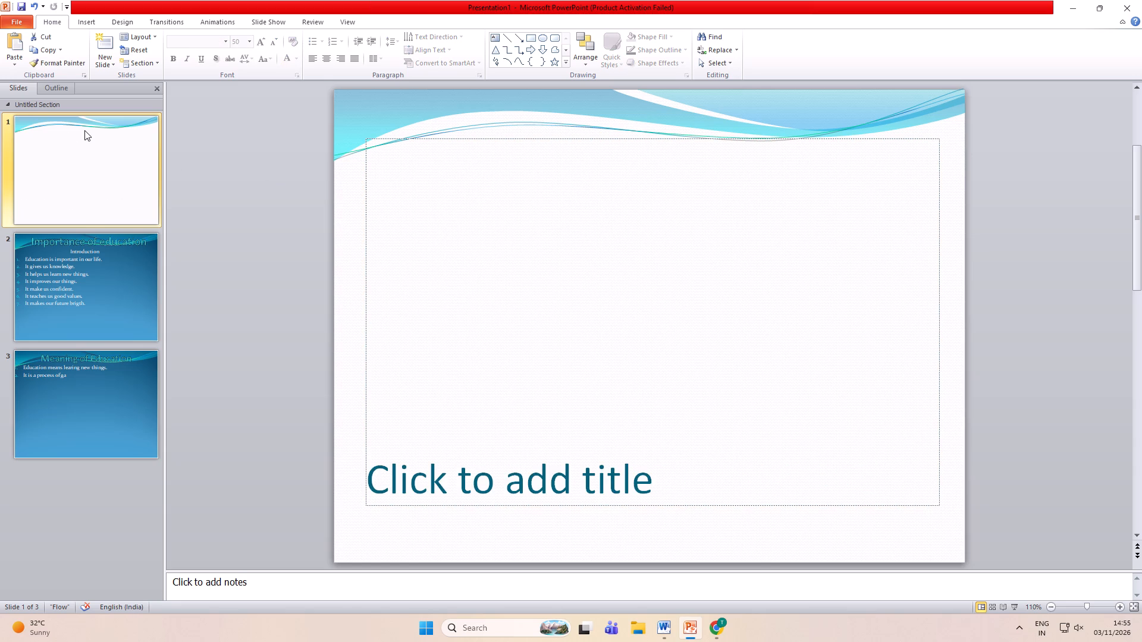
left_click(136, 142)
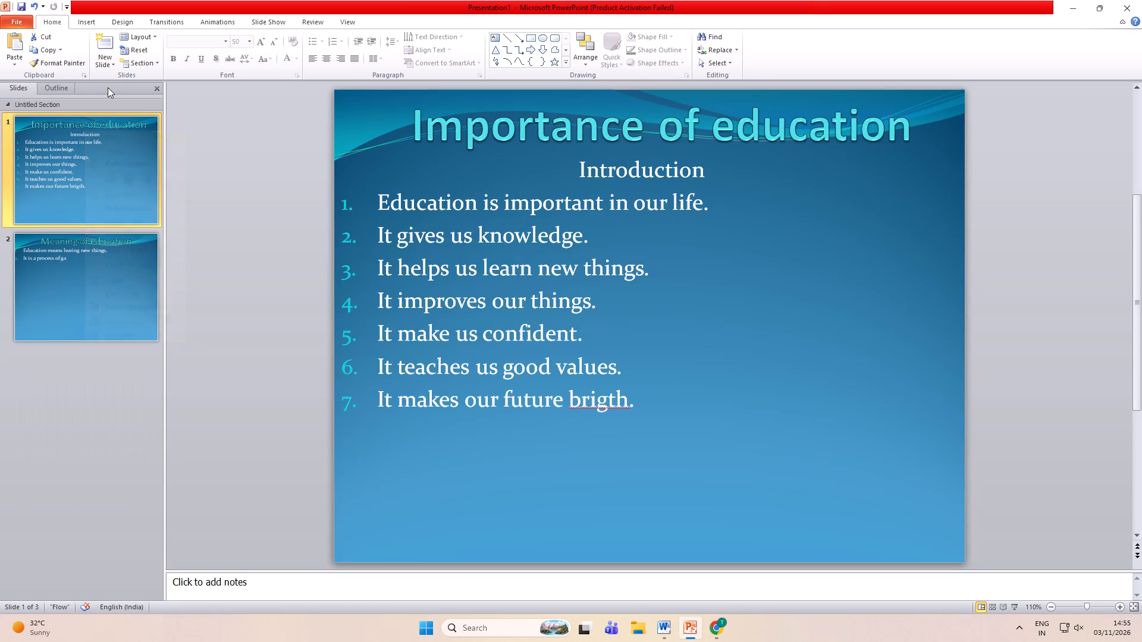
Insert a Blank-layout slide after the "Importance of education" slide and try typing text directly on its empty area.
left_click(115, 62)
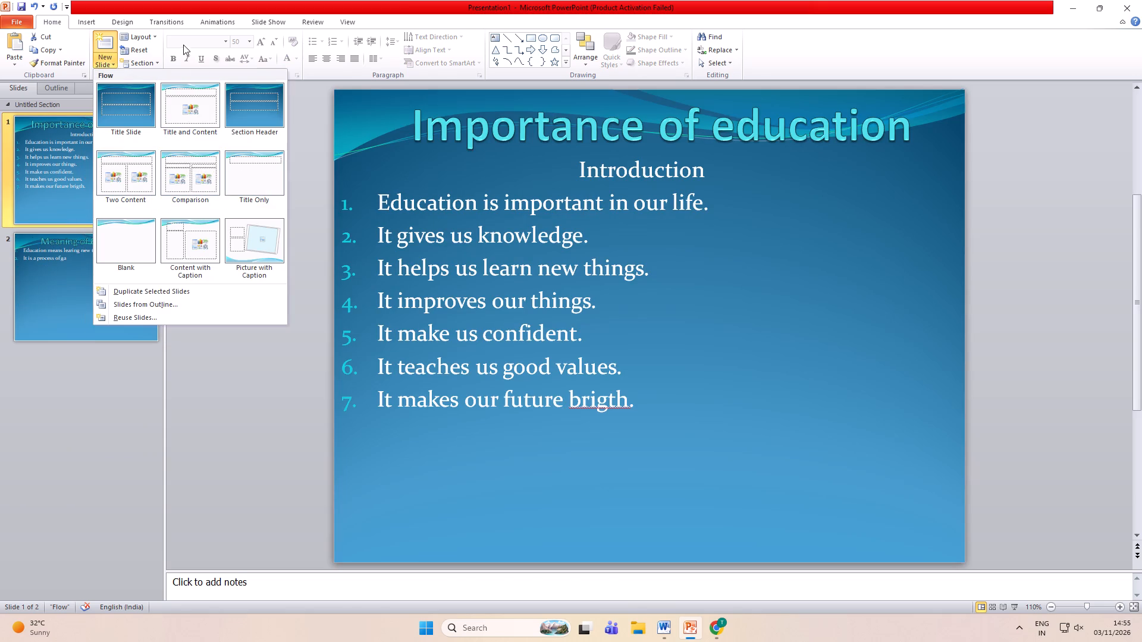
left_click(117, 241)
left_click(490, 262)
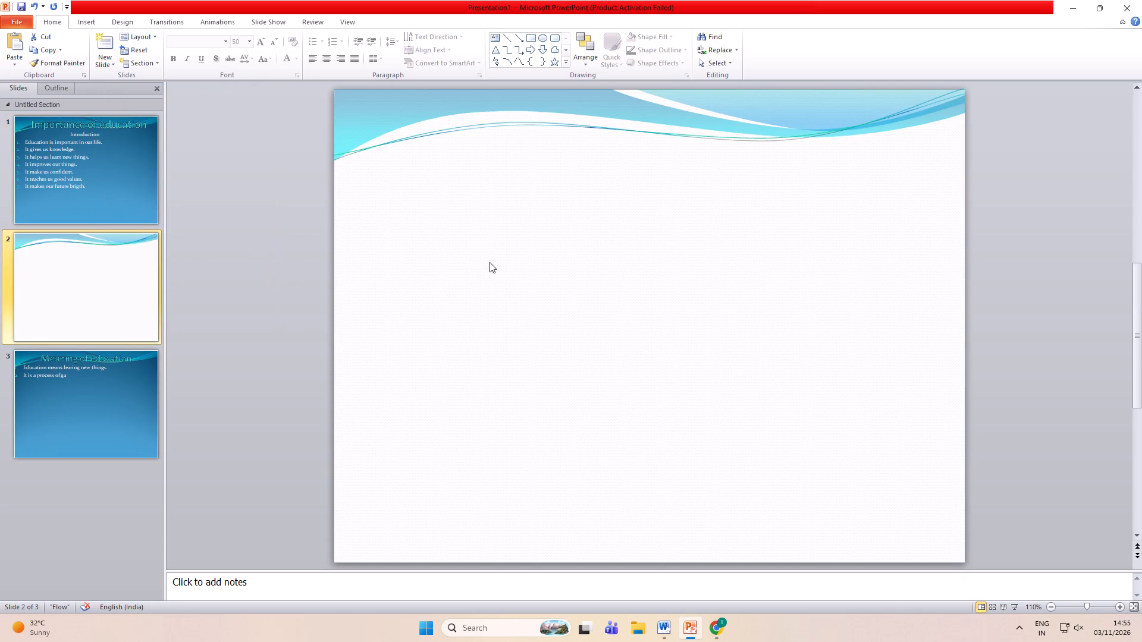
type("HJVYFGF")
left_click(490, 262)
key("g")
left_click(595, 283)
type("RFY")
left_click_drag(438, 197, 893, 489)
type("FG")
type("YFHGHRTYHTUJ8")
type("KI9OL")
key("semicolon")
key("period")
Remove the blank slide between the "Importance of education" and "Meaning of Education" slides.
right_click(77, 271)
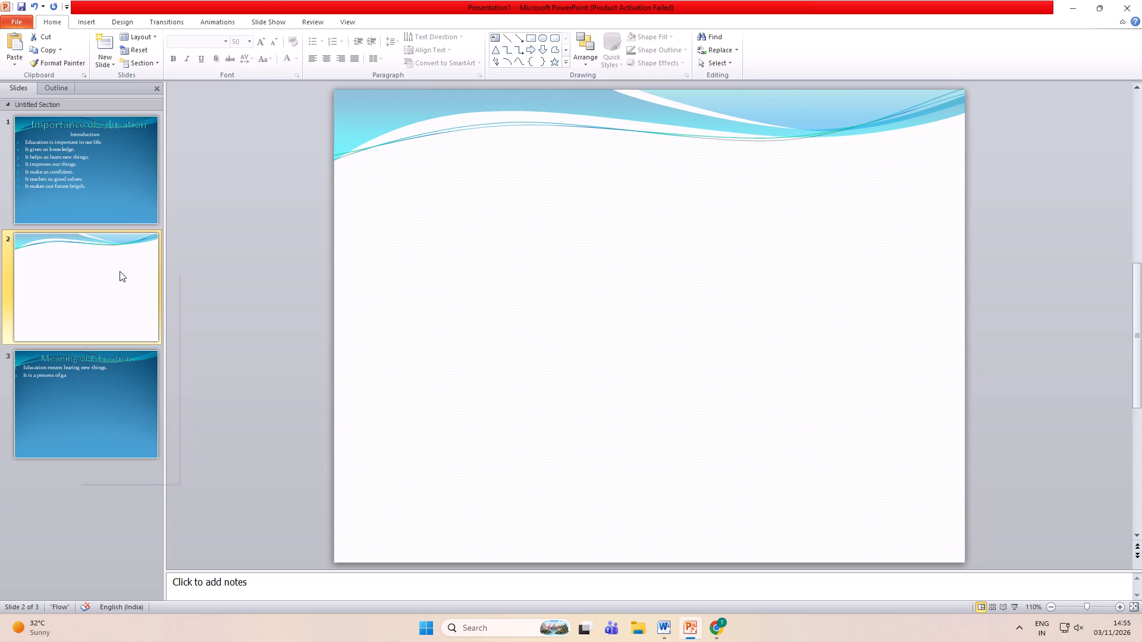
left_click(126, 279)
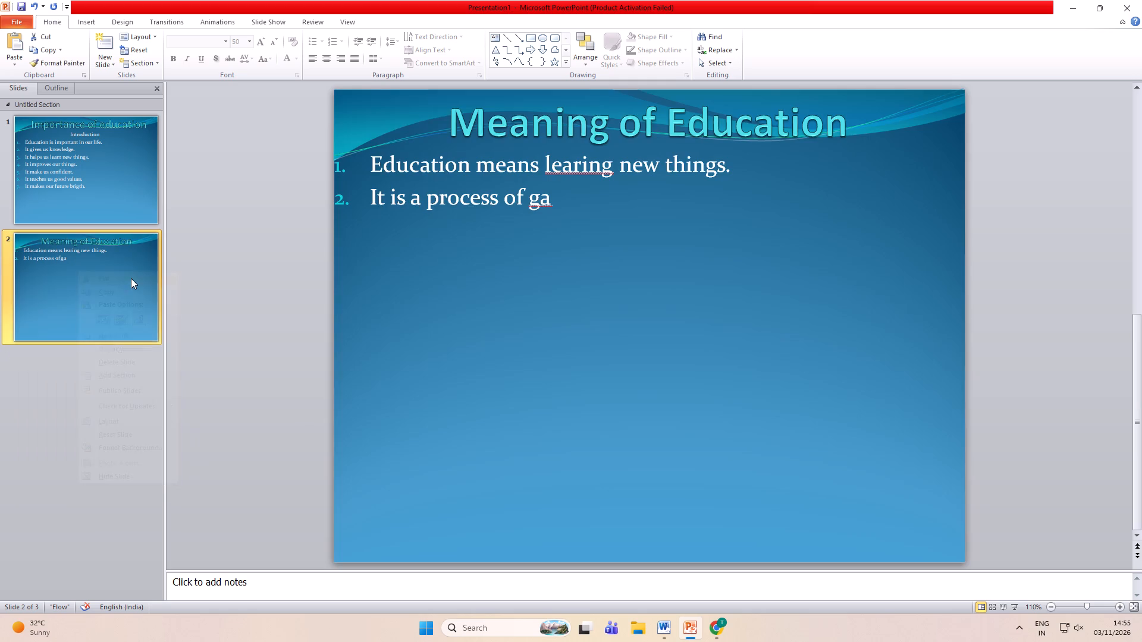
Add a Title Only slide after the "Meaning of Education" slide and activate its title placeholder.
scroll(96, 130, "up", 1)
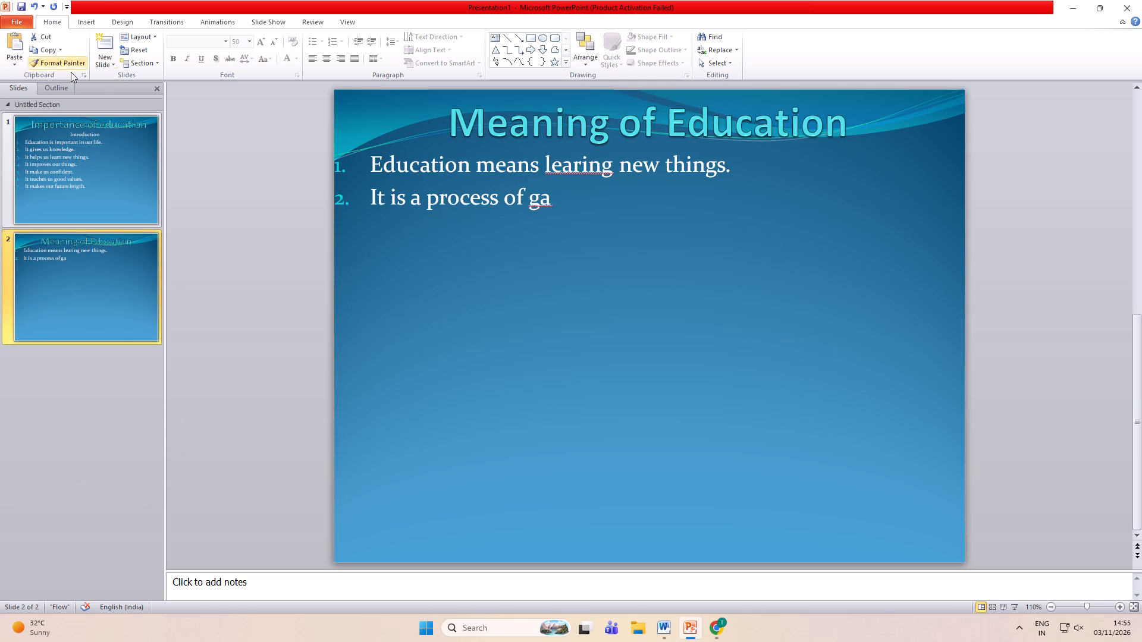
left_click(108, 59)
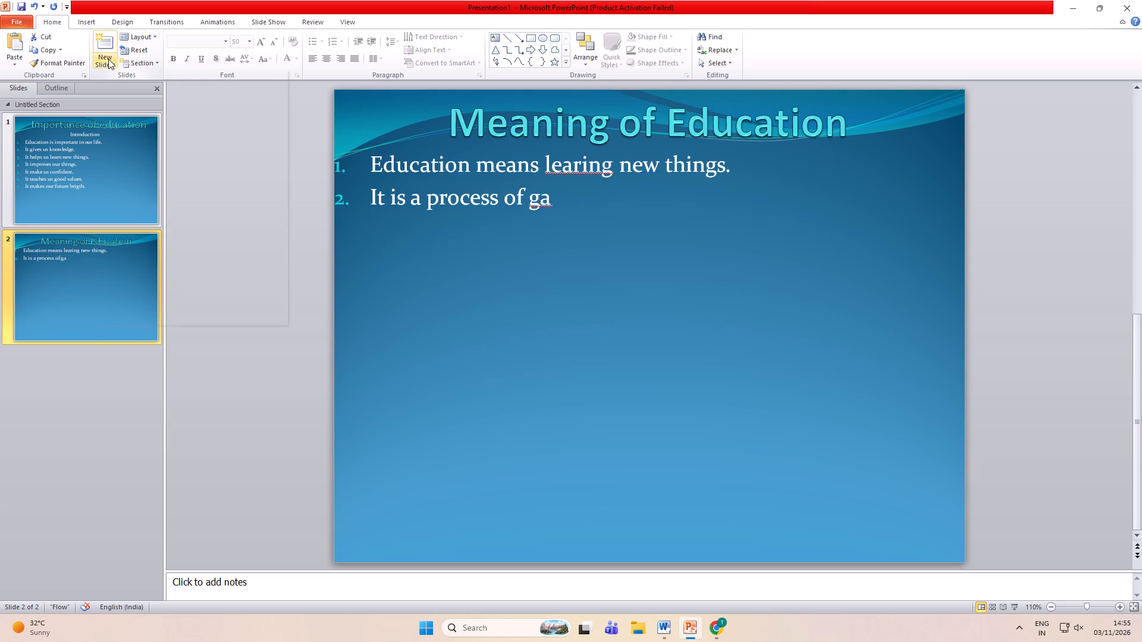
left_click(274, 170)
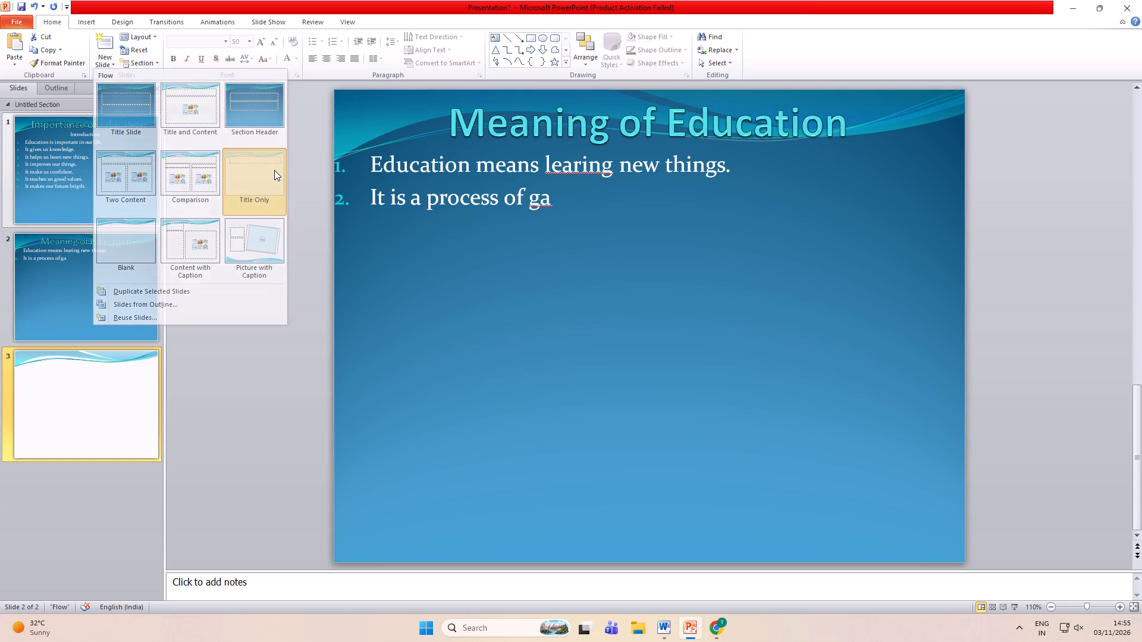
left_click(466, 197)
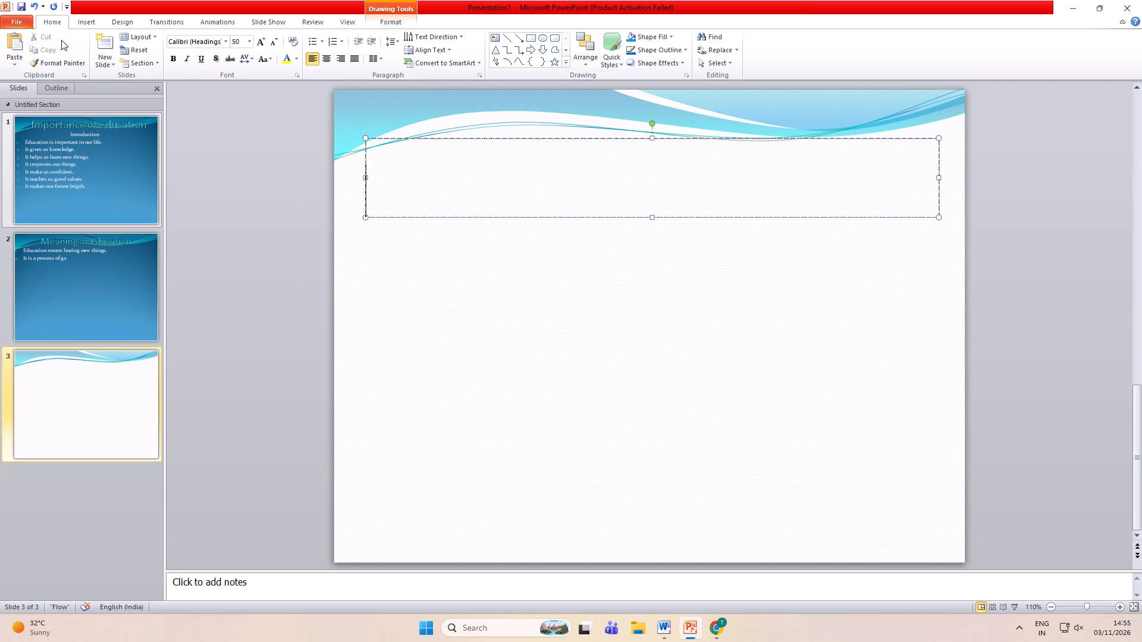
Add a Title and Content slide at the end of the presentation.
left_click(105, 56)
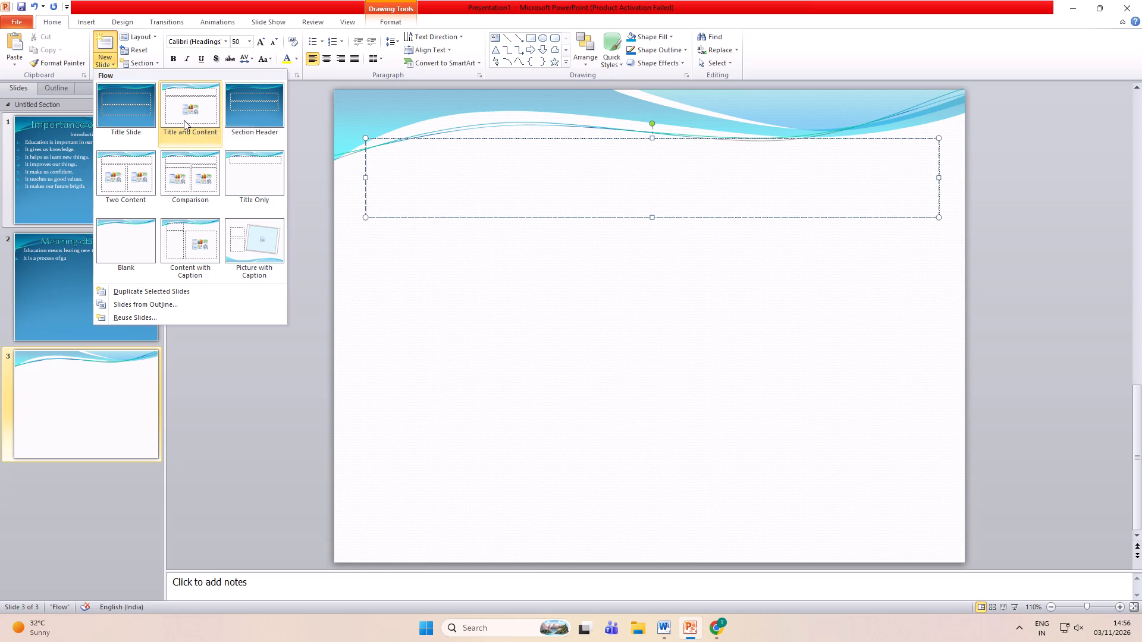
left_click(192, 114)
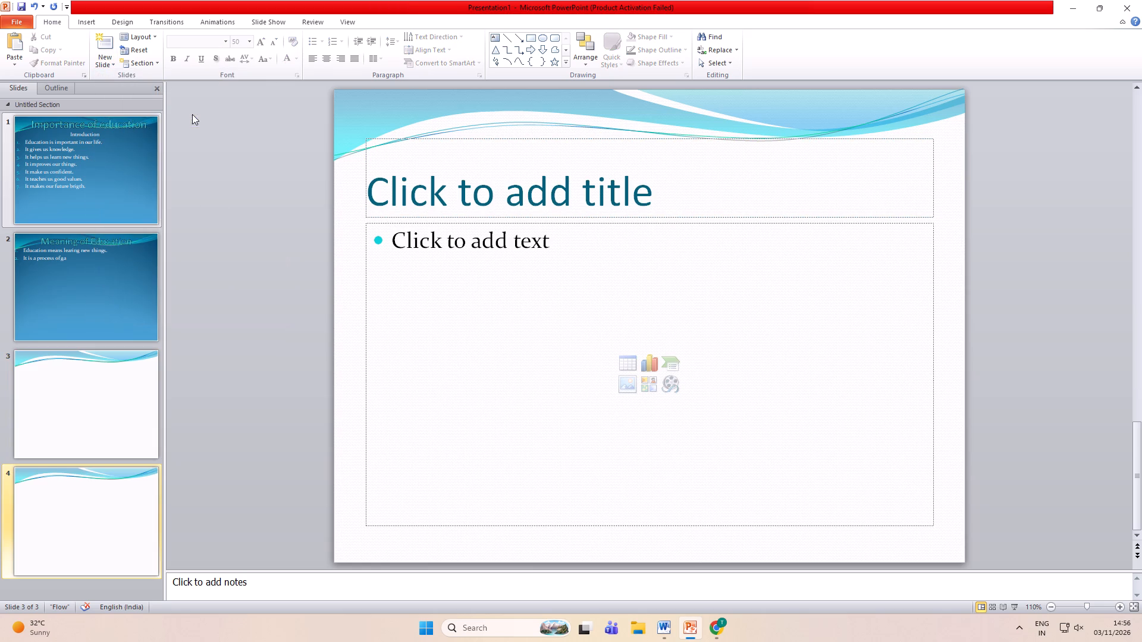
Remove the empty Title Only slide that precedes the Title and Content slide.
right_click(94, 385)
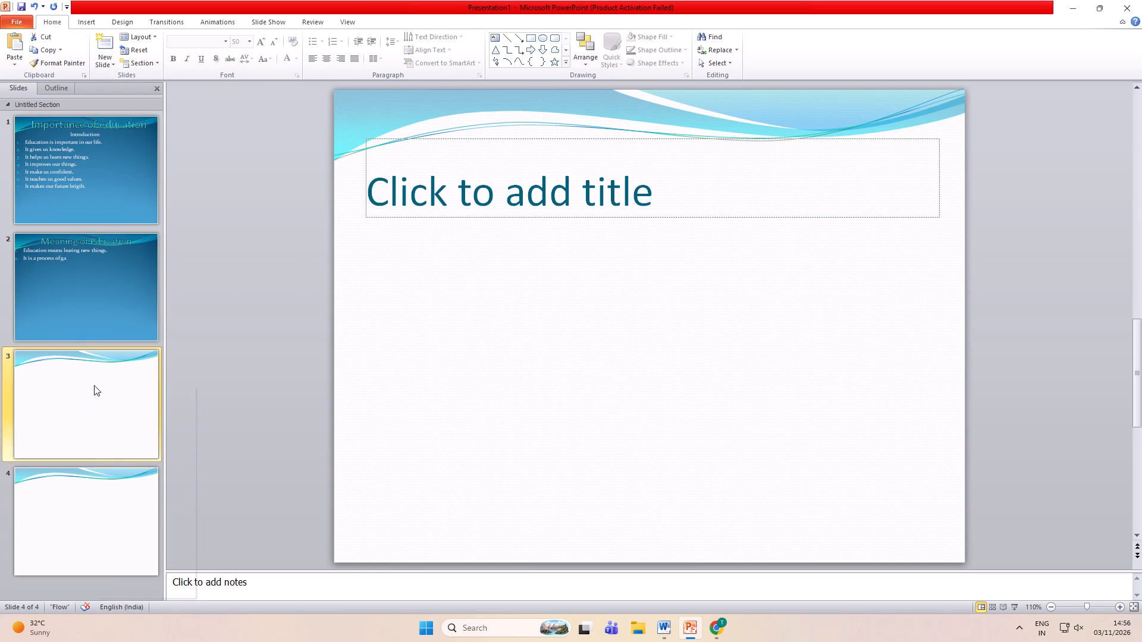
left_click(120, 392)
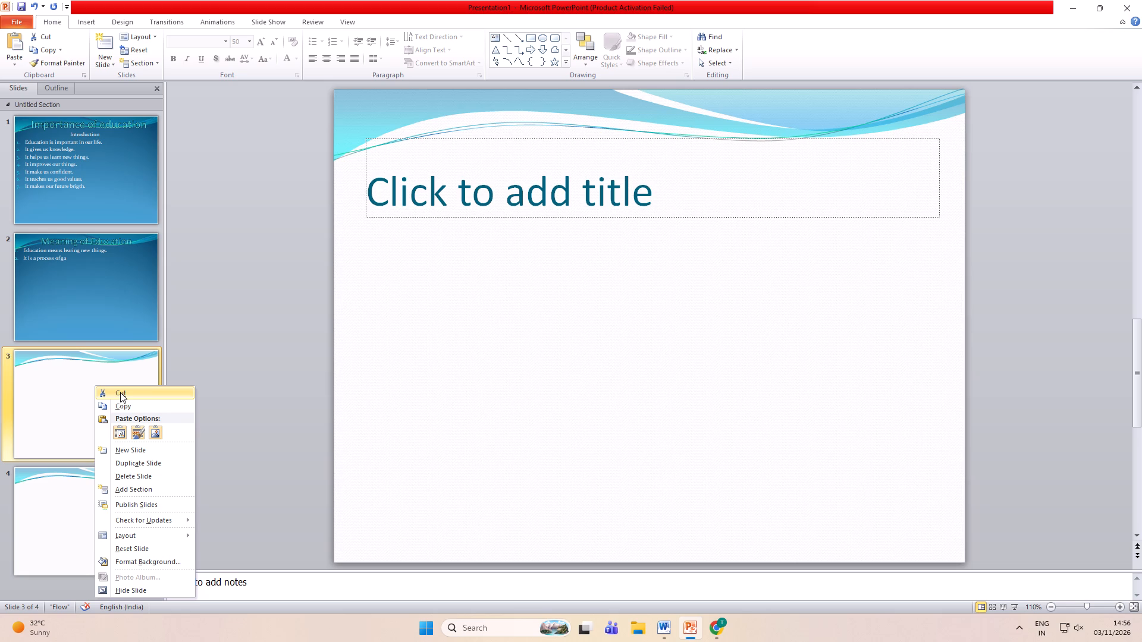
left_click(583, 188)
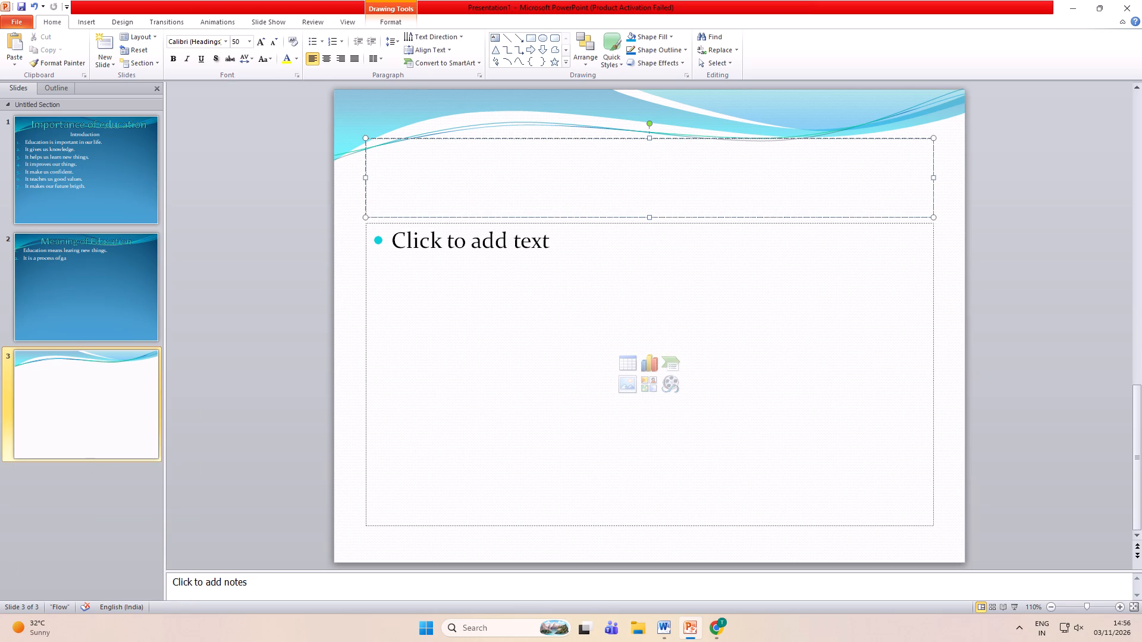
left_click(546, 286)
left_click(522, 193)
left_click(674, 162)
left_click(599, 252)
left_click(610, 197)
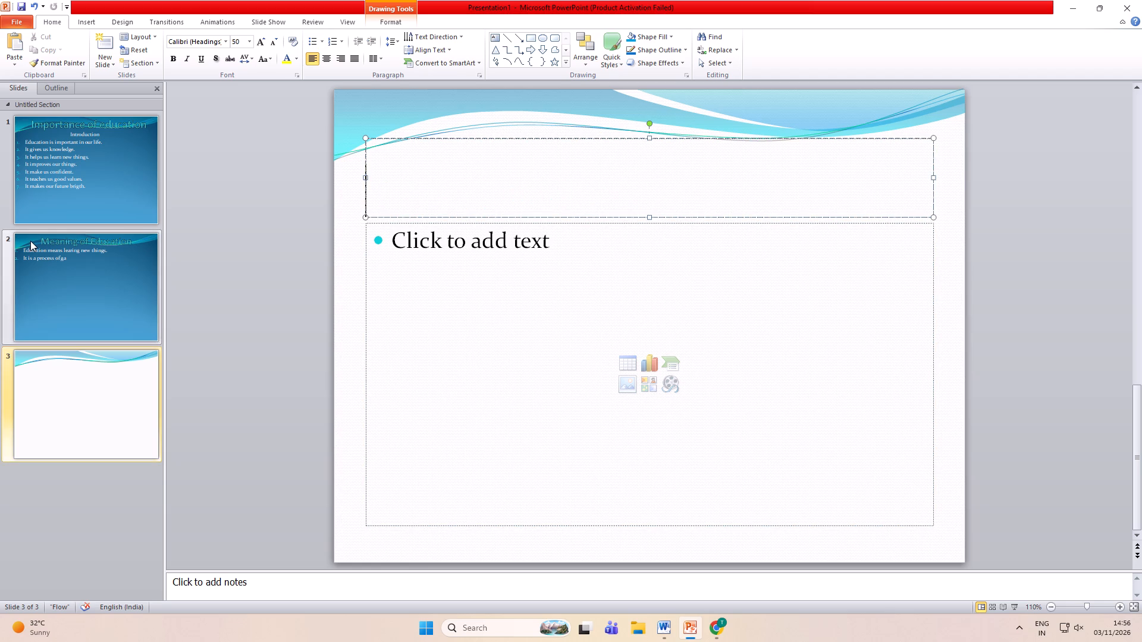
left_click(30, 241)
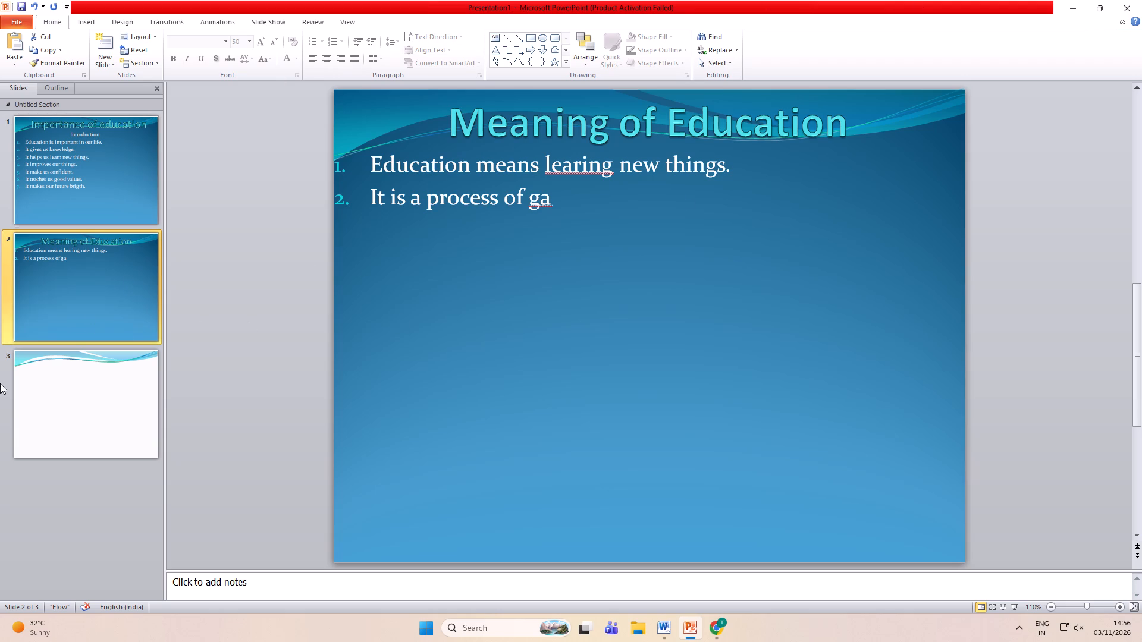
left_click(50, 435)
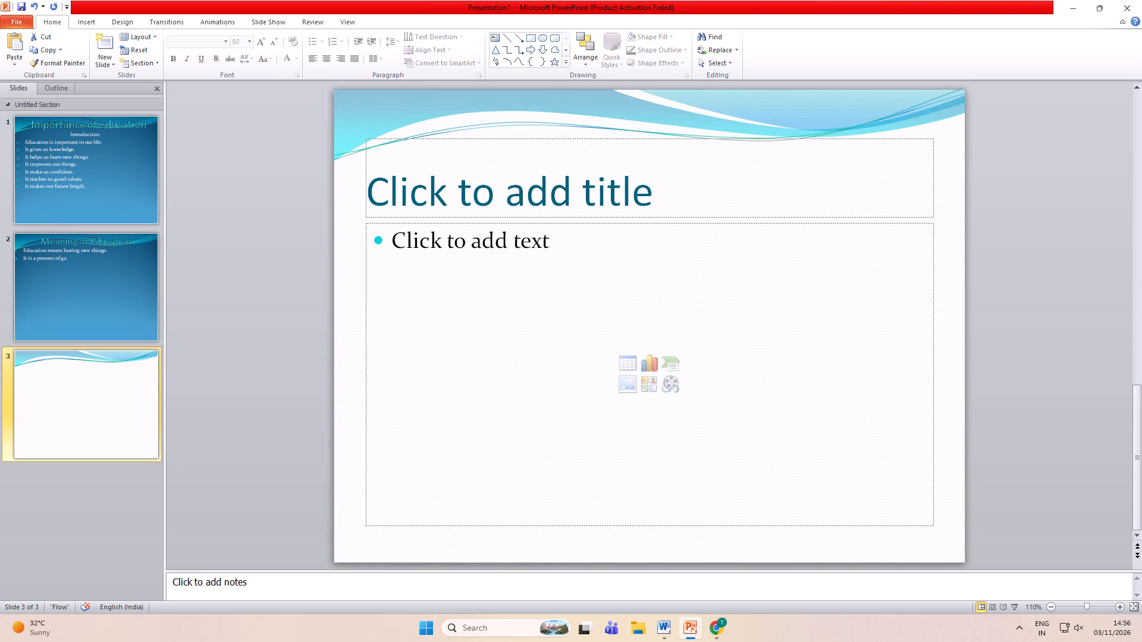
Enter "IMPORTANCE OF COMPUTER" as the title of the empty third slide.
left_click(648, 147)
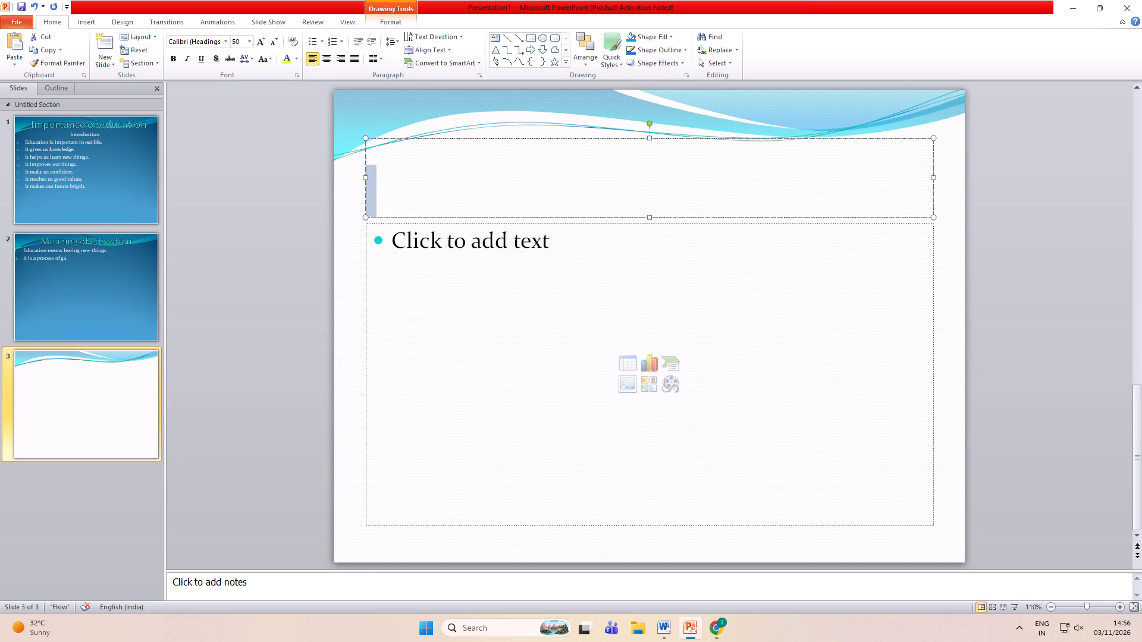
key("i")
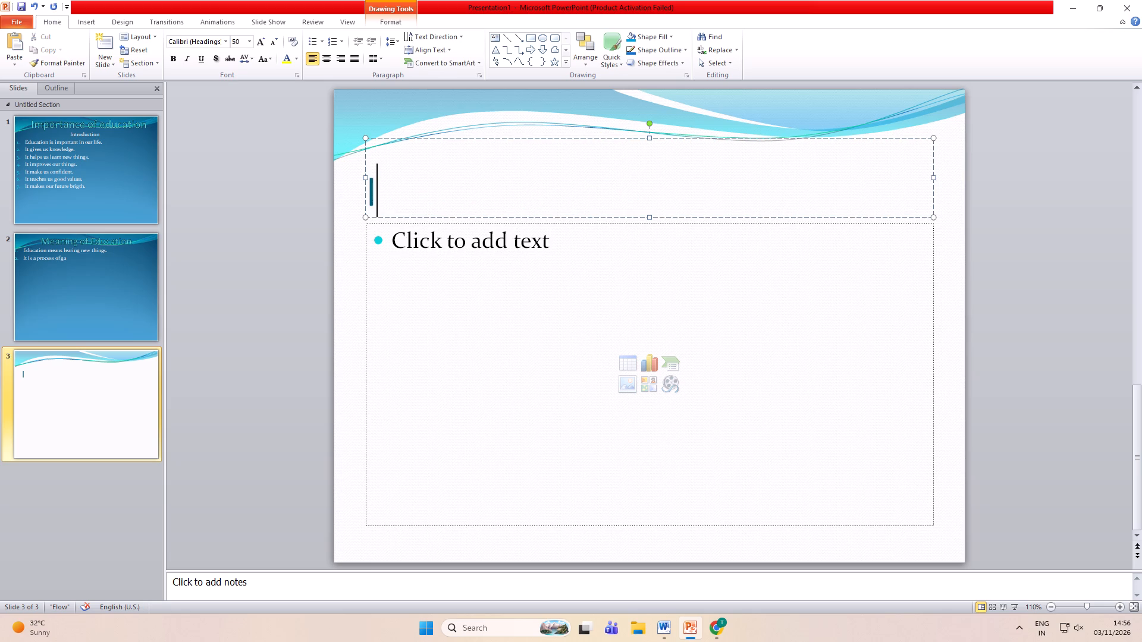
type("MP")
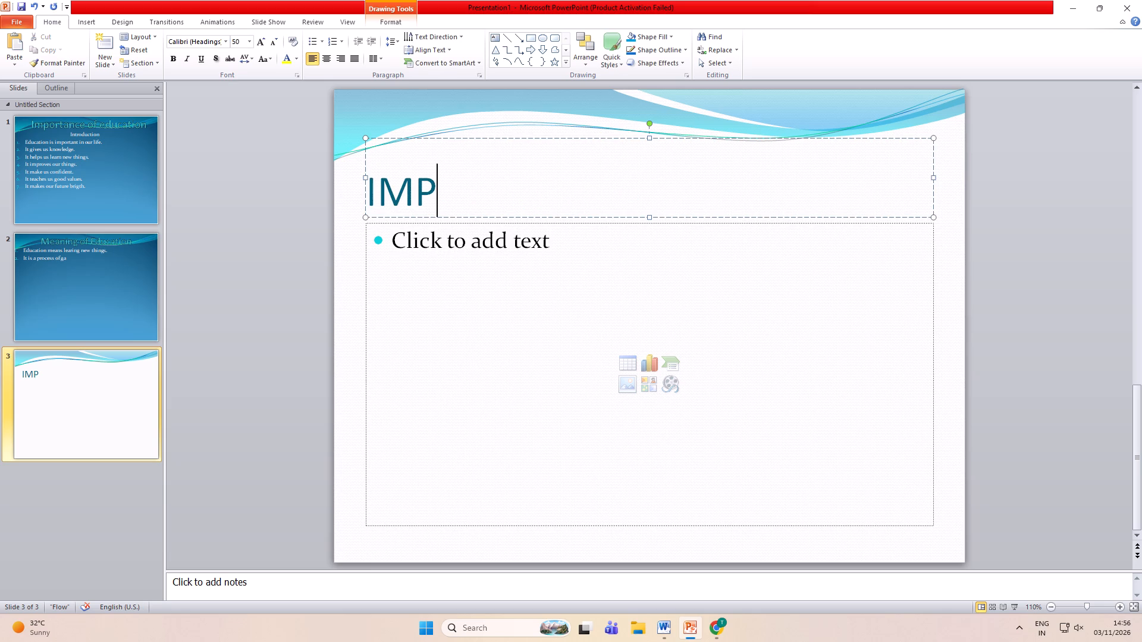
key("o")
type("RT")
key("a")
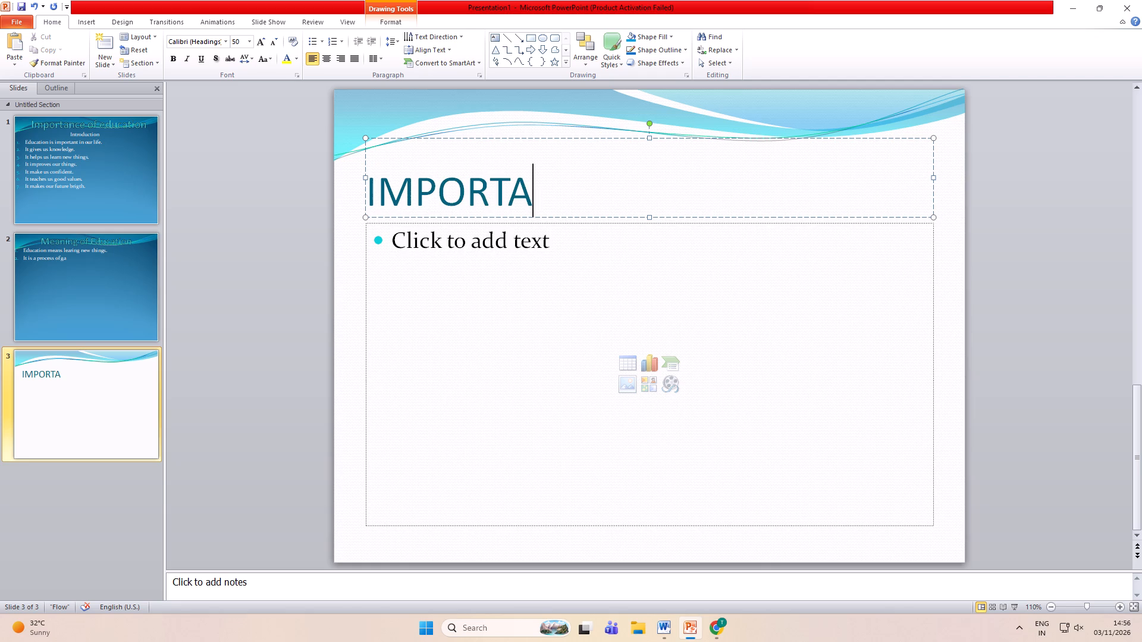
type("NCE")
key("space")
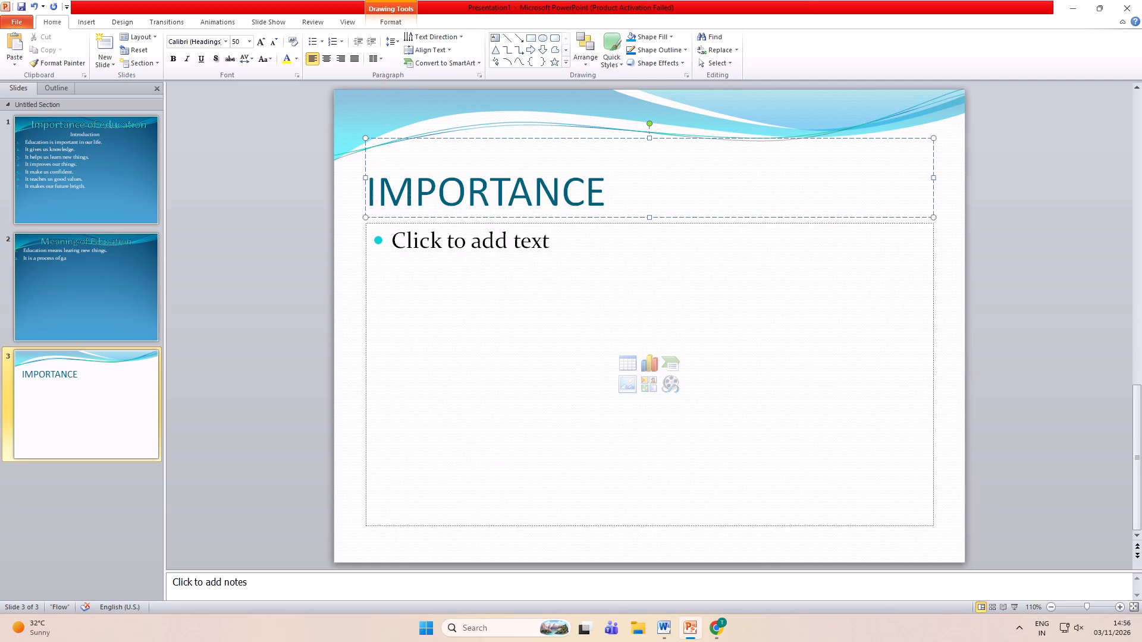
key("o")
type("F")
key("space")
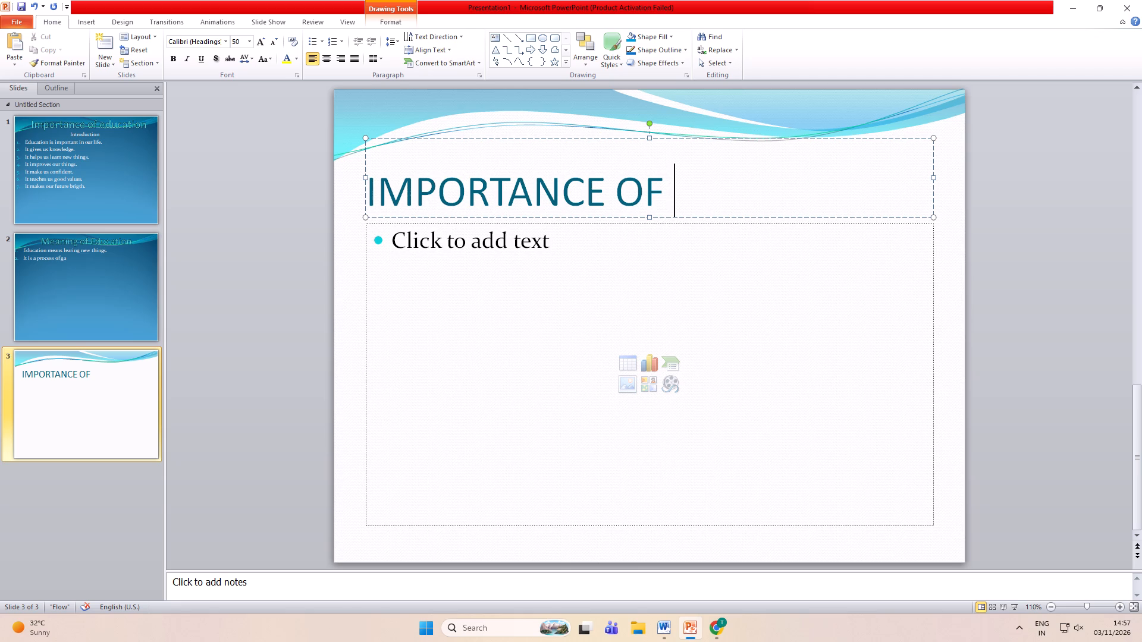
type("COMPU")
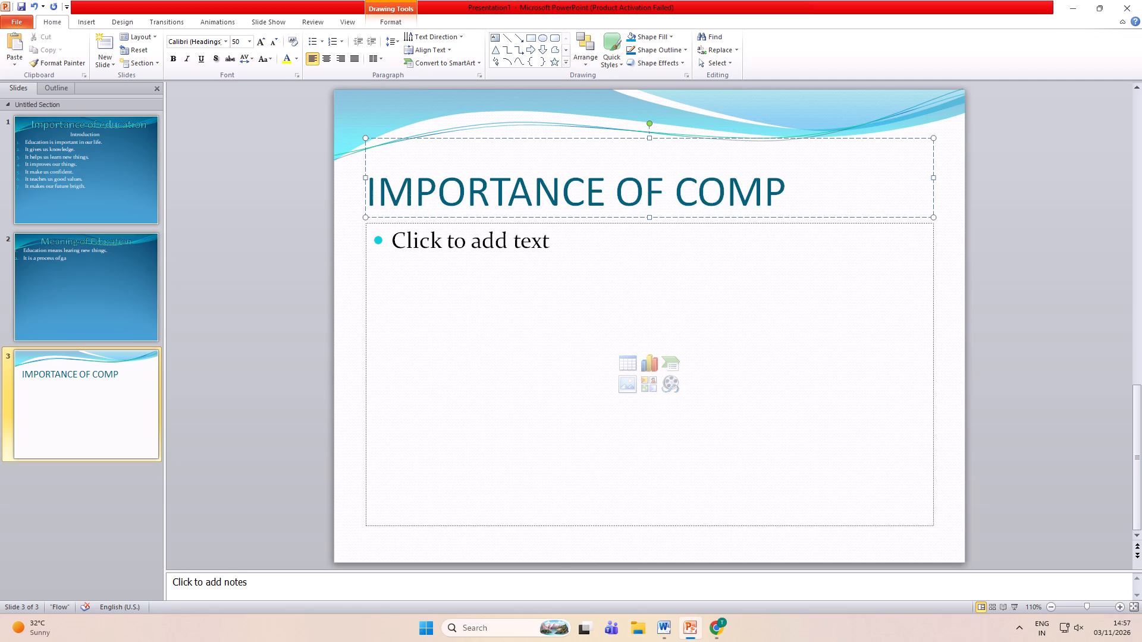
type("TER")
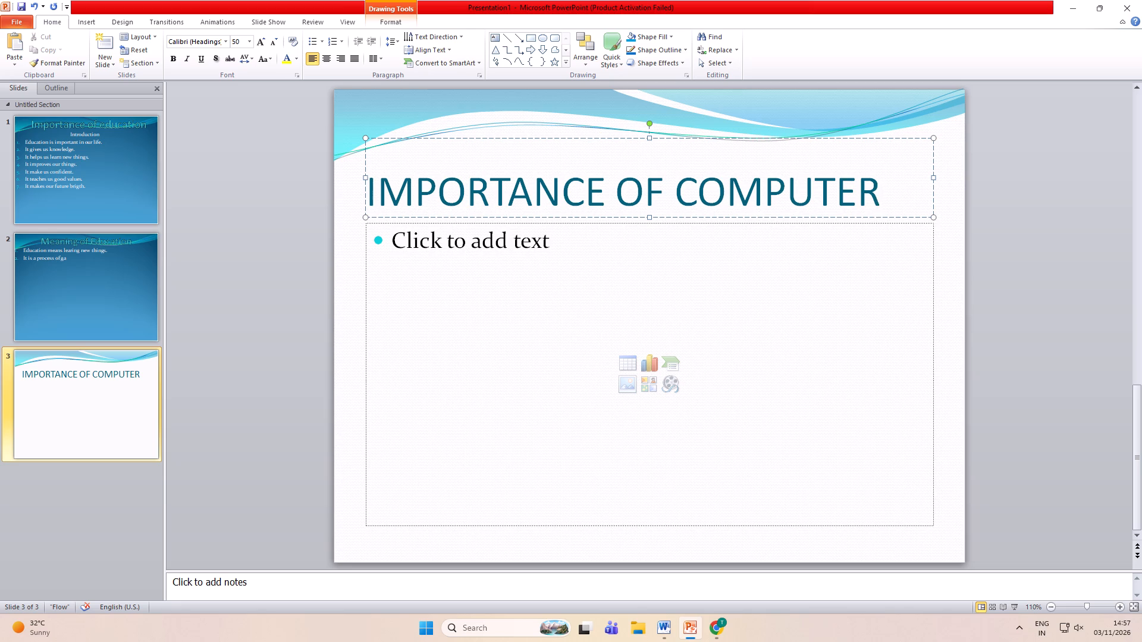
Set the whole "IMPORTANCE OF COMPUTER" title to font size 32 and leave the cursor at its end.
left_click(250, 44)
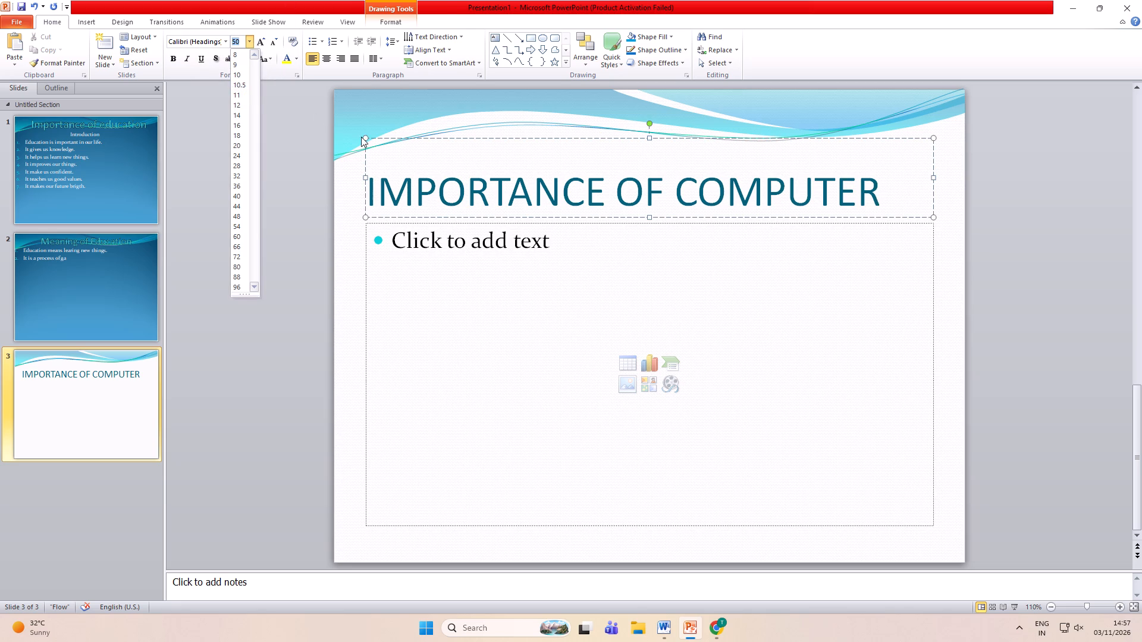
left_click(378, 193)
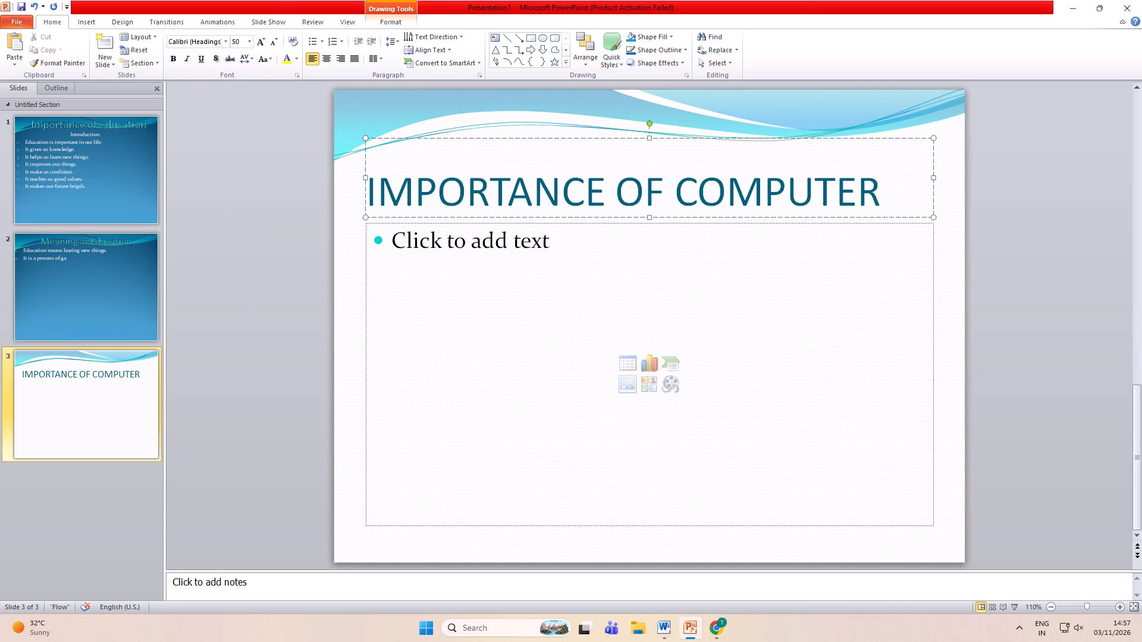
left_click(369, 187)
left_click_drag(369, 187, 749, 187)
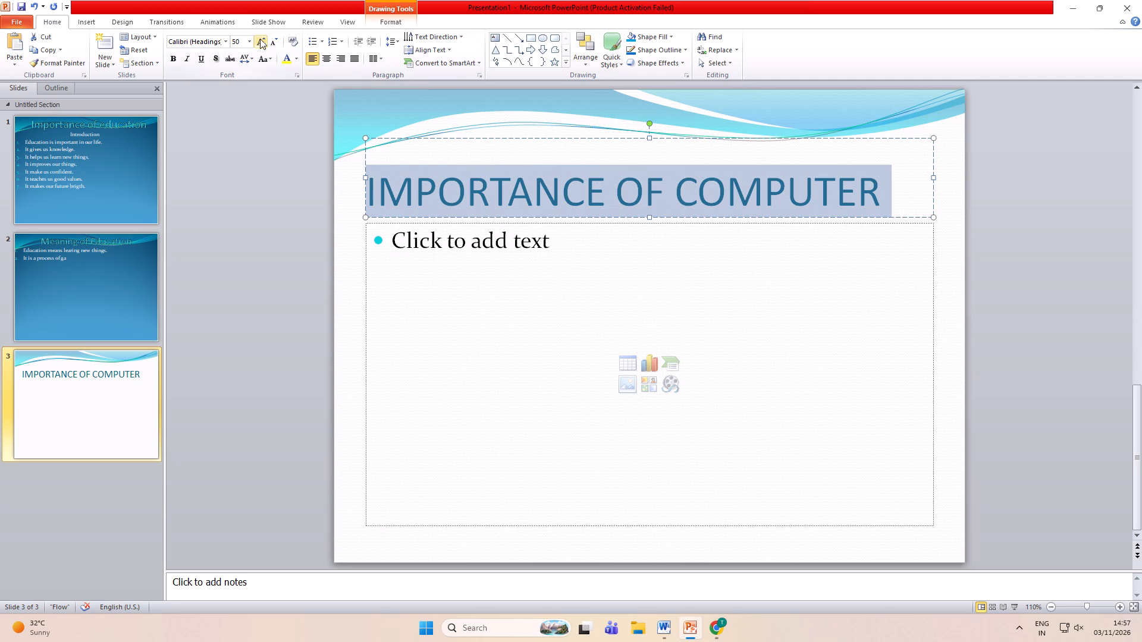
left_click(246, 38)
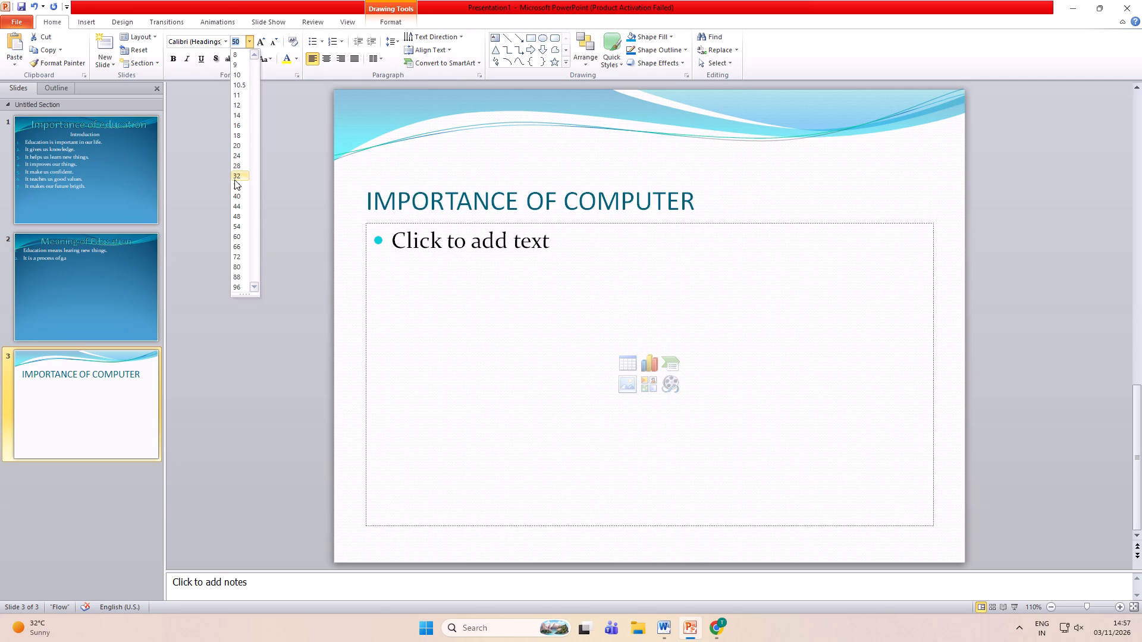
left_click(234, 178)
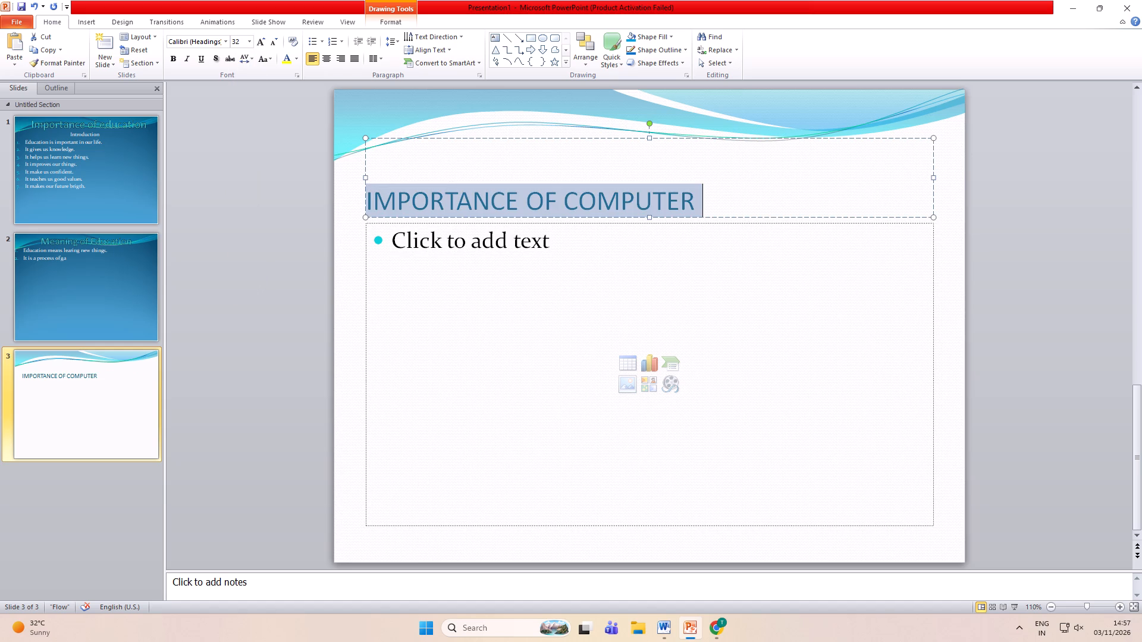
left_click(771, 203)
key("space")
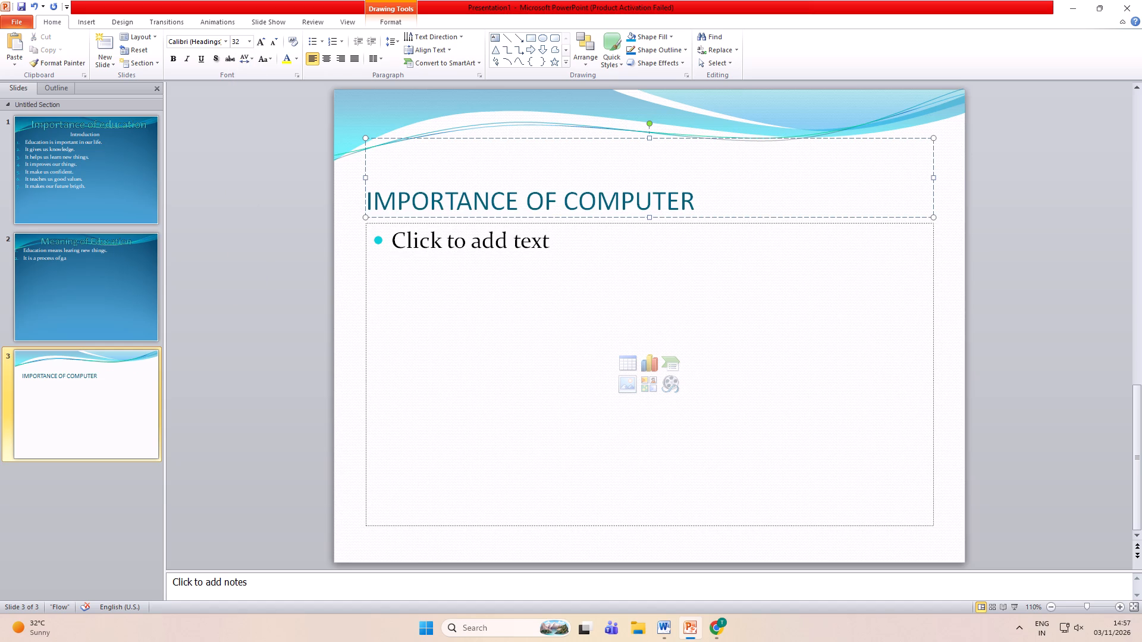
key("BackSpace")
Replace the word "COMPUTER" in the third slide's title with "EDUCATION" so it reads "IMPORTANCE OF EDUCATION".
key("BackSpace")
key("BackSpace")
key("BackSpace")
key("BackSpace")
key("BackSpace")
key("BackSpace")
key("BackSpace")
key("BackSpace")
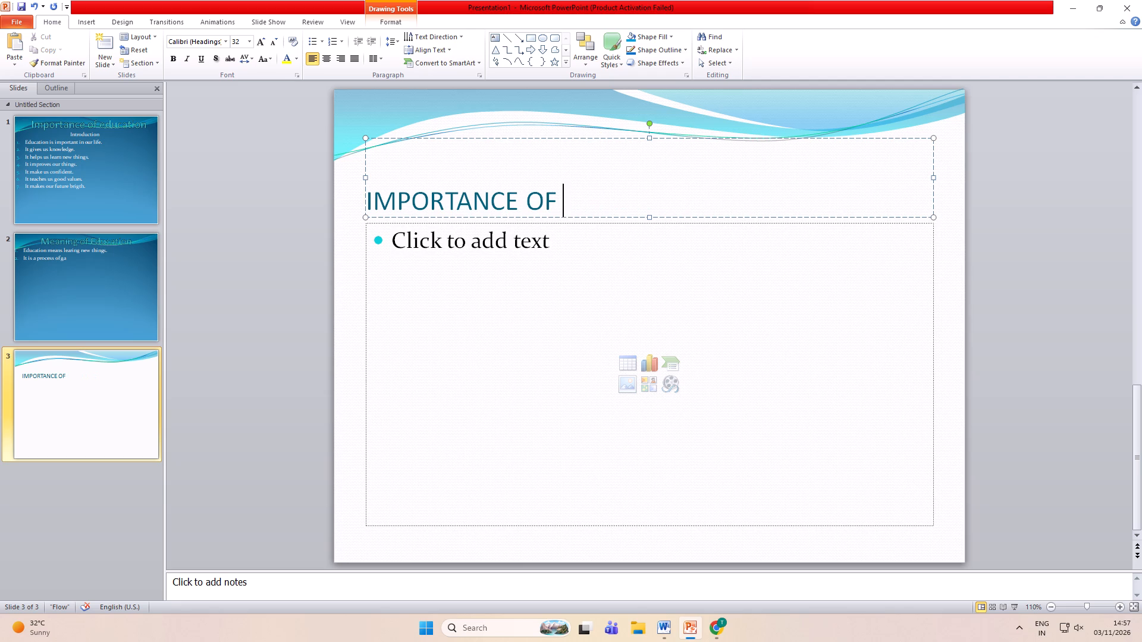
key("e")
type("DU")
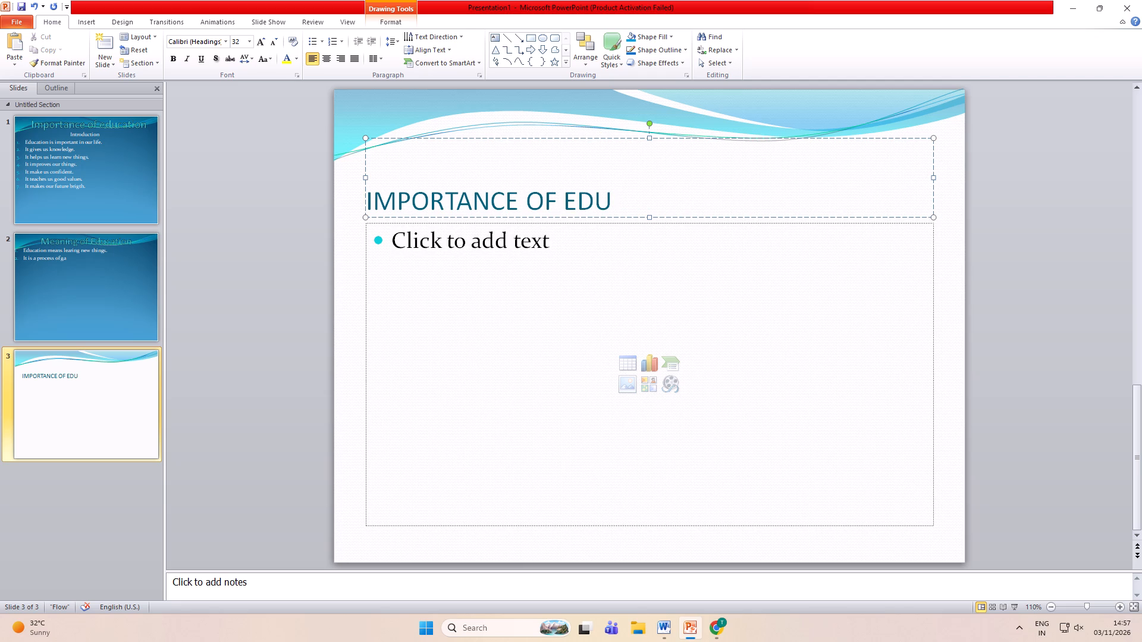
type("CATIOM")
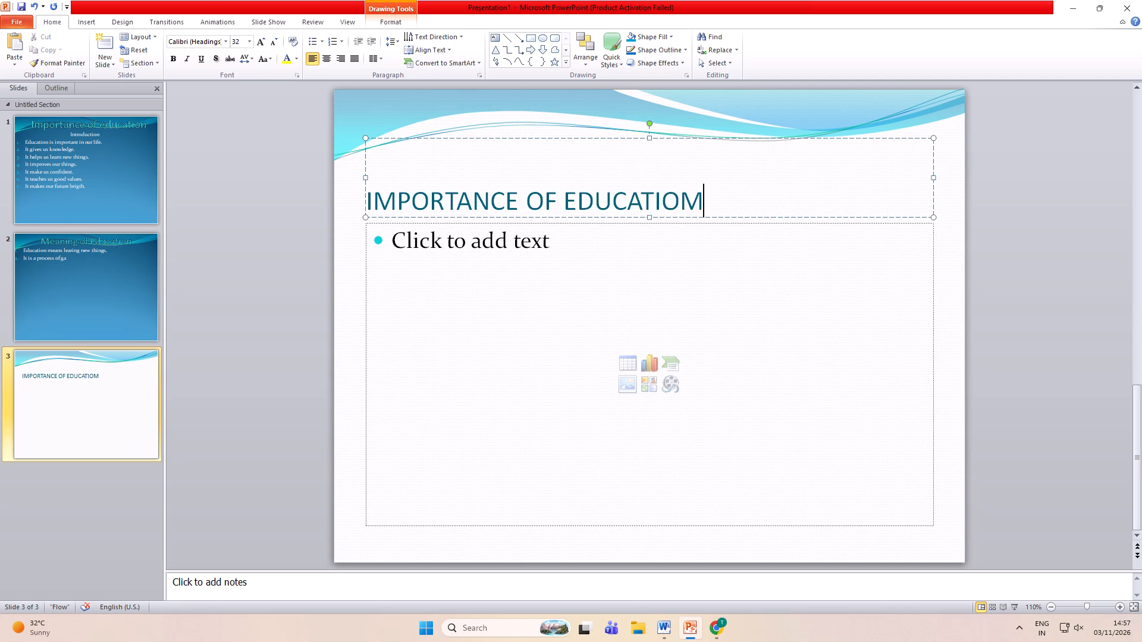
key("BackSpace")
key("n")
Set the whole "IMPORTANCE OF EDUCATION" title to font size 54.
left_click_drag(718, 196, 517, 186)
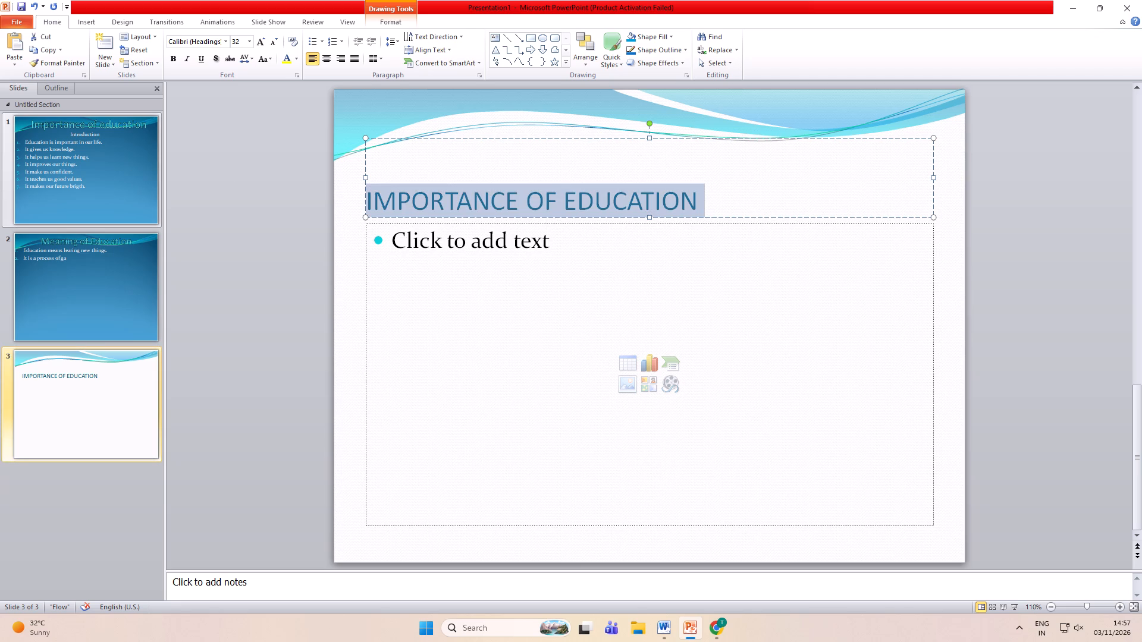
left_click_drag(517, 186, 412, 159)
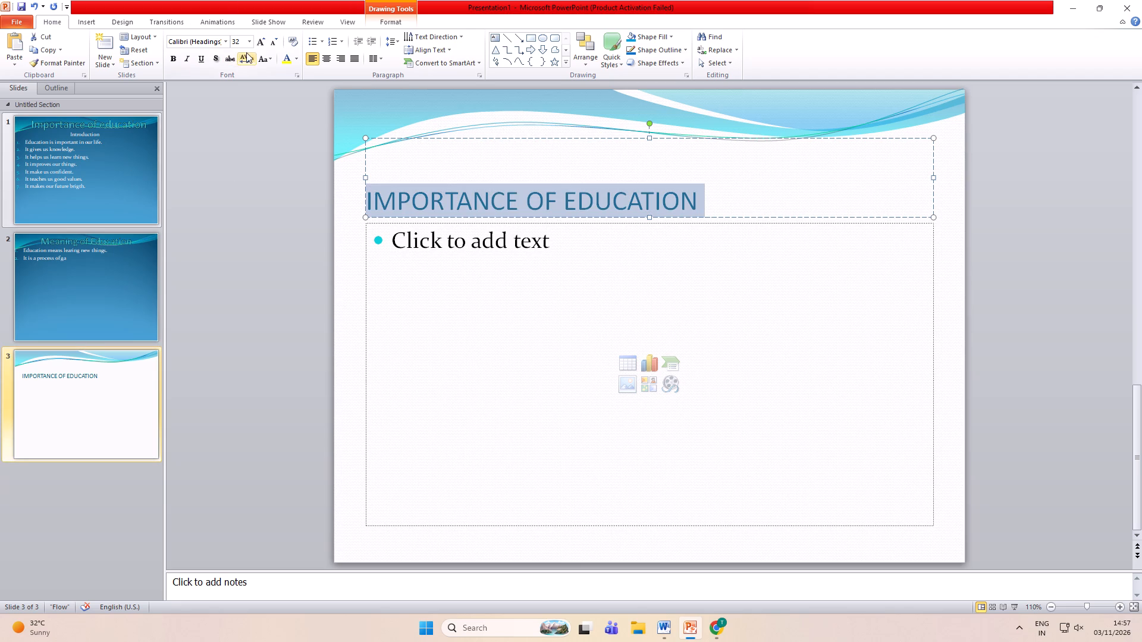
left_click(253, 43)
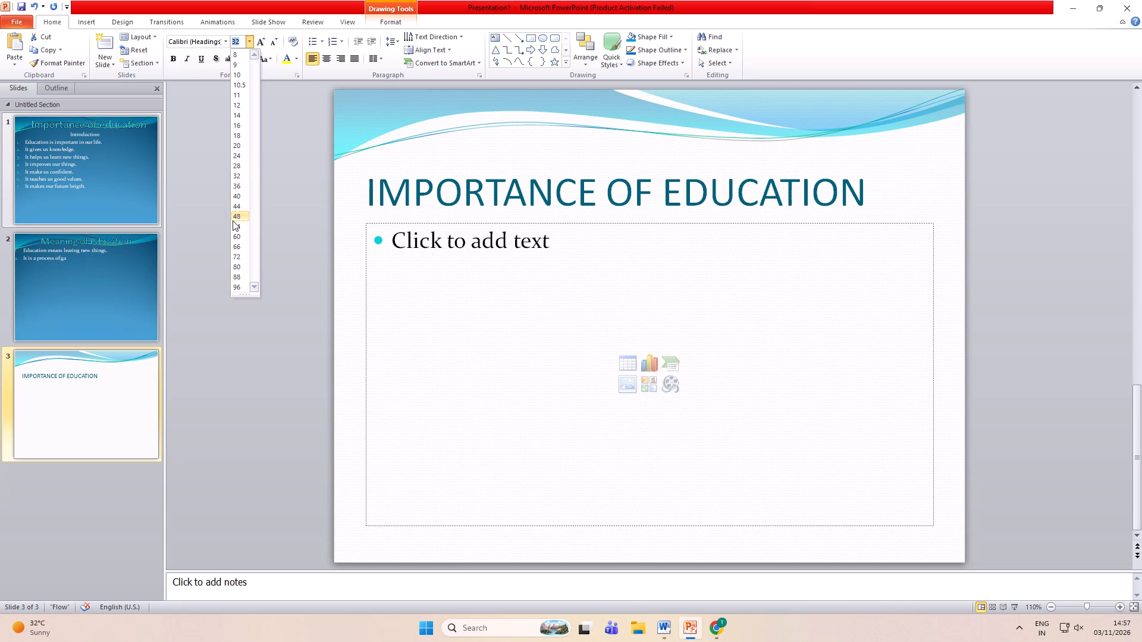
left_click(234, 225)
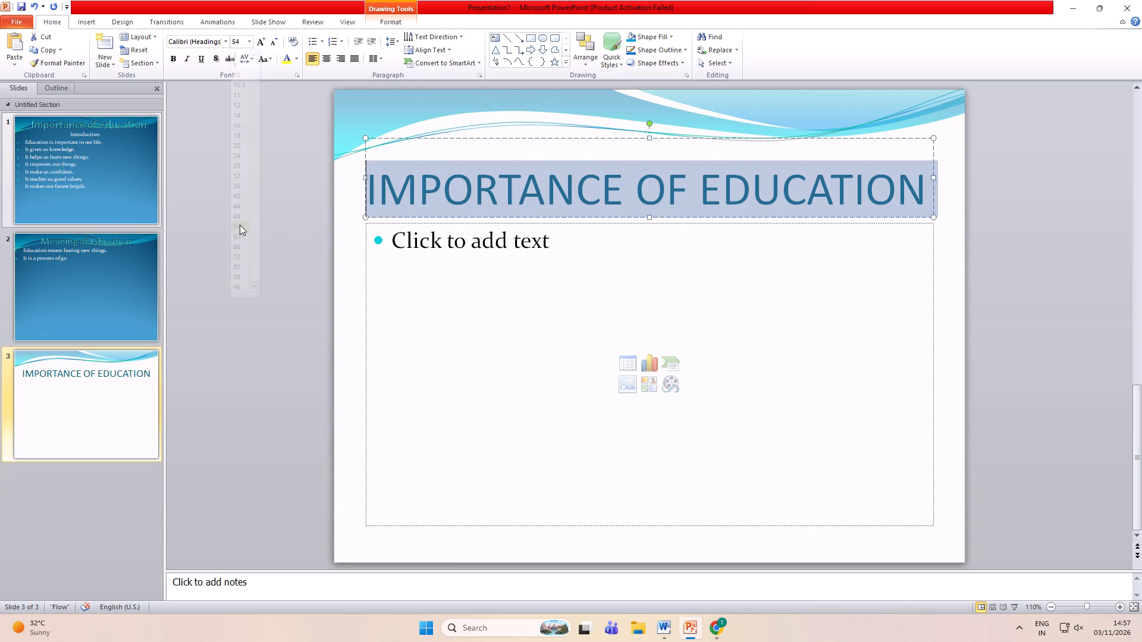
Begin the first bullet in the third slide's content placeholder with "Pr".
left_click(504, 283)
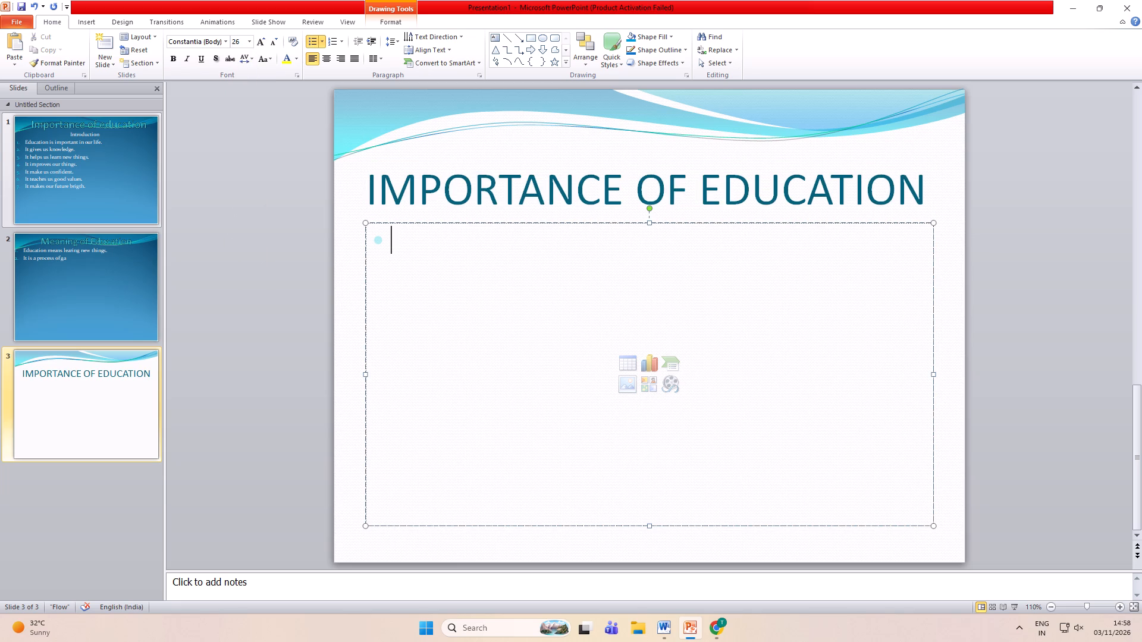
key("p")
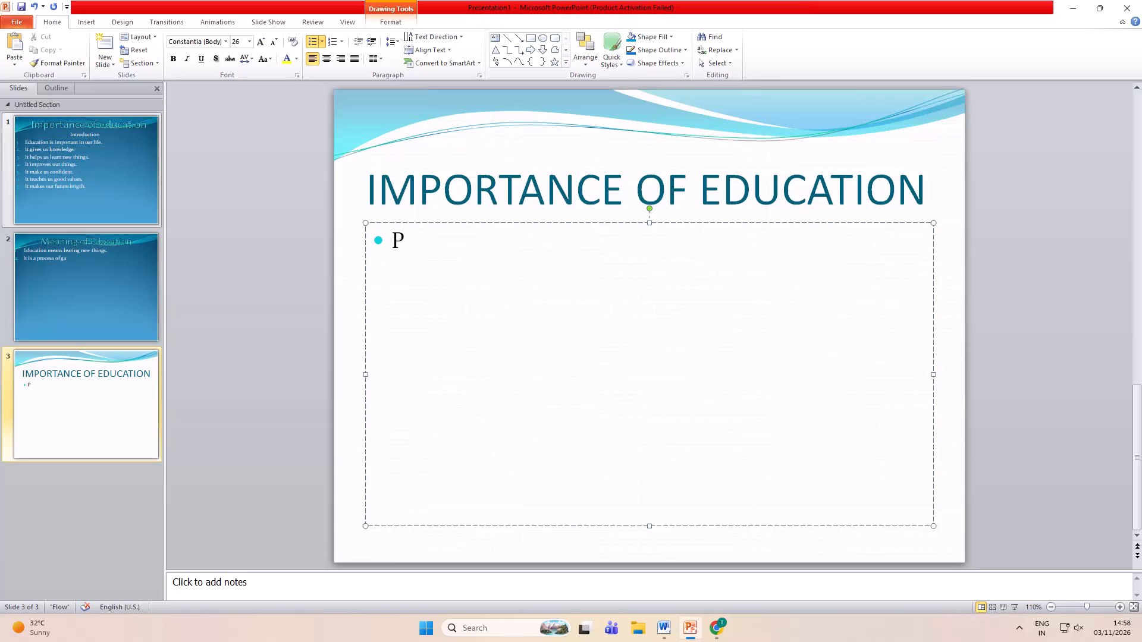
key("r")
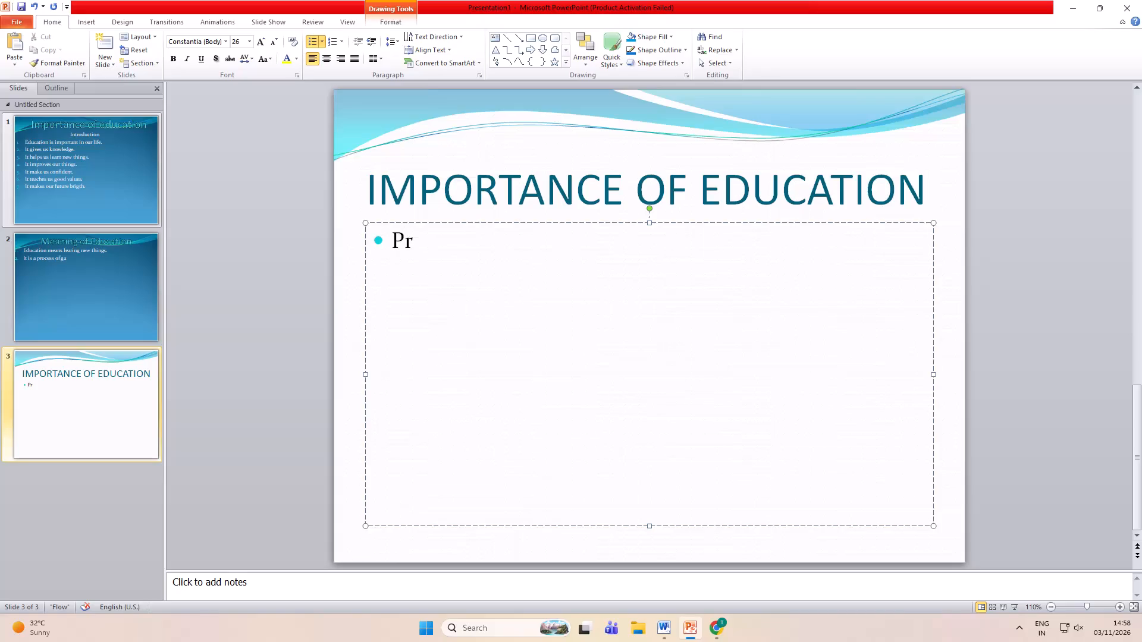
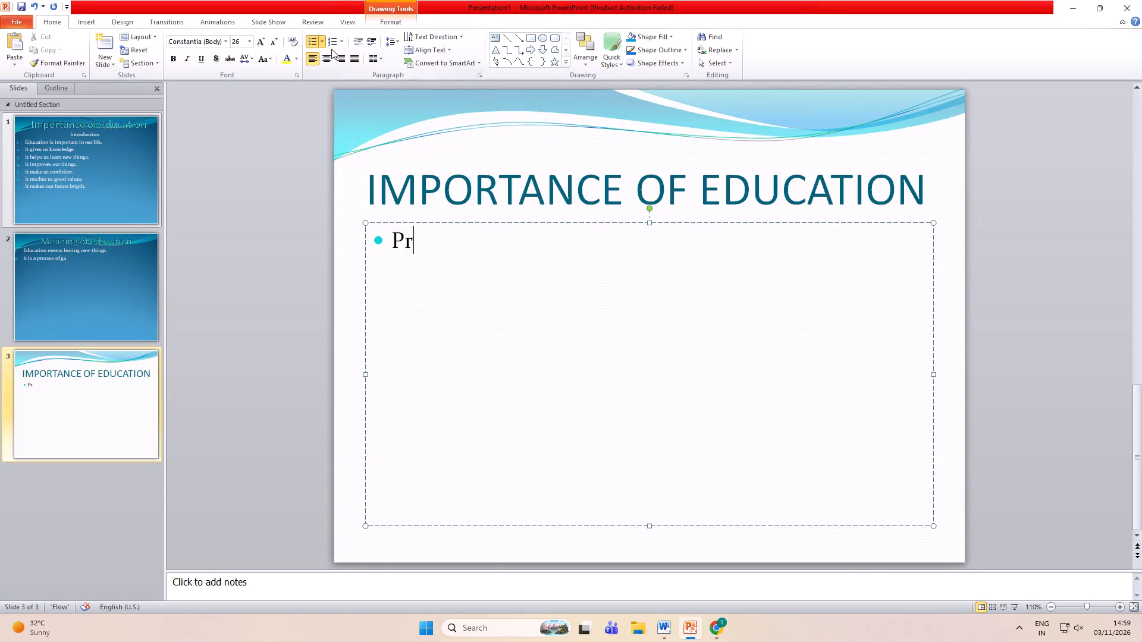
Remove the bullet from the "Pr" line in the third slide's content placeholder.
left_click(311, 38)
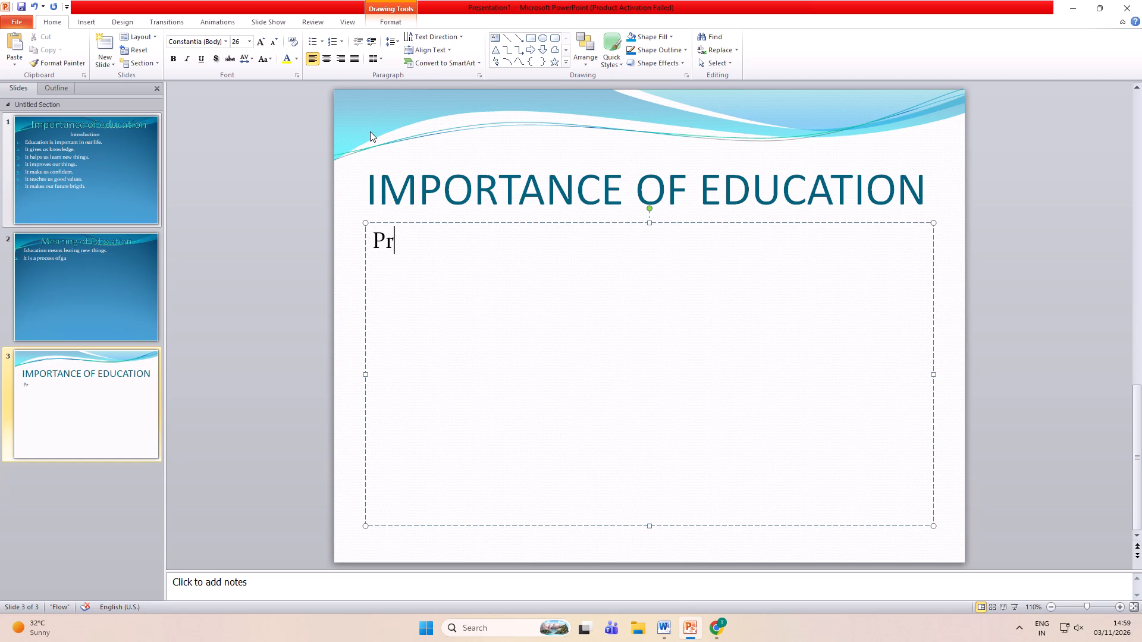
Complete the first content line on the third slide so it reads "PRESENTED BY" in capitals.
key("BackSpace")
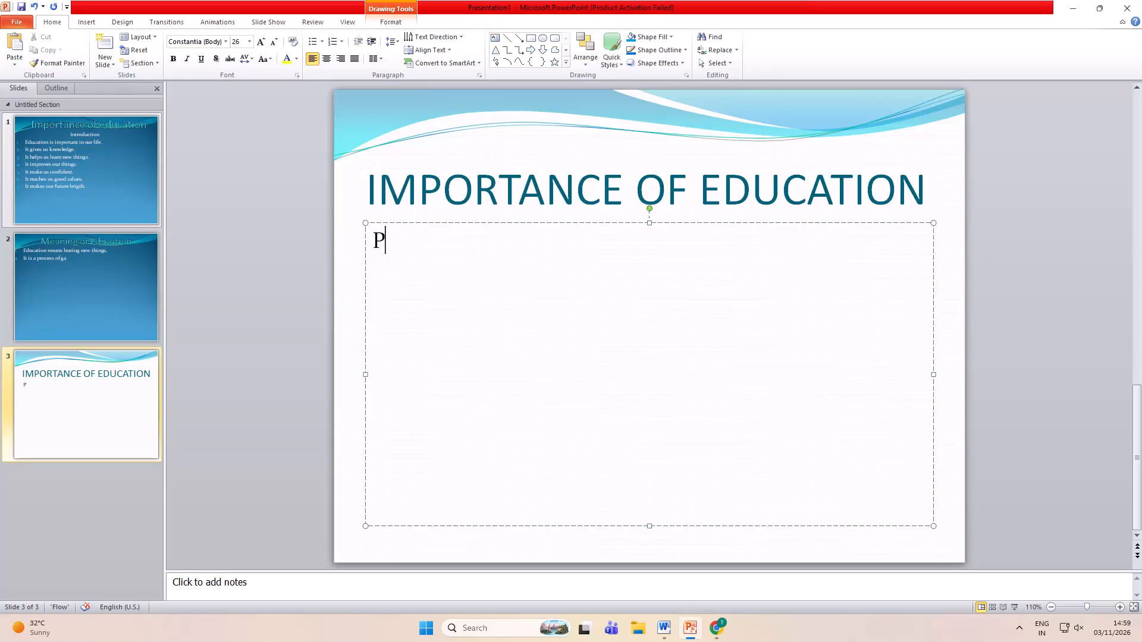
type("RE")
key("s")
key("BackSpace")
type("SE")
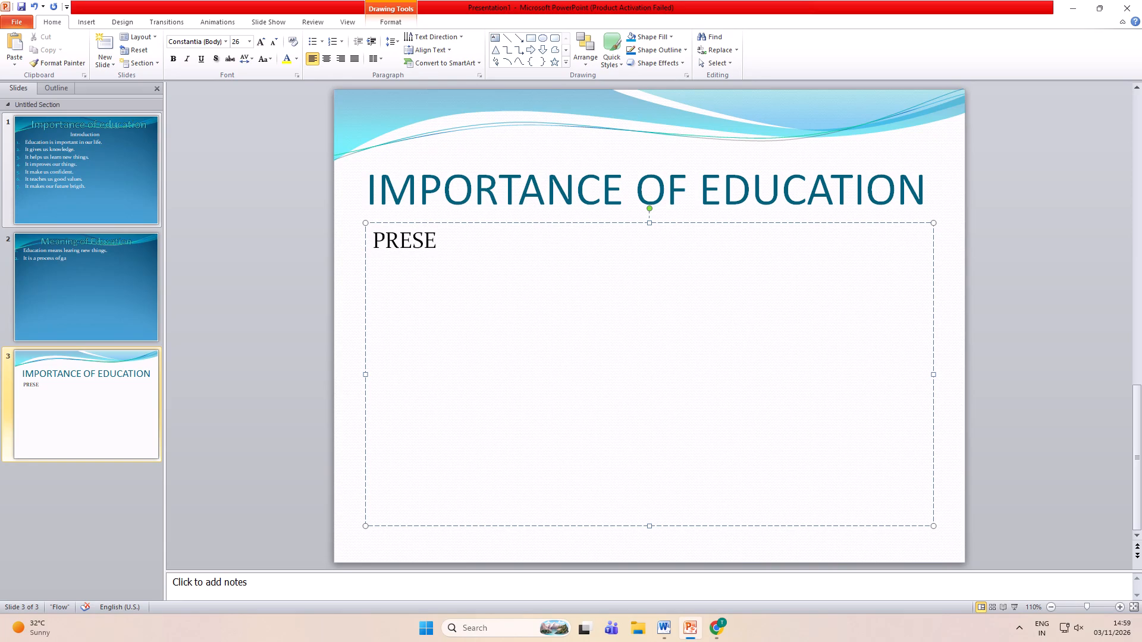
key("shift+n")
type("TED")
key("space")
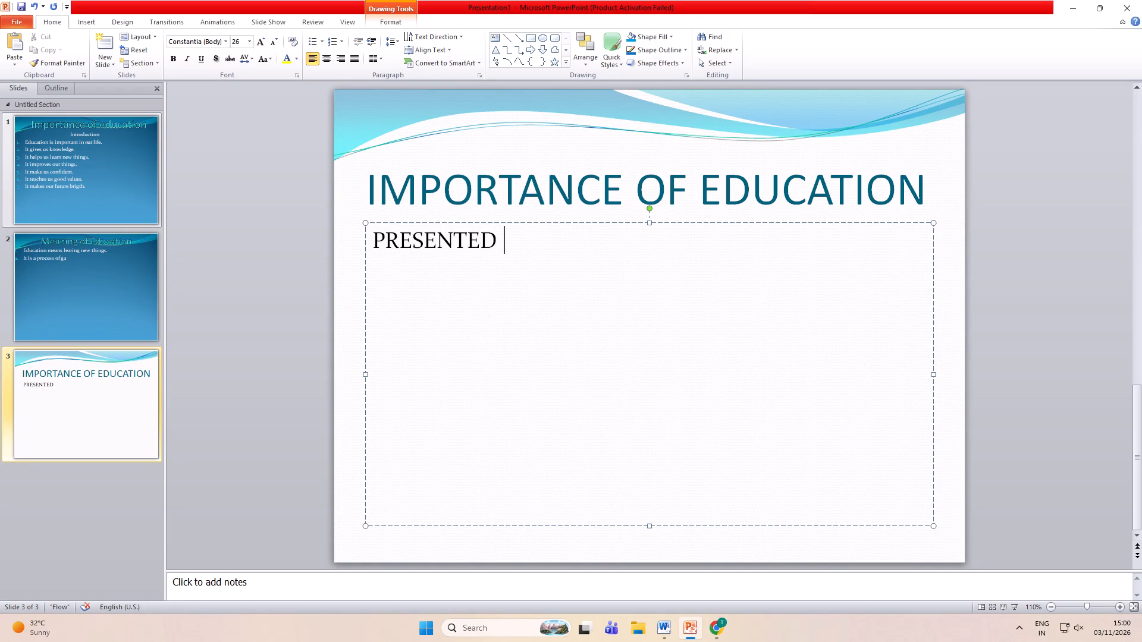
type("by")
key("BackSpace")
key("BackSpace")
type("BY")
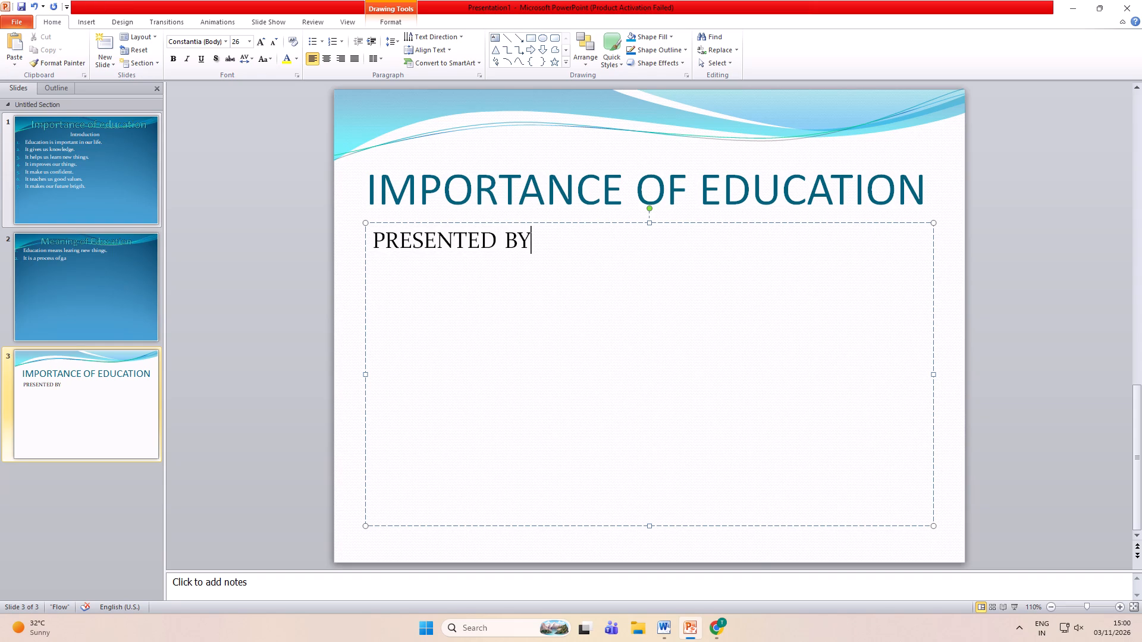
Centre the "PRESENTED BY" line horizontally in the content placeholder.
left_click_drag(557, 243, 470, 209)
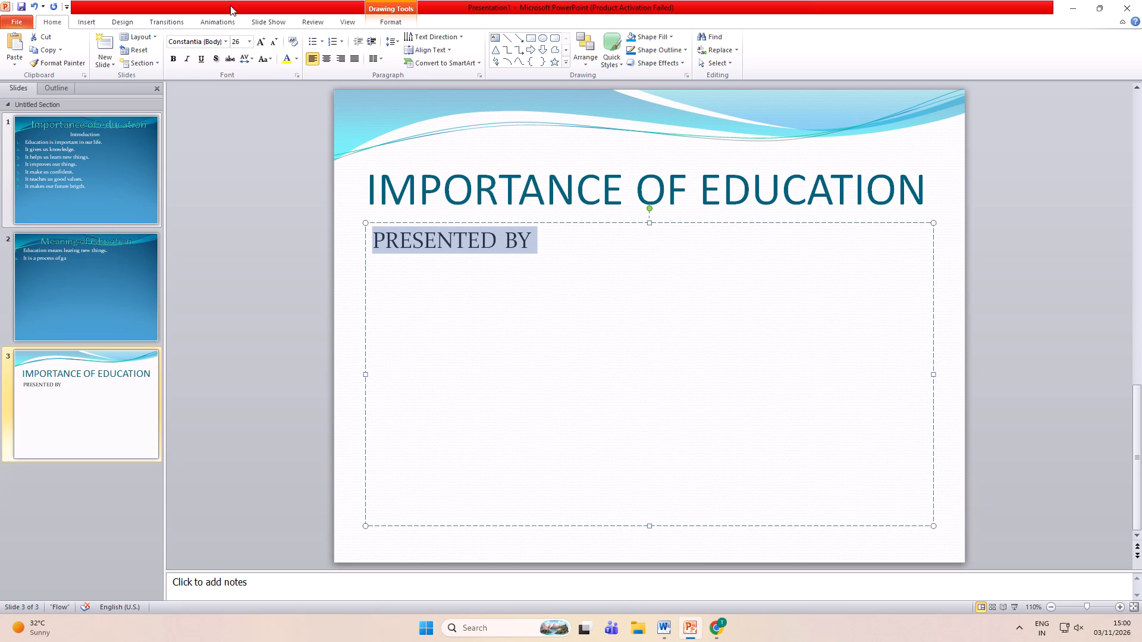
left_click(318, 53)
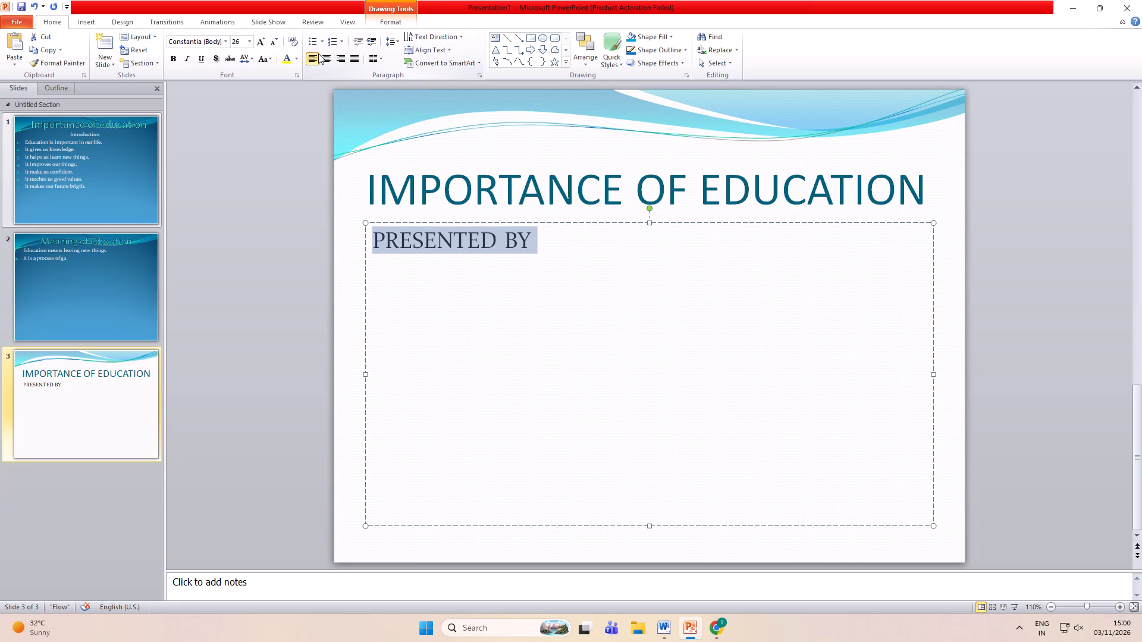
left_click(319, 54)
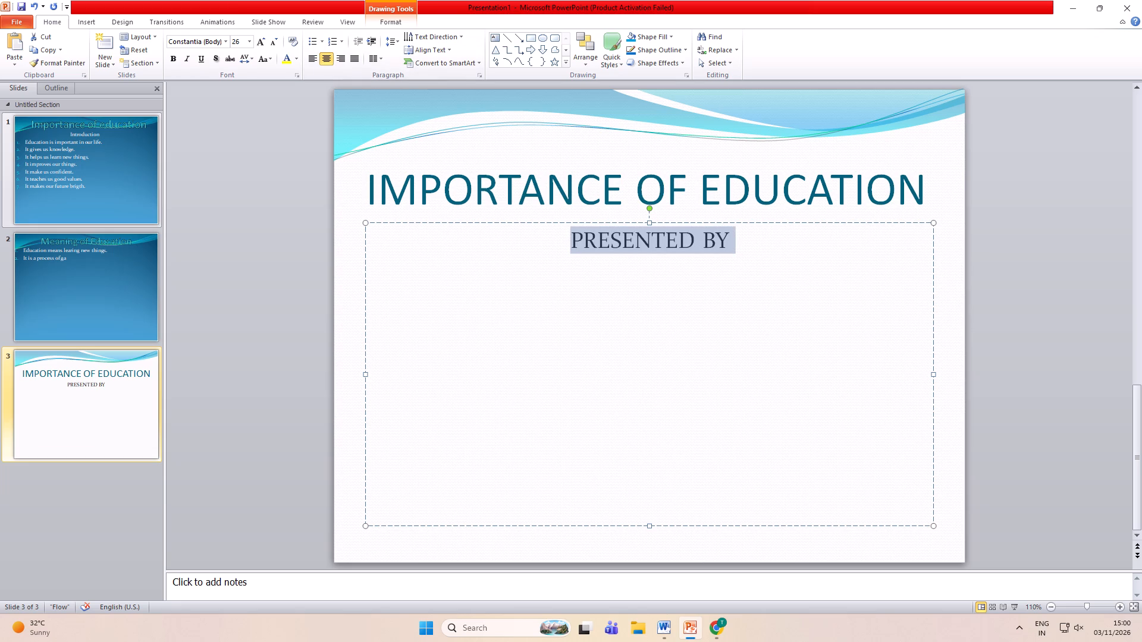
left_click(759, 247)
left_click(499, 274)
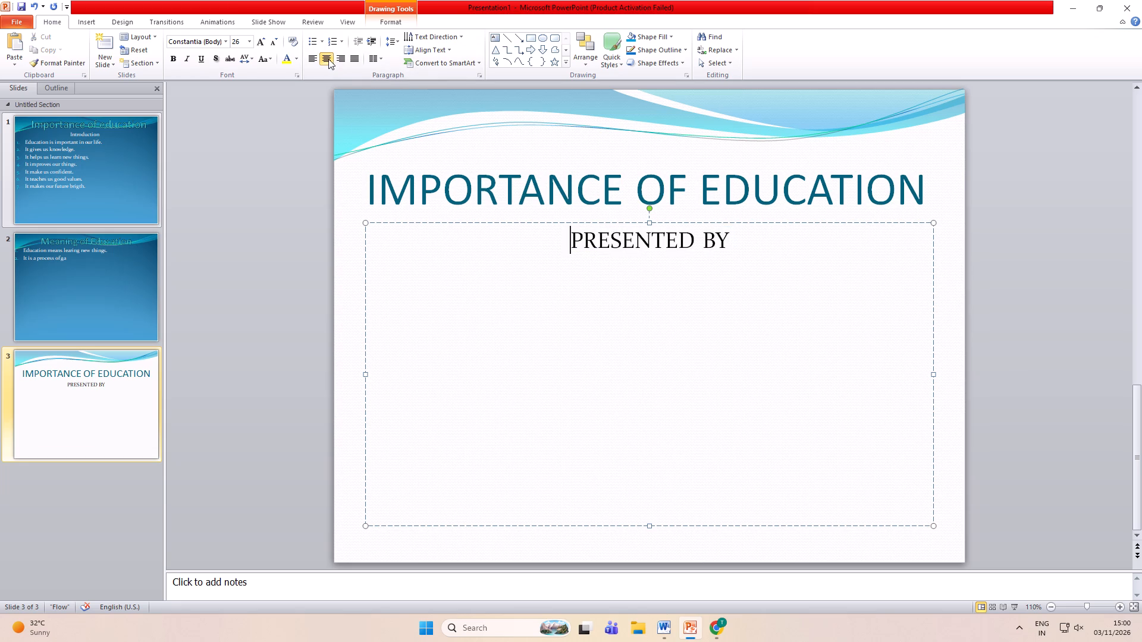
left_click(306, 59)
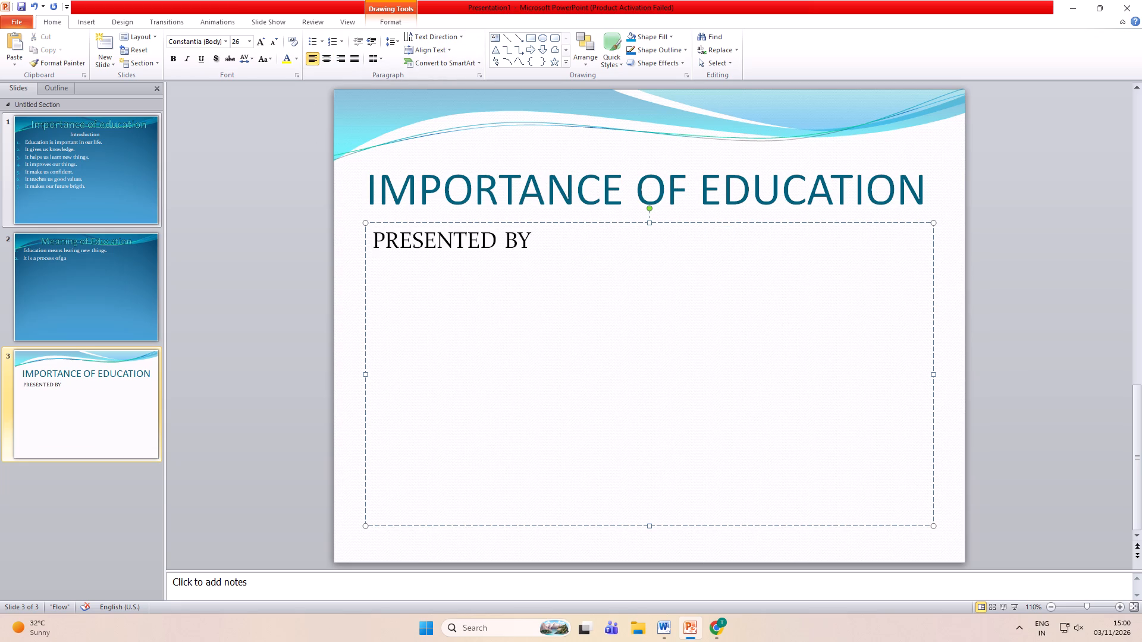
left_click(322, 55)
left_click(752, 235)
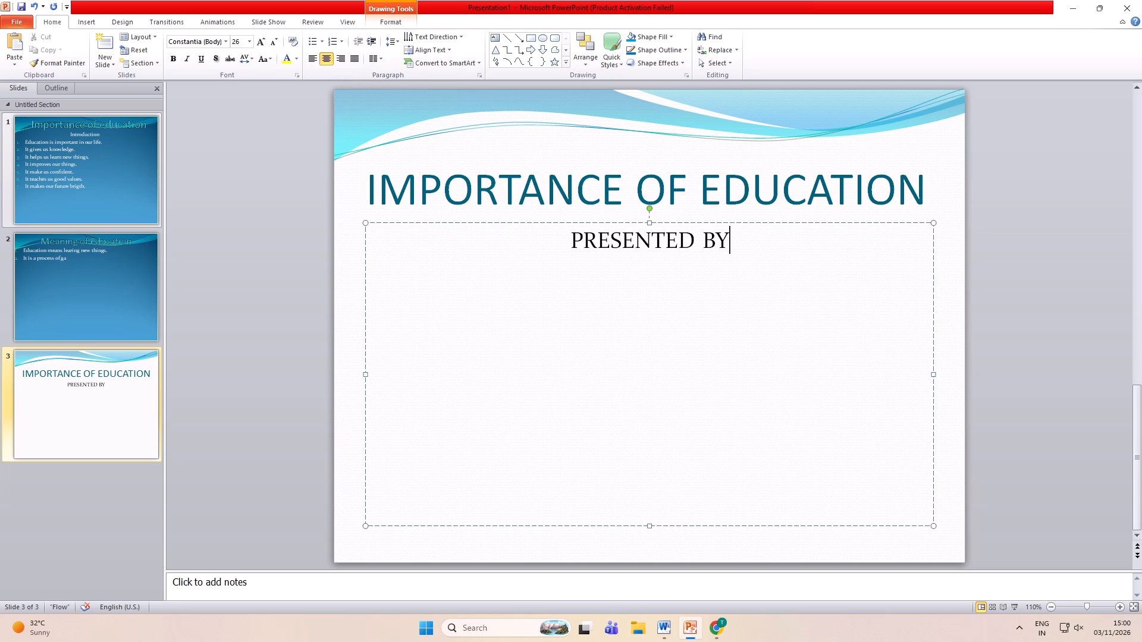
Start a new line below "PRESENTED BY" in the content placeholder.
left_click(637, 285)
key("Return")
key("BackSpace")
left_click(737, 264)
key("Return")
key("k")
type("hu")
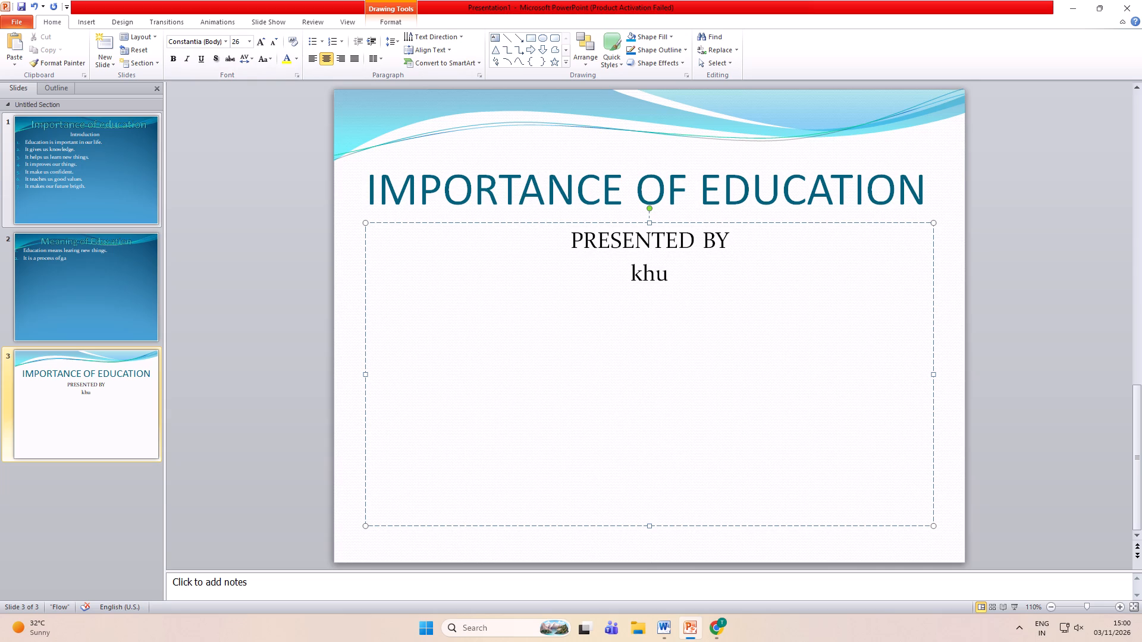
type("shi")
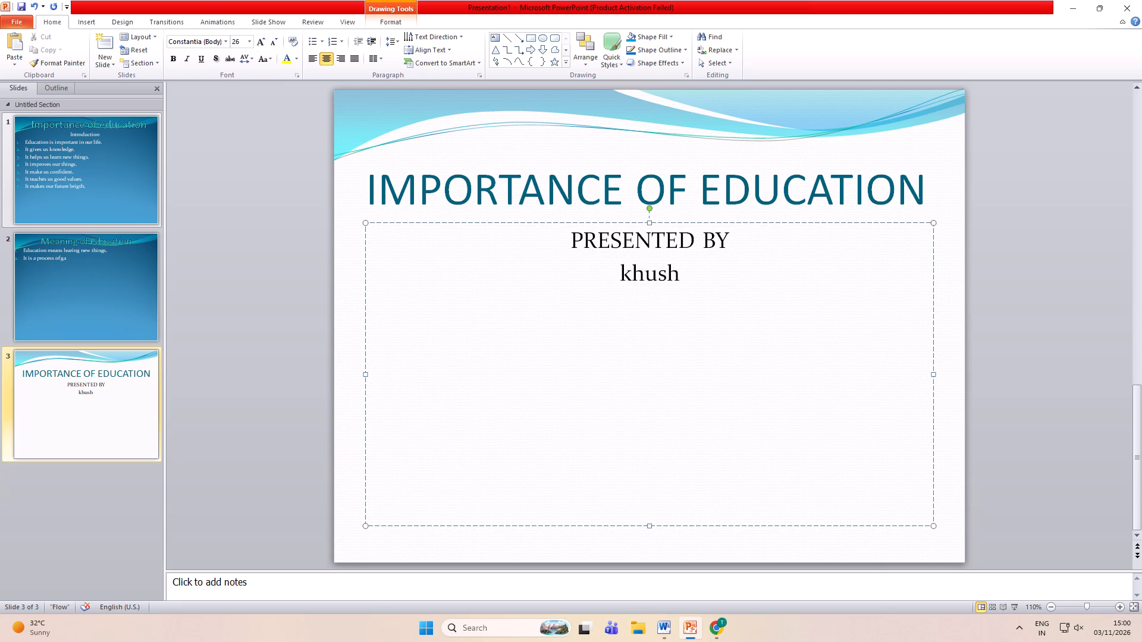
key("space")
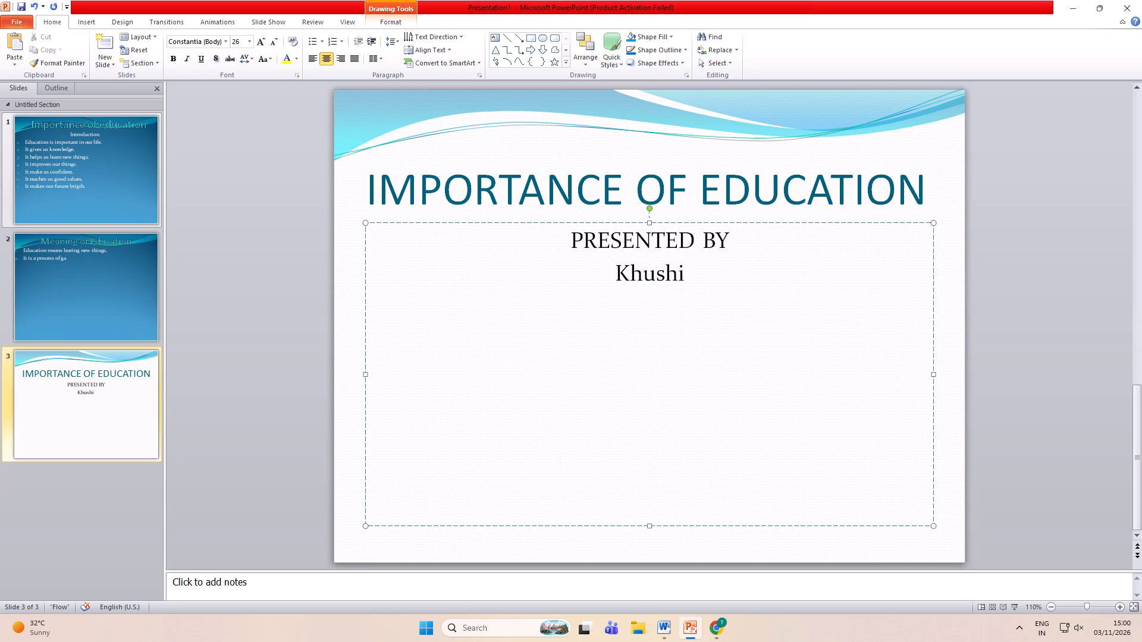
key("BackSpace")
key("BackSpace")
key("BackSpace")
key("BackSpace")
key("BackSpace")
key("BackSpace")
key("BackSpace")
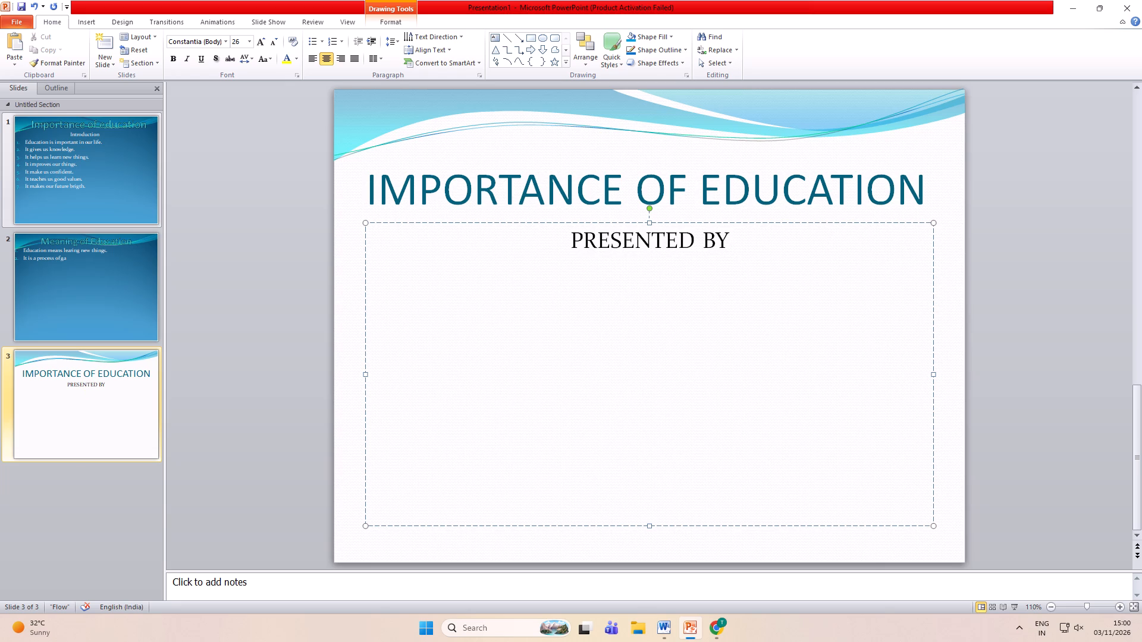
Enter the presenter's full name, with each word capitalised, on the line below "PRESENTED BY".
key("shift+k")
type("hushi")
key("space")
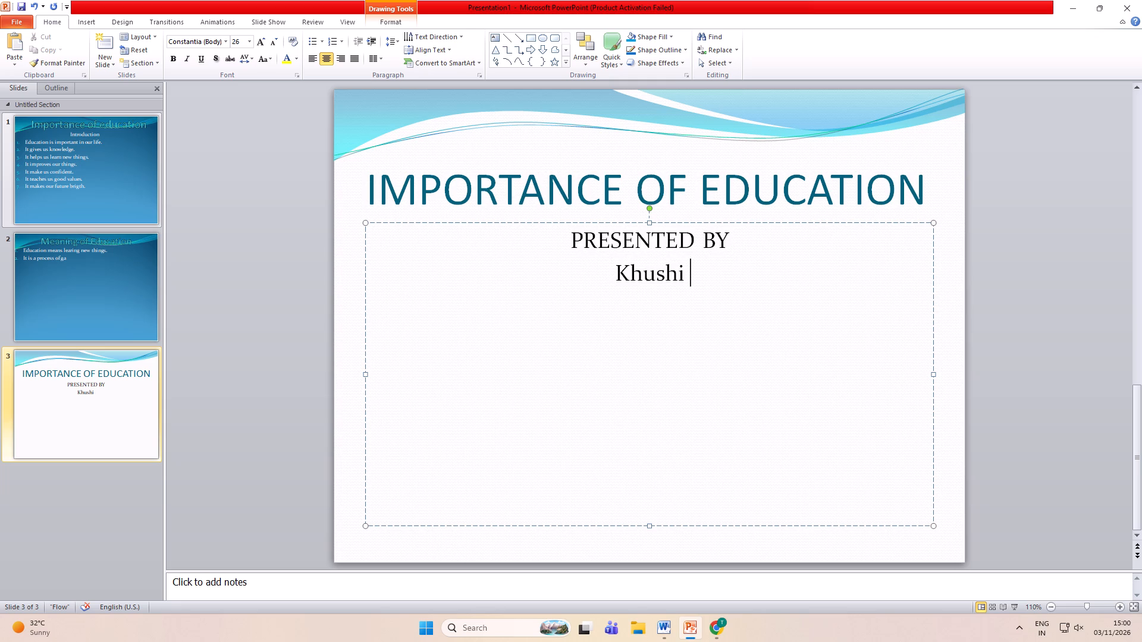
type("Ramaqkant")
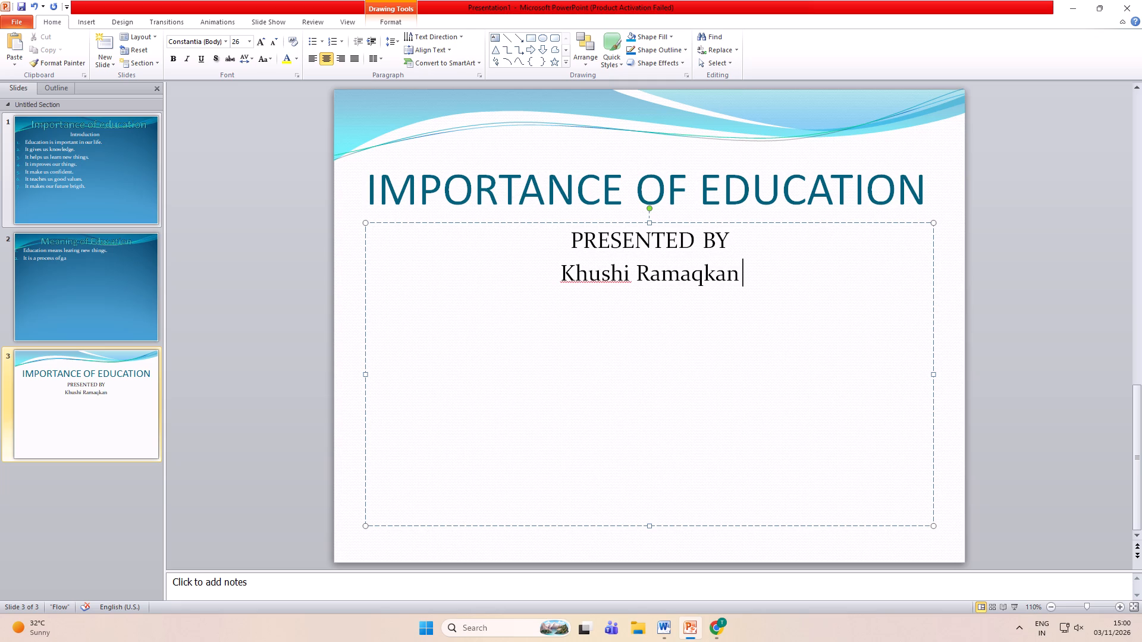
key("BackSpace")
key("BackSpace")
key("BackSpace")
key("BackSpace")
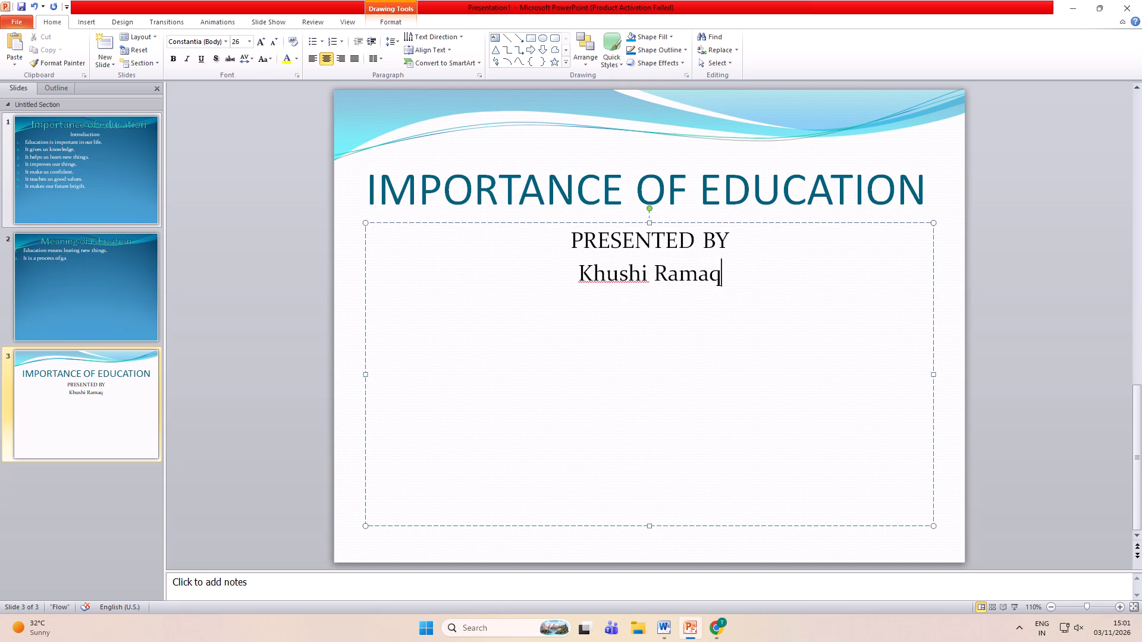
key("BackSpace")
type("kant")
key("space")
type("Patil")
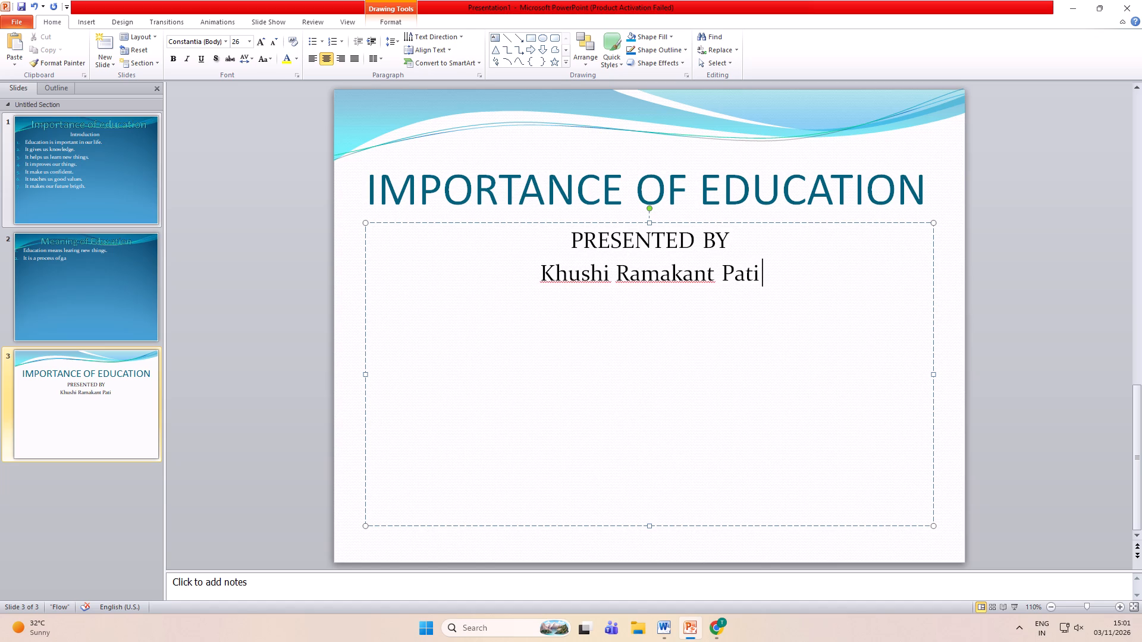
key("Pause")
Add a line below the presenter's name reading "CLASS : BCA", with a space on each side of the colon.
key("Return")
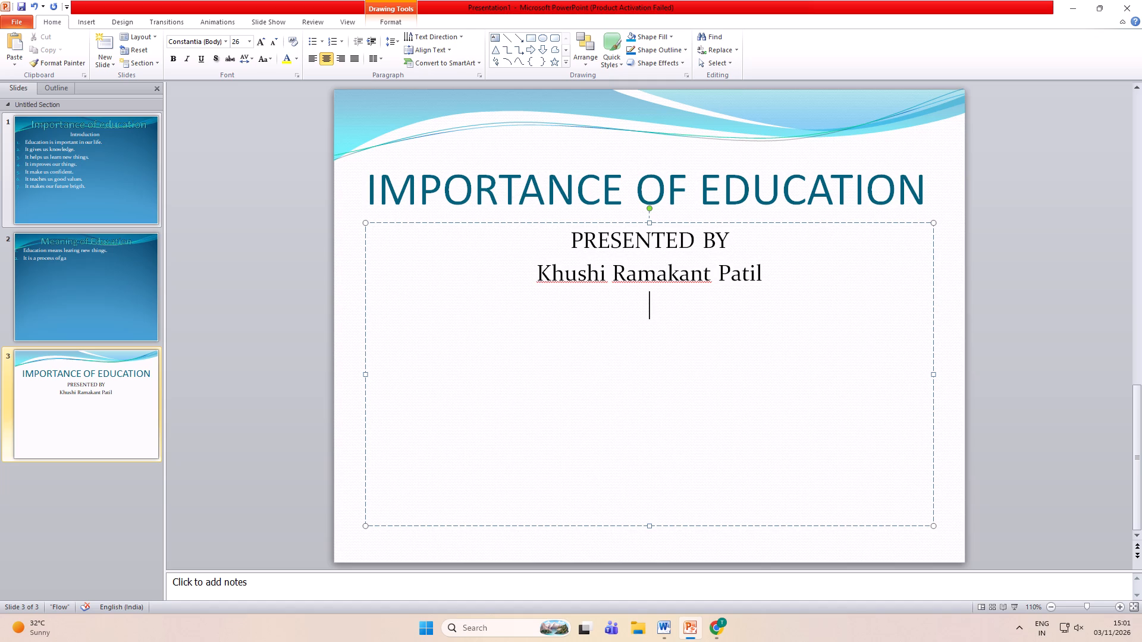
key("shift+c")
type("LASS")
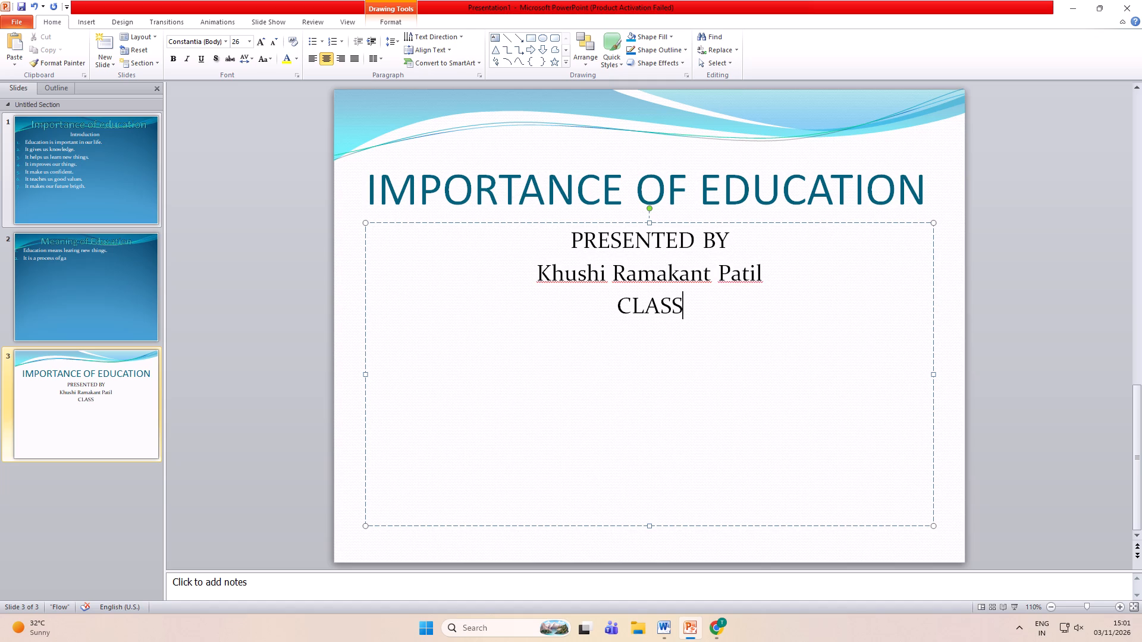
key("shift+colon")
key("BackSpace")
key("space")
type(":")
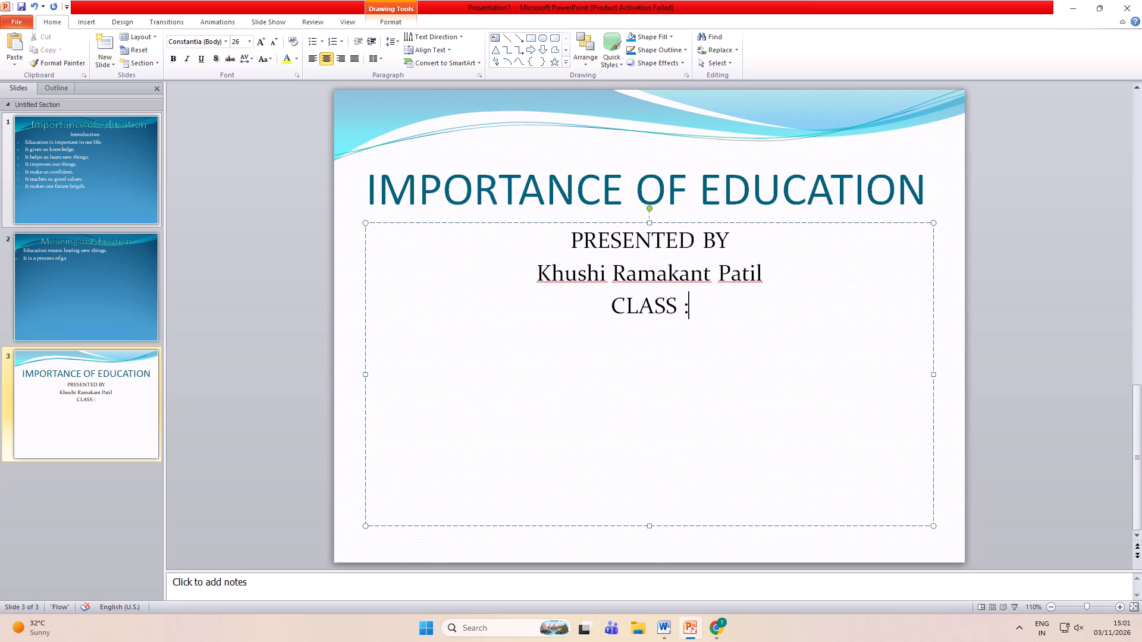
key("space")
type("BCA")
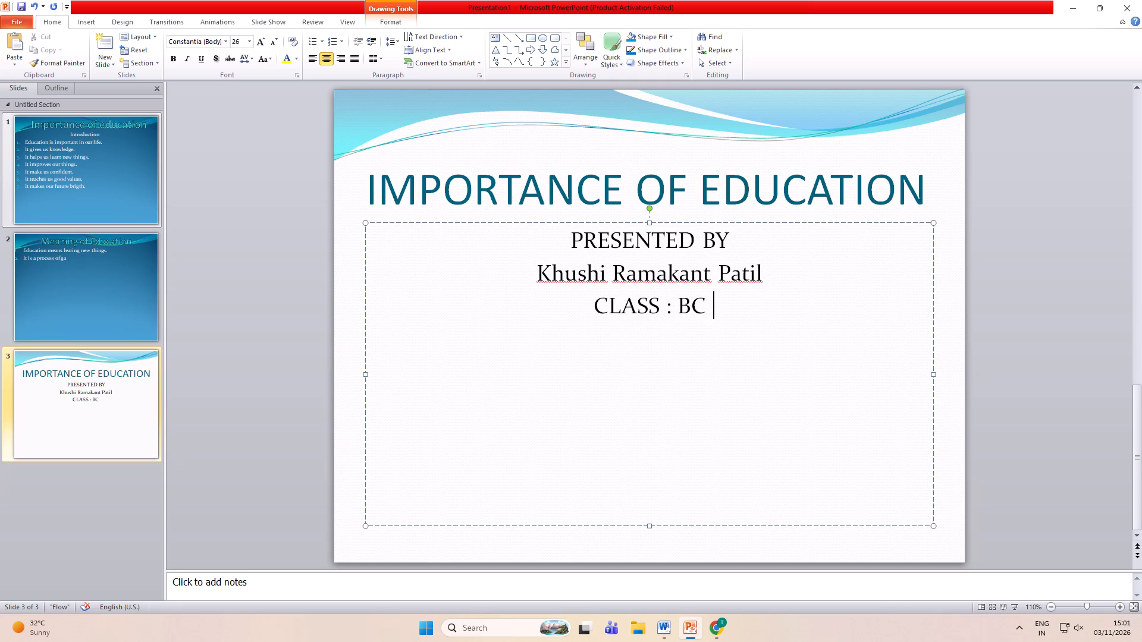
Complete the class line with "First Year" so it reads "CLASS : BCA First Year".
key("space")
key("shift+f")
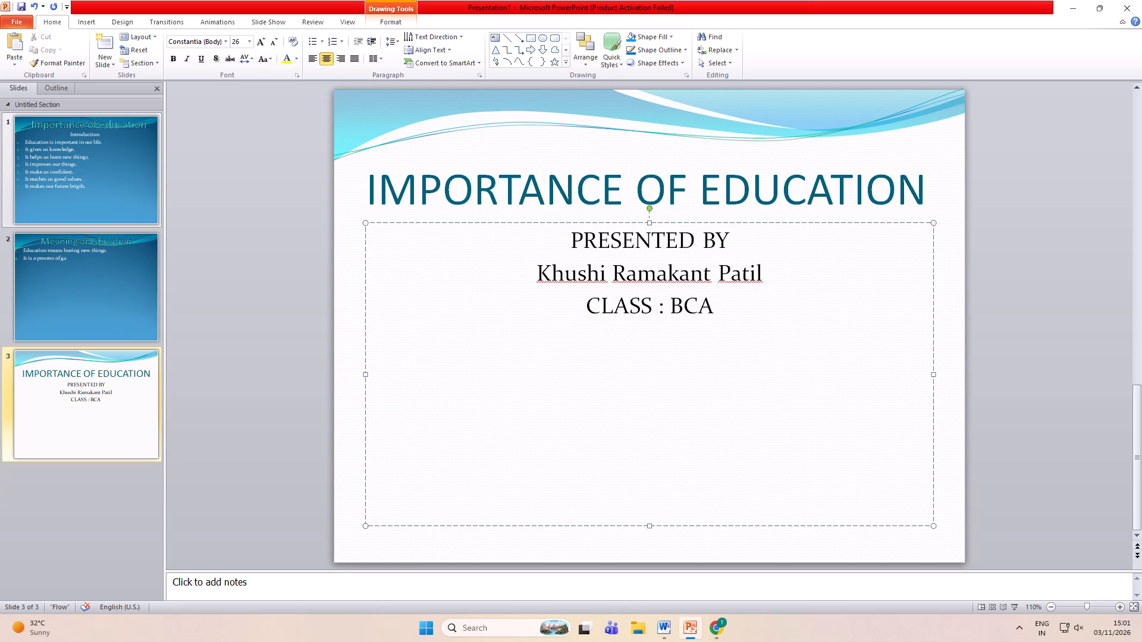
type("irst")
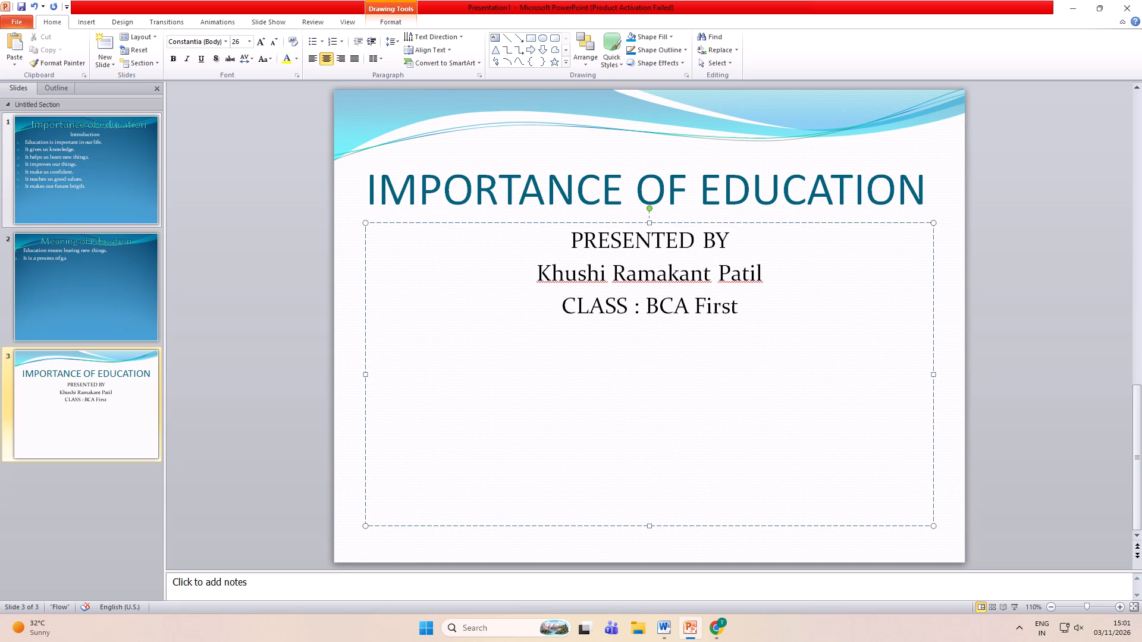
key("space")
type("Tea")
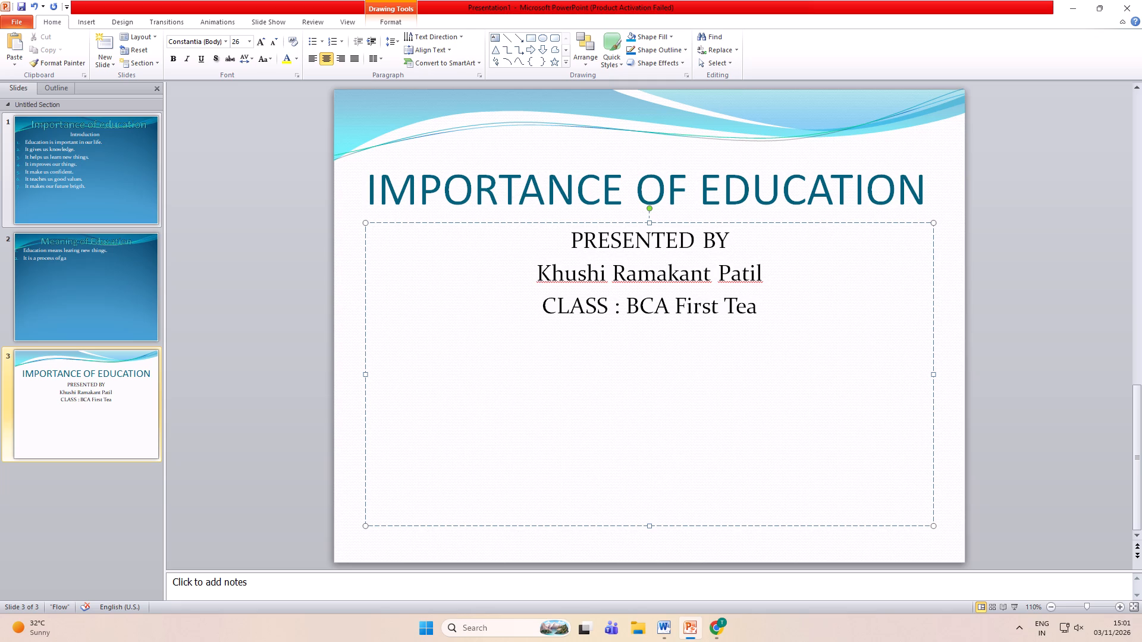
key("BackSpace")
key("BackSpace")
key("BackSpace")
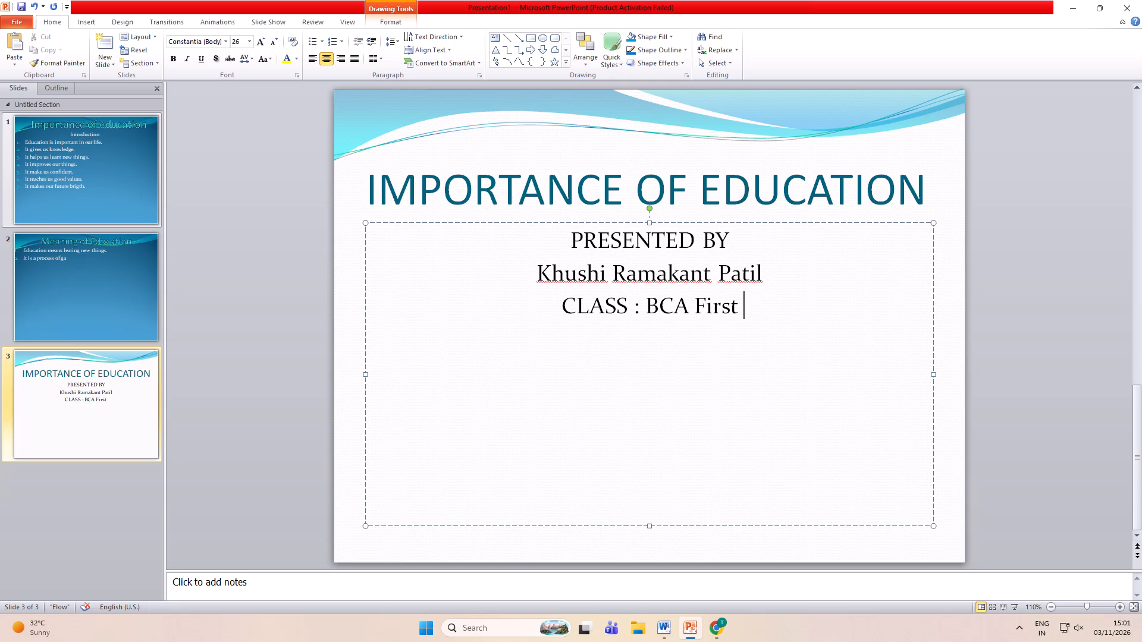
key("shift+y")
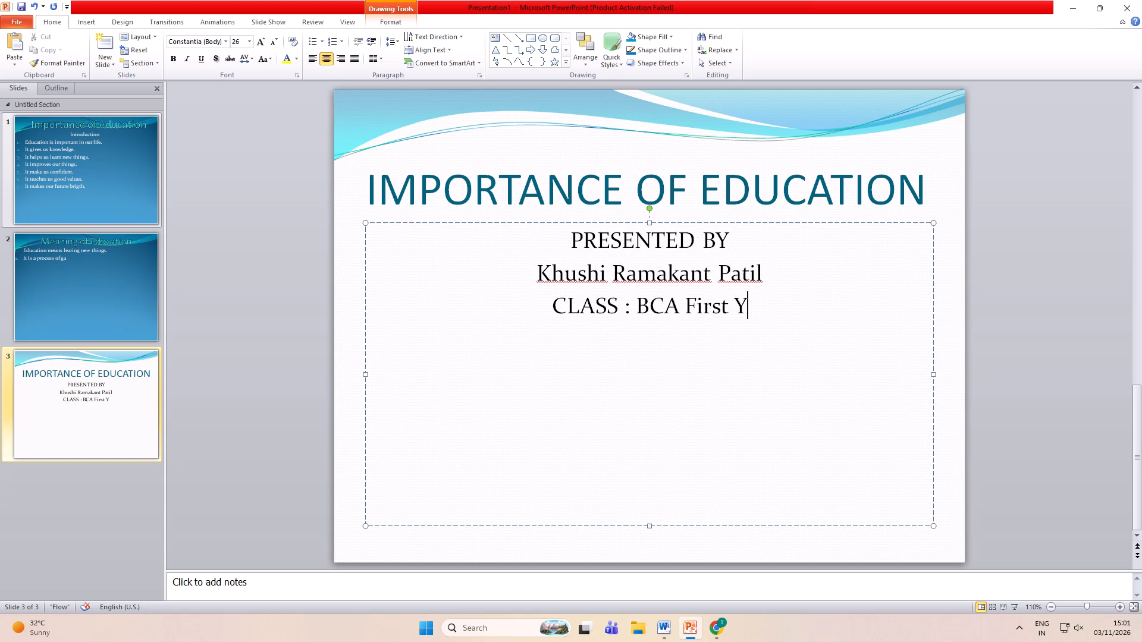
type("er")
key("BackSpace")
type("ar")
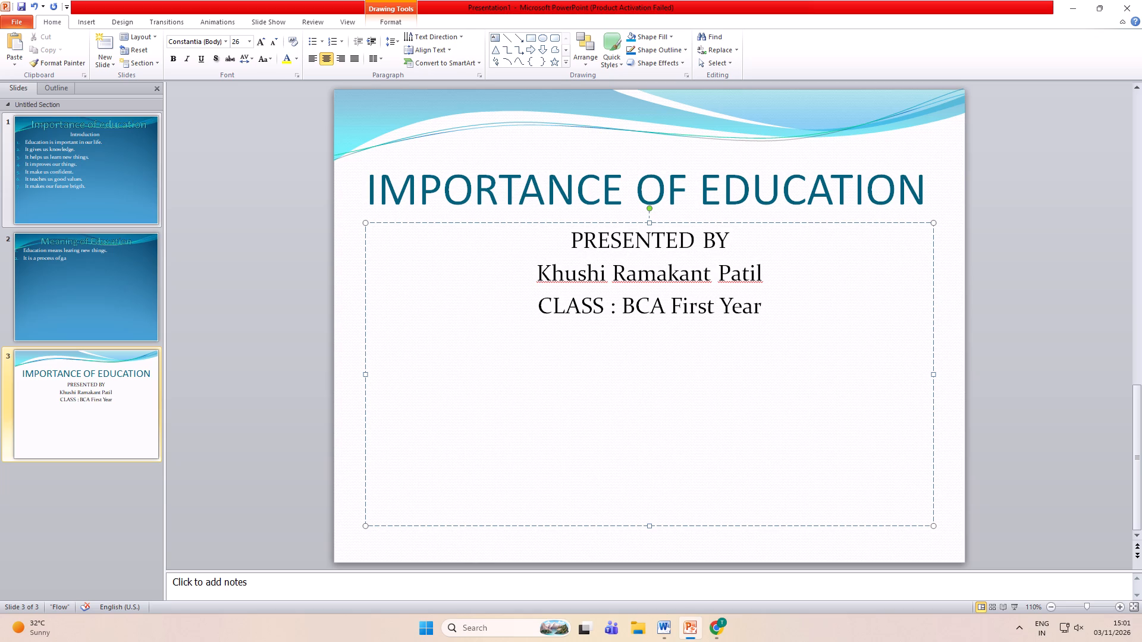
Add the label "Roll No : " on a new line below the class line.
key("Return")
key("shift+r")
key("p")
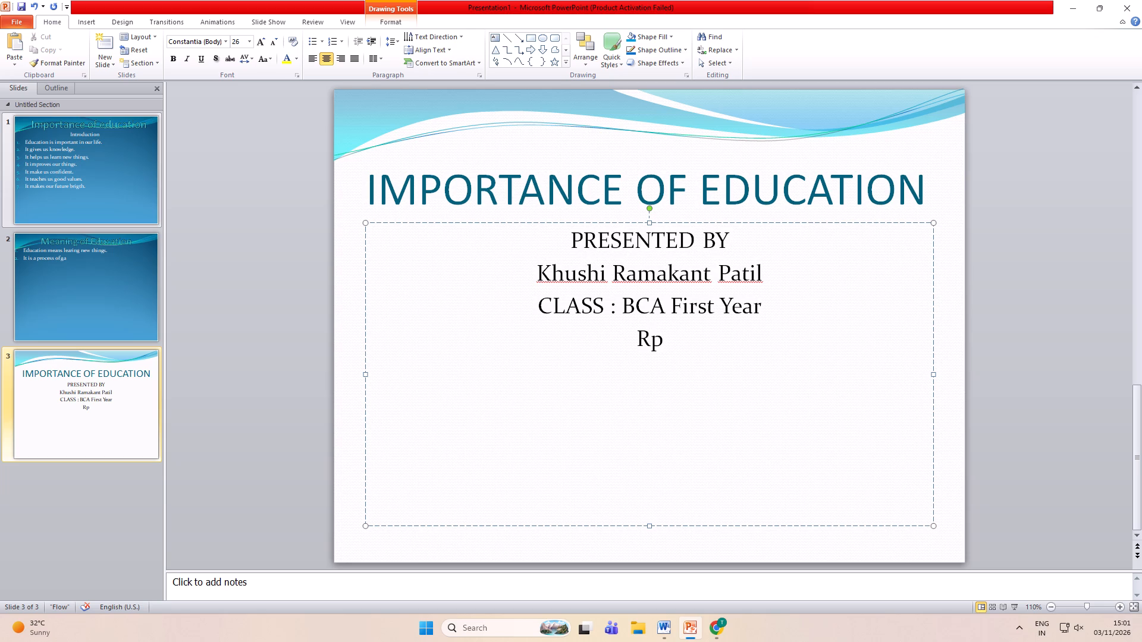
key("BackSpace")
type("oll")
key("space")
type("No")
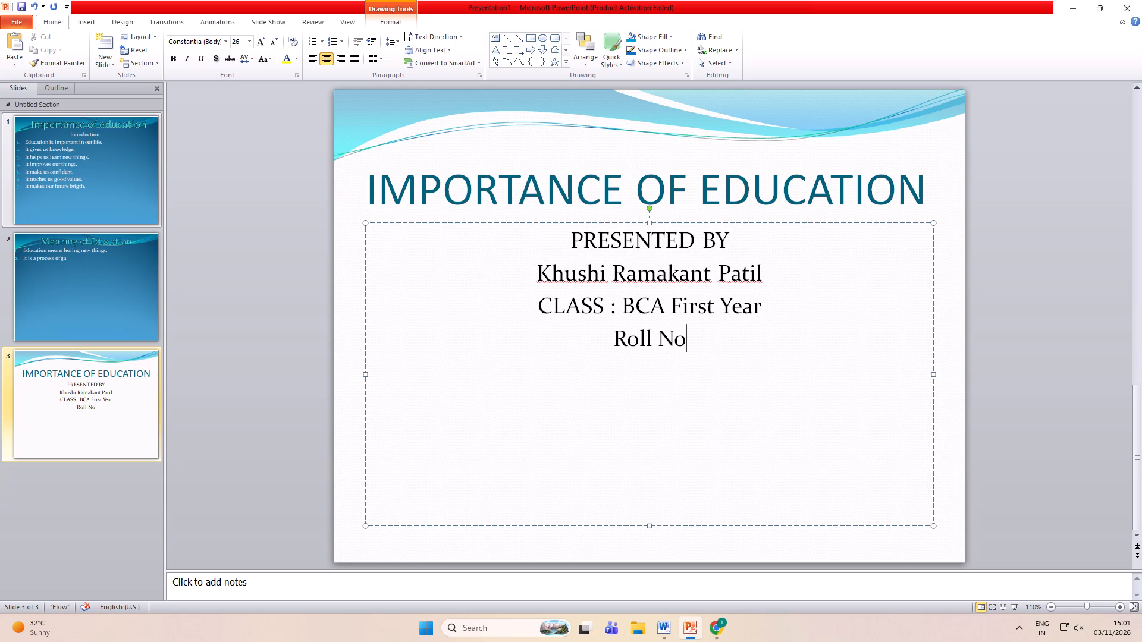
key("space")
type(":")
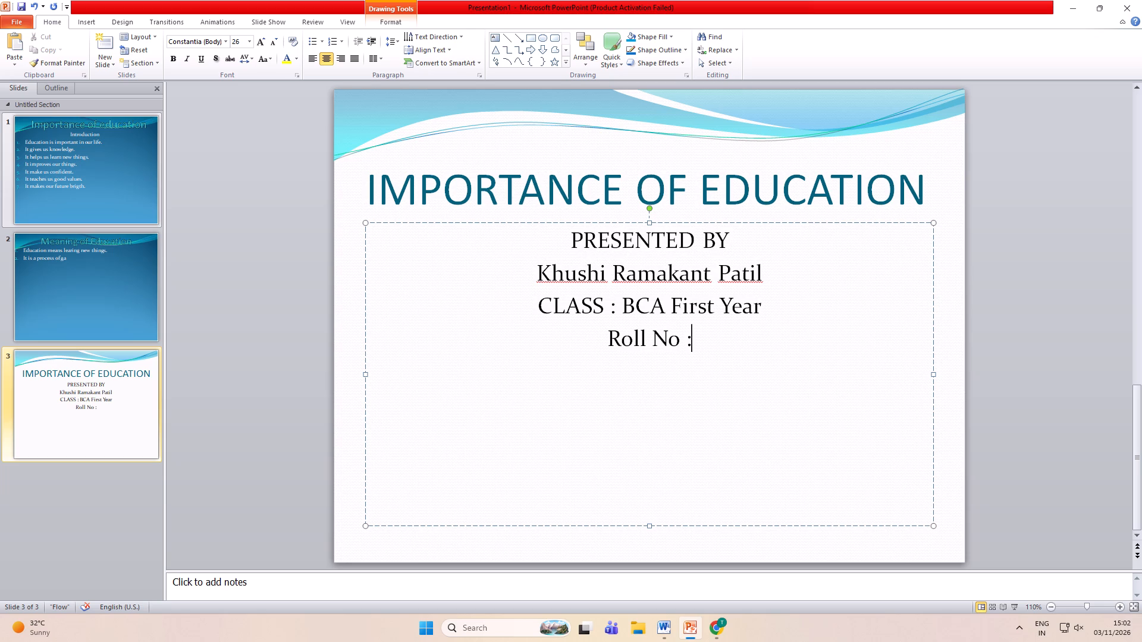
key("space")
Enter the presenter's three-digit roll number after the "Roll No :" label.
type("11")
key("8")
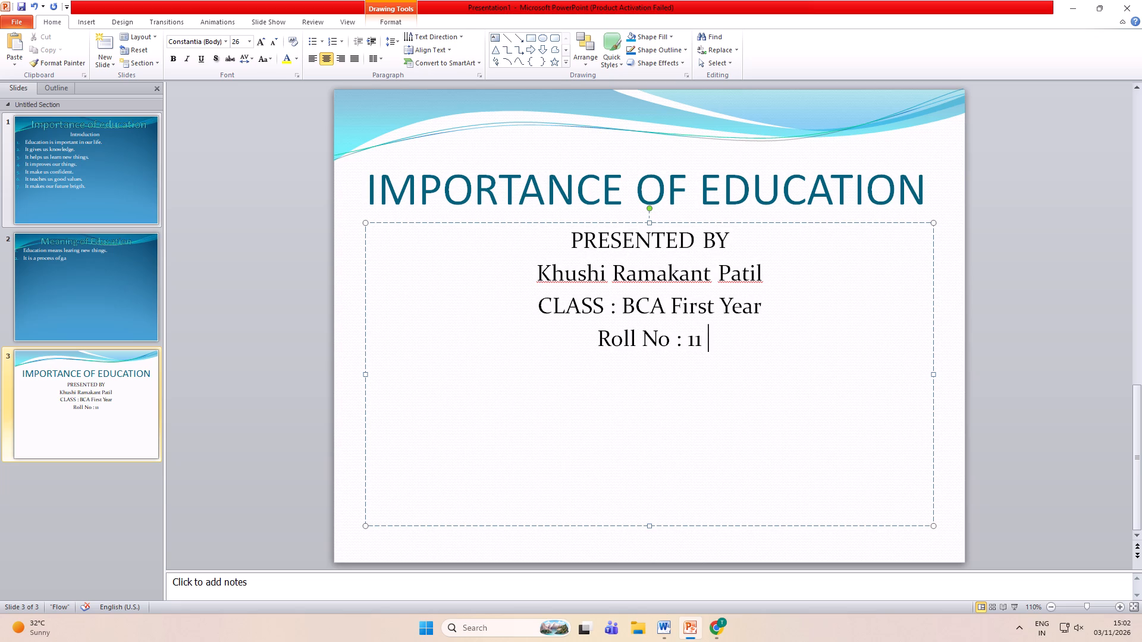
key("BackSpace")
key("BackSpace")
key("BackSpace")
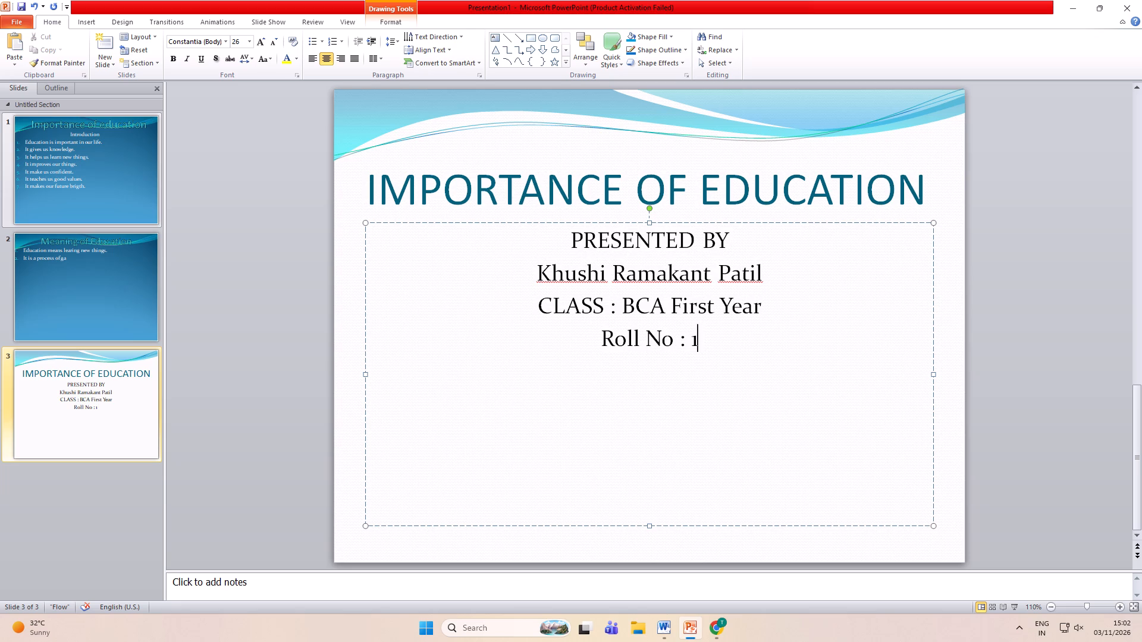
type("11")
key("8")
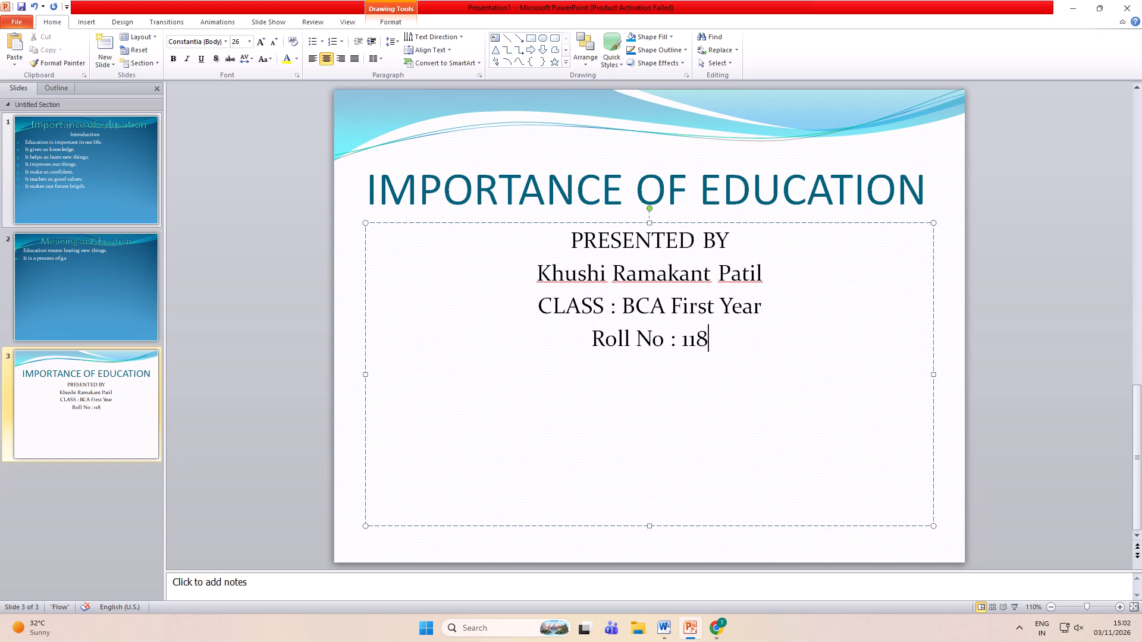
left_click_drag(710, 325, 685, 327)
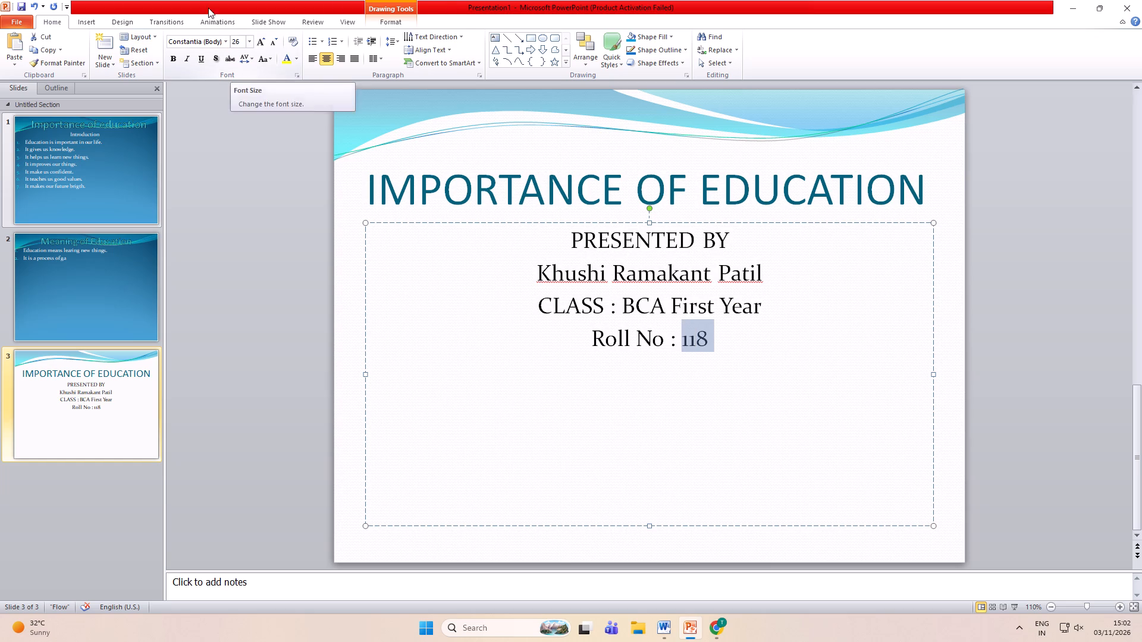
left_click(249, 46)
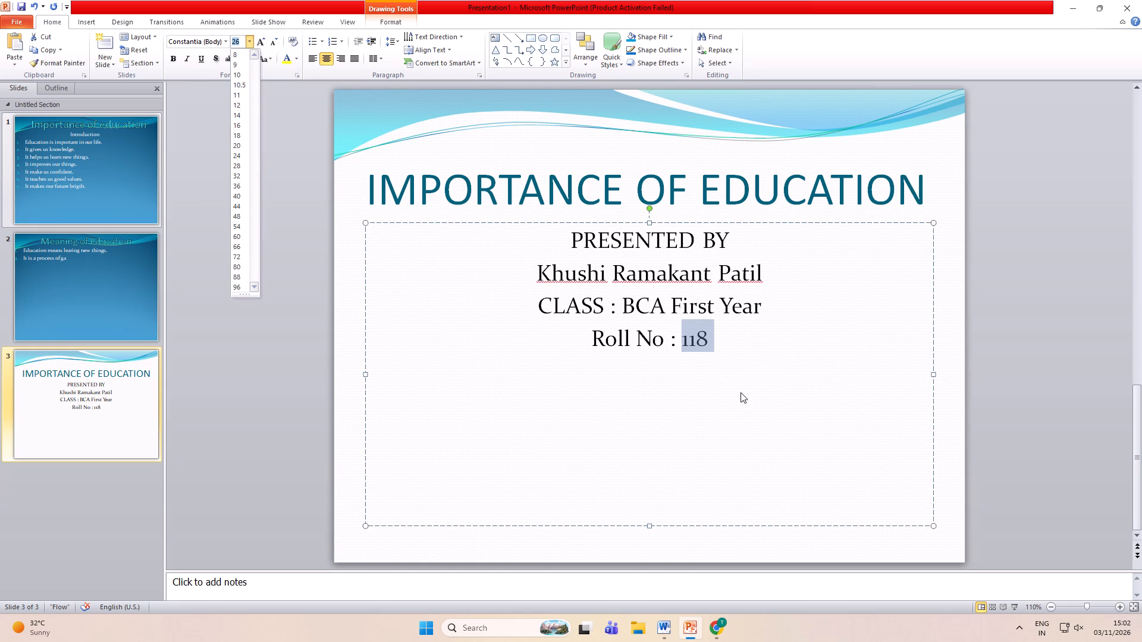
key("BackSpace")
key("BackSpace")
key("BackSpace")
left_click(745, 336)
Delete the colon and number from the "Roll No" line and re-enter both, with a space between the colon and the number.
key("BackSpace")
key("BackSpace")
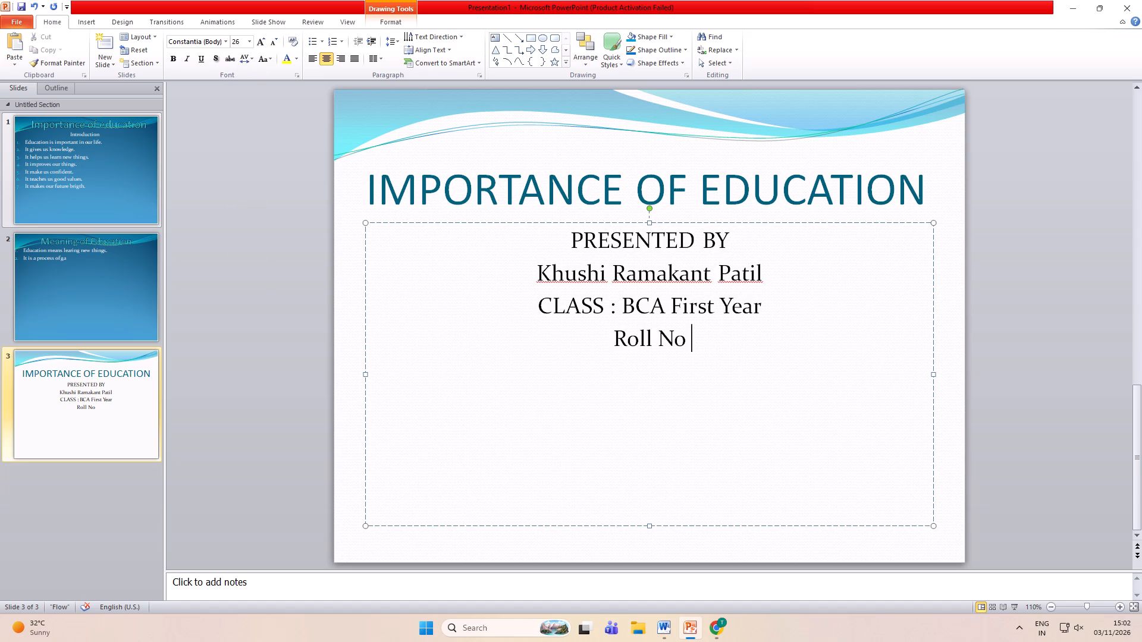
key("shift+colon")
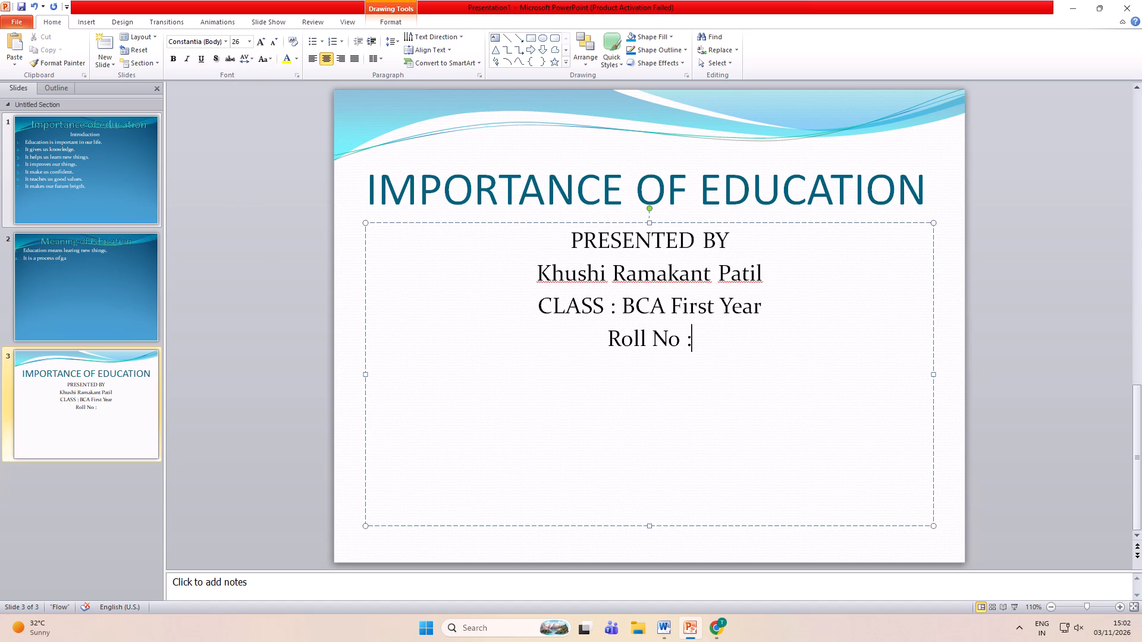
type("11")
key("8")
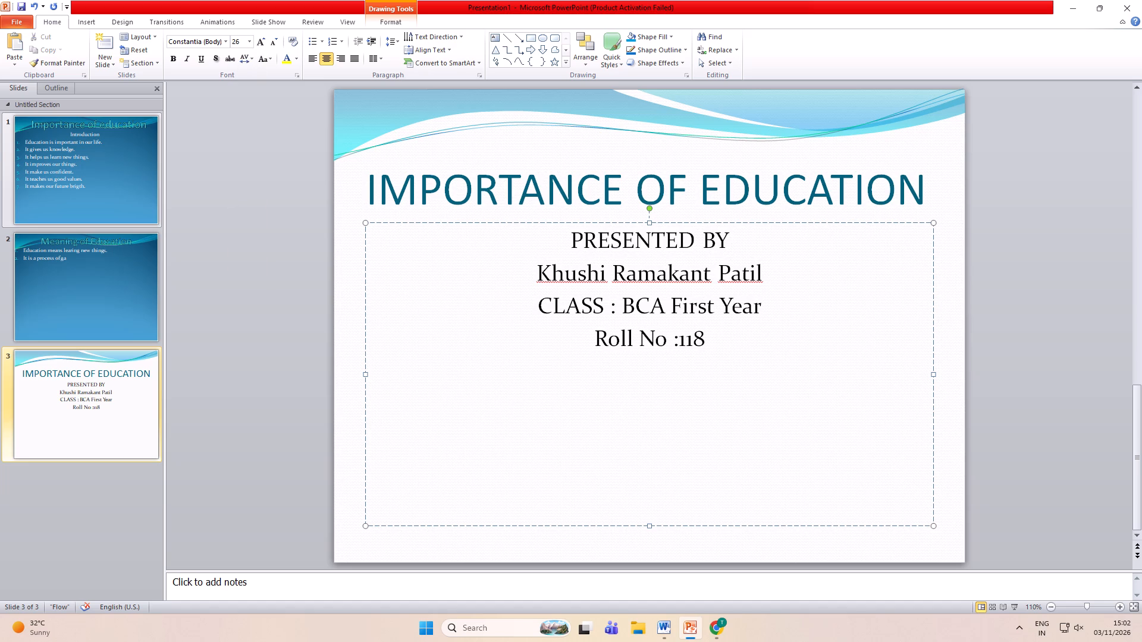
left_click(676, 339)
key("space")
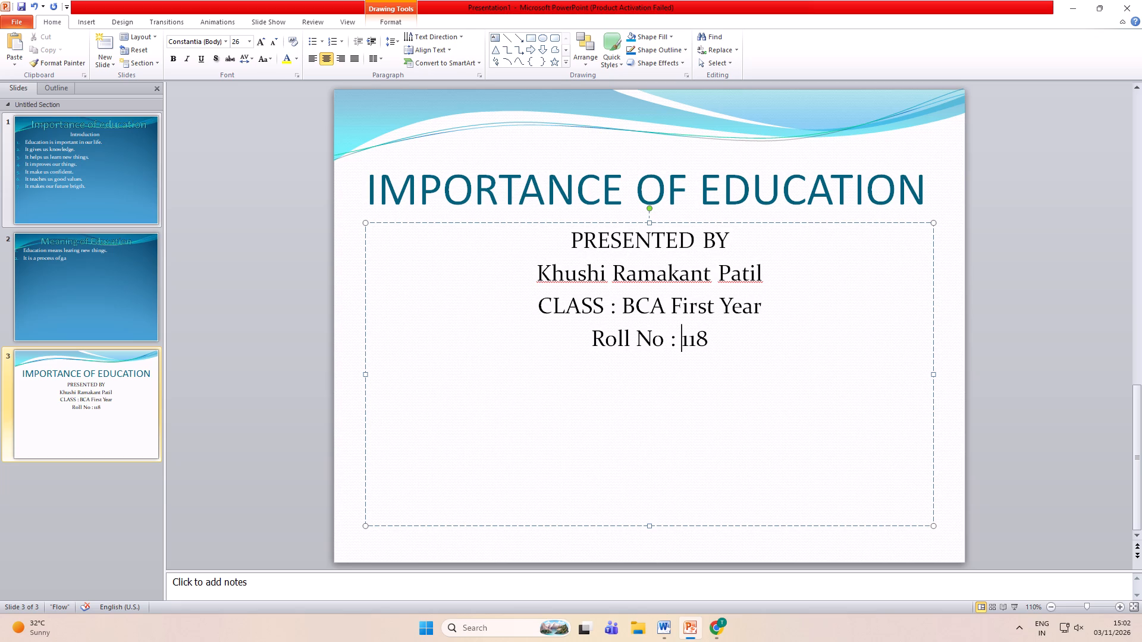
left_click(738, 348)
Add the line "Subject : OMT" below the roll number line on the presenter details slide.
key("Return")
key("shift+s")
key("BackSpace")
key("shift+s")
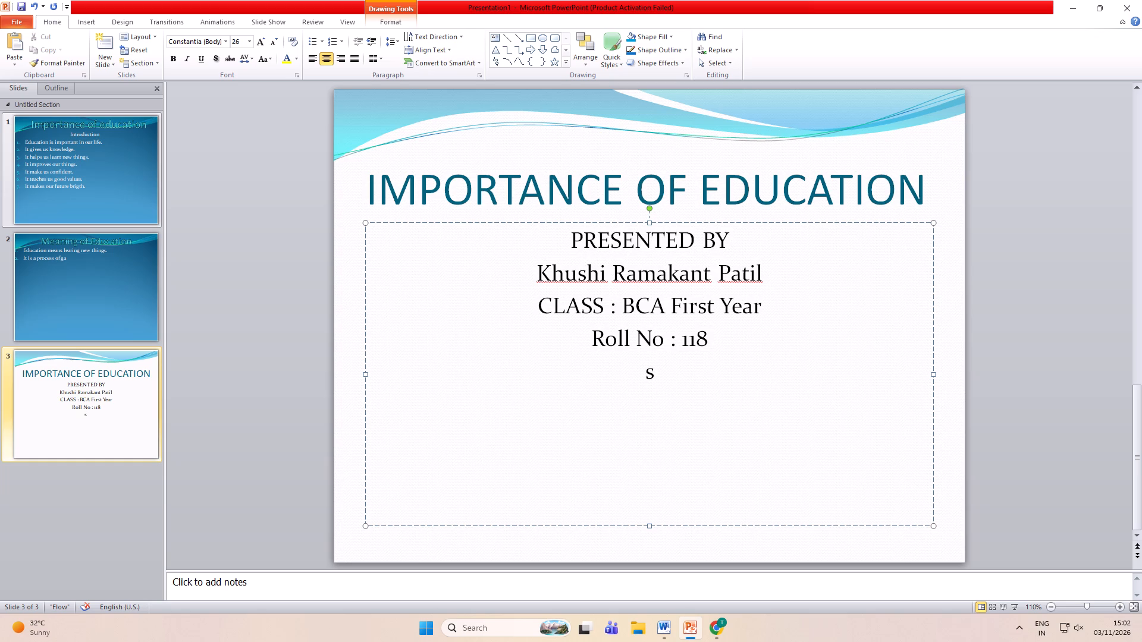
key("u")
key("BackSpace")
key("BackSpace")
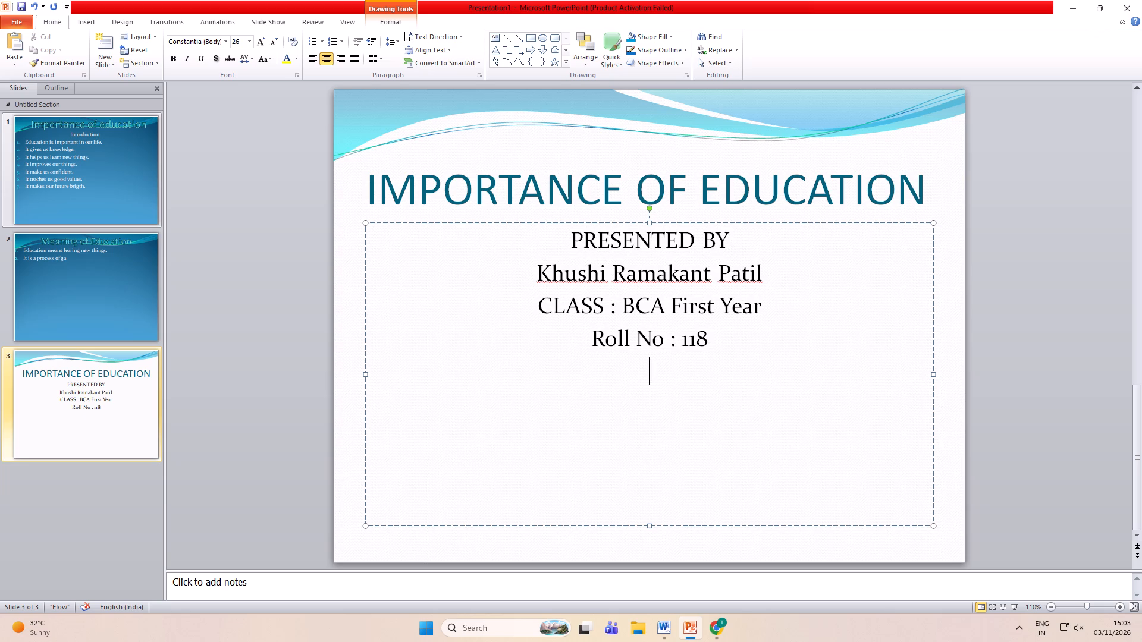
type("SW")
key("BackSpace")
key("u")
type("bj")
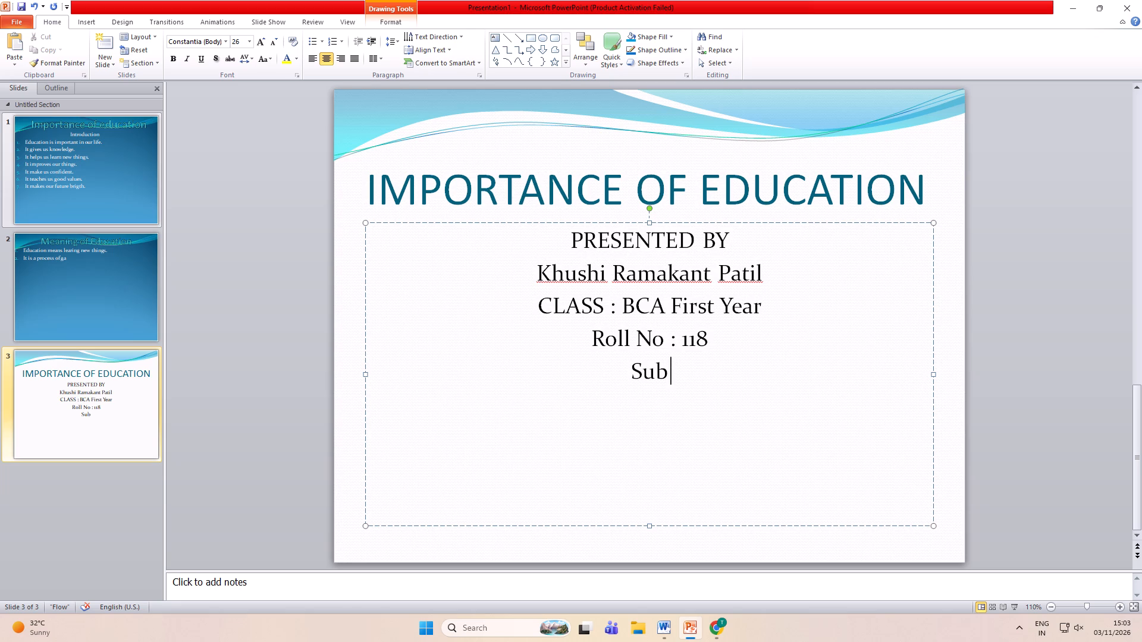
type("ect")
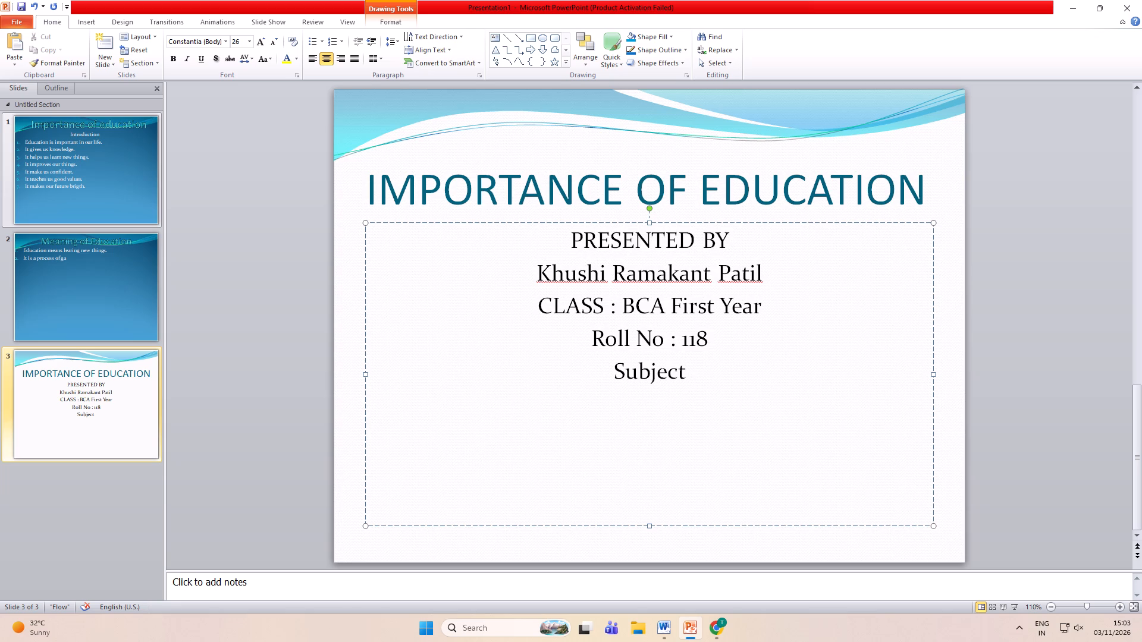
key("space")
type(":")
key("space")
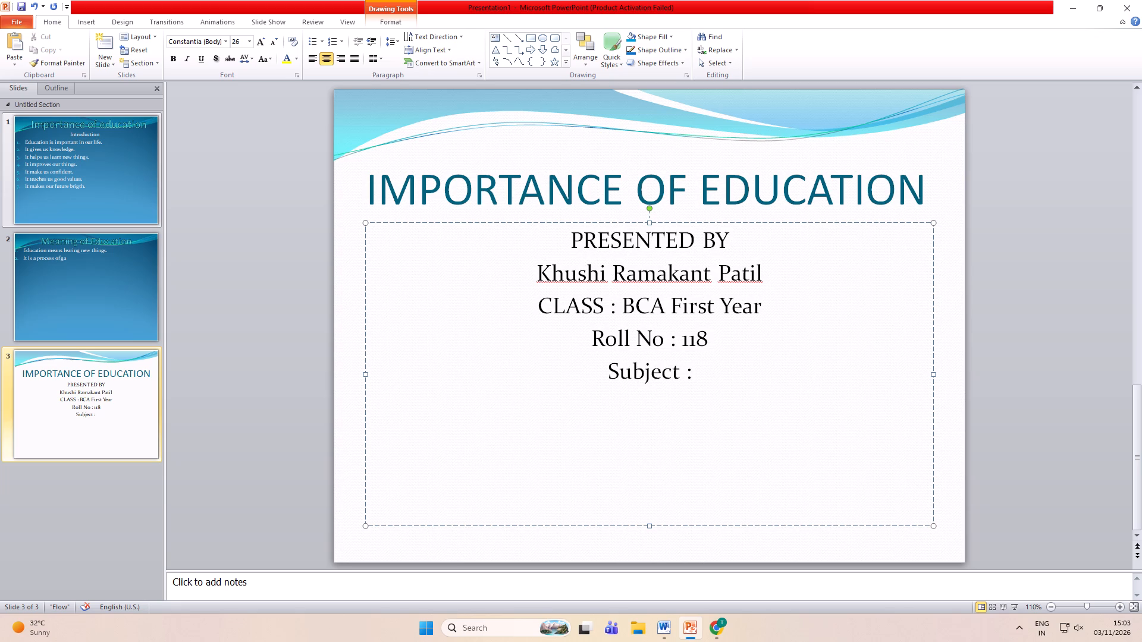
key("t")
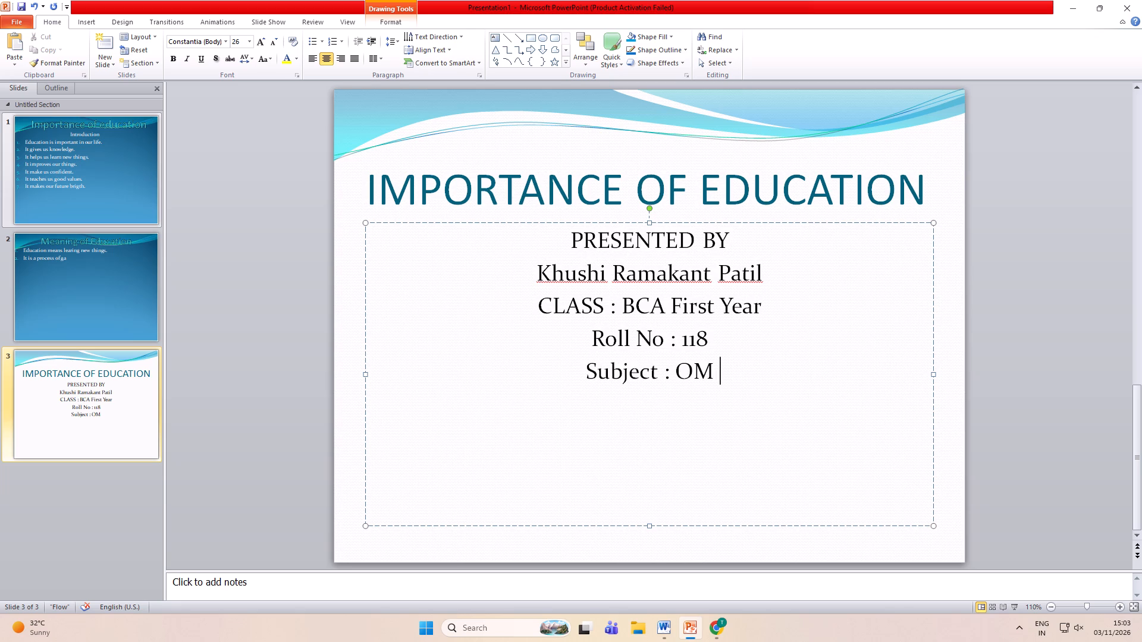
Add the label "College : " on a new line below the subject line.
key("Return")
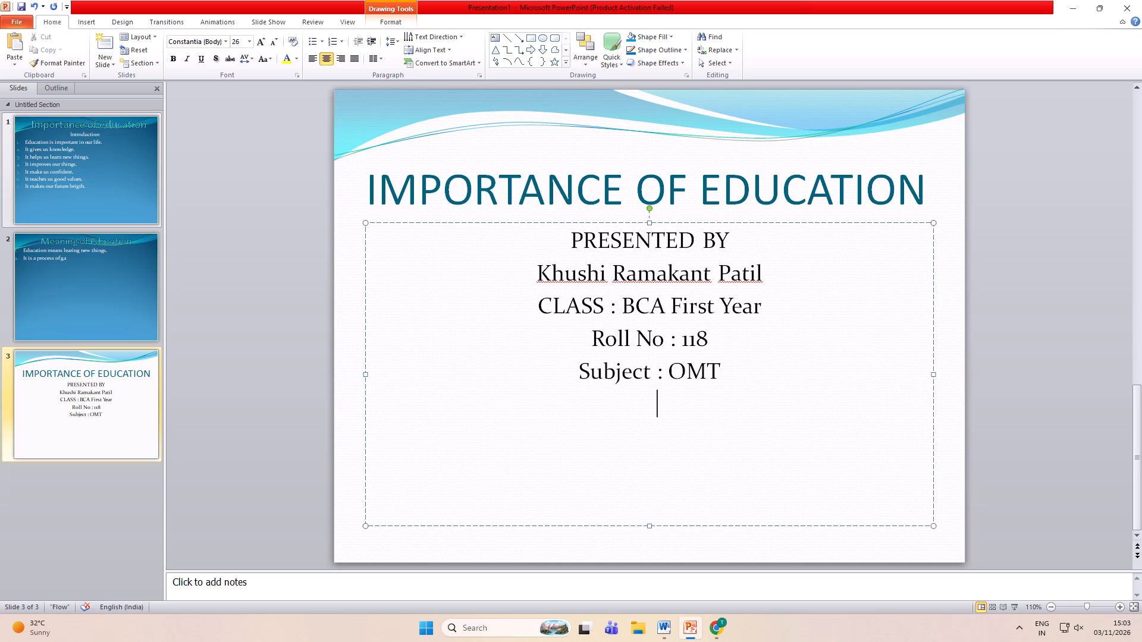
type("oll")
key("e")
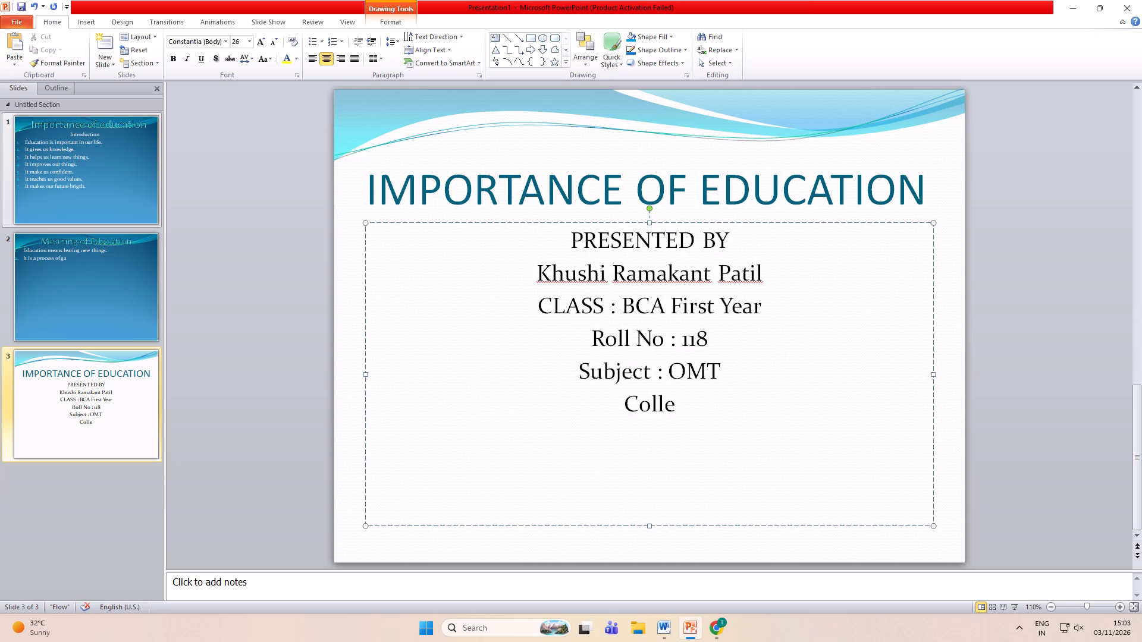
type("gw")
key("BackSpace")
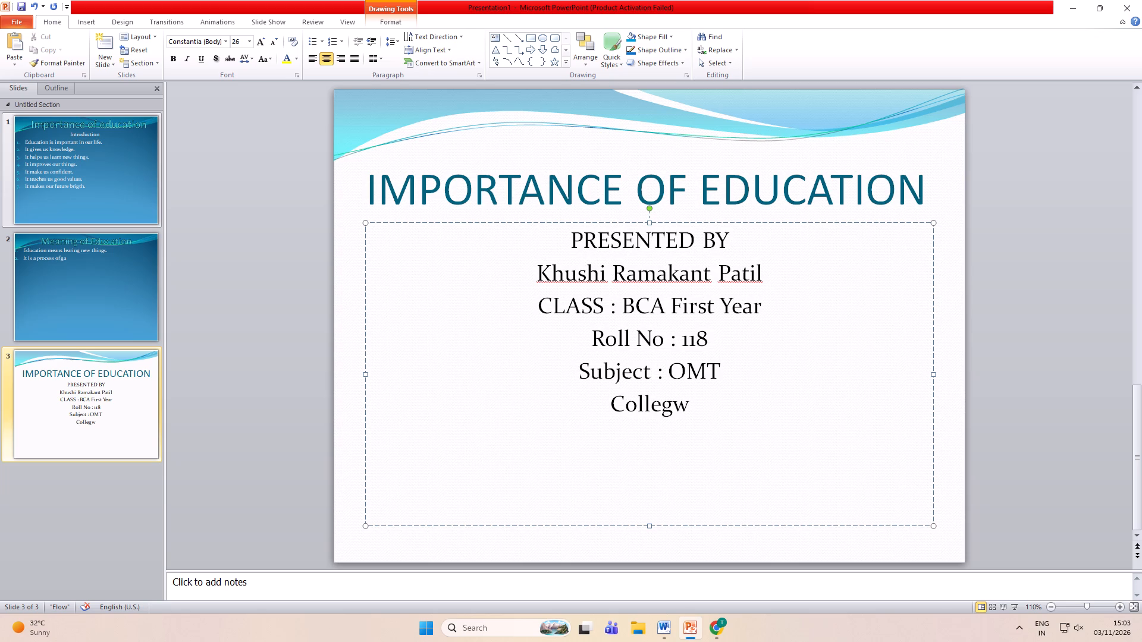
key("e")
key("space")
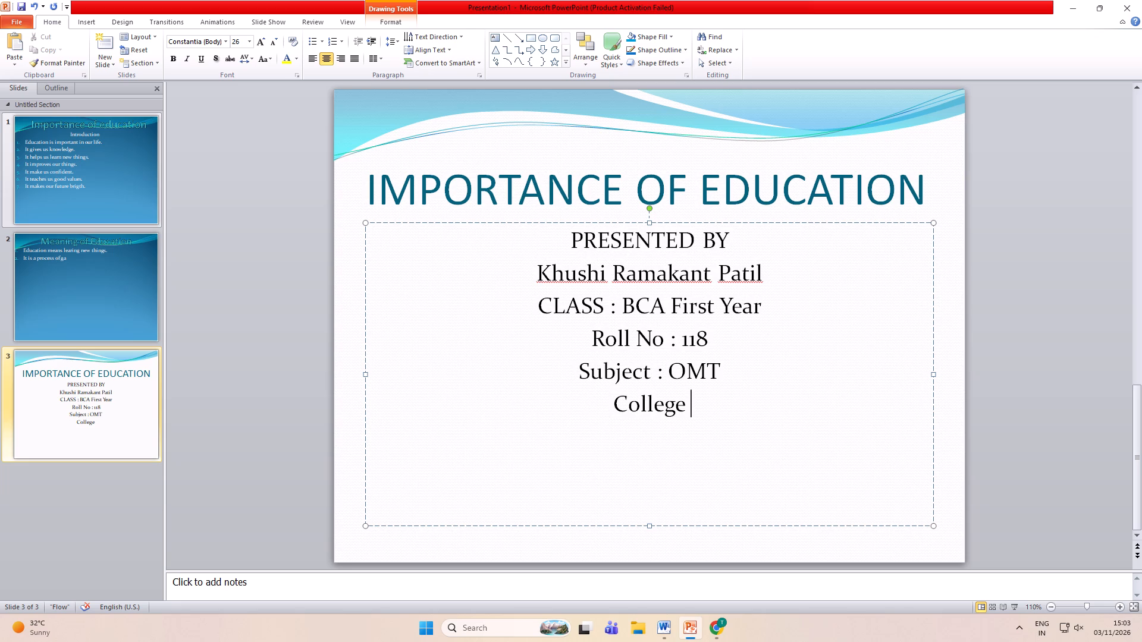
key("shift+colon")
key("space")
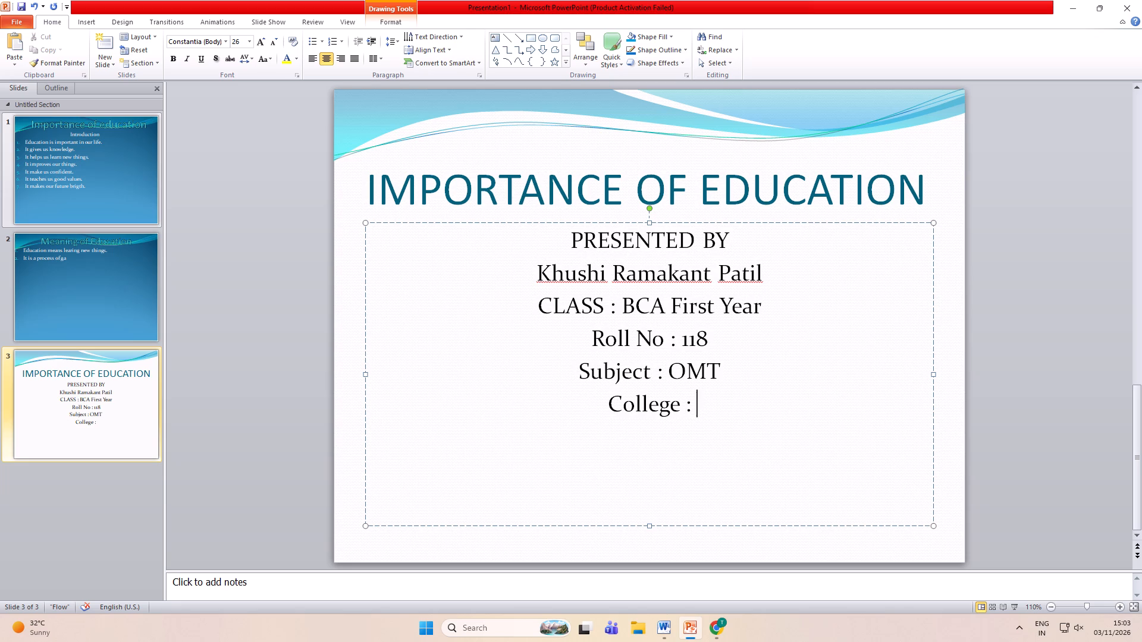
Enter "R.C.Patel" after the "College :" label, with only the initials and the P in capitals.
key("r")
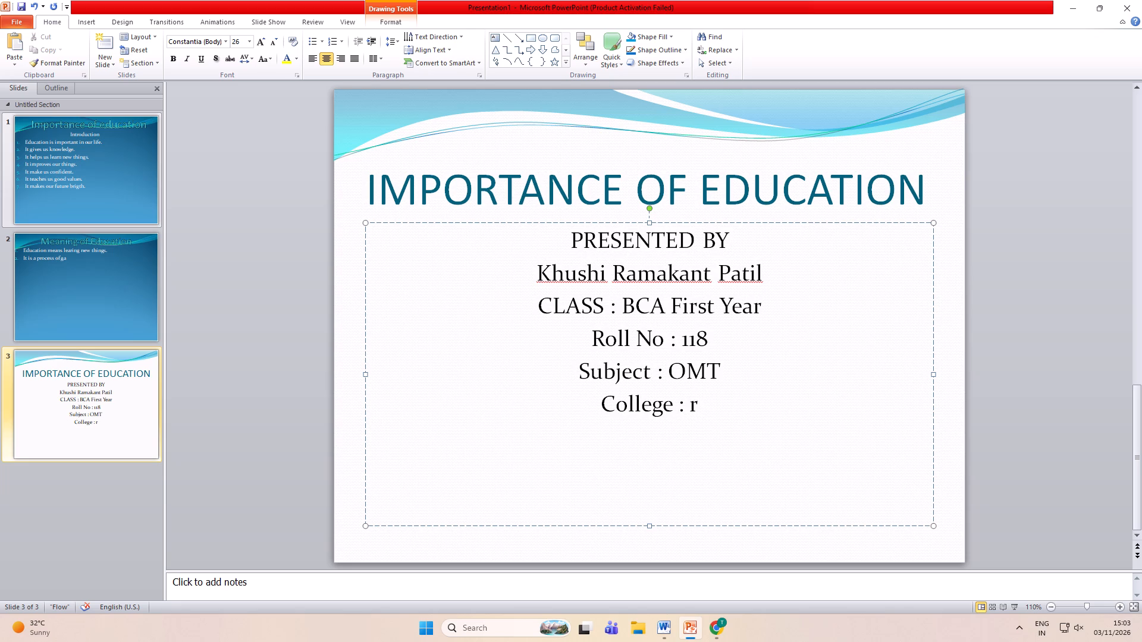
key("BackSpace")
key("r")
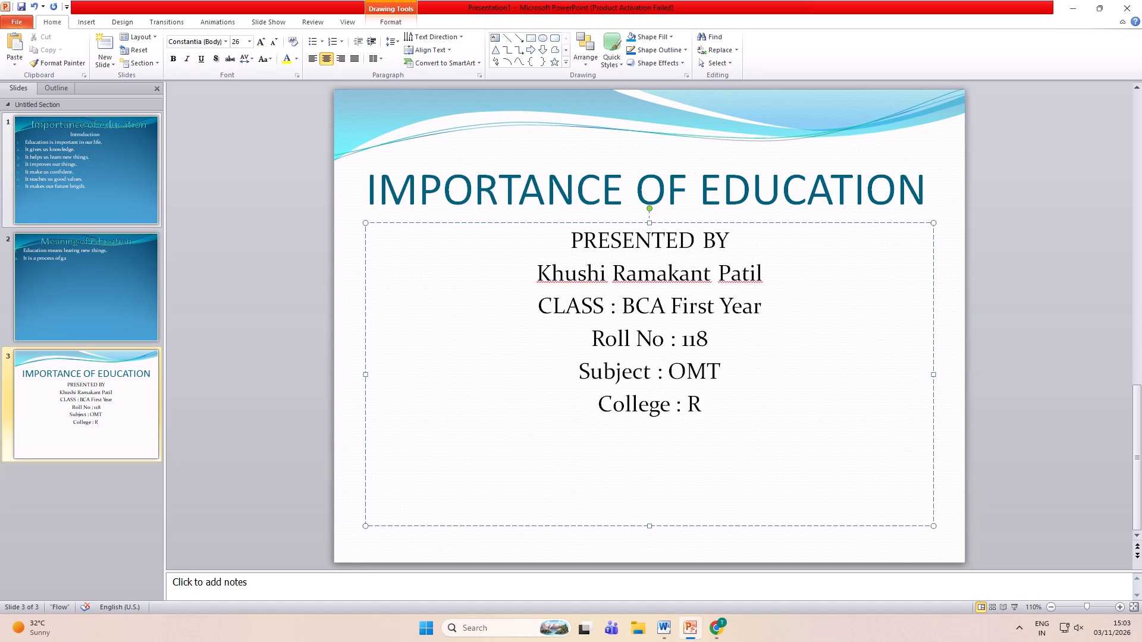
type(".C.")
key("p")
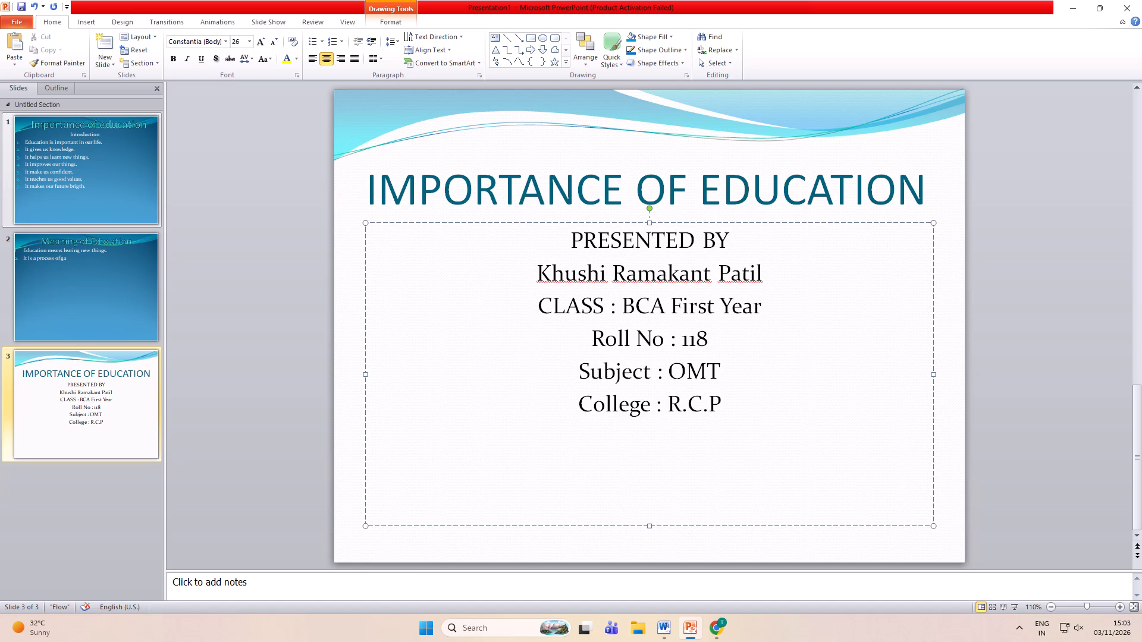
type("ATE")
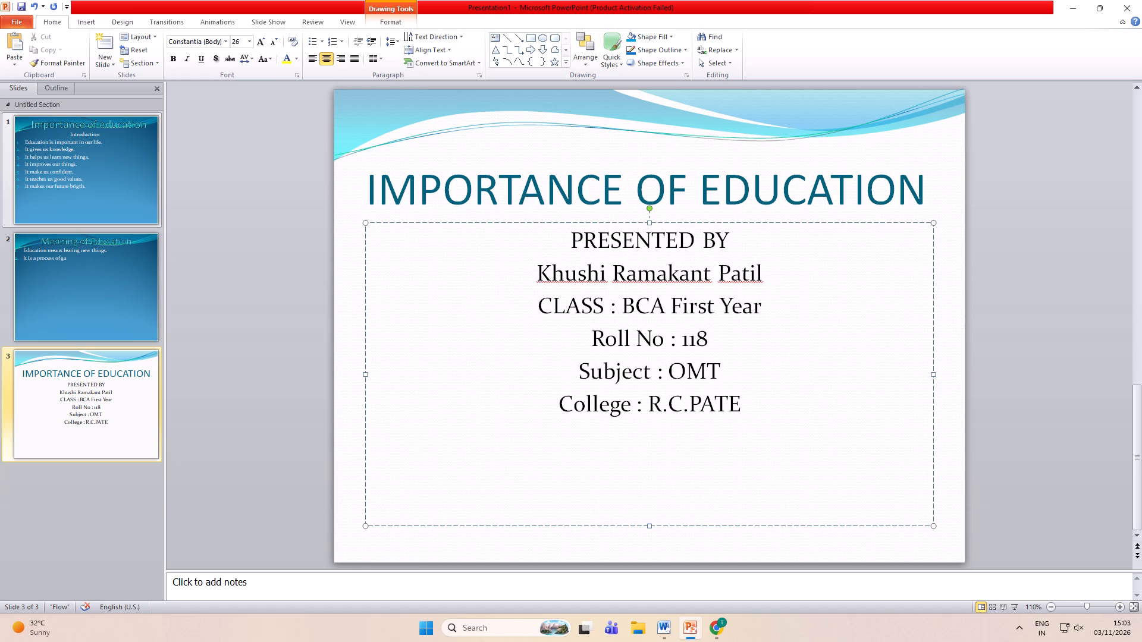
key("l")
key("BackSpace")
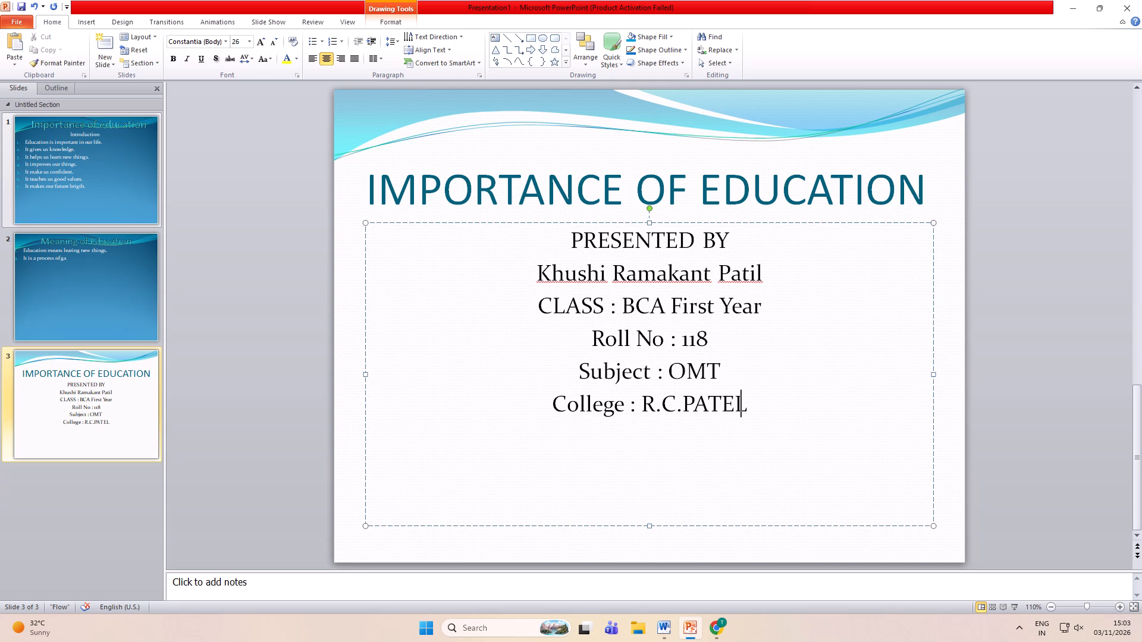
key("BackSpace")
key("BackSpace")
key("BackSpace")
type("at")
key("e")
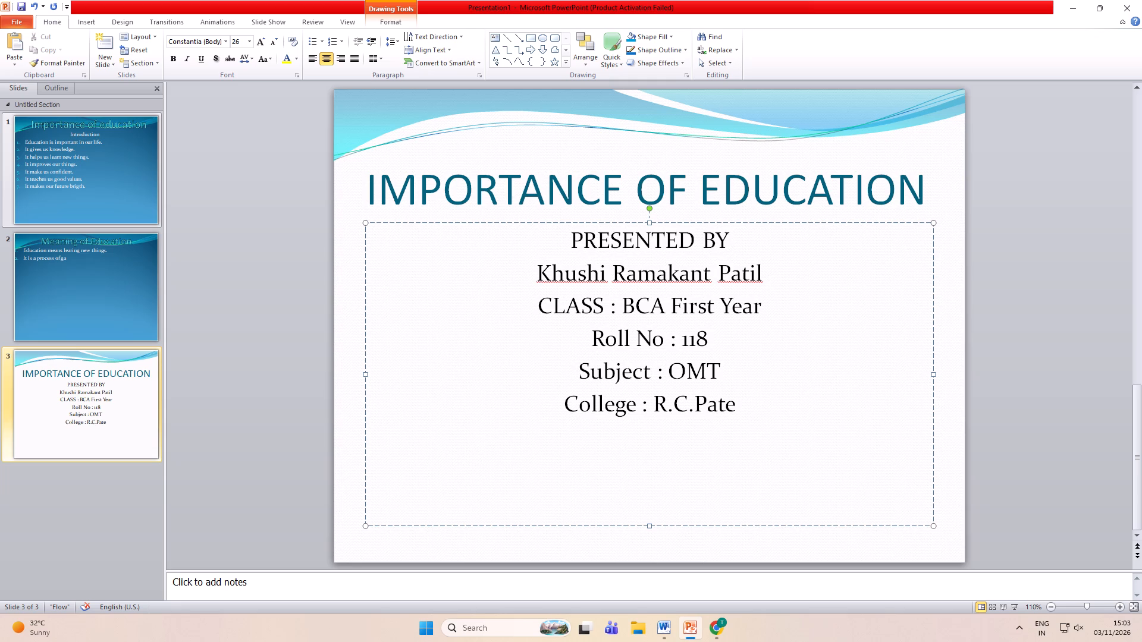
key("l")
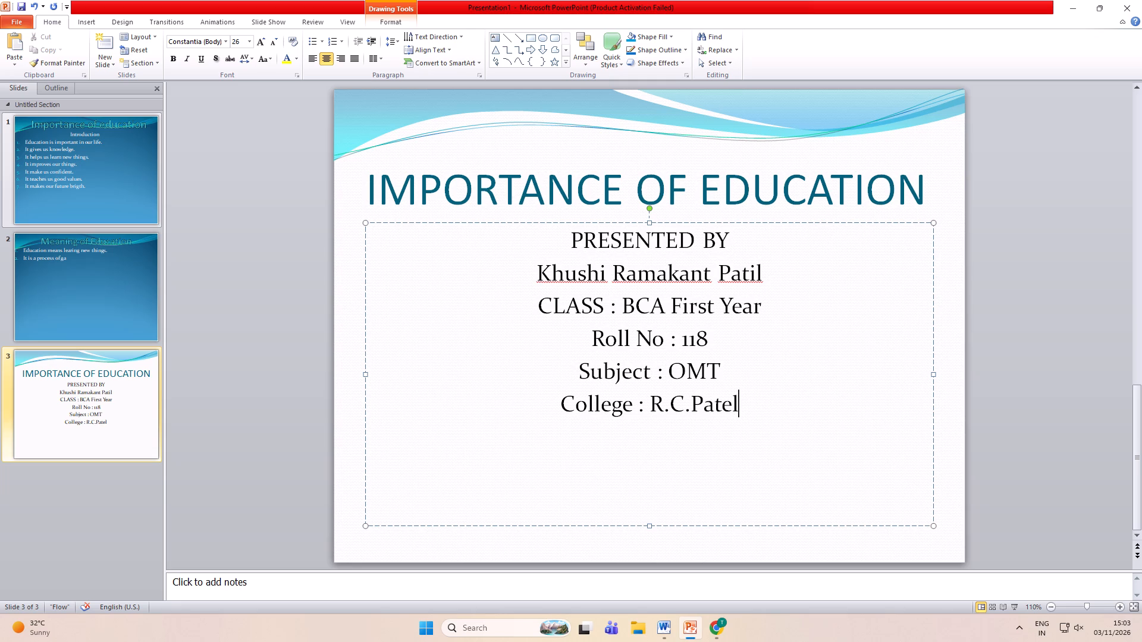
Complete the college name with ".IMRD." so the line reads "College : R.C.Patel.IMRD.".
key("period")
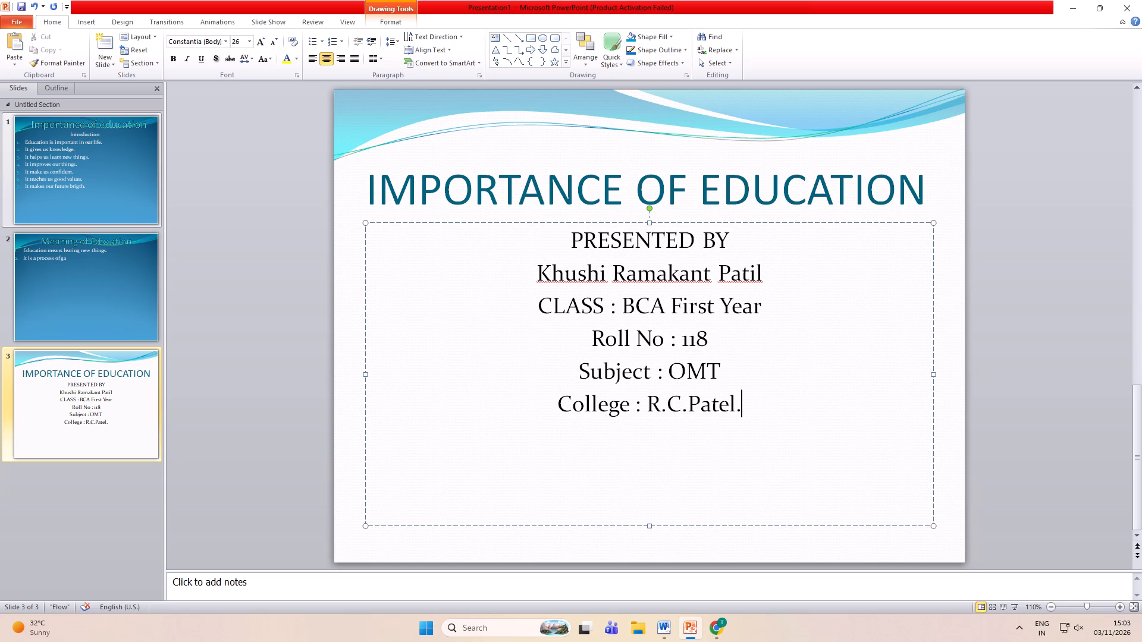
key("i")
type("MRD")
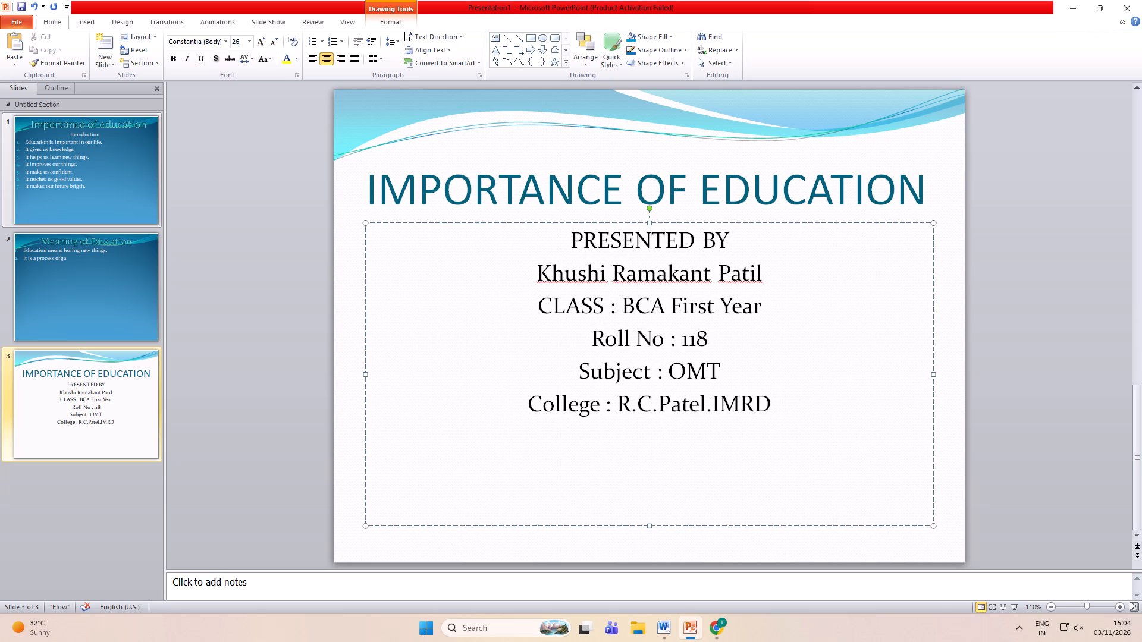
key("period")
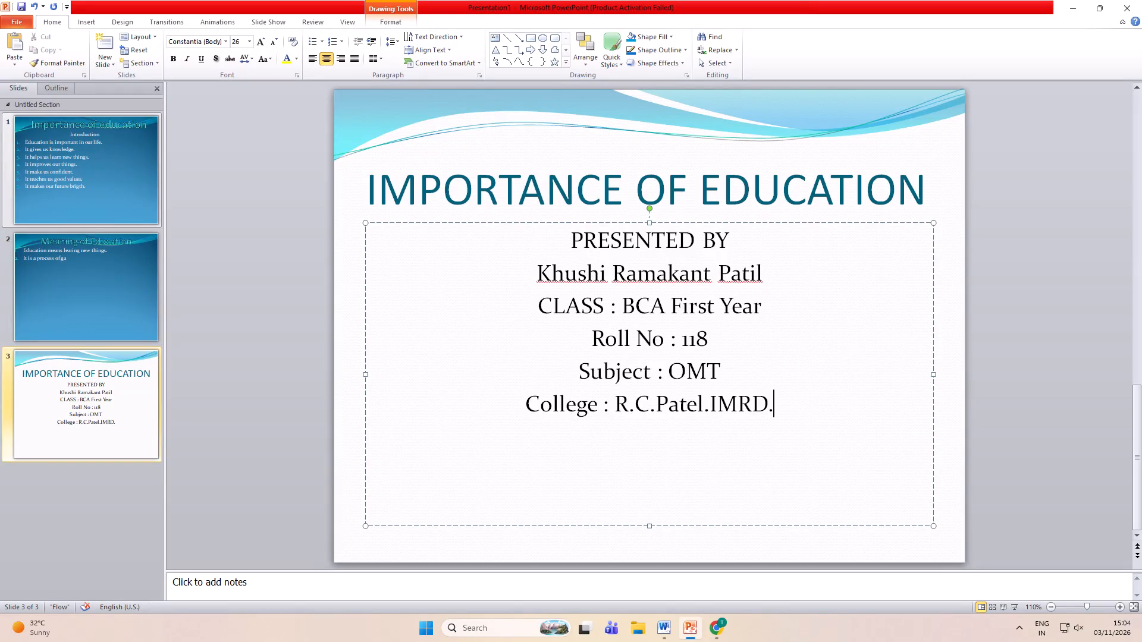
Move the presenter details slide from third place to the start of the presentation.
left_click_drag(72, 416, 83, 385)
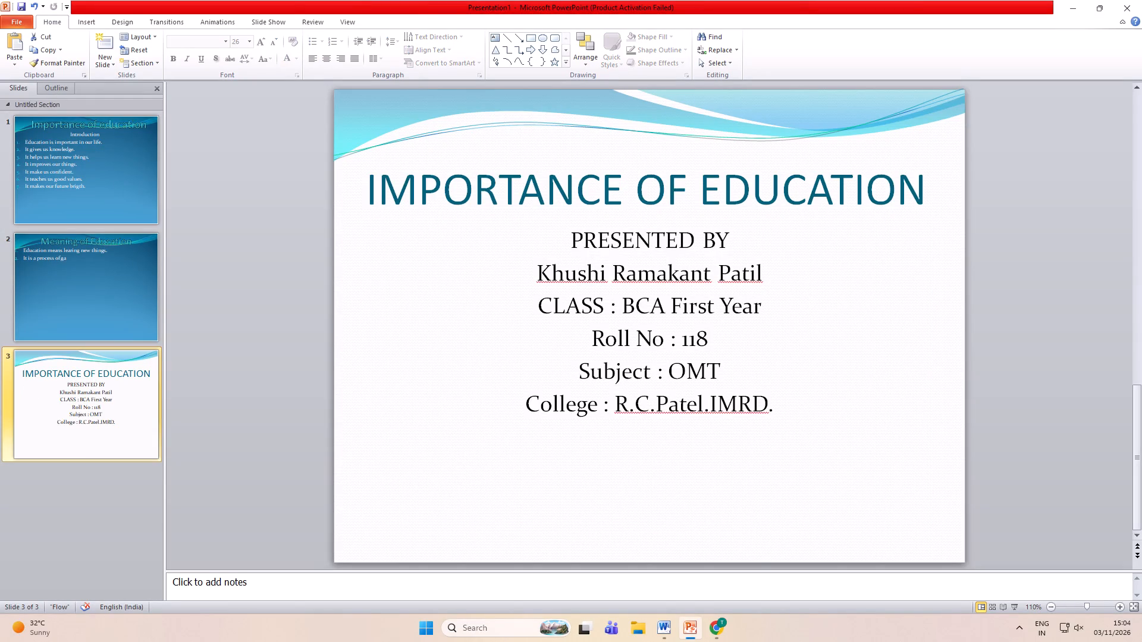
left_click_drag(83, 385, 123, 128)
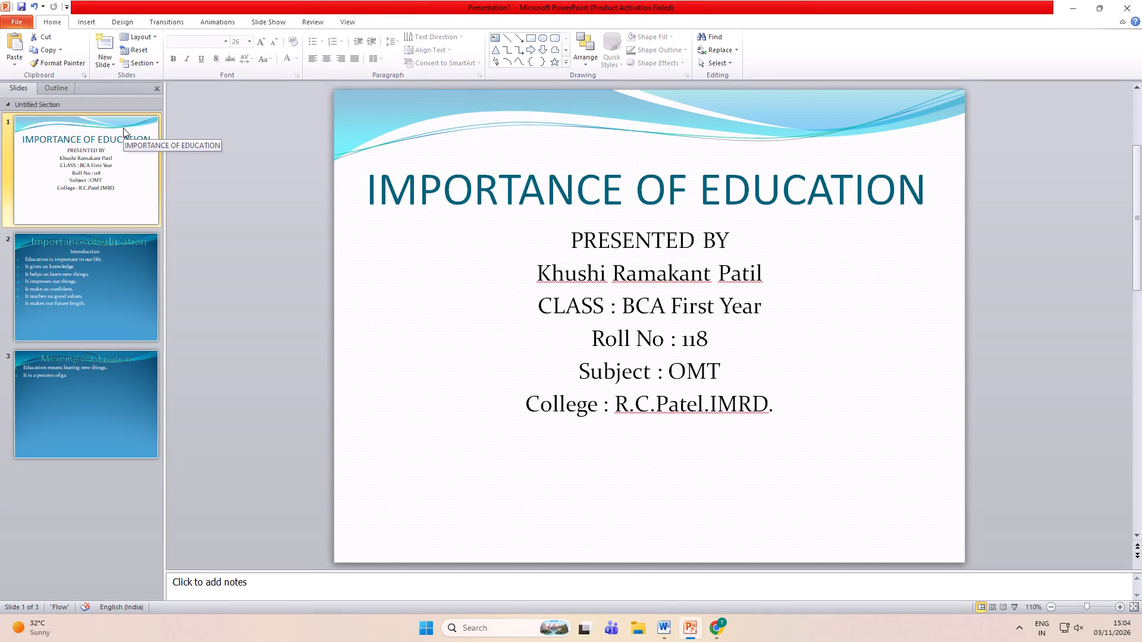
Open the "Meaning of Education" slide's body text for editing at the end of the unfinished second point.
left_click(105, 404)
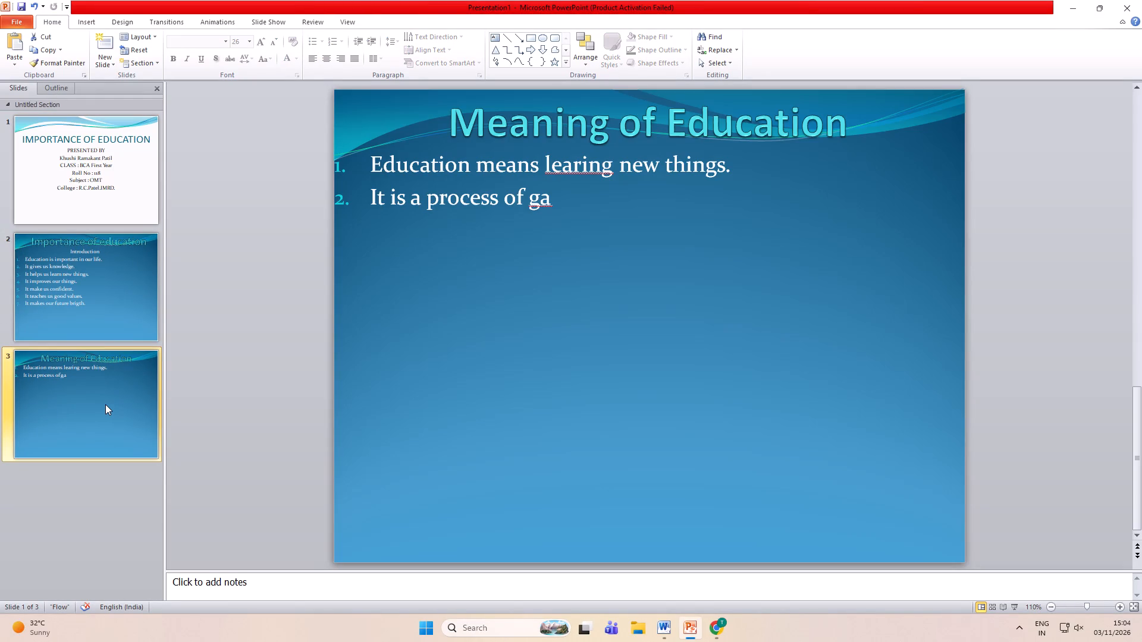
left_click(565, 191)
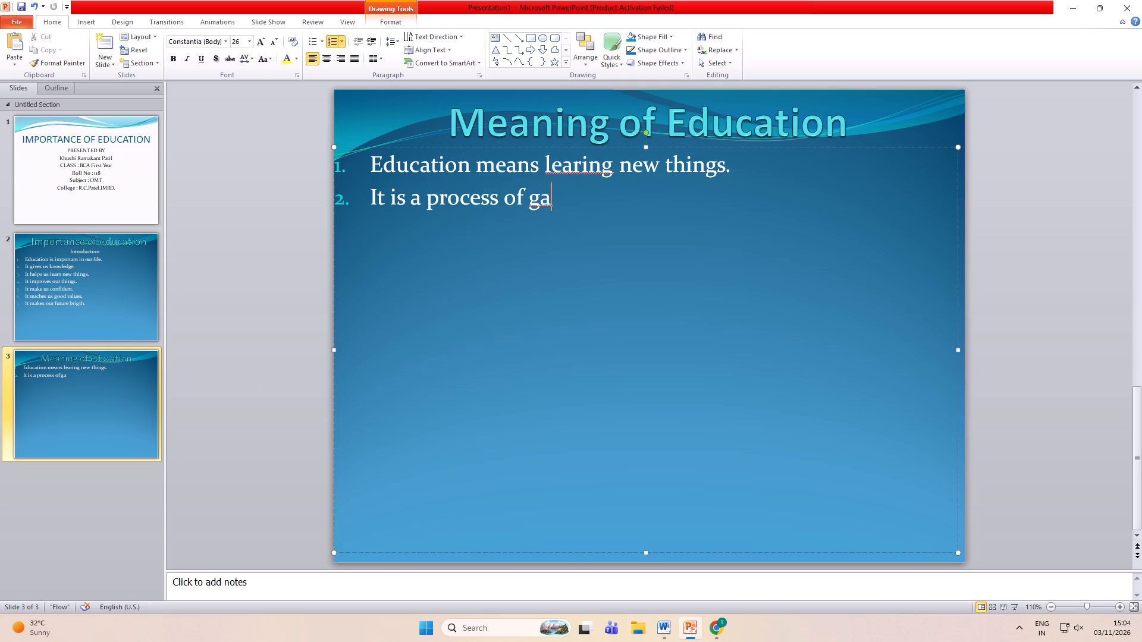
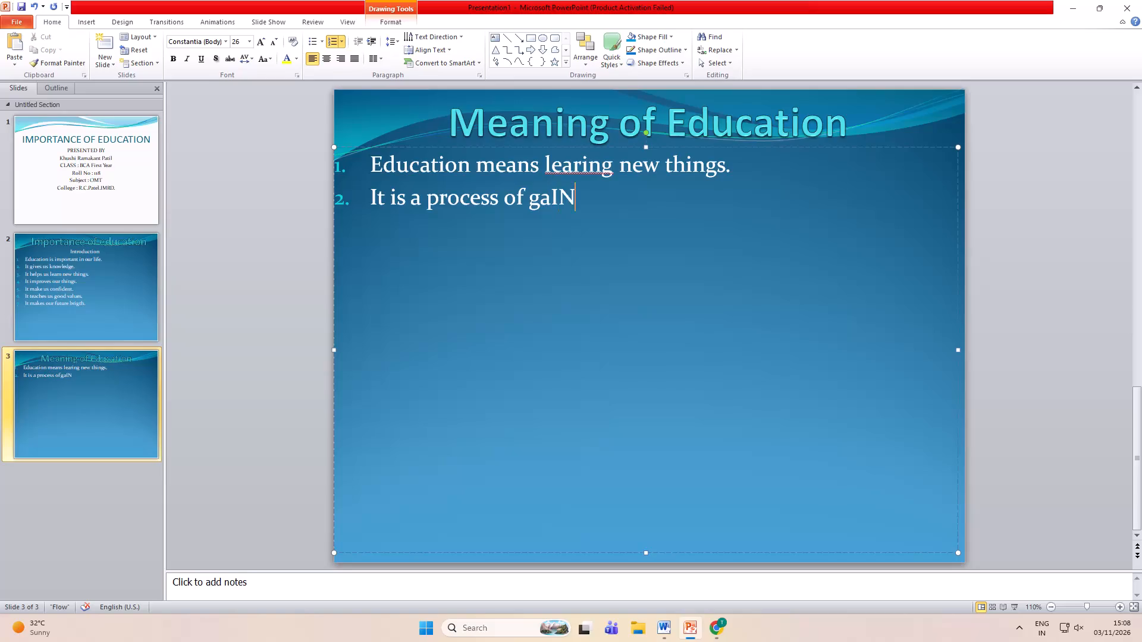
Replace the miscapitalised word ending the second point so it reads "It is a process of gaining" in lowercase.
key("n")
key("g")
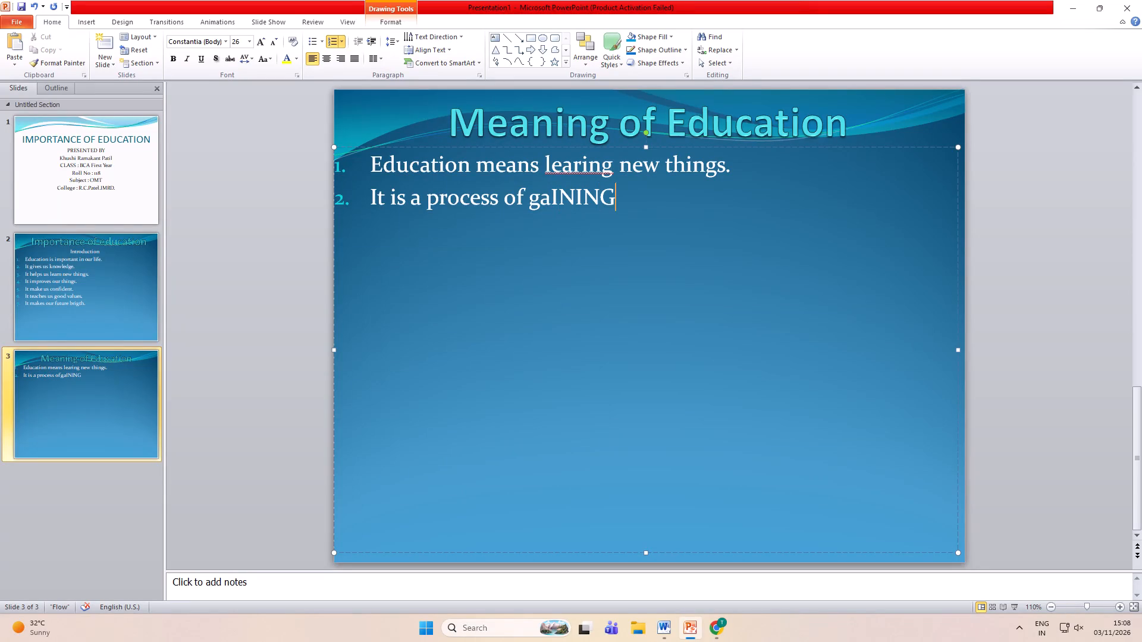
key("BackSpace")
key("BackSpace")
key("BackSpace")
key("BackSpace")
key("BackSpace")
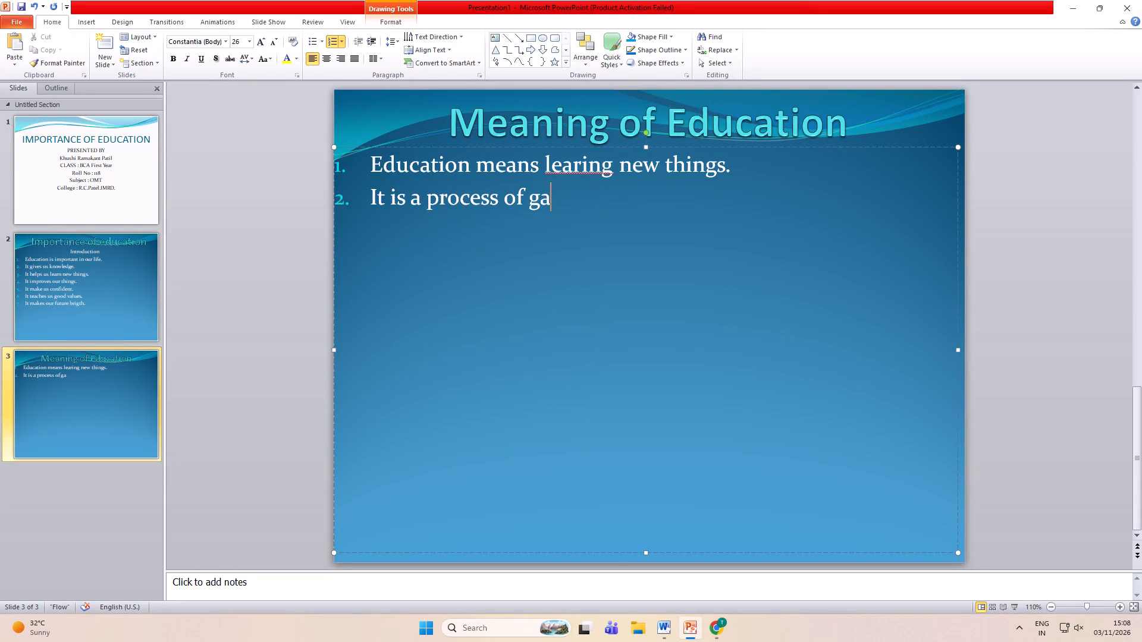
key("i")
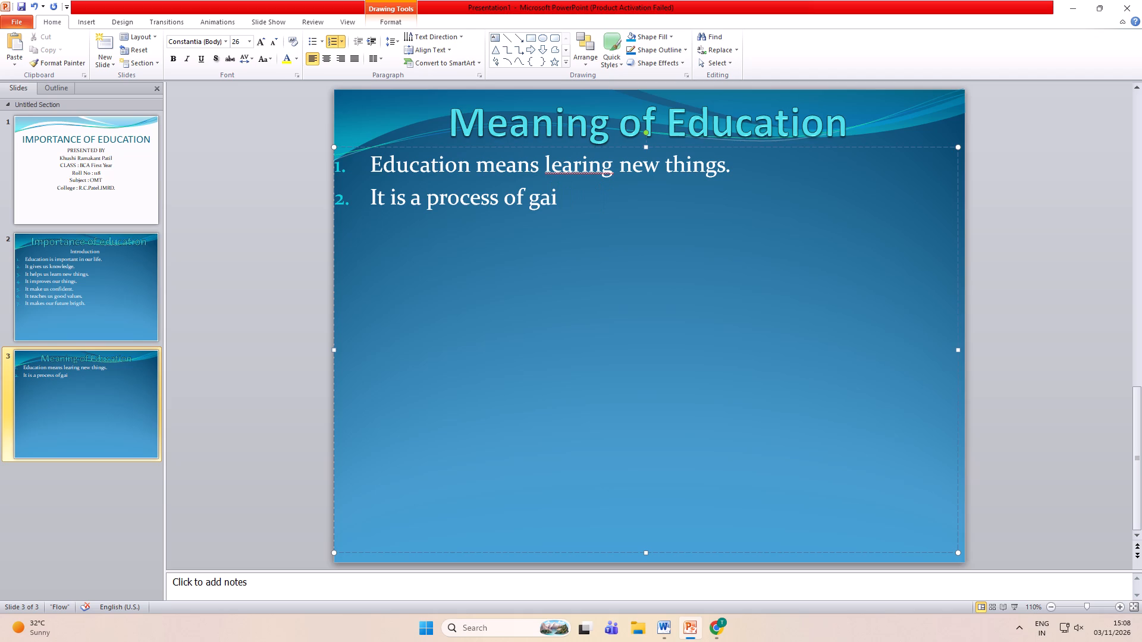
type("ning")
key("space")
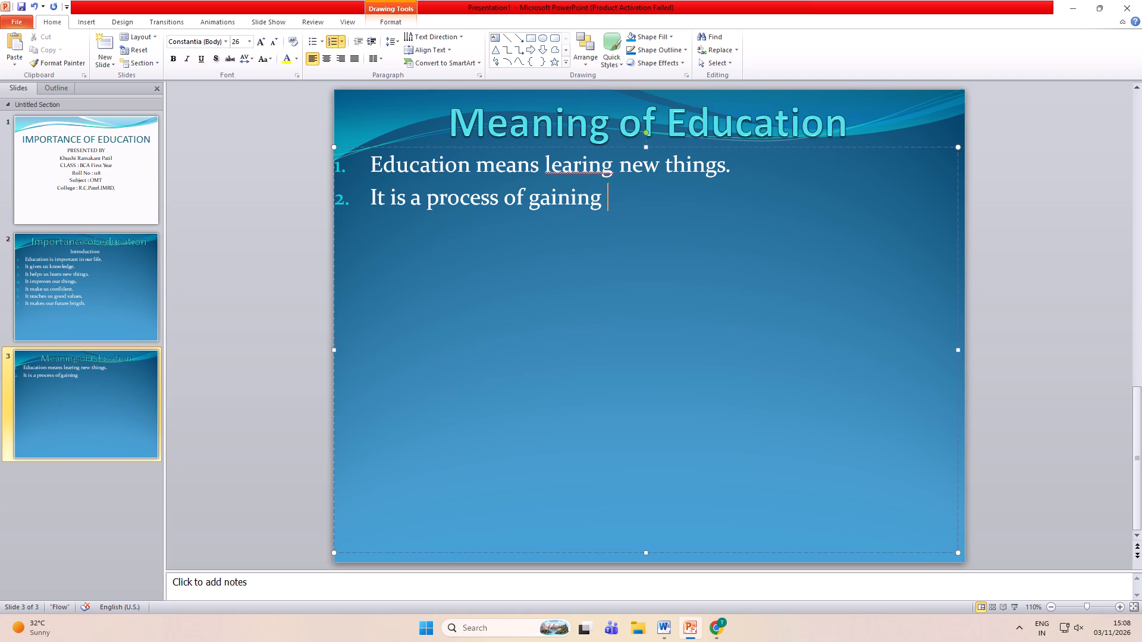
Complete the second point on the "Meaning of Education" slide with the word "knowledge".
key("k")
key("n")
type("ow")
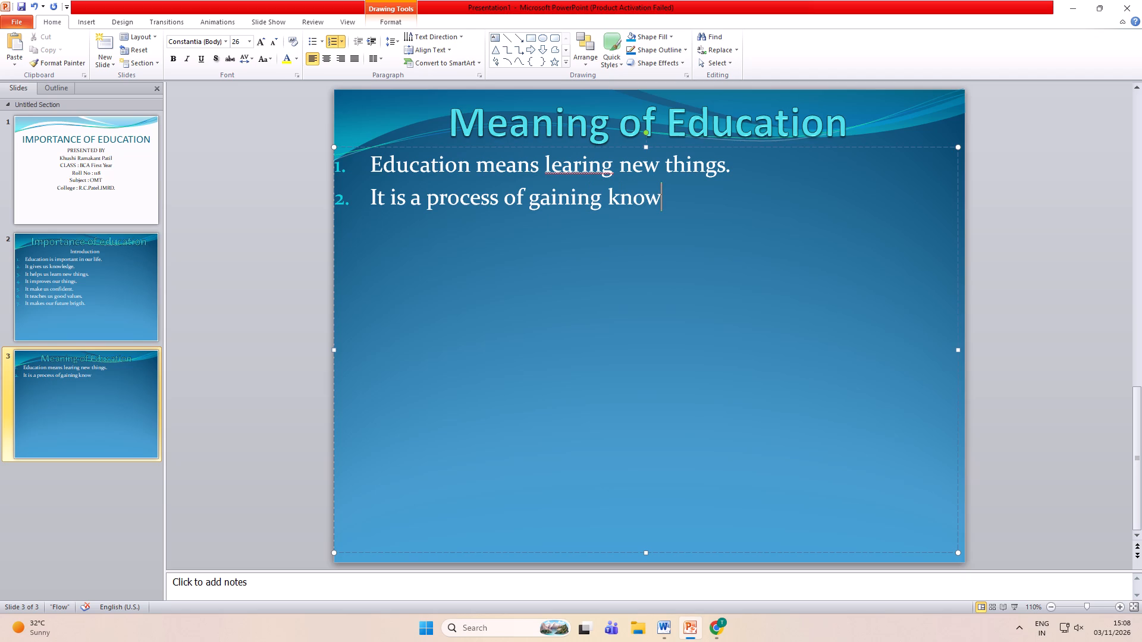
key("l")
key("e")
key("d")
type("ge")
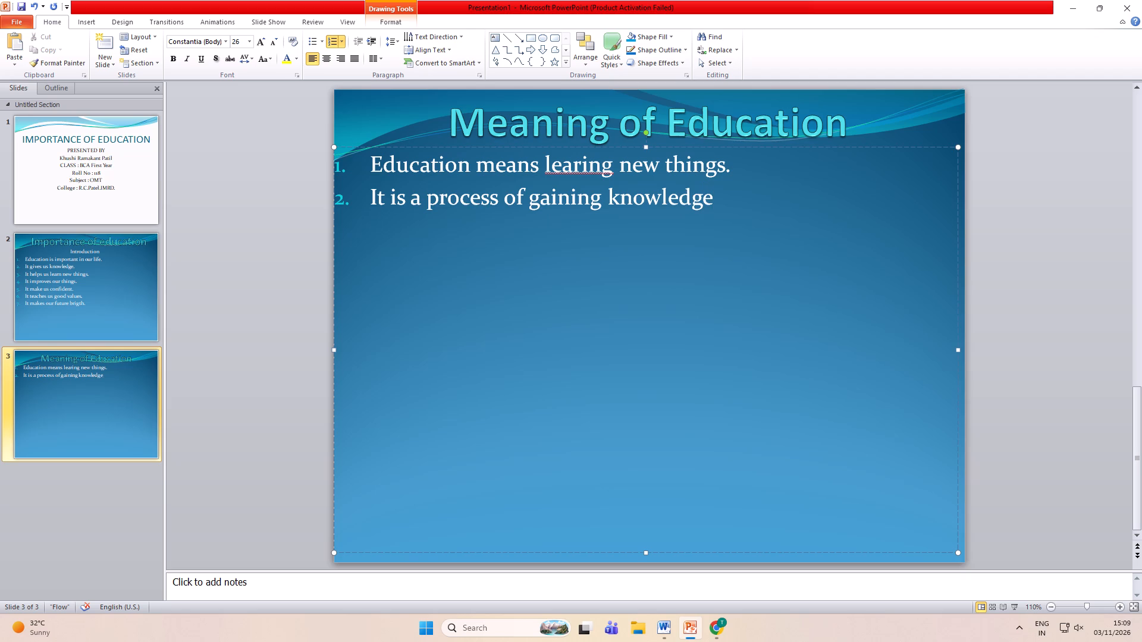
Add a third numbered point reading "We learn from teachers." below the second point.
key("Return")
type("we")
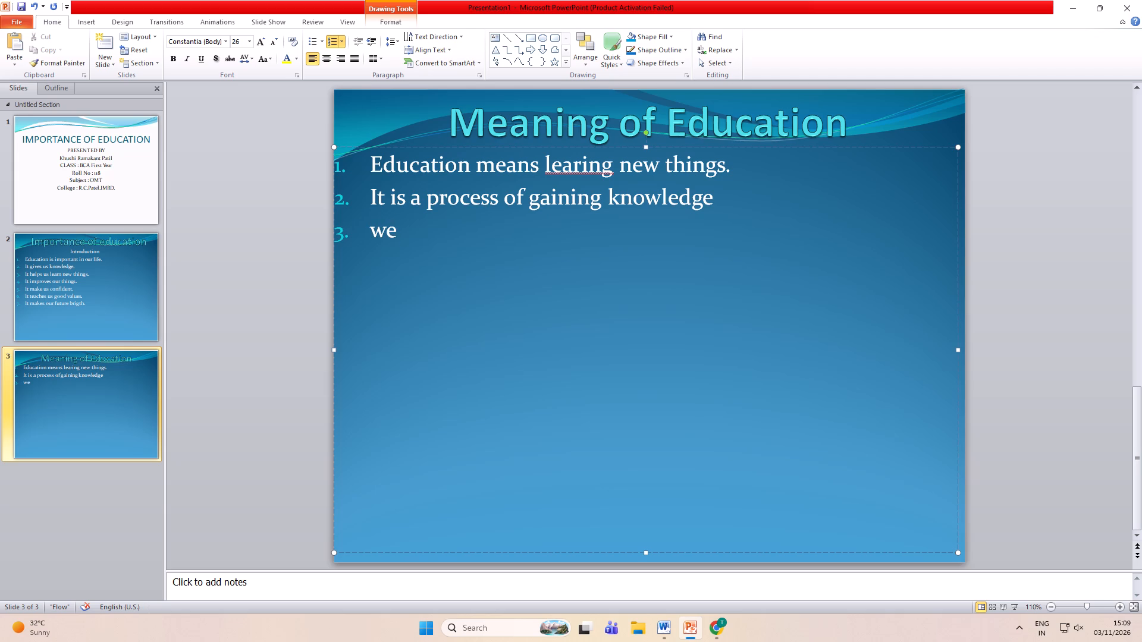
key("space")
key("l")
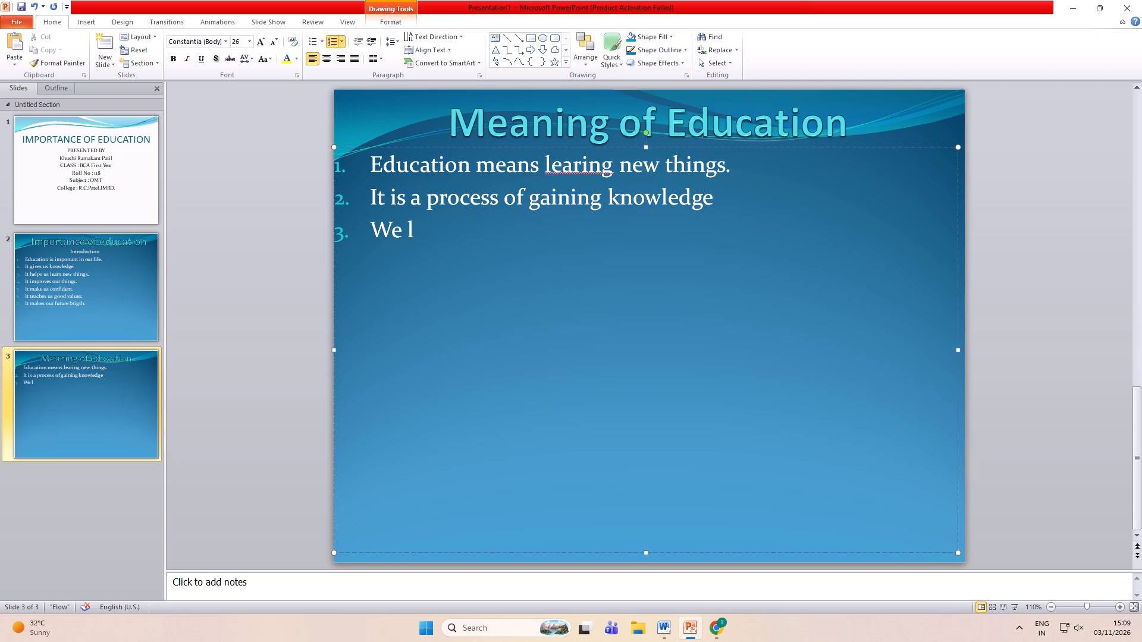
key("a")
key("BackSpace")
type("earn")
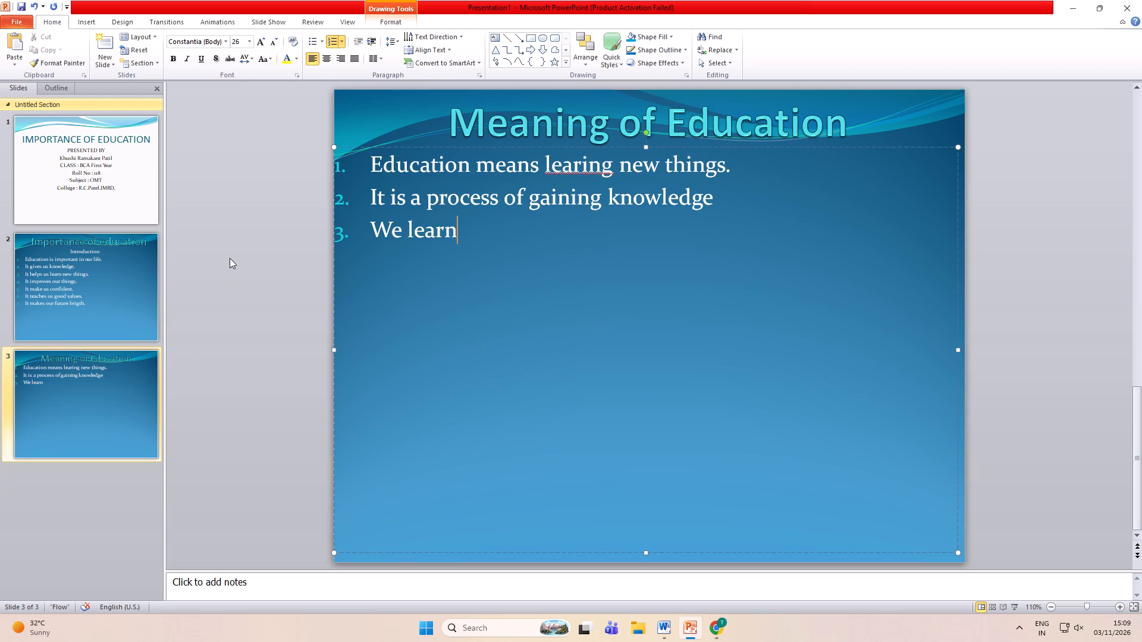
key("space")
type("fe")
key("BackSpace")
type("ro")
key("m")
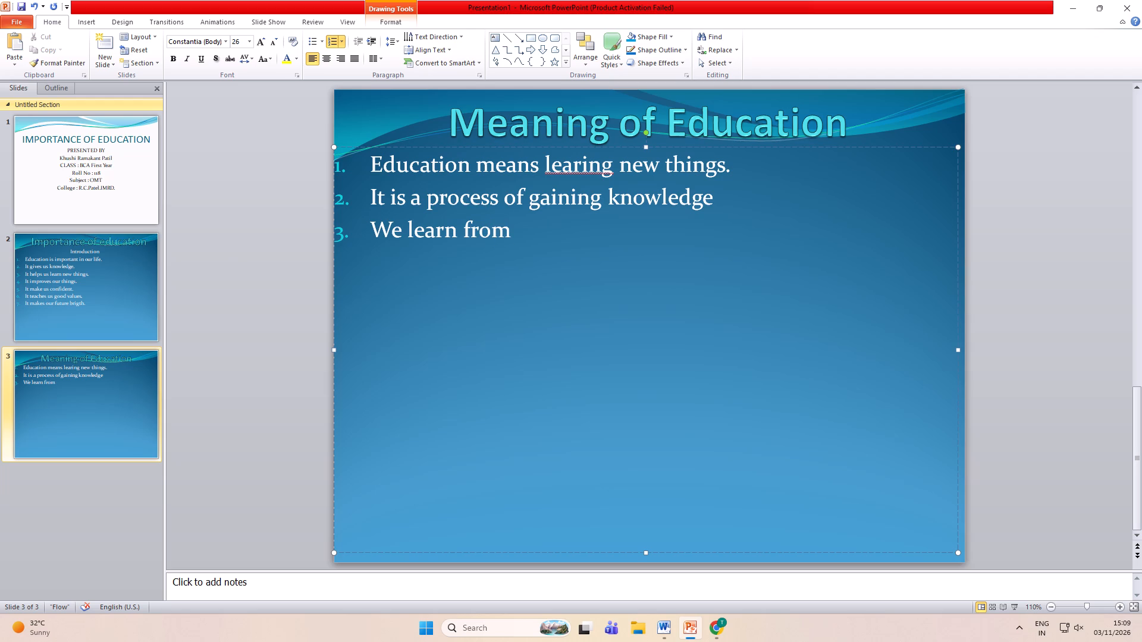
key("space")
type("teachg")
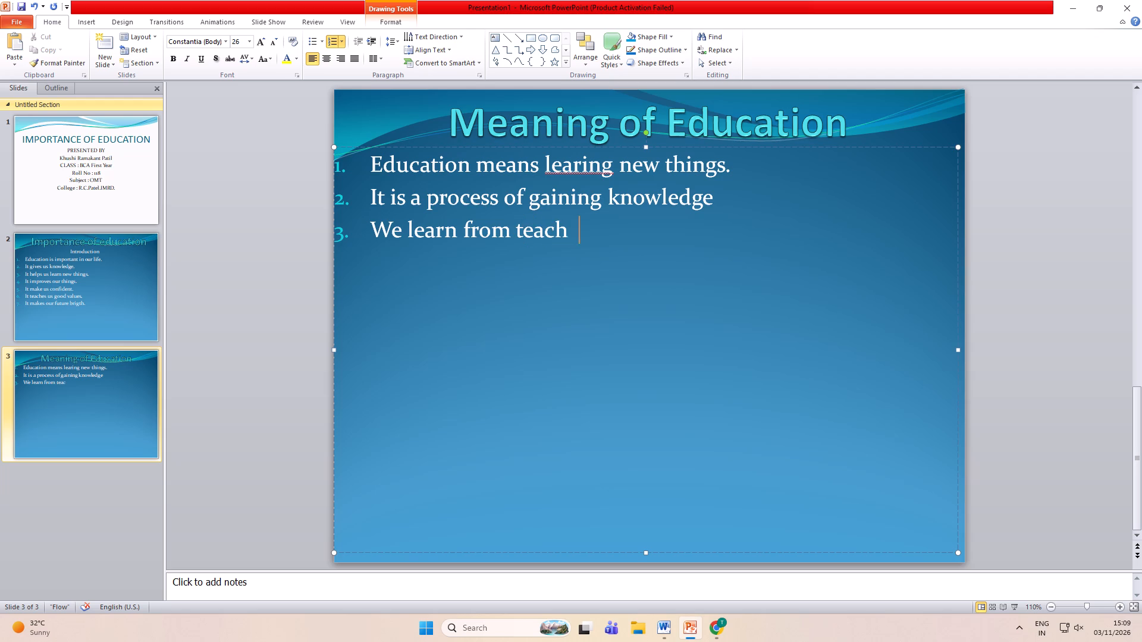
key("BackSpace")
type("er")
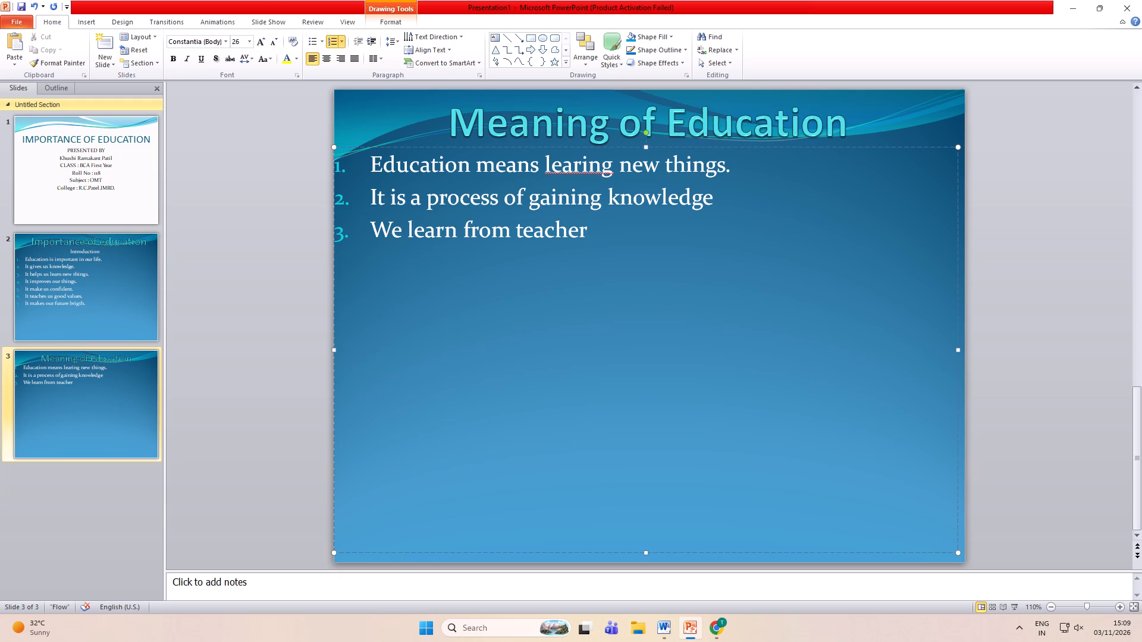
key("s")
key("period")
Add the missing full stop after "knowledge" at the end of the second point.
key("Up")
key("Right")
key("Right")
key("Right")
key("Right")
key("Right")
key("Right")
key("Right")
key("Right")
key("Right")
key("Right")
key("period")
Add a fourth numbered point reading "We learn from books." below the third point on the "Meaning of Education" slide.
key("Down")
key("Return")
type("we")
key("space")
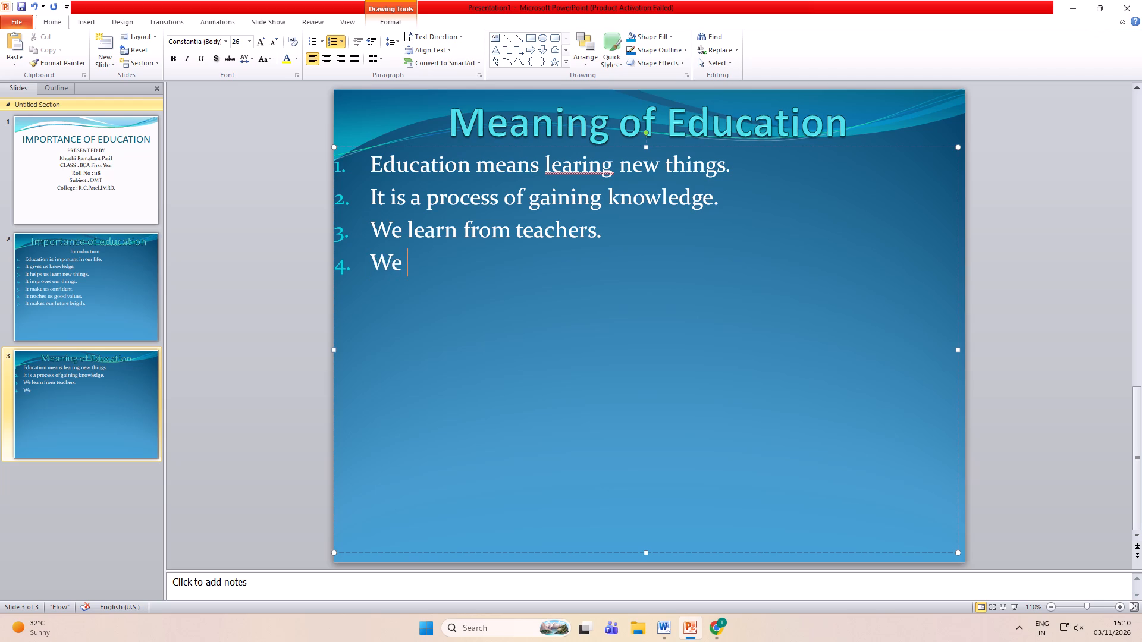
type("learn")
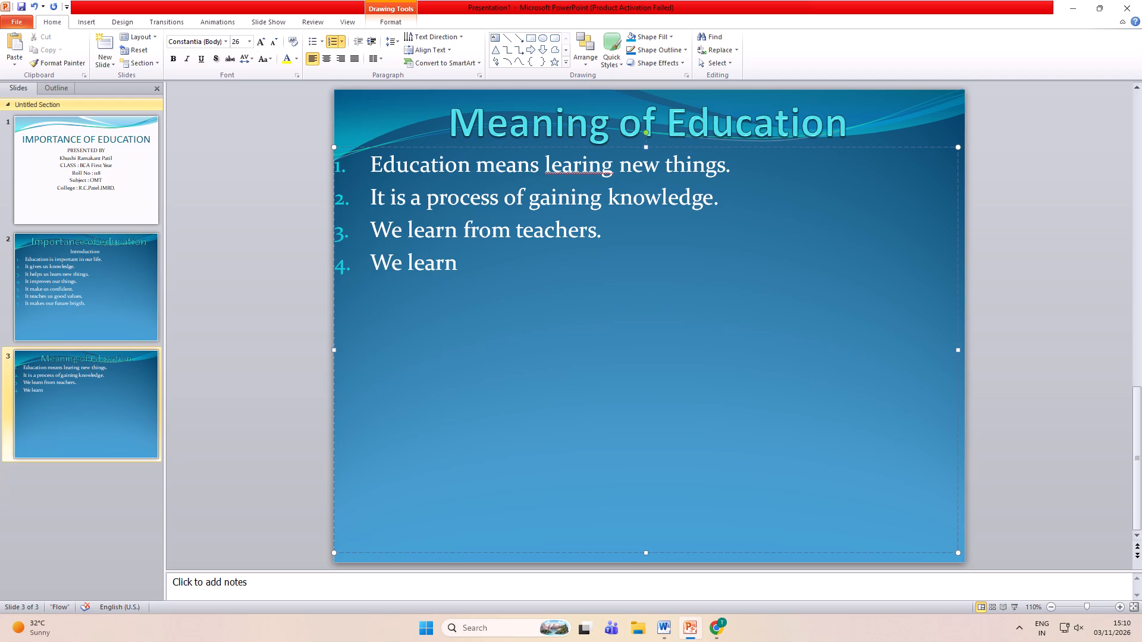
key("space")
type("form")
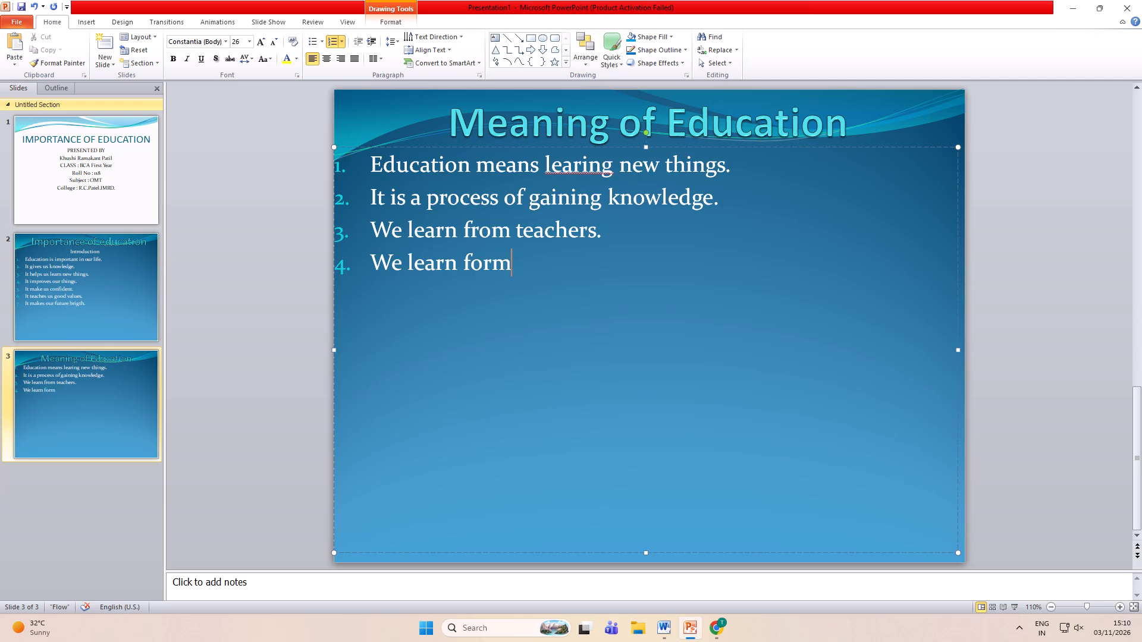
key("BackSpace")
key("BackSpace")
key("BackSpace")
type("rom")
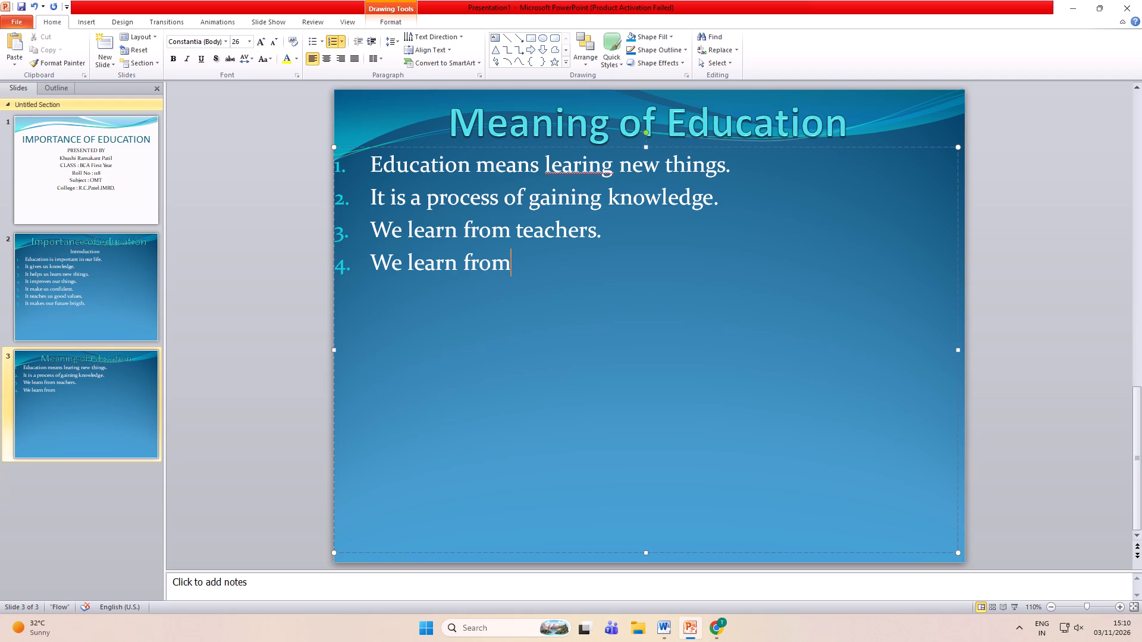
key("space")
type("bo")
type("ok")
key("s")
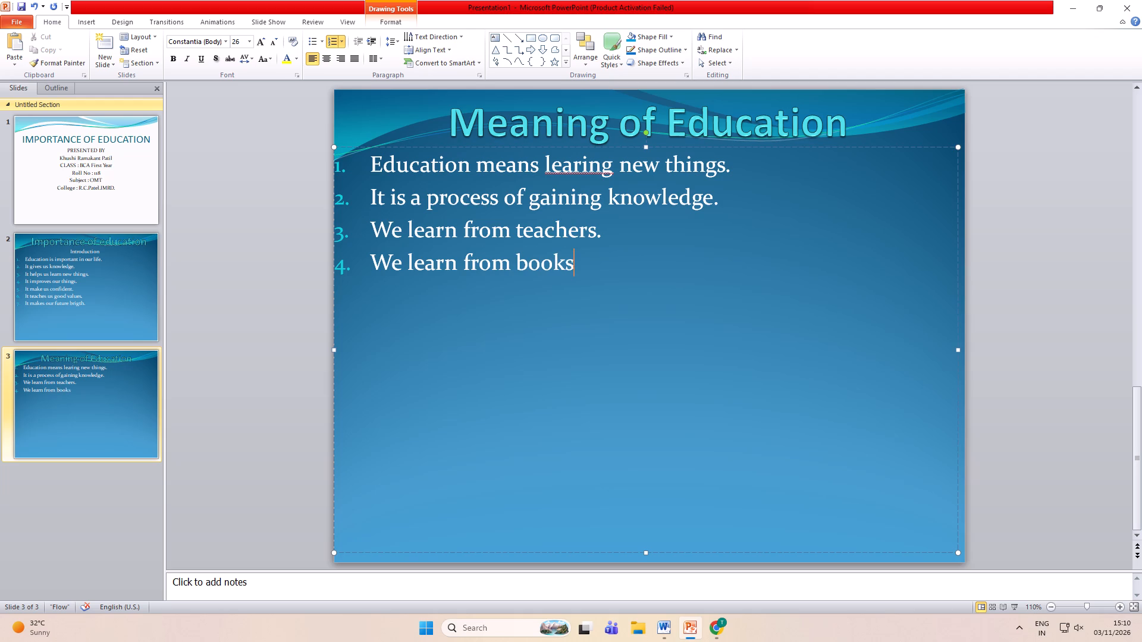
key("period")
Add a fifth numbered point reading "We learn from our experiences." below the fourth point.
key("Return")
type("we")
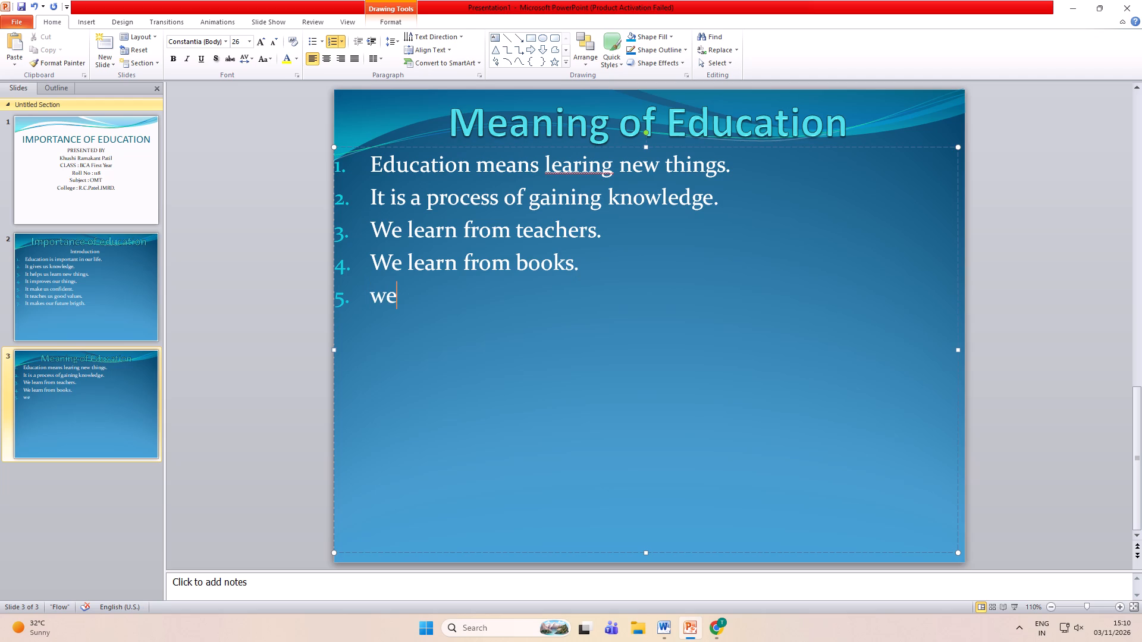
key("space")
key("space")
key("BackSpace")
type("learn")
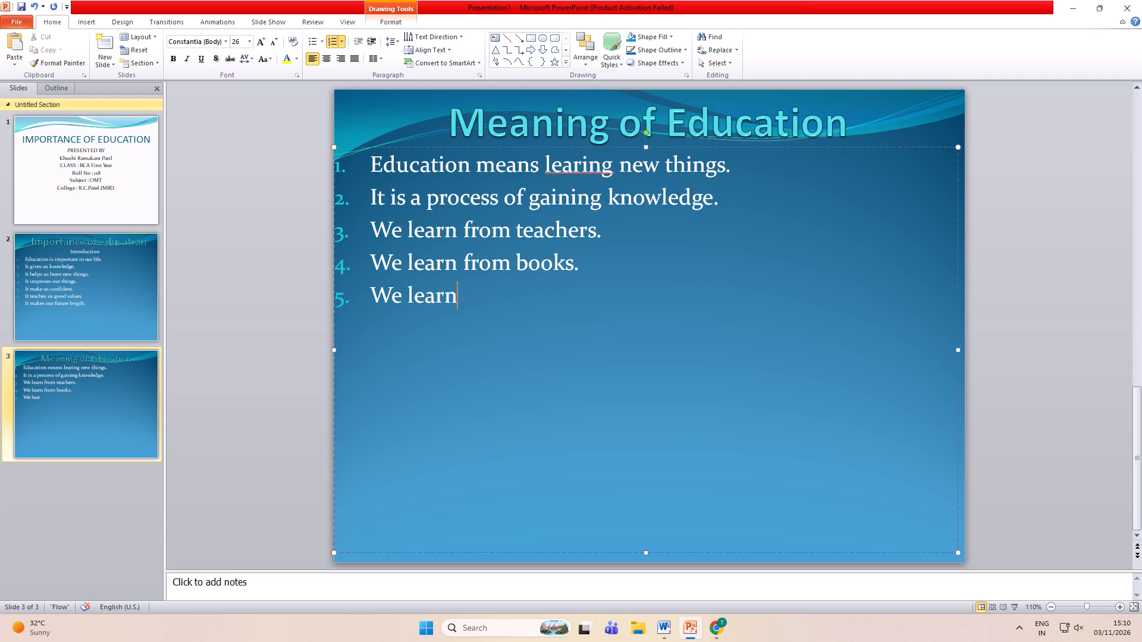
key("space")
type("from")
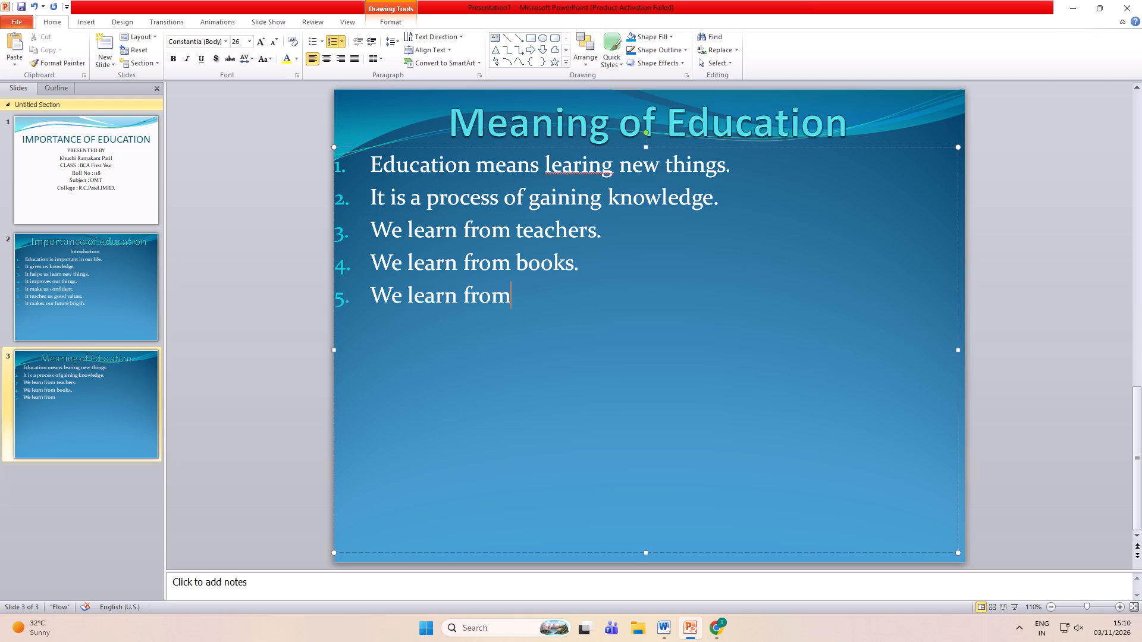
key("space")
type("our")
key("space")
type("ex")
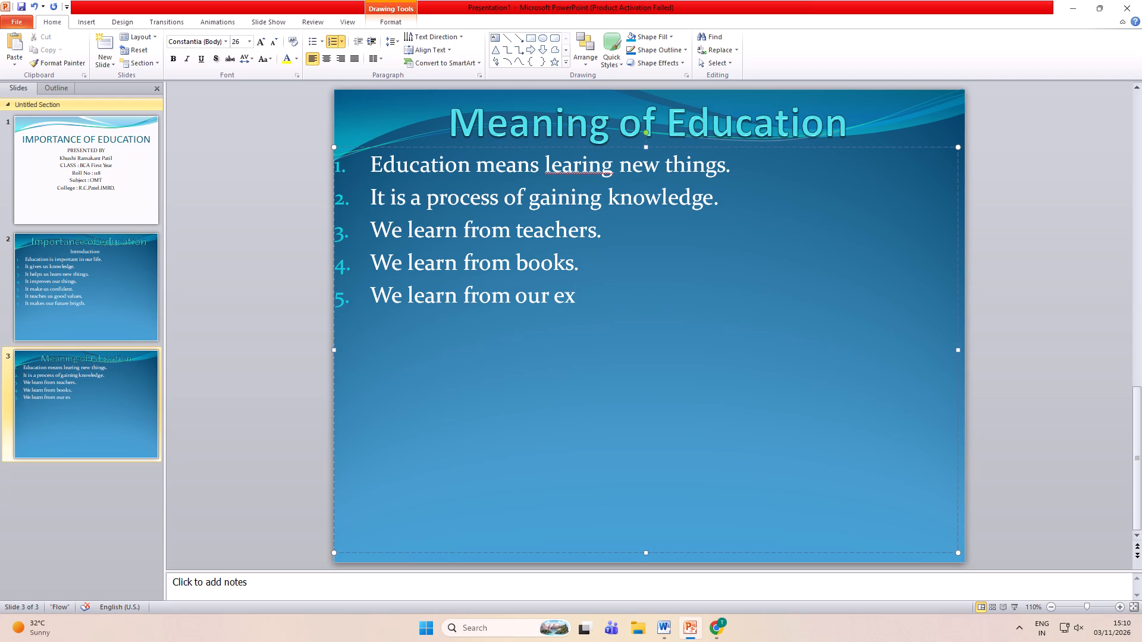
type("per")
key("i")
type("en")
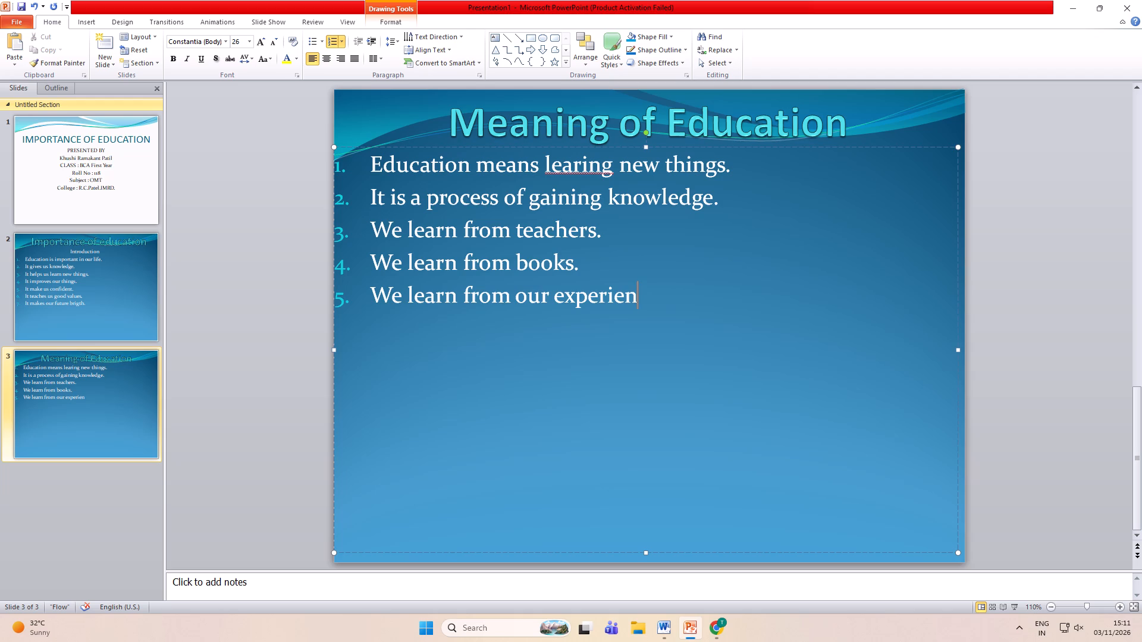
type("ces")
key("period")
Start a sixth numbered point with the words "It develops", correcting the misspelled verb.
key("Return")
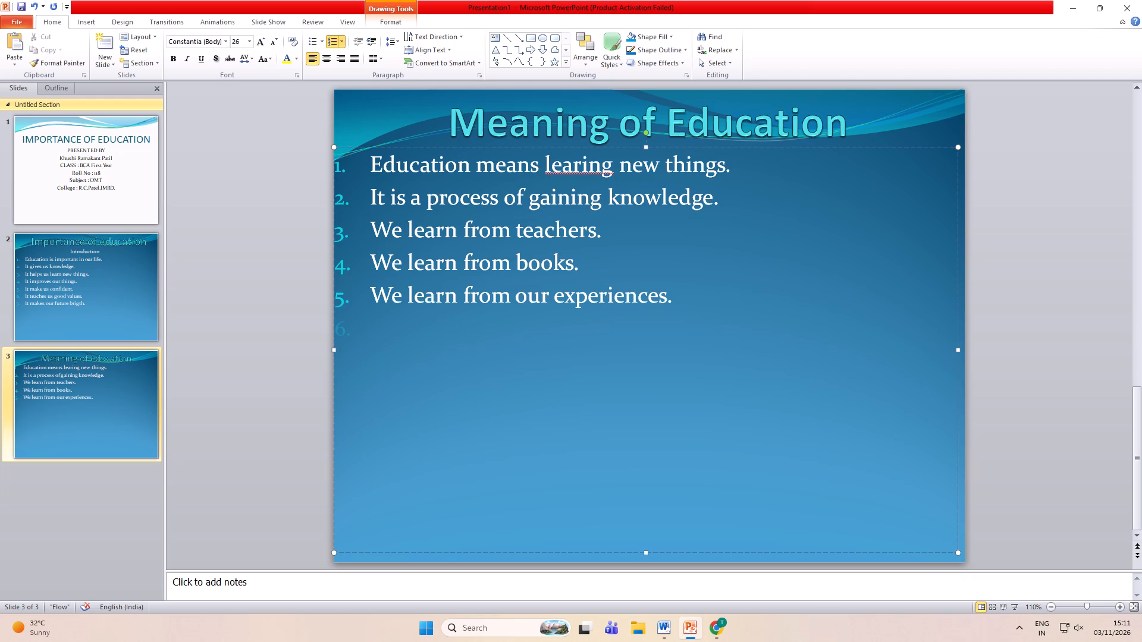
type("it")
key("space")
type("devw")
type("lops")
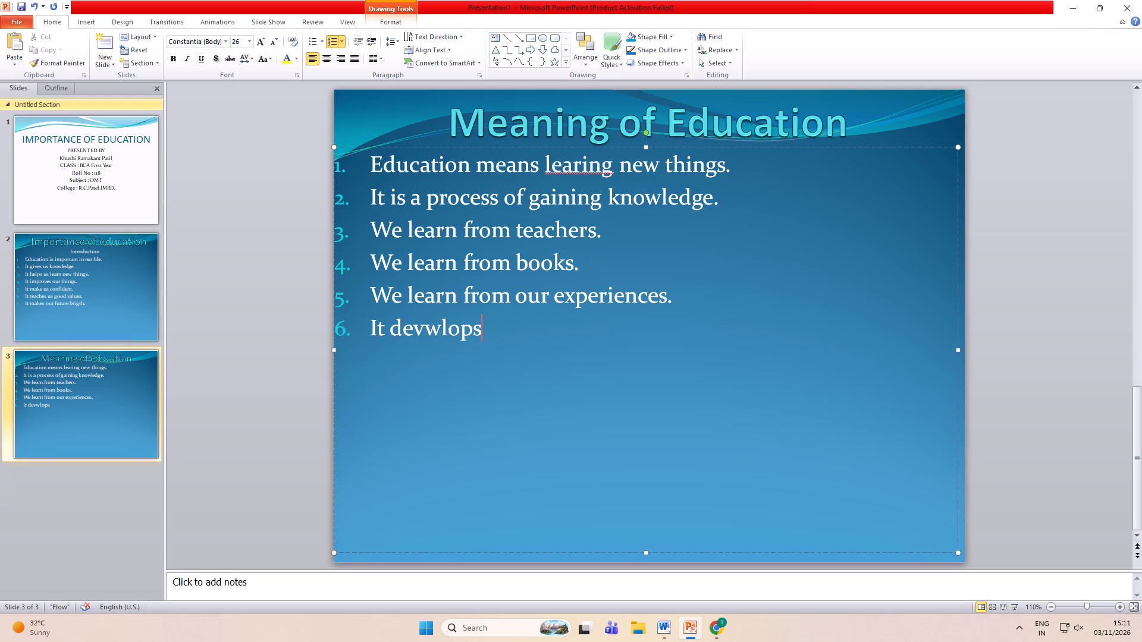
key("Left")
key("Left")
key("Left")
key("Left")
key("BackSpace")
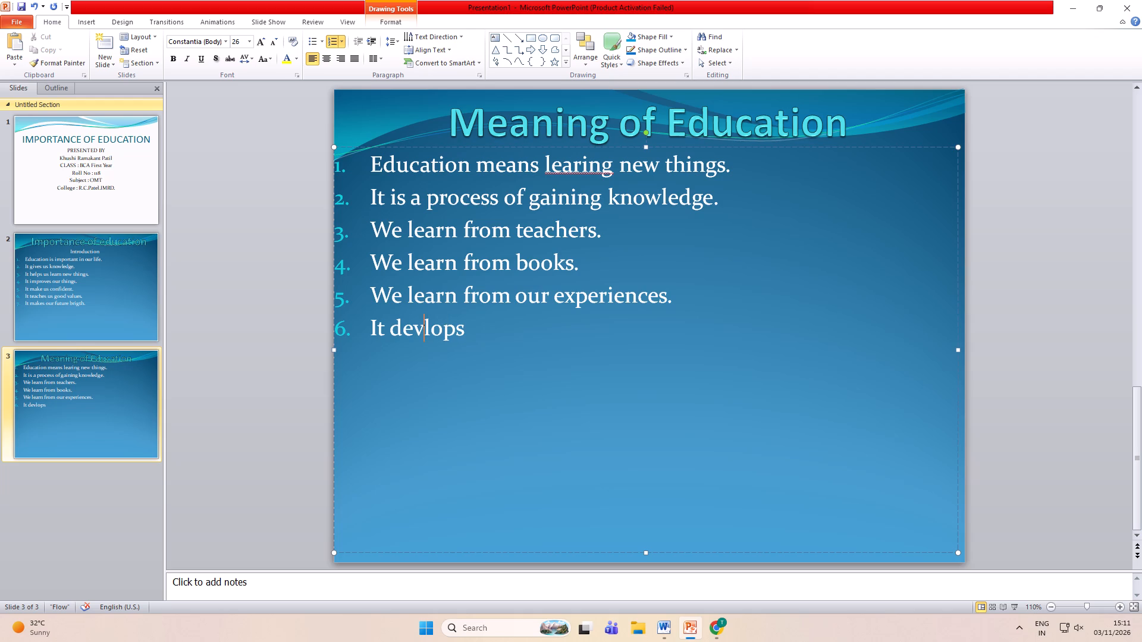
key("e")
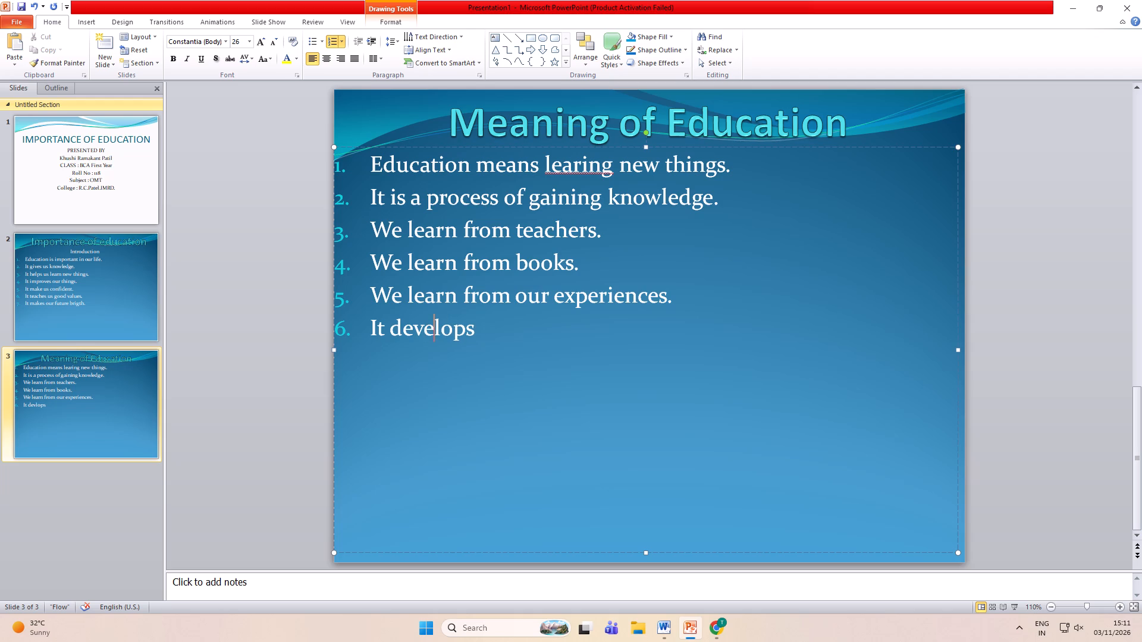
key("Right")
key("Right")
key("Right")
key("Right")
Complete the sixth point with "our mind." so it reads "It develops our mind.".
key("space")
type("our mo")
key("n")
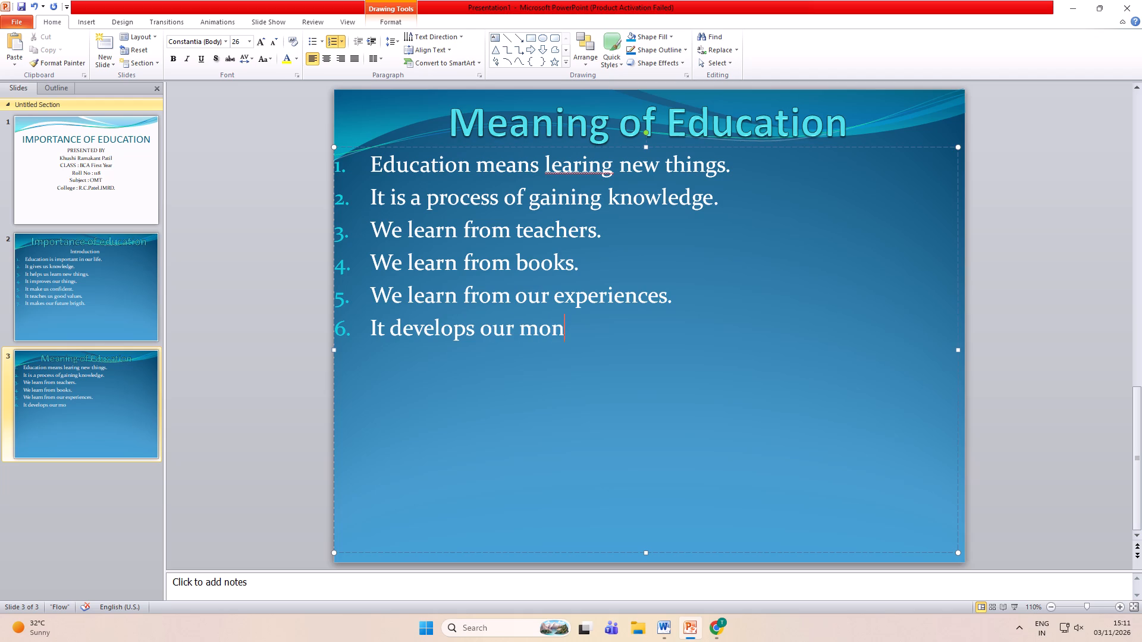
key("d")
key("BackSpace")
key("BackSpace")
key("BackSpace")
type("ind")
key("period")
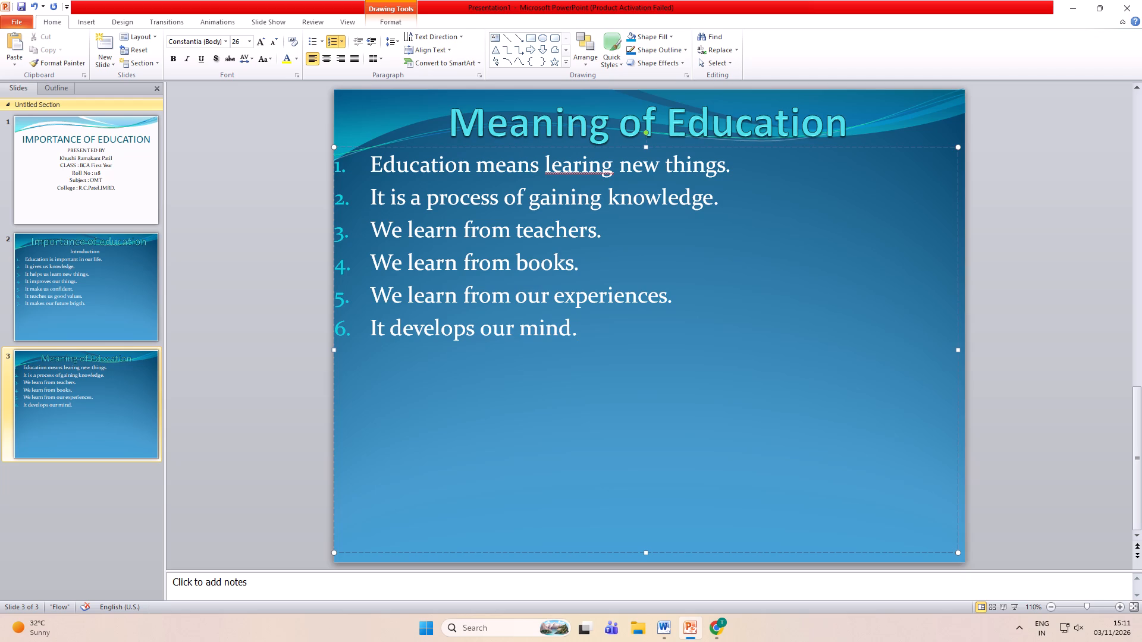
Add a seventh numbered point reading "It improves our skills." below the sixth point on the "Meaning of Education" slide.
key("Return")
type("it")
key("space")
type("im")
key("p")
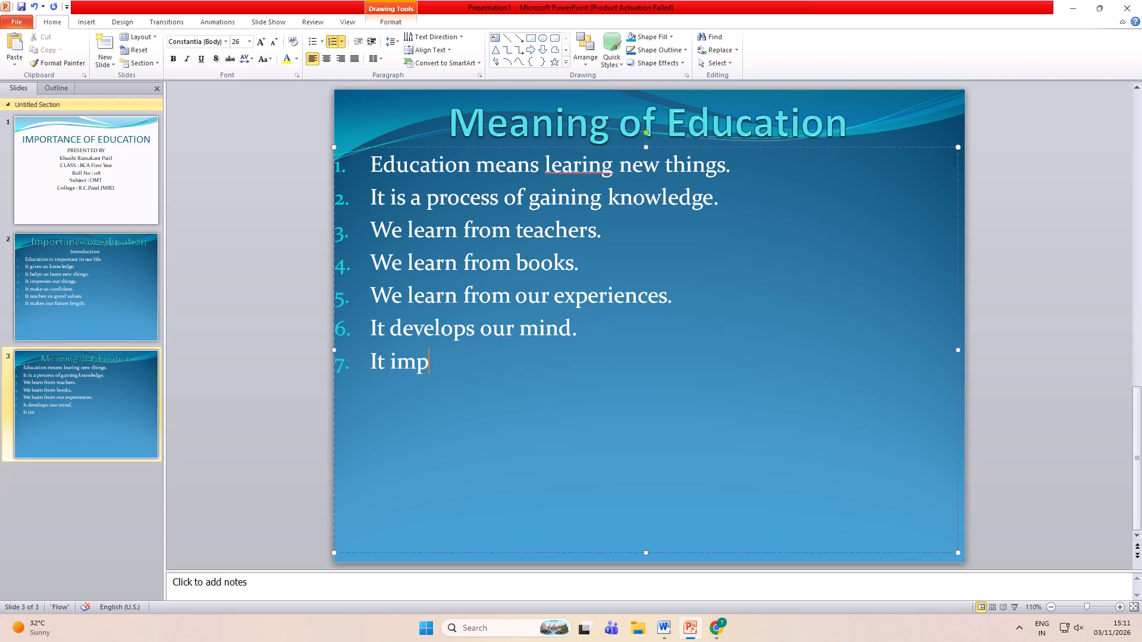
type("ro")
type("ves")
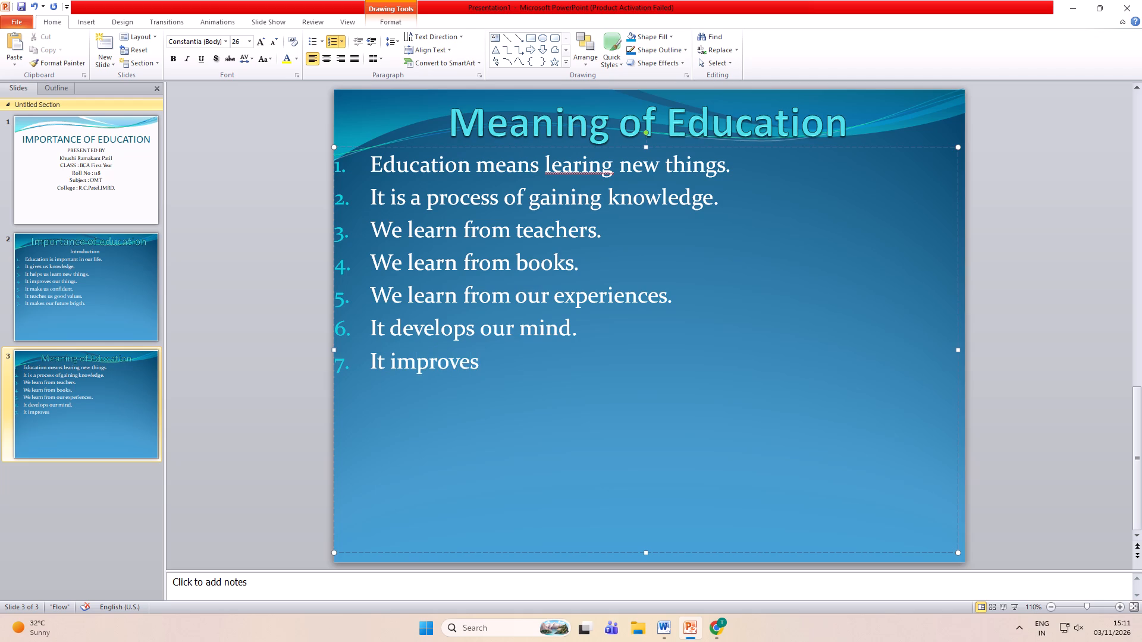
key("space")
key("o")
type("ur k")
key("BackSpace")
type("sk")
type("ills")
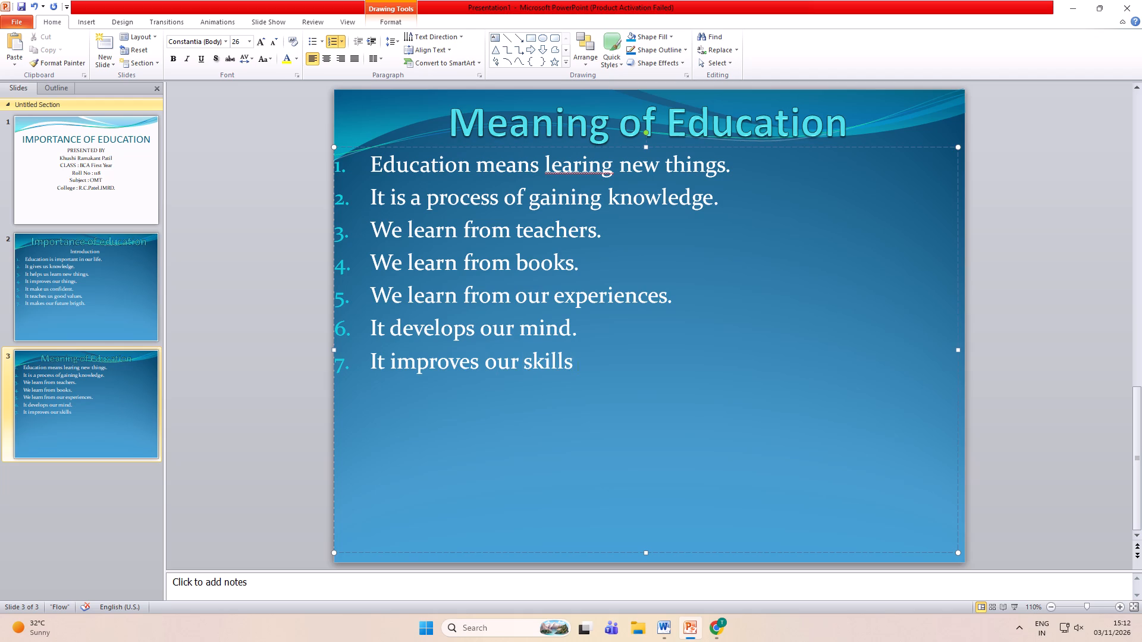
key("period")
Start an eighth numbered point below the seventh with the words "It helps us undersatant".
key("Return")
type("it")
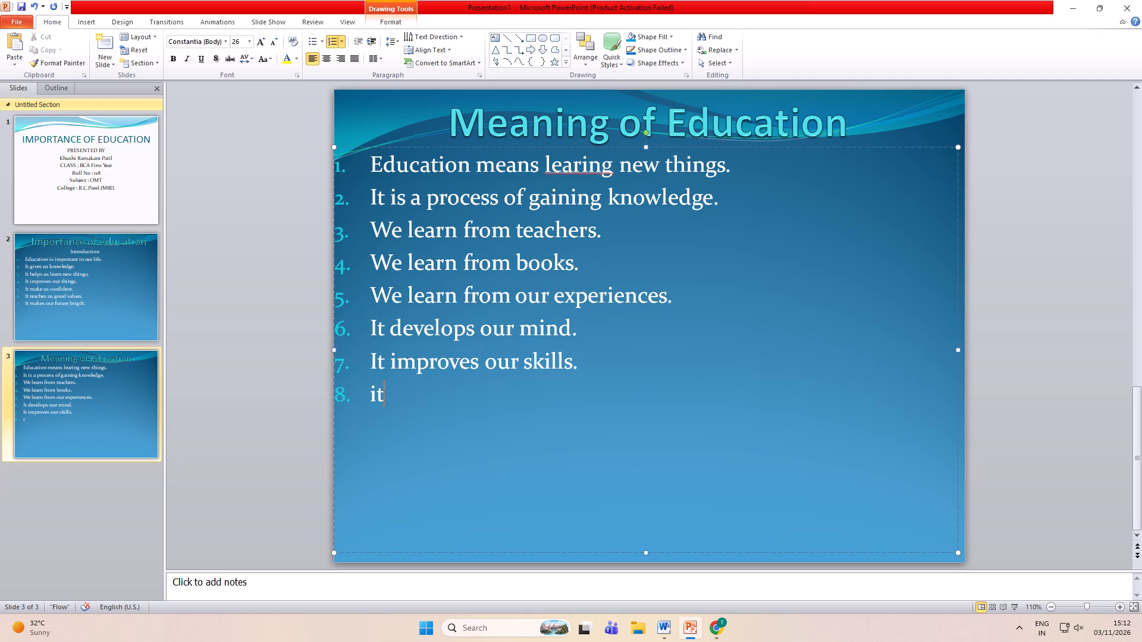
key("space")
type("he")
type("lps")
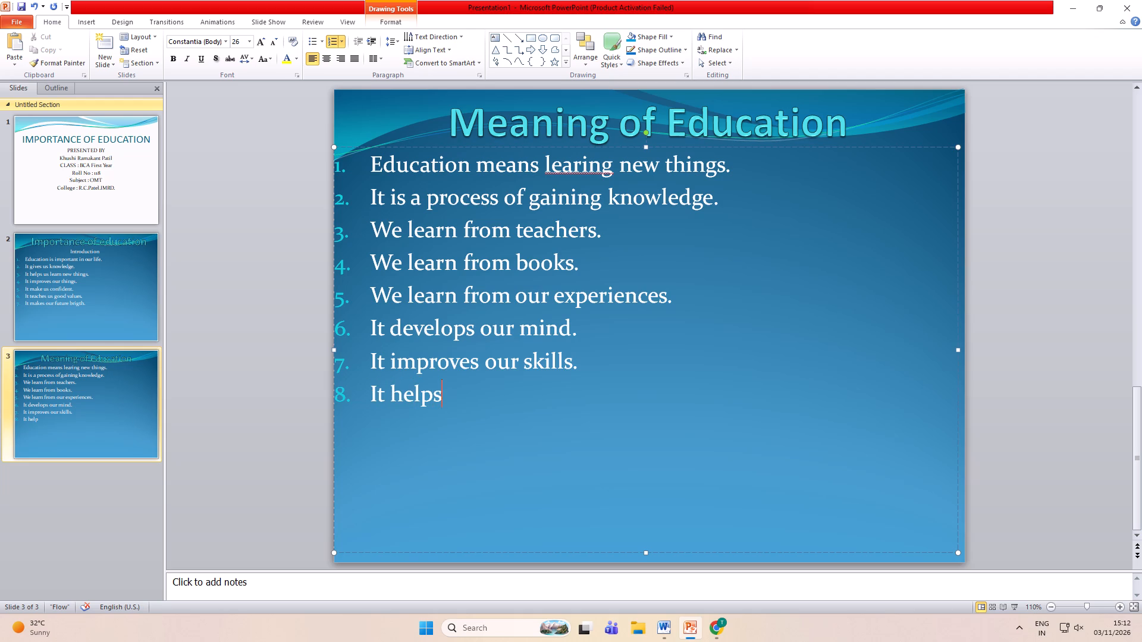
key("space")
type("us")
key("space")
type("un")
key("d")
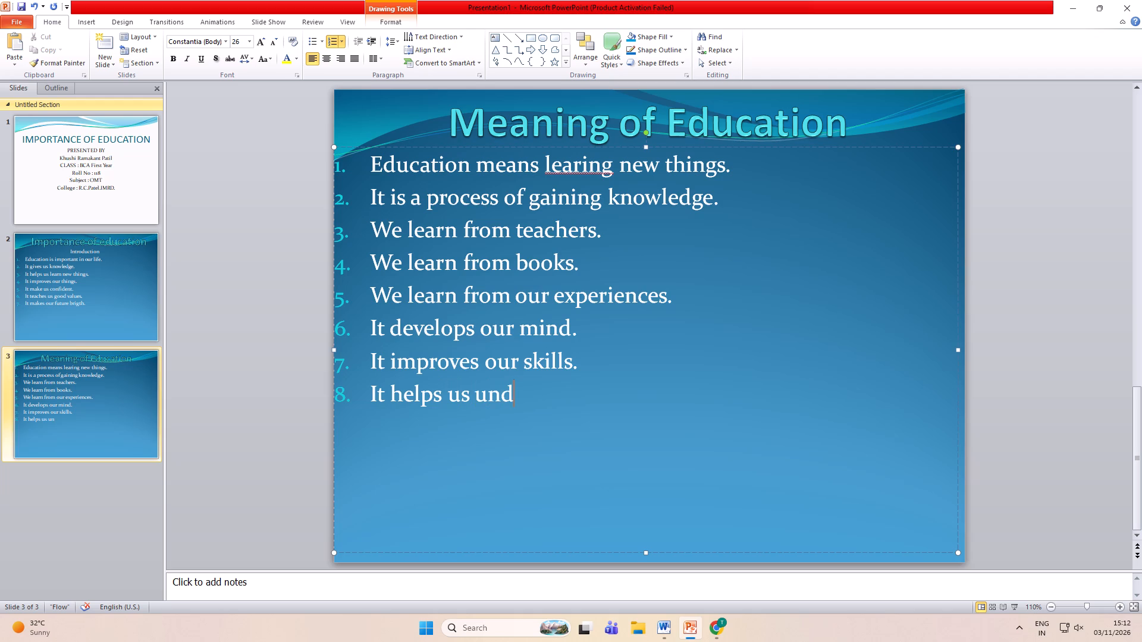
key("e")
key("r")
type("satant")
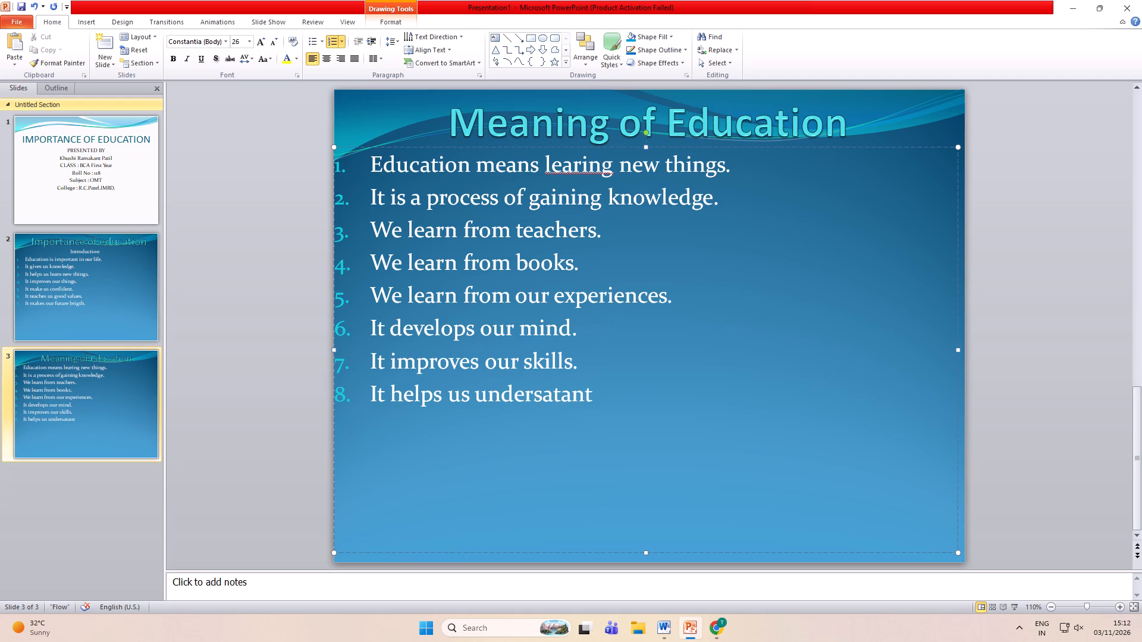
Complete the eighth point with the word "life.", correcting its misspelling.
key("space")
type("lo")
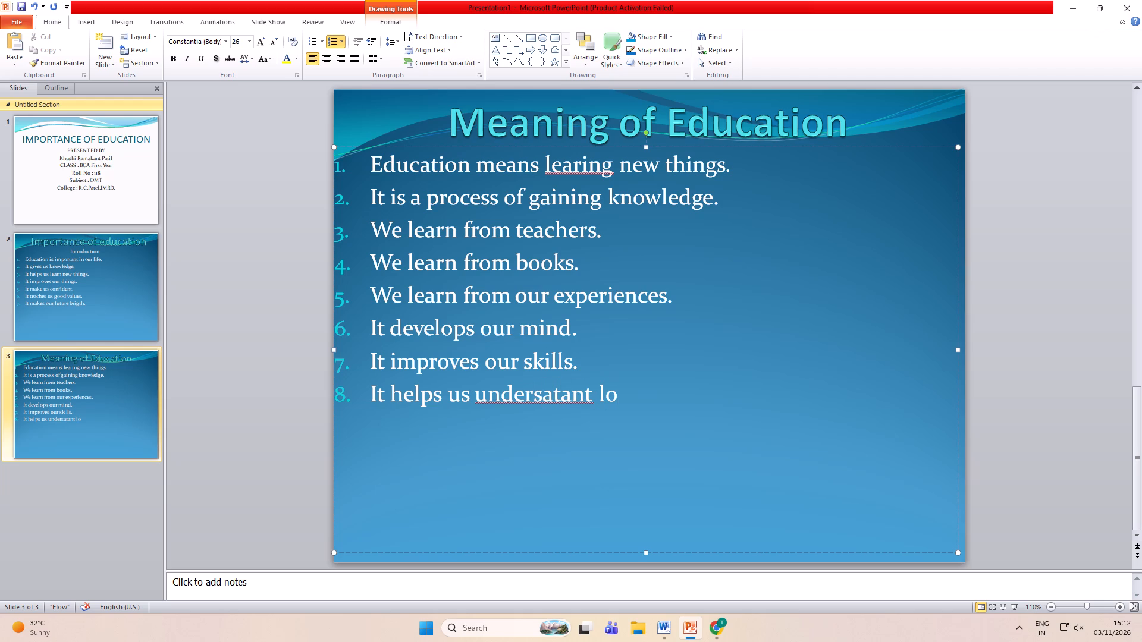
type("fe")
key("BackSpace")
key("BackSpace")
key("i")
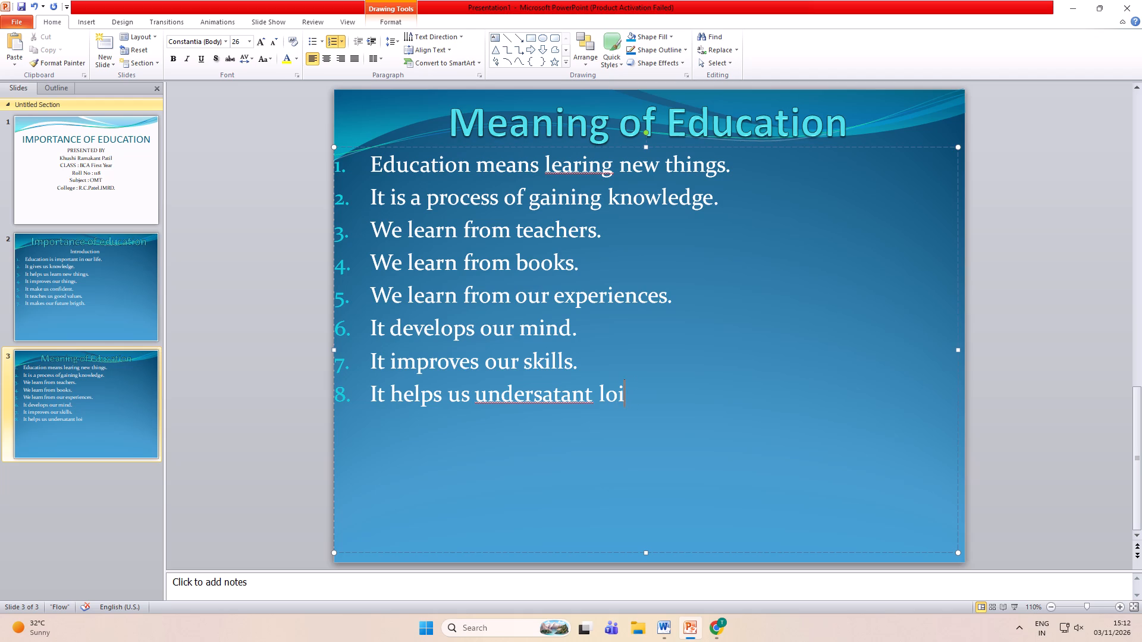
key("BackSpace")
key("BackSpace")
type("ife")
key("period")
Add a fourth slide with the Title Slide layout after the "Meaning of Education" slide.
left_click(102, 64)
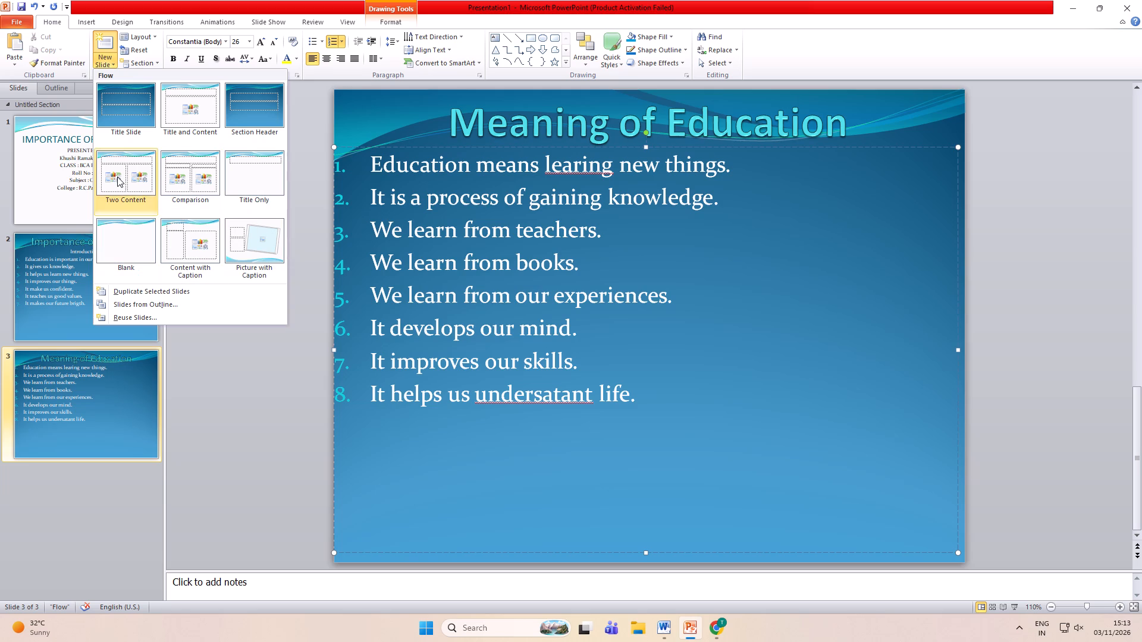
left_click(126, 97)
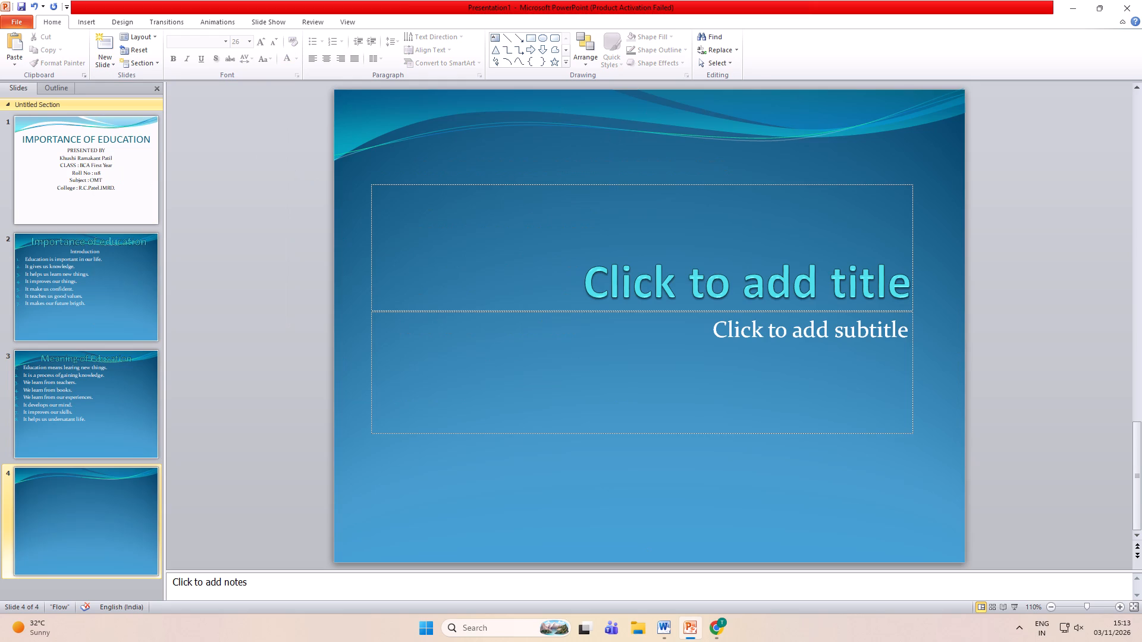
Move the title placeholder to the top edge of slide 4 and reduce its height to roughly one title line.
left_click(579, 244)
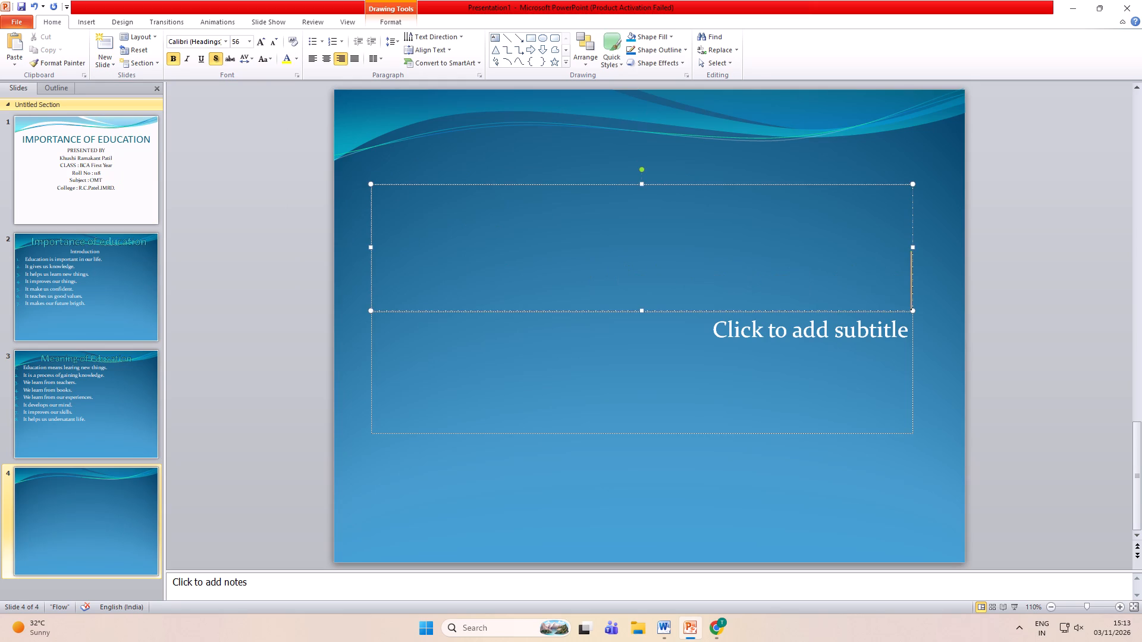
left_click_drag(589, 185, 601, 91)
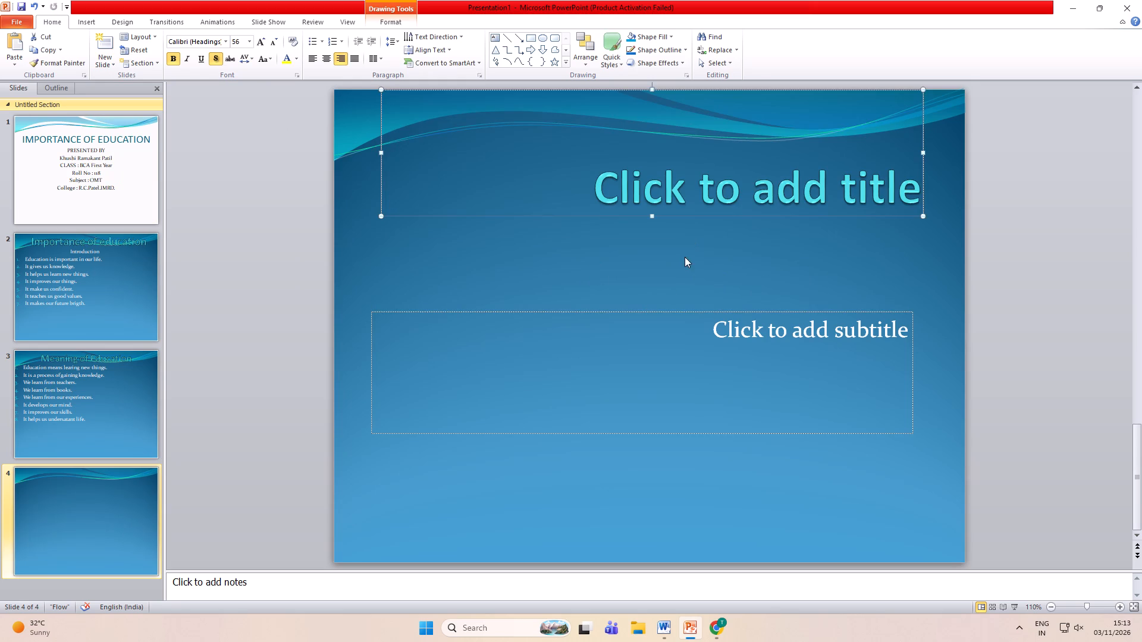
left_click_drag(651, 215, 659, 155)
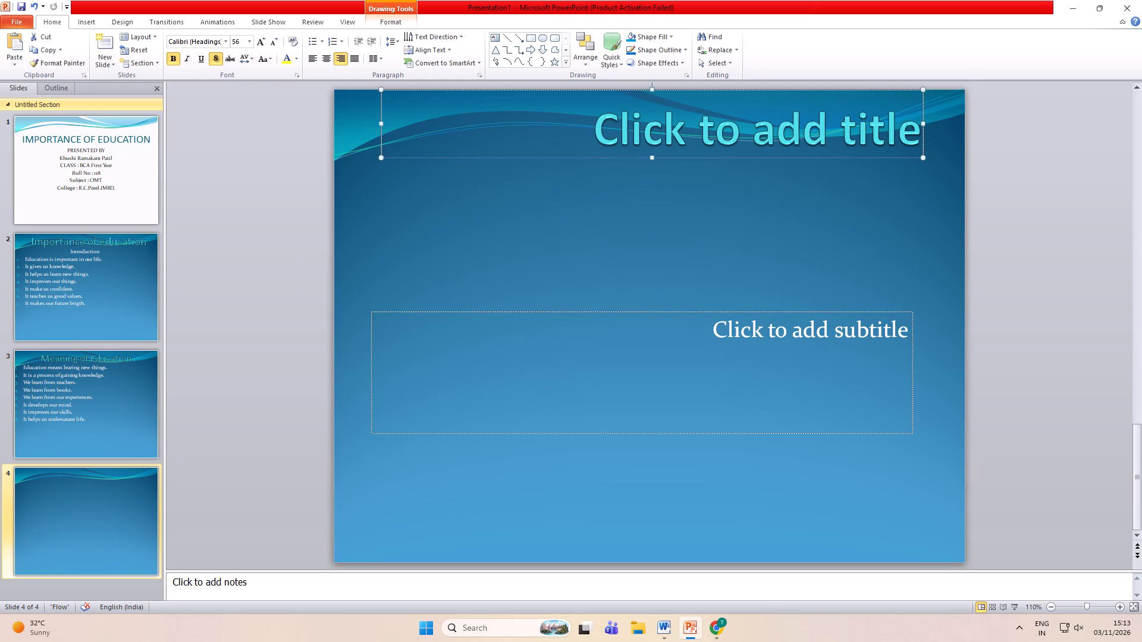
Move the subtitle placeholder up to just below the title and extend its lower edge almost to the slide's bottom.
left_click(634, 311)
left_click(634, 311)
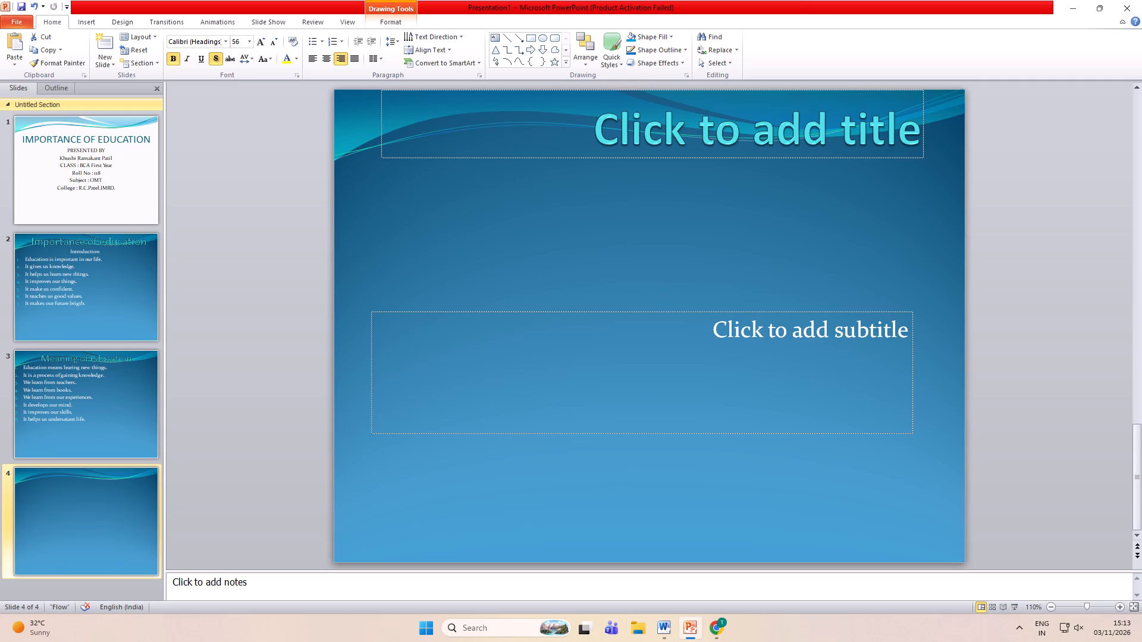
left_click_drag(613, 311, 607, 181)
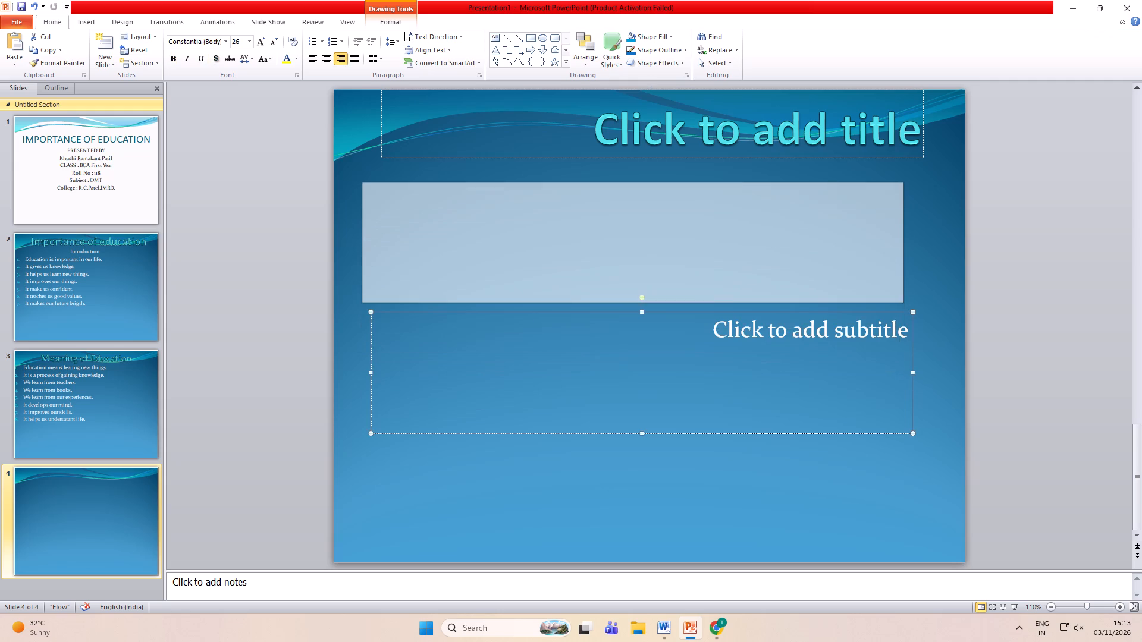
left_click_drag(607, 181, 607, 177)
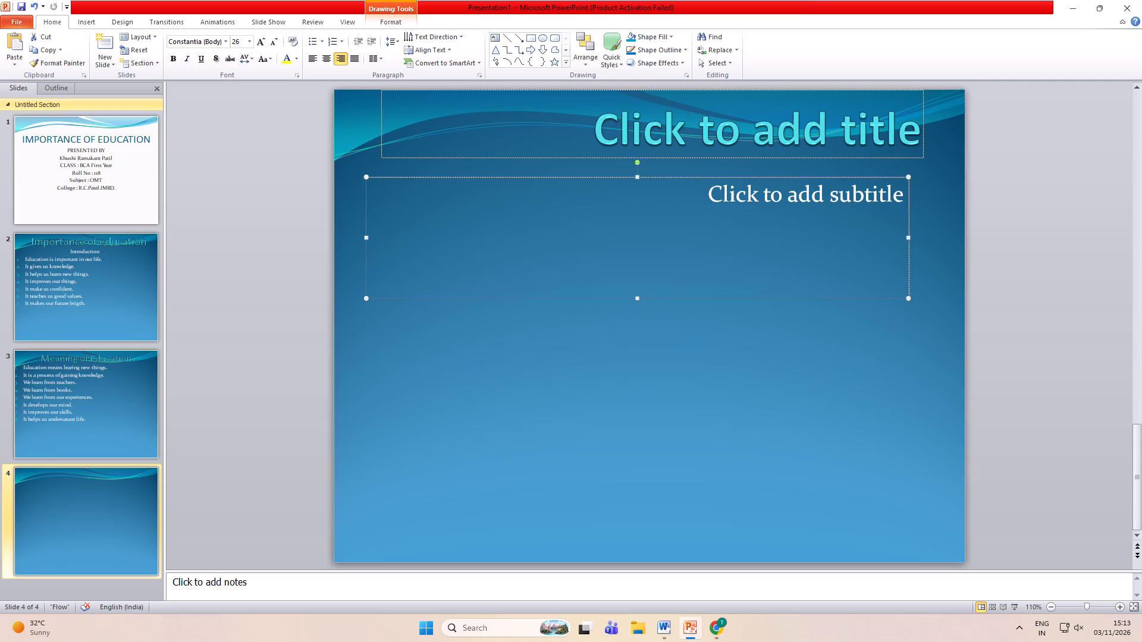
left_click_drag(637, 296, 601, 536)
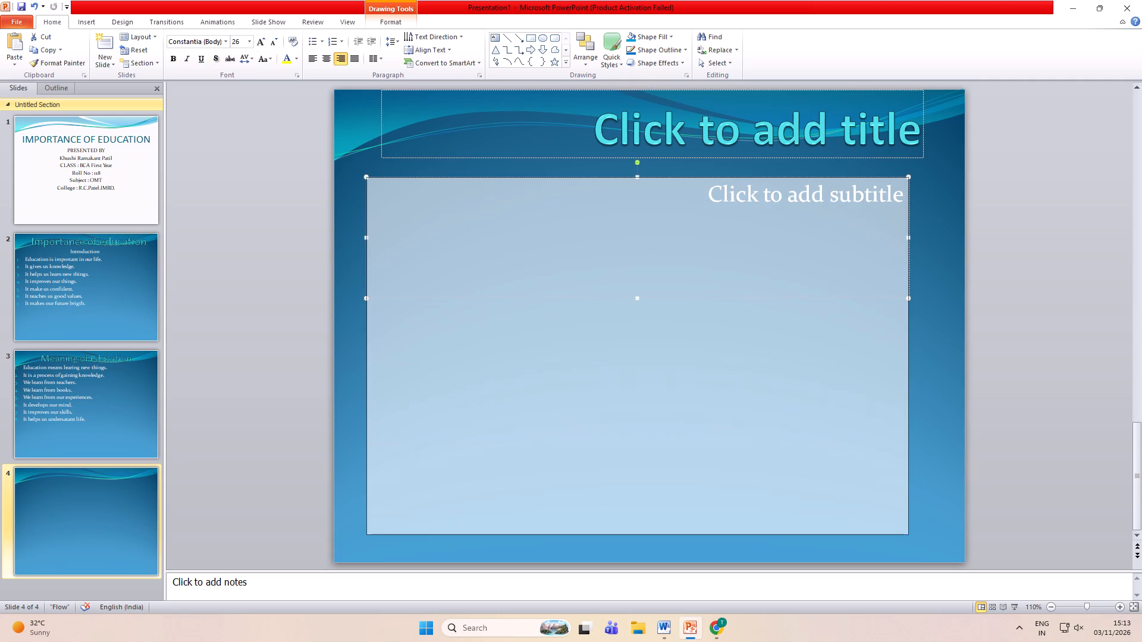
left_click_drag(601, 536, 597, 553)
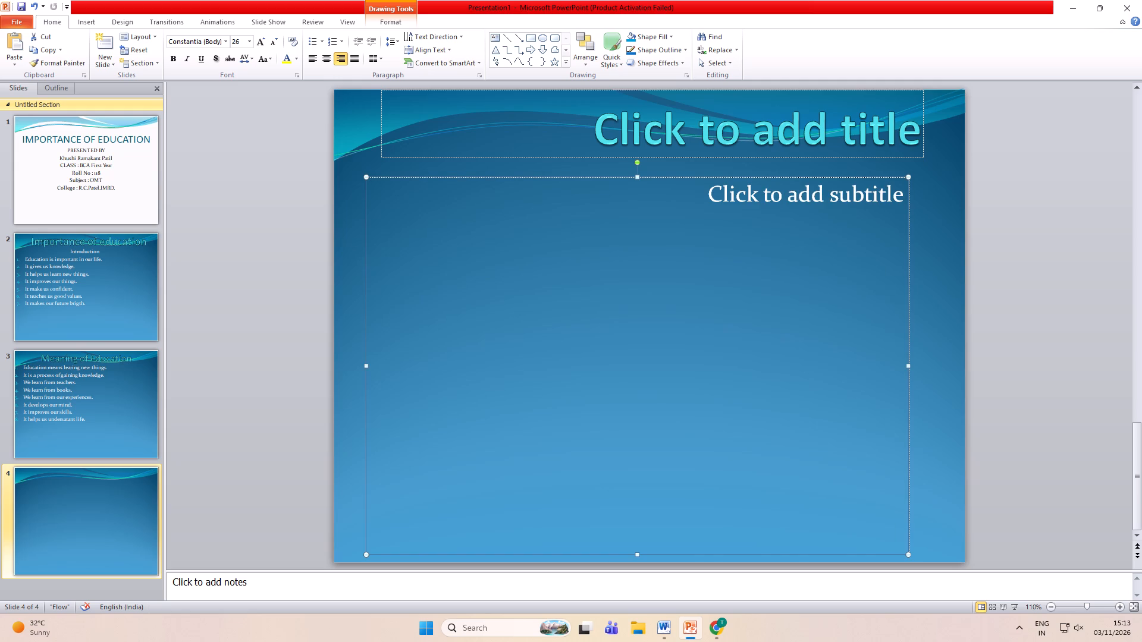
Left-align the text in the subtitle placeholder on slide 4.
left_click(391, 209)
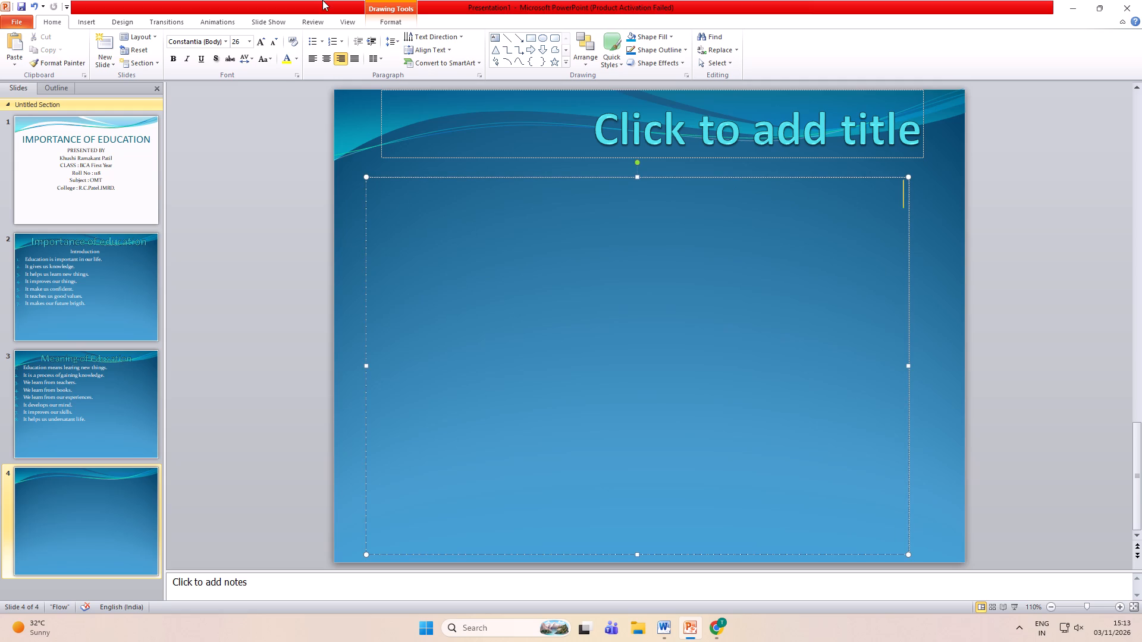
left_click(317, 56)
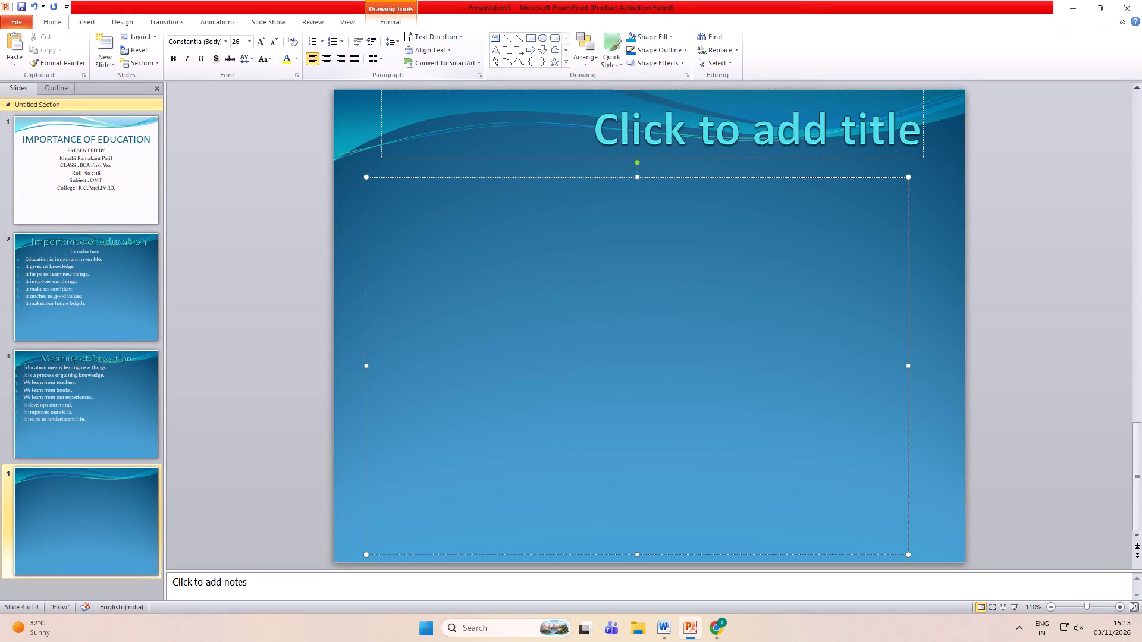
Center-align the text in the title placeholder on slide 4.
left_click(427, 93)
left_click(428, 108)
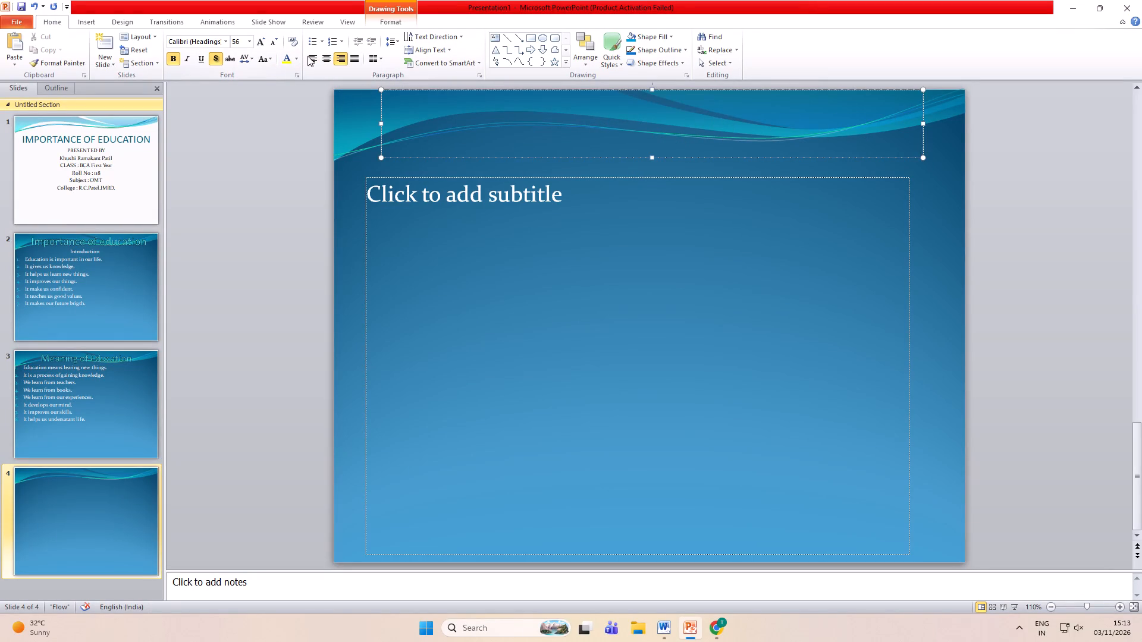
left_click(324, 59)
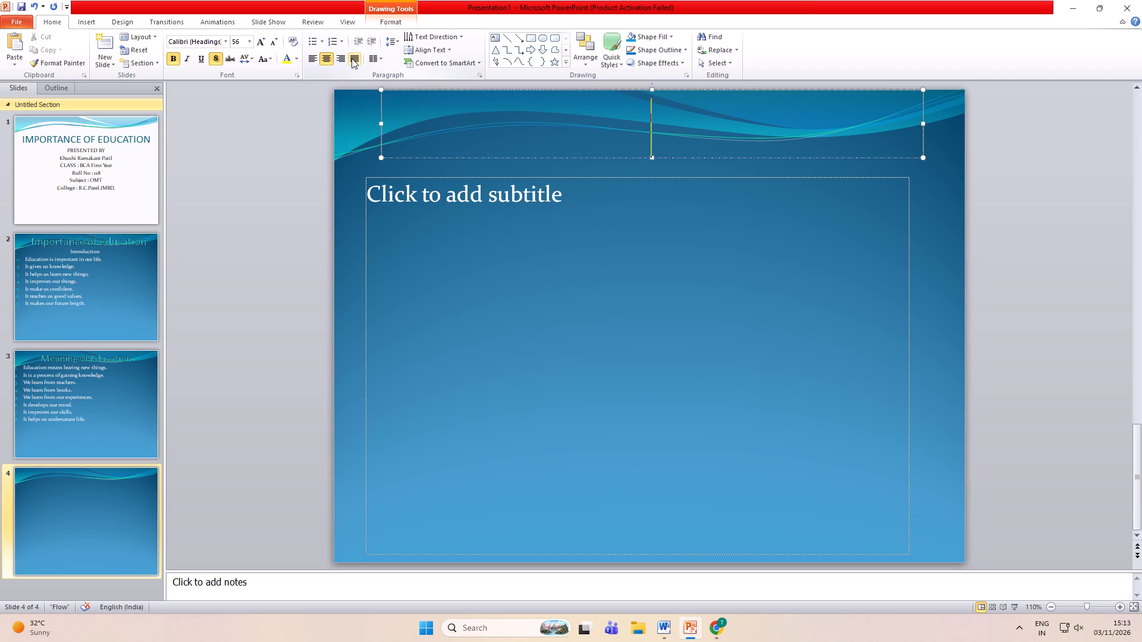
Enter "Benefits of Education" as the title of slide 4.
key("b")
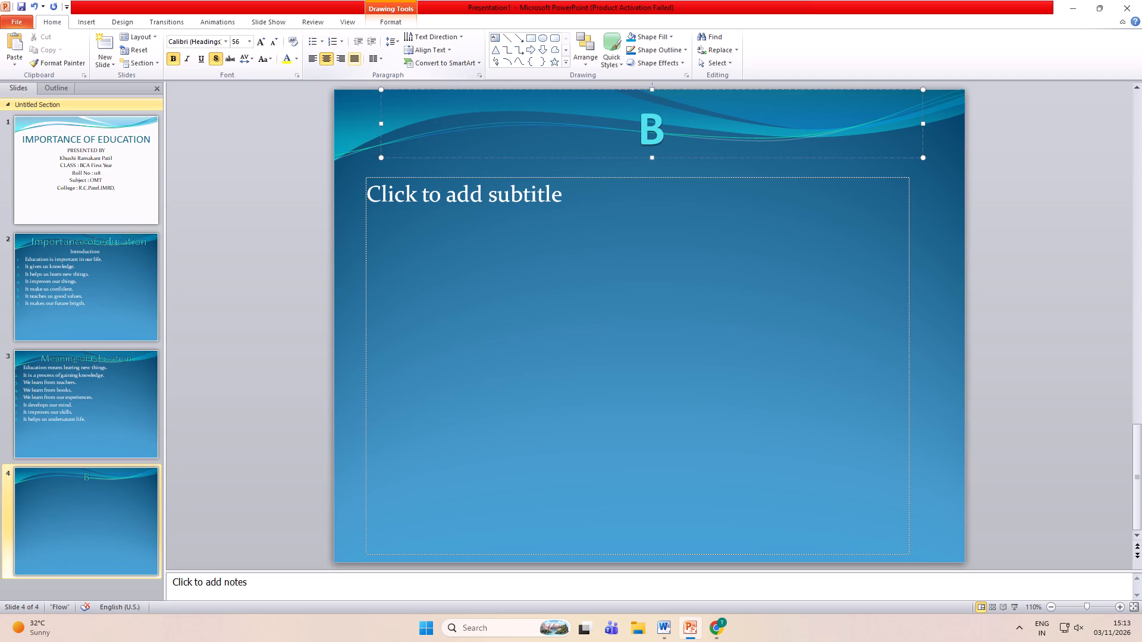
key("e")
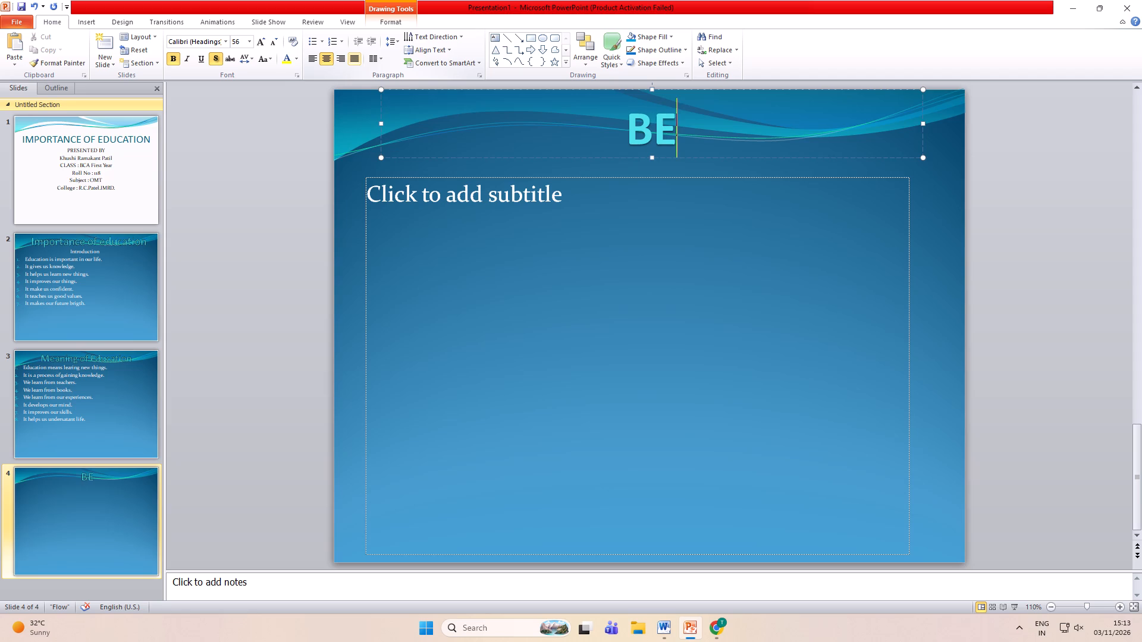
key("BackSpace")
key("e")
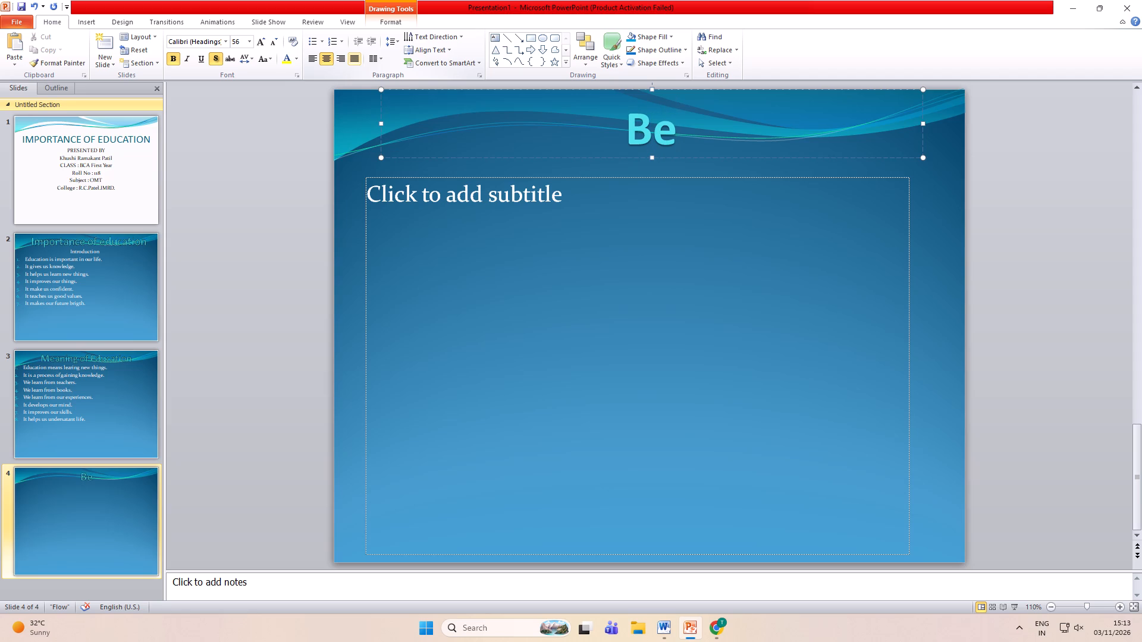
key("n")
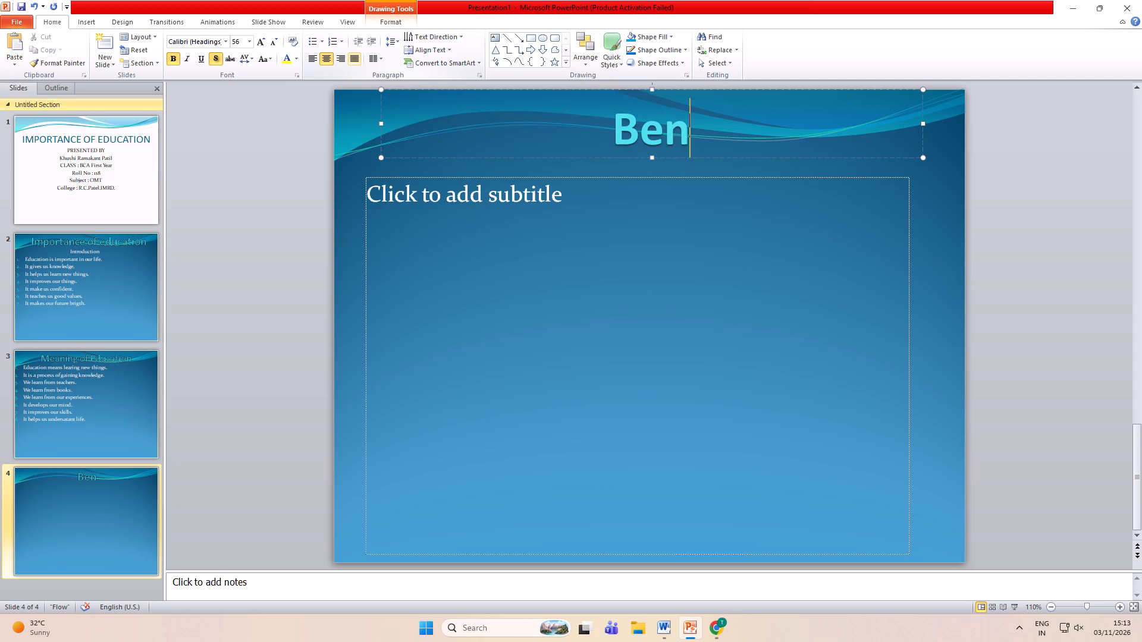
key("e")
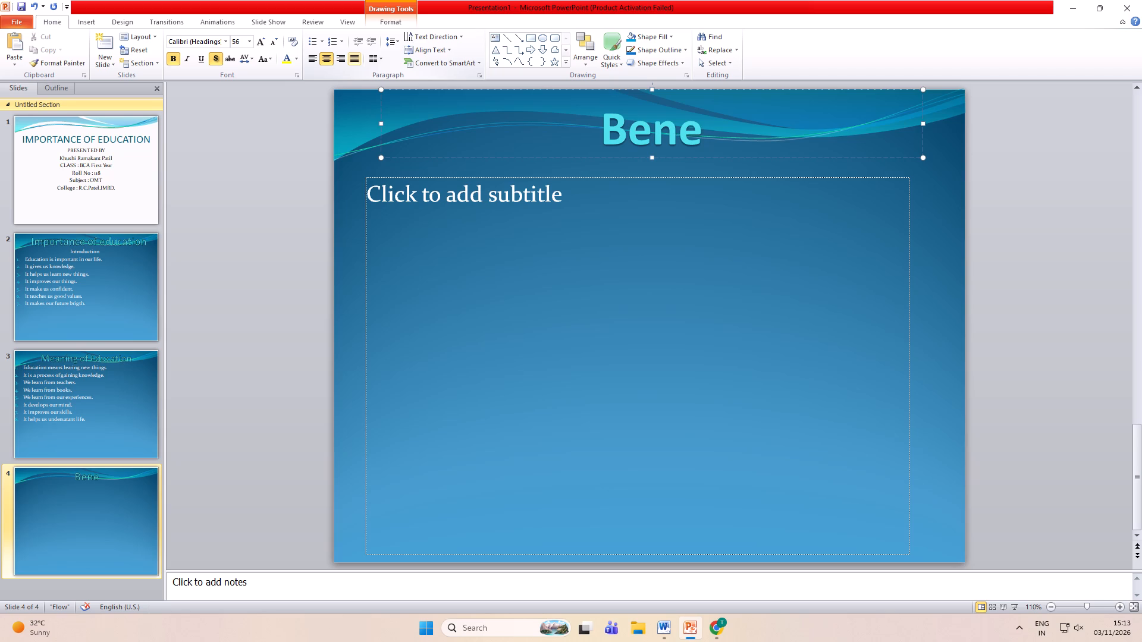
type("fits")
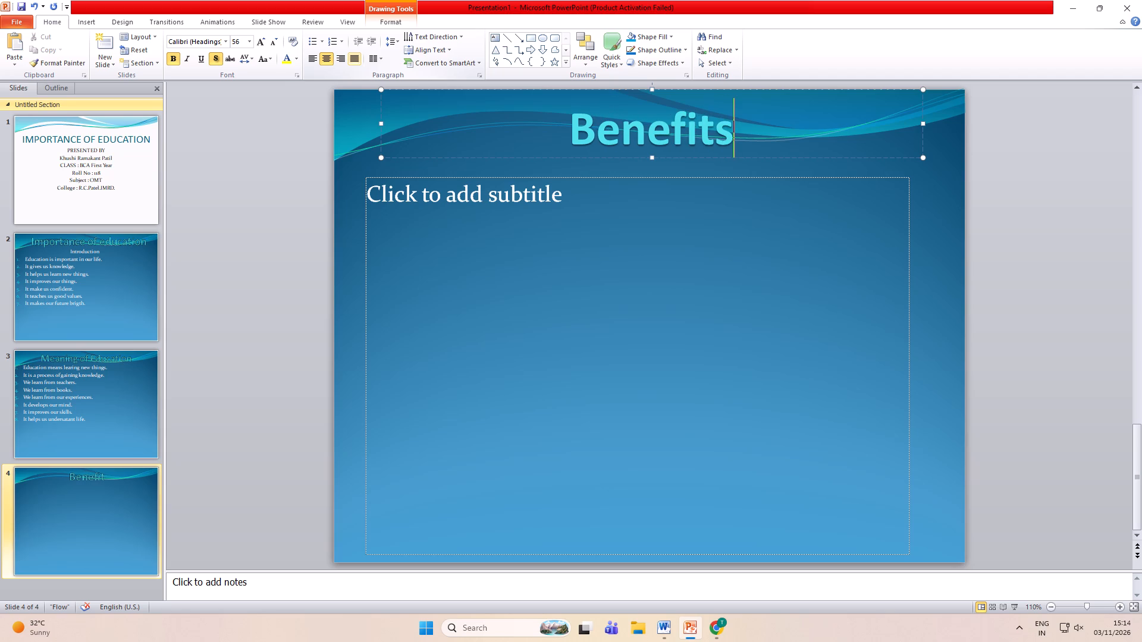
key("space")
type("of")
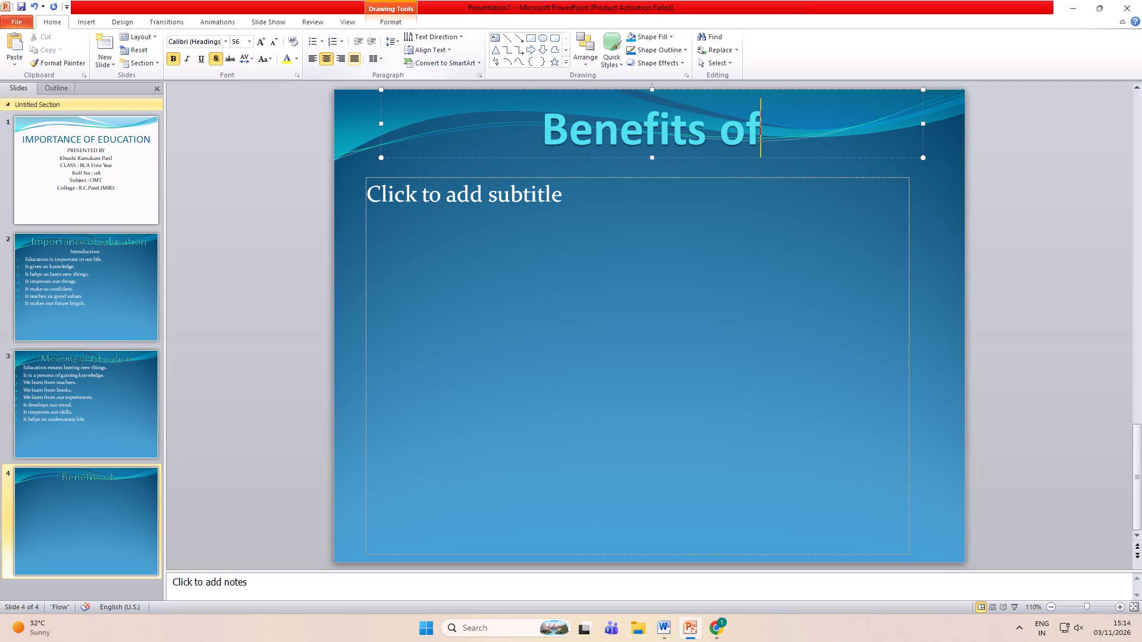
key("space")
key("e")
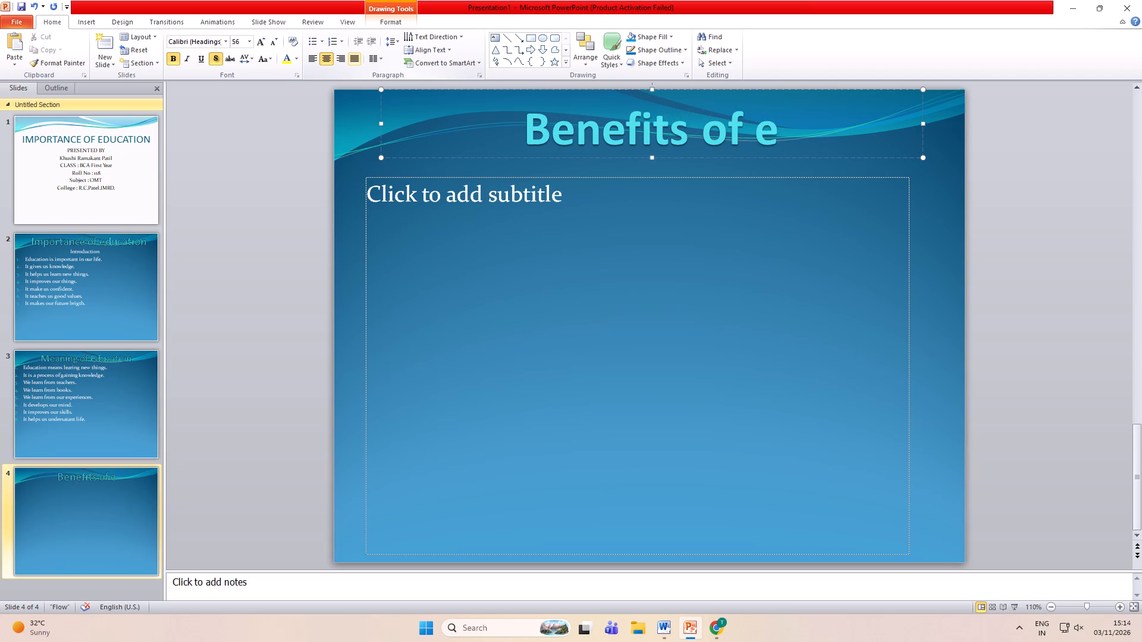
key("BackSpace")
key("shift+e")
type("du")
type("cation")
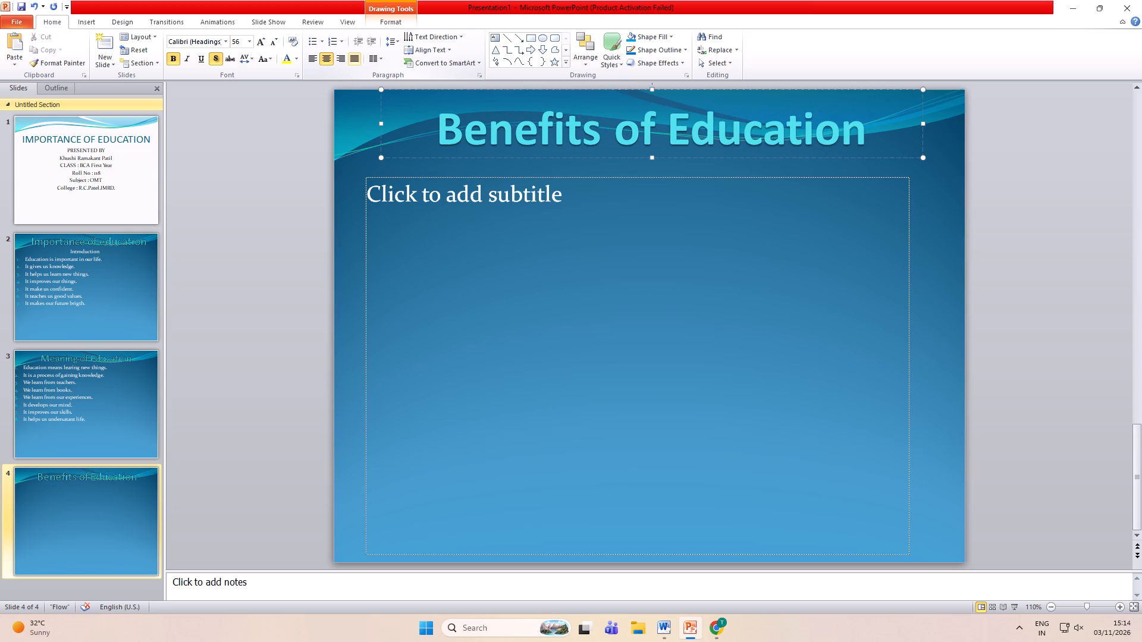
Apply 1, 2, 3 numbering to the empty subtitle placeholder on the "Benefits of Education" slide.
left_click(466, 190)
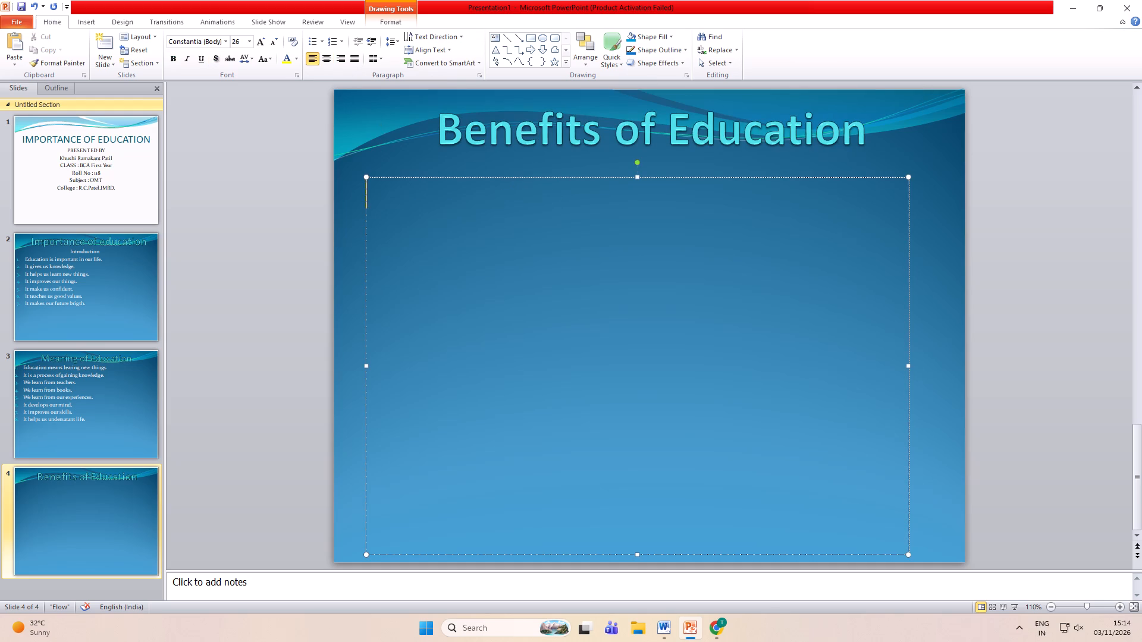
scroll(466, 190, "up", 1)
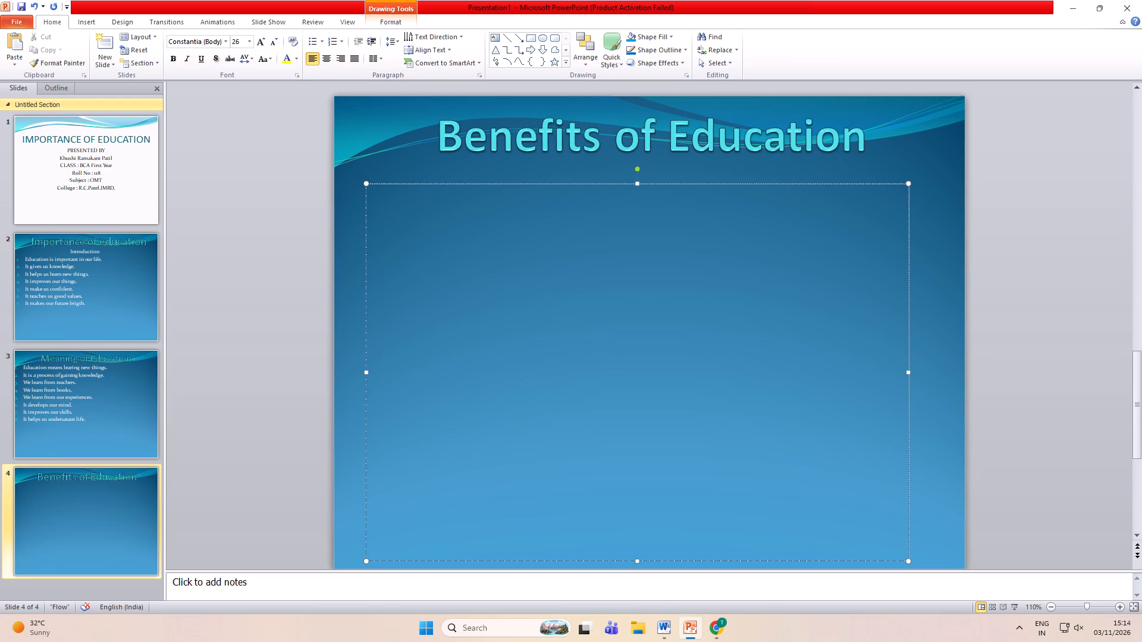
scroll(534, 190, "up", 1)
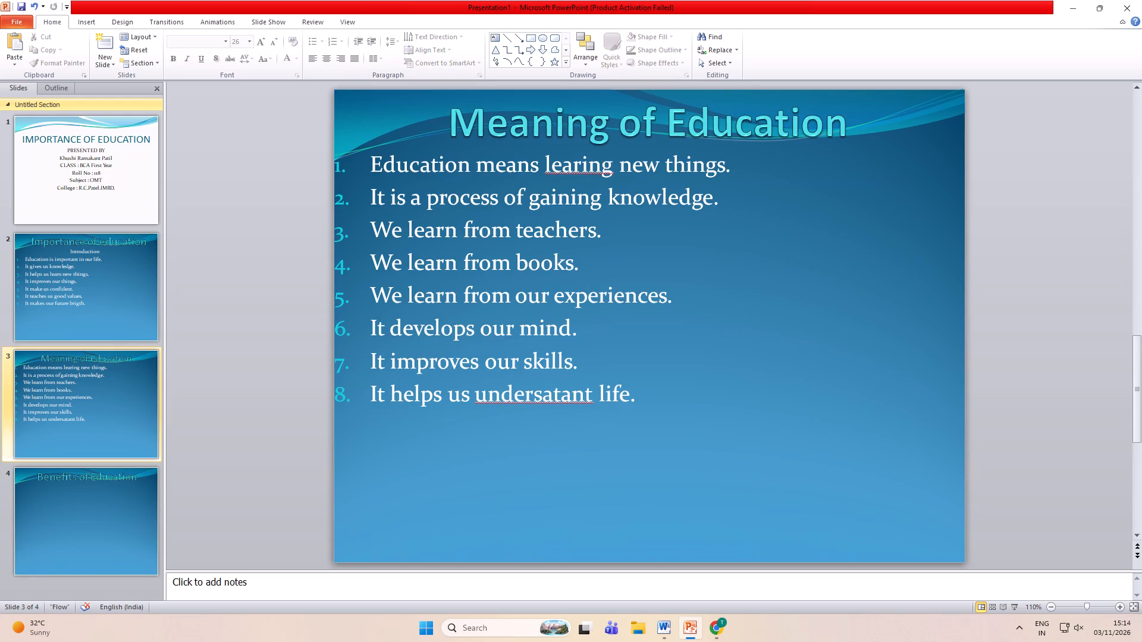
scroll(534, 190, "down", 2)
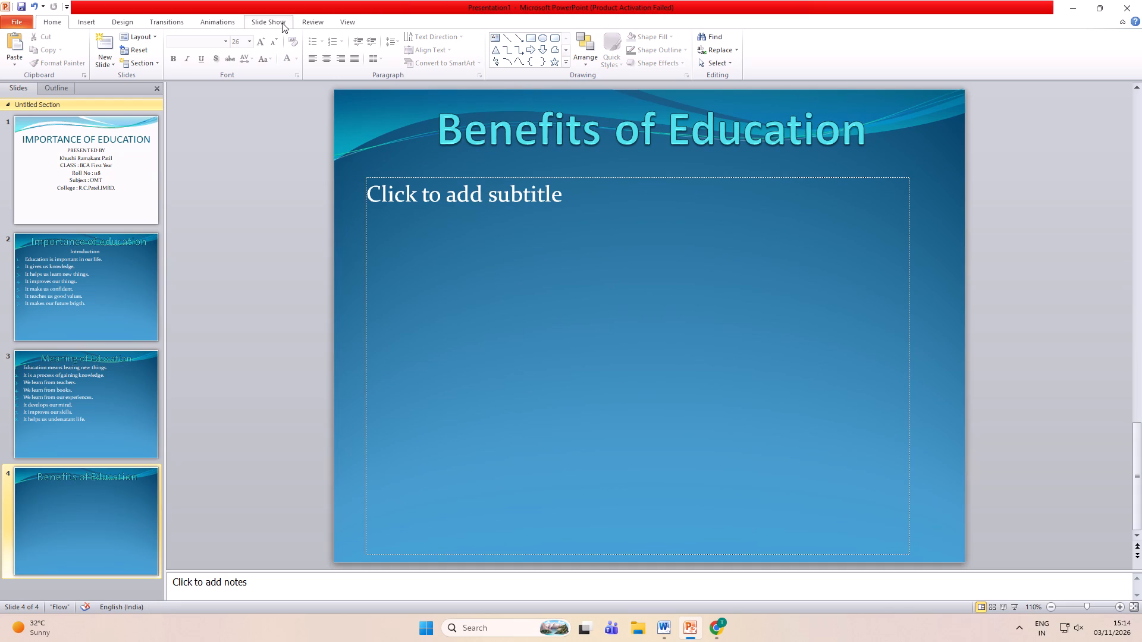
left_click(48, 19)
left_click(453, 227)
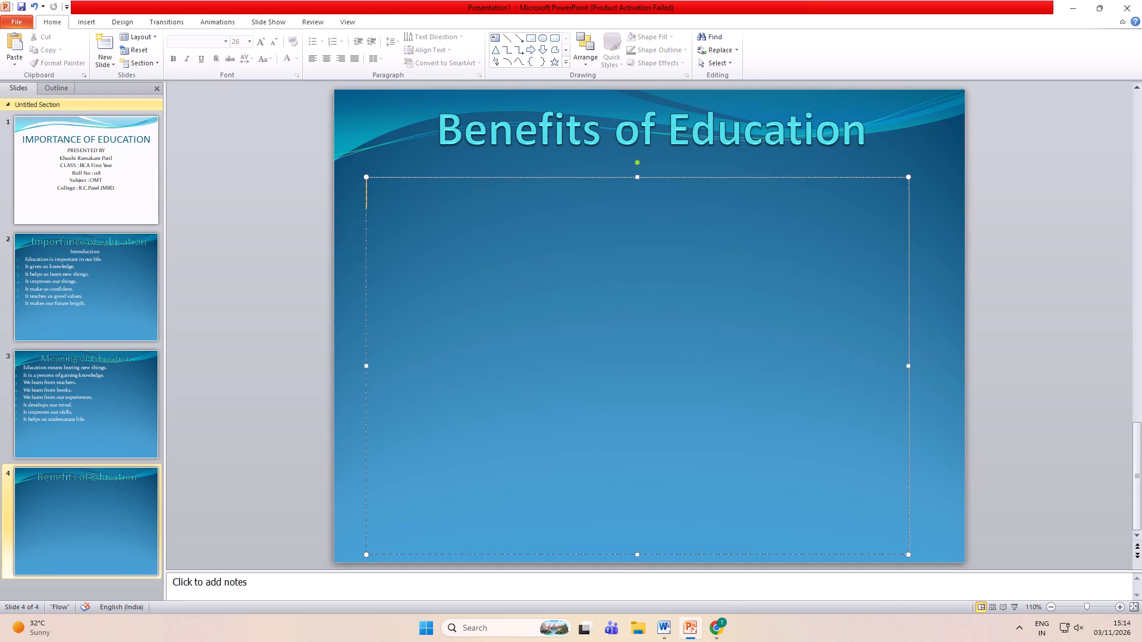
left_click(331, 45)
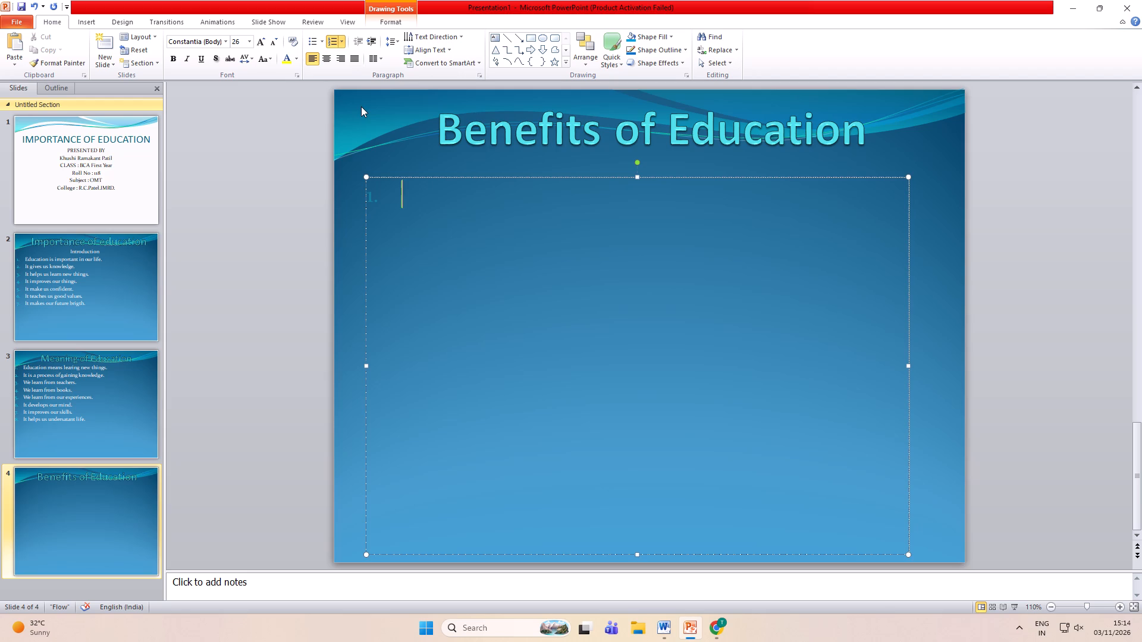
Write "It increases our knowledge." as the first numbered point under "Benefits of Education".
type("it")
key("space")
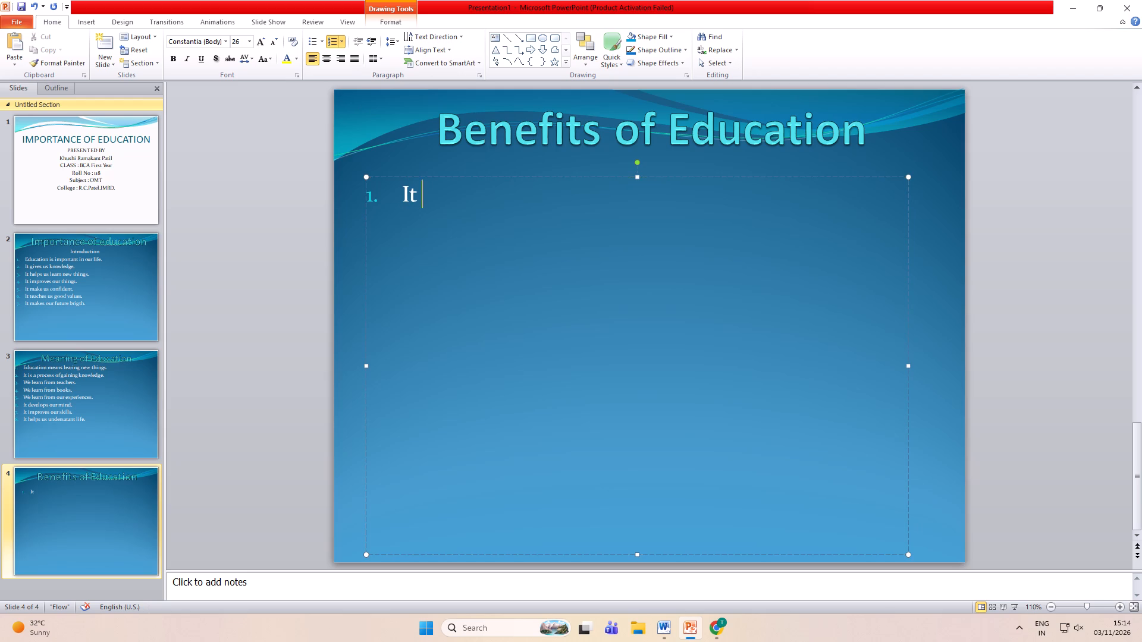
type("inc")
type("re")
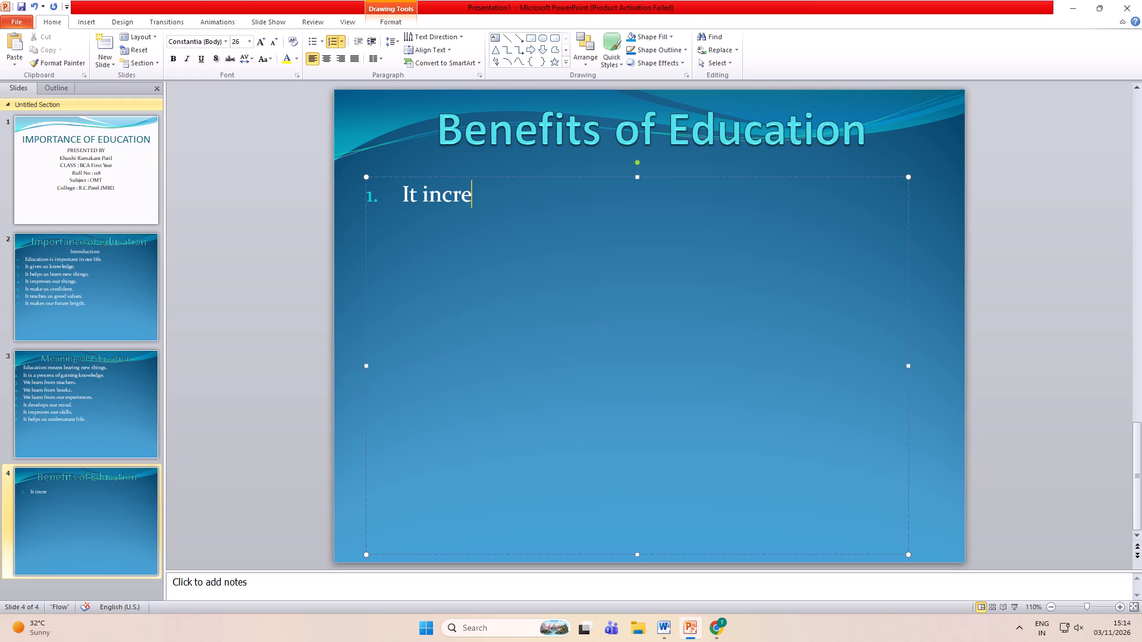
type("ase")
key("s")
key("space")
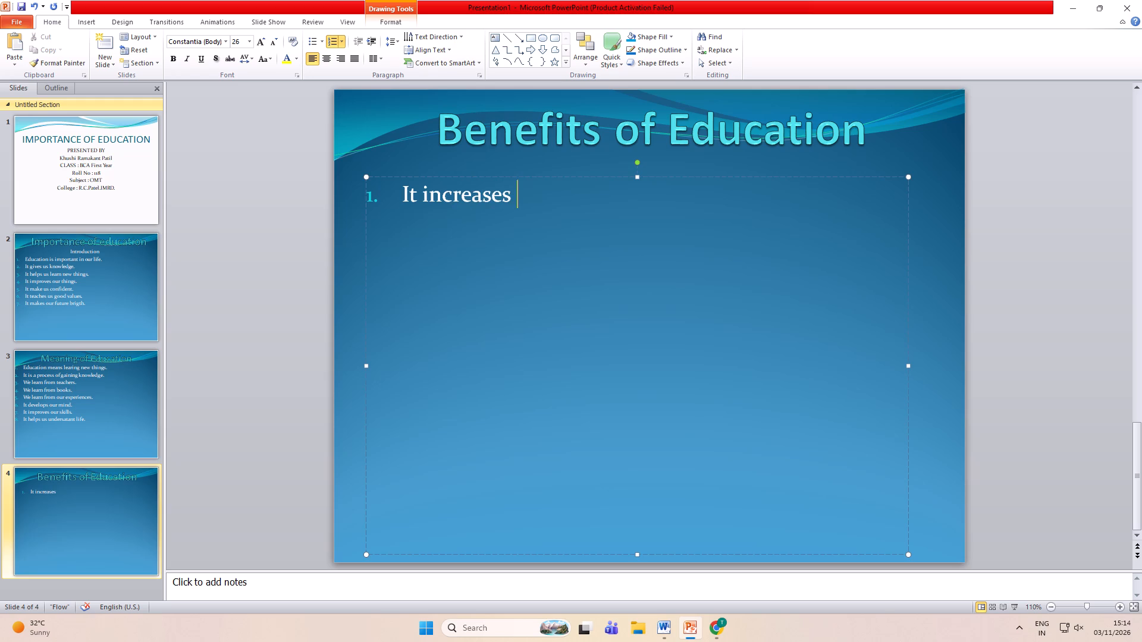
type("our")
key("space")
type("kn")
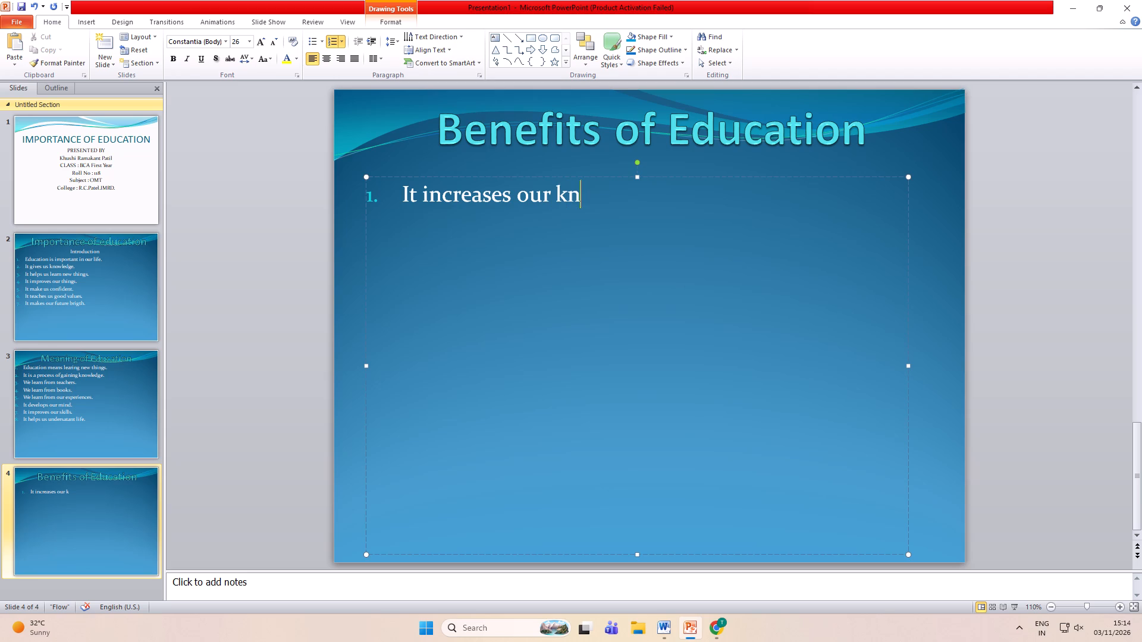
type("owl")
key("d")
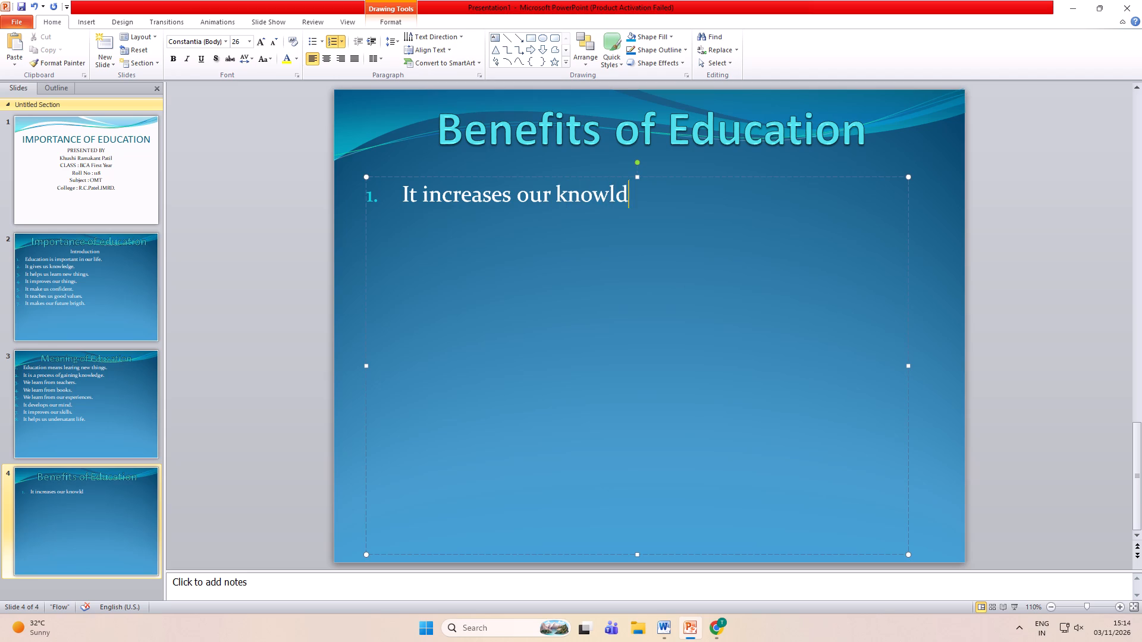
type("ge")
key("period")
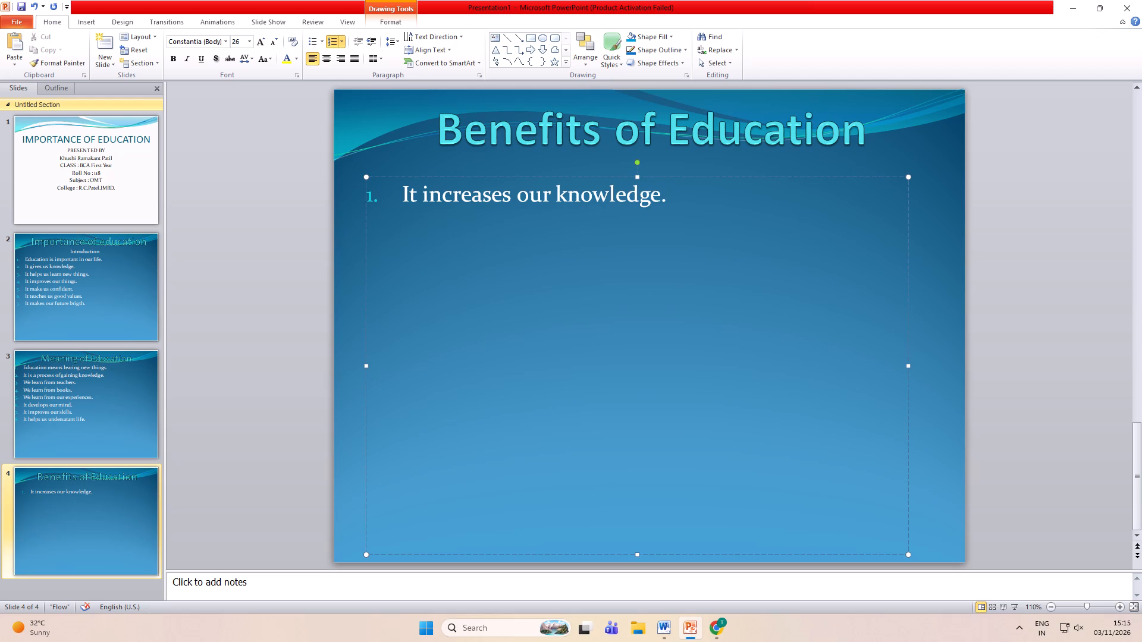
Add "It builds self-confidence." as the second numbered point under "Benefits of Education".
key("Return")
type("it")
key("space")
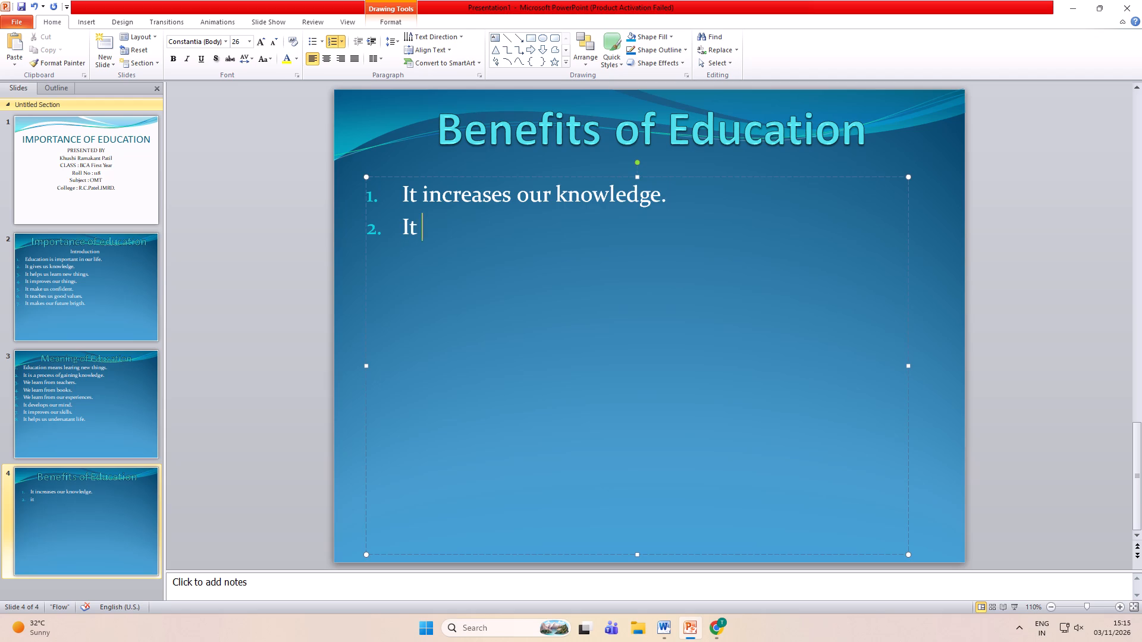
type("bu")
type("ild")
key("s")
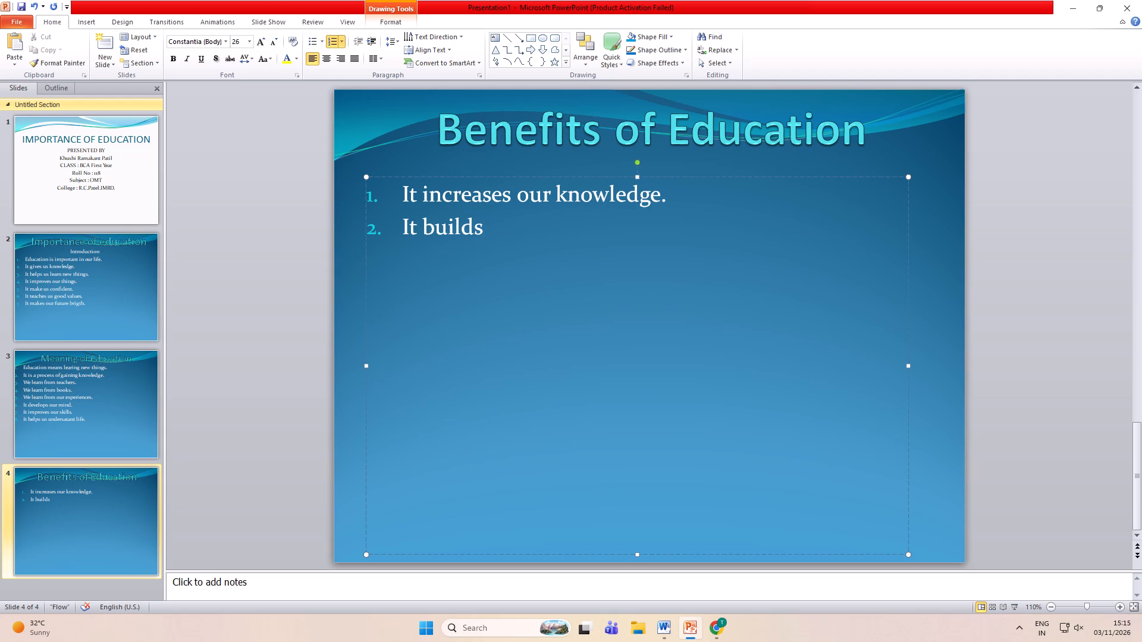
key("space")
type("se")
type("lf")
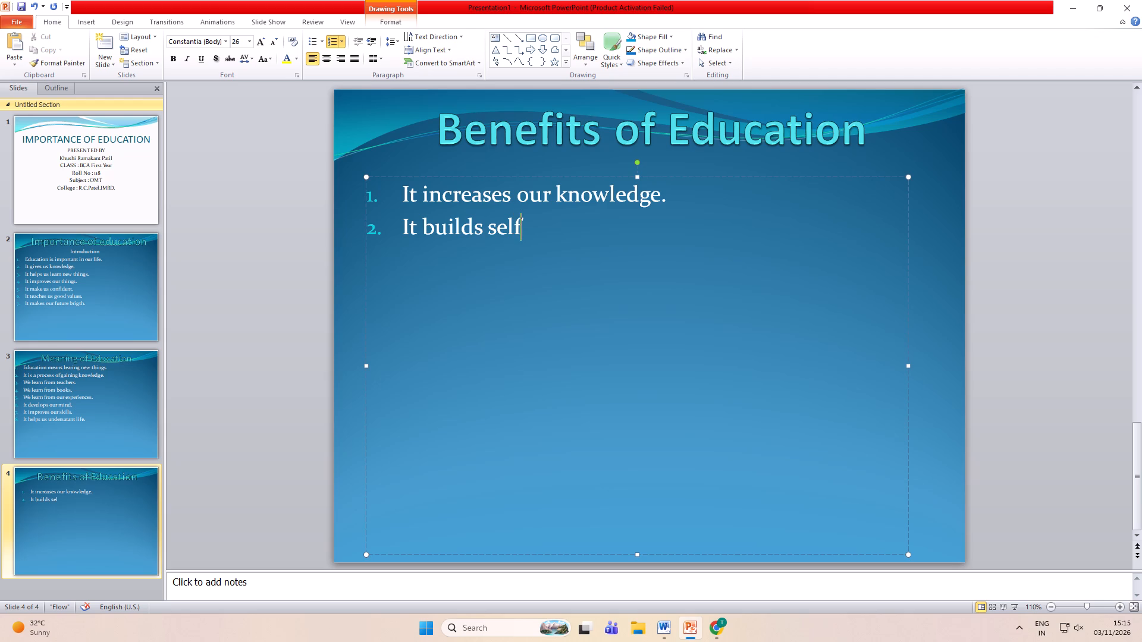
key("equal")
key("BackSpace")
key("minus")
type("con")
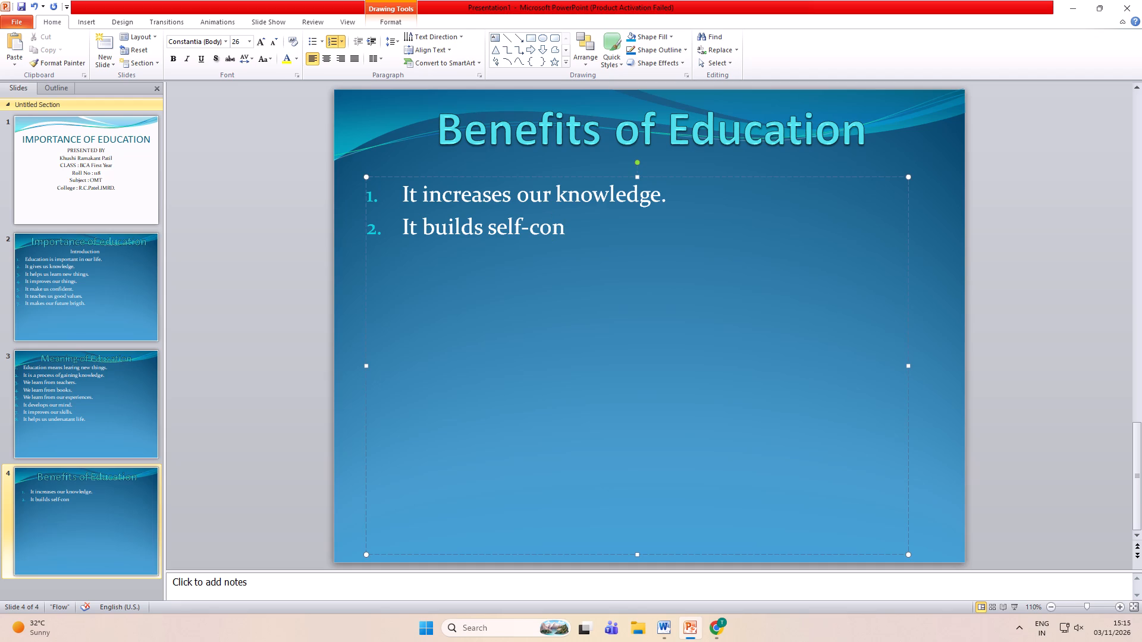
type("fide")
type("nce")
key("period")
Add "It improves communication skills." as the third numbered point on the "Benefits of Education" slide.
key("Return")
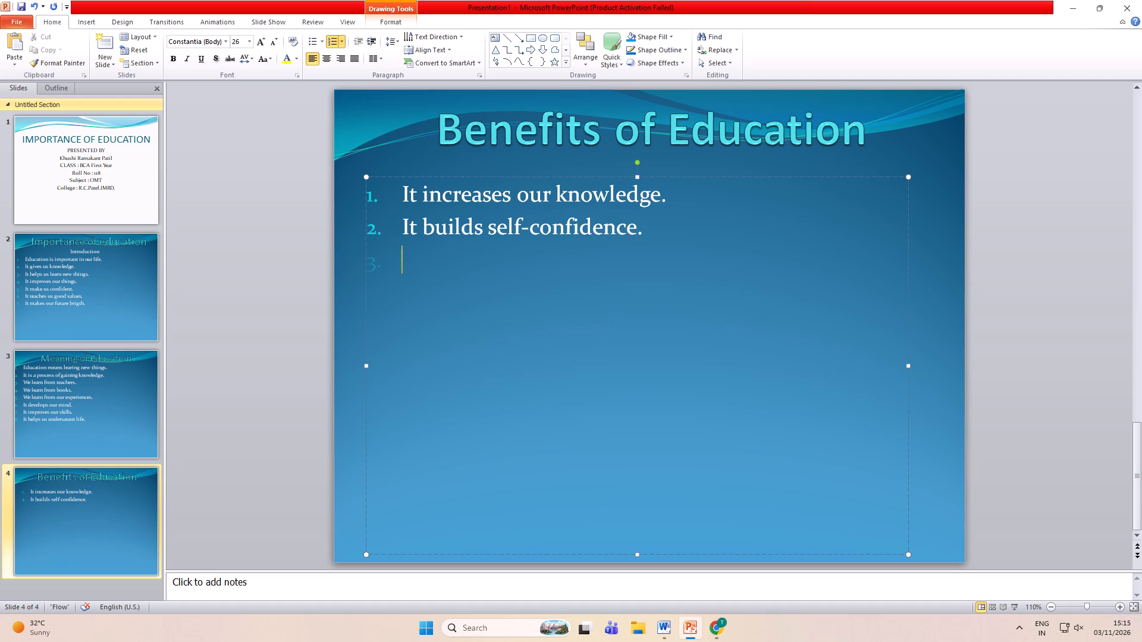
key("i")
type("t")
key("space")
type("impr")
key("o")
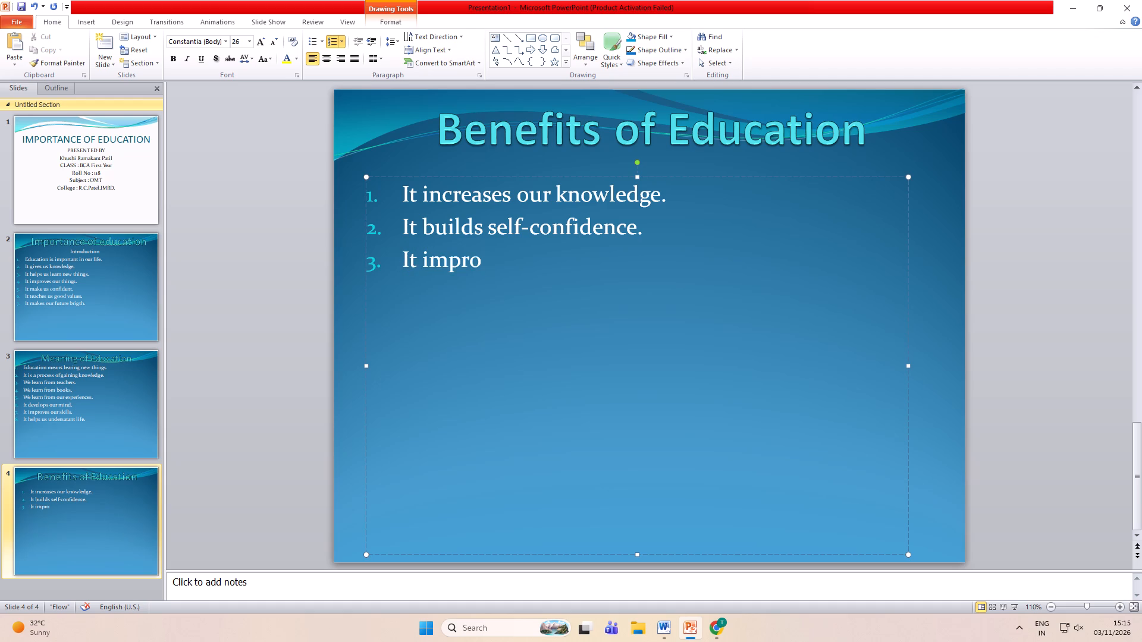
type("ves")
key("space")
type("co")
type("mm")
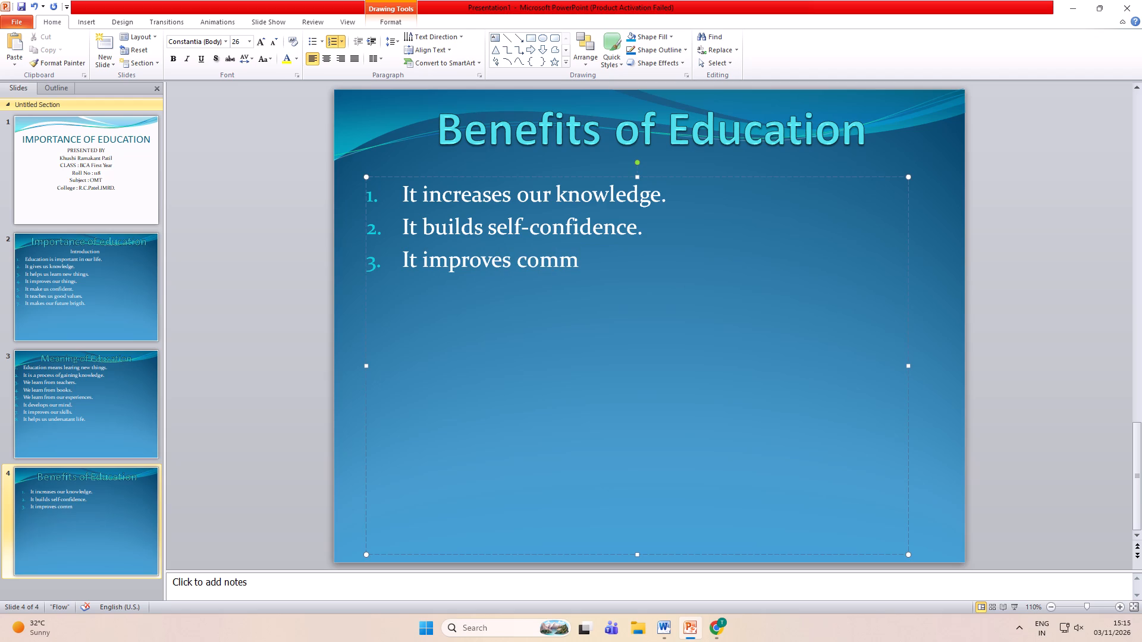
type("uni")
key("v")
key("BackSpace")
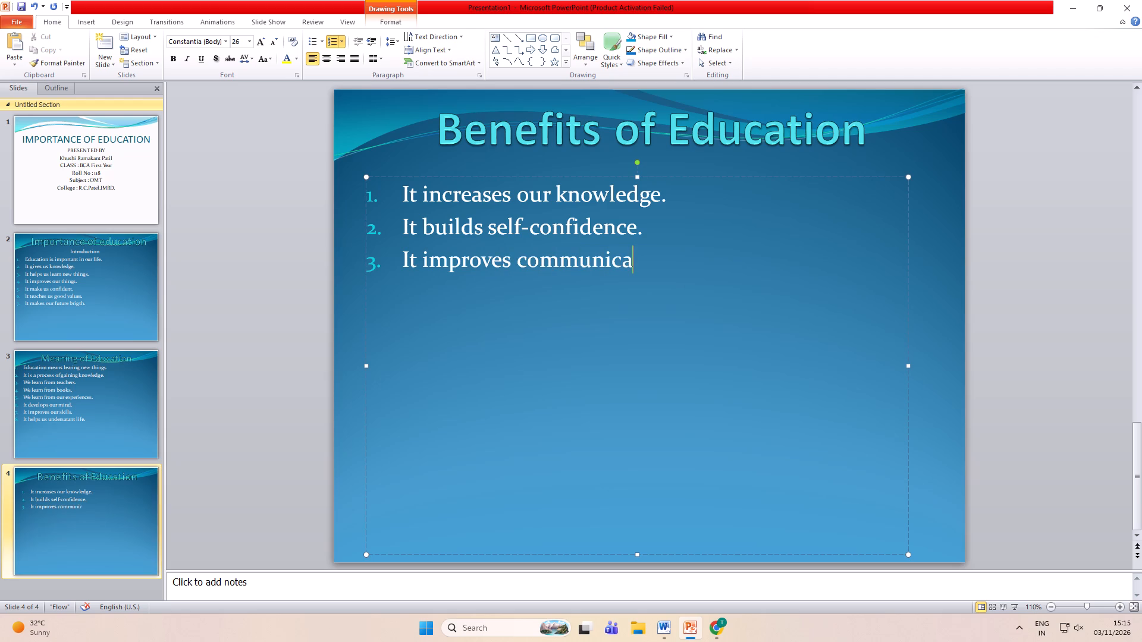
key("t")
key("BackSpace")
type("to")
key("BackSpace")
type("ion")
key("space")
type("skill")
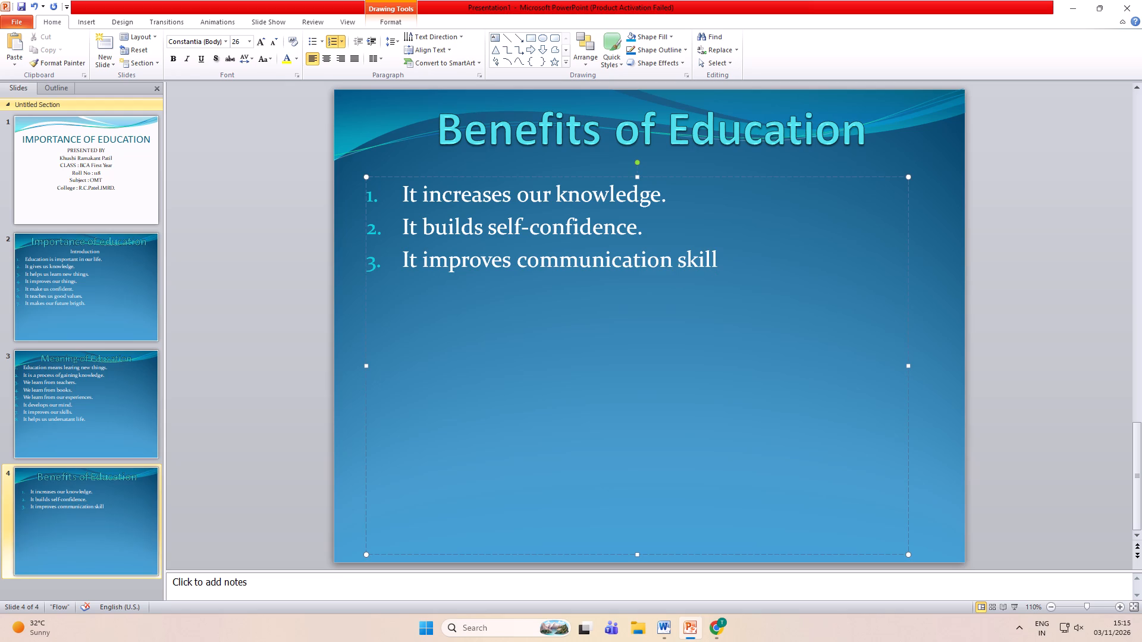
key("s")
key("period")
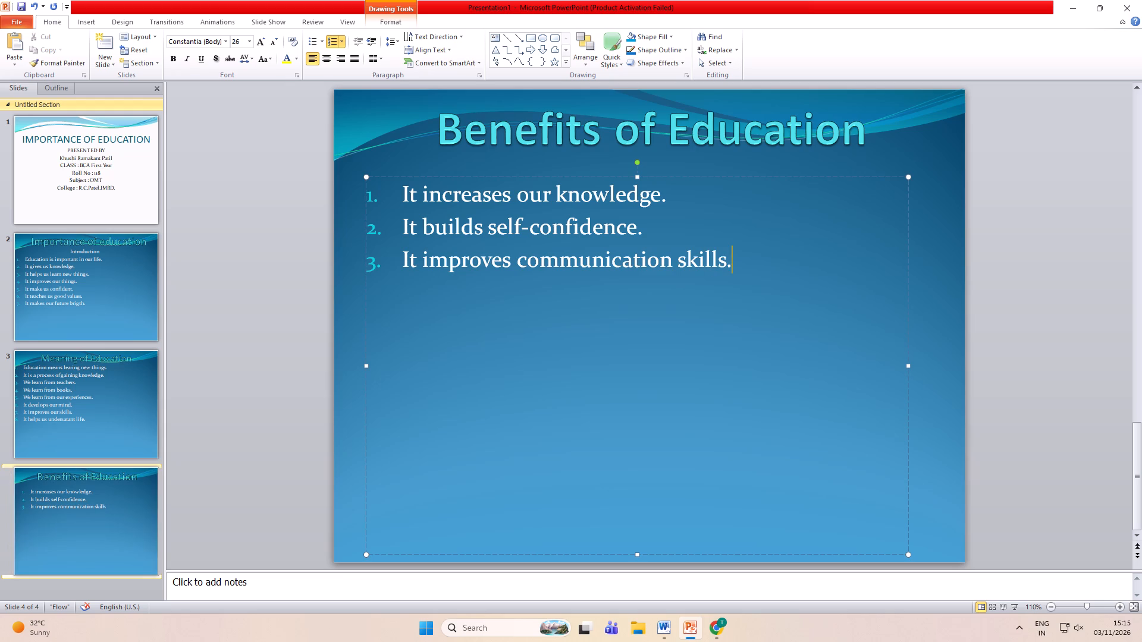
Add "It teaches disipline." as the fourth numbered point on the "Benefits of Education" slide.
key("Return")
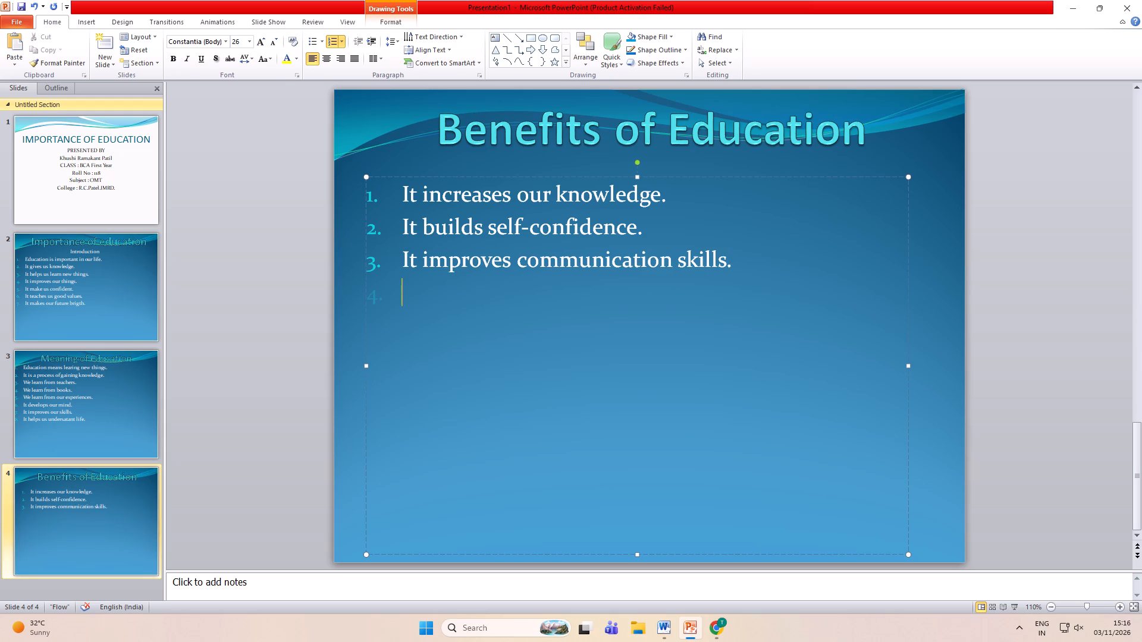
type("it")
key("space")
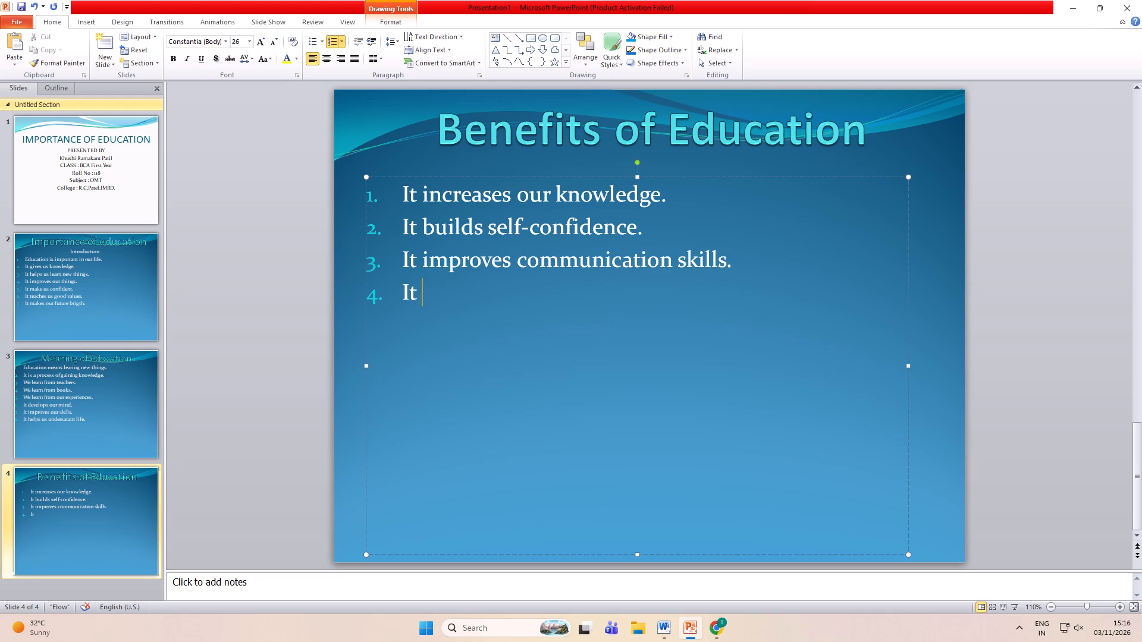
key("t")
type("ea")
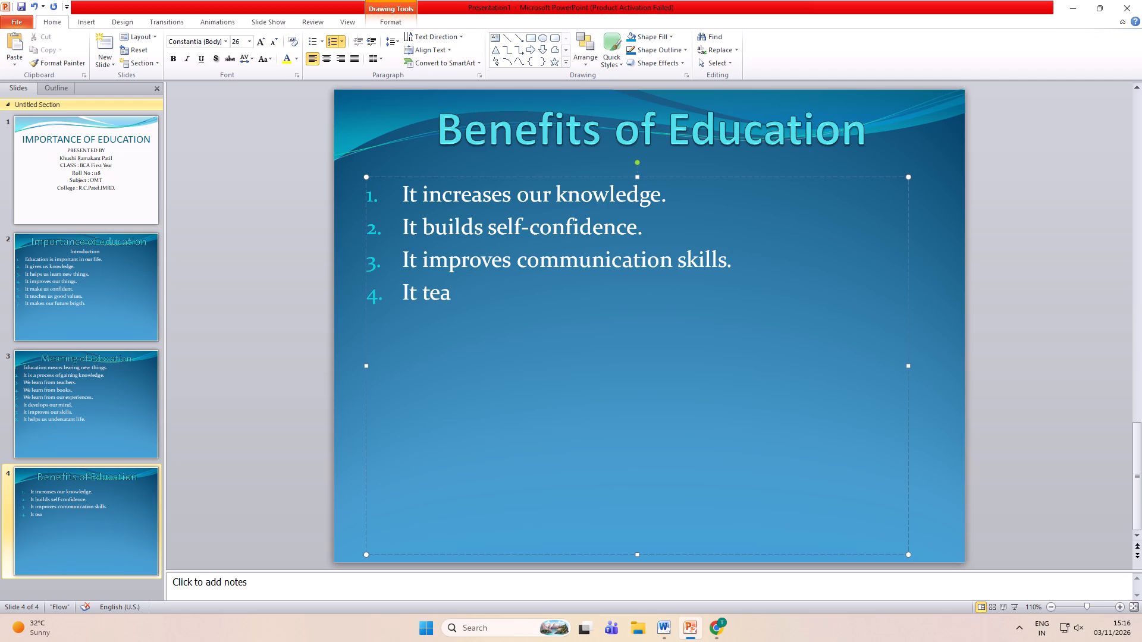
key("c")
key("h")
type("es")
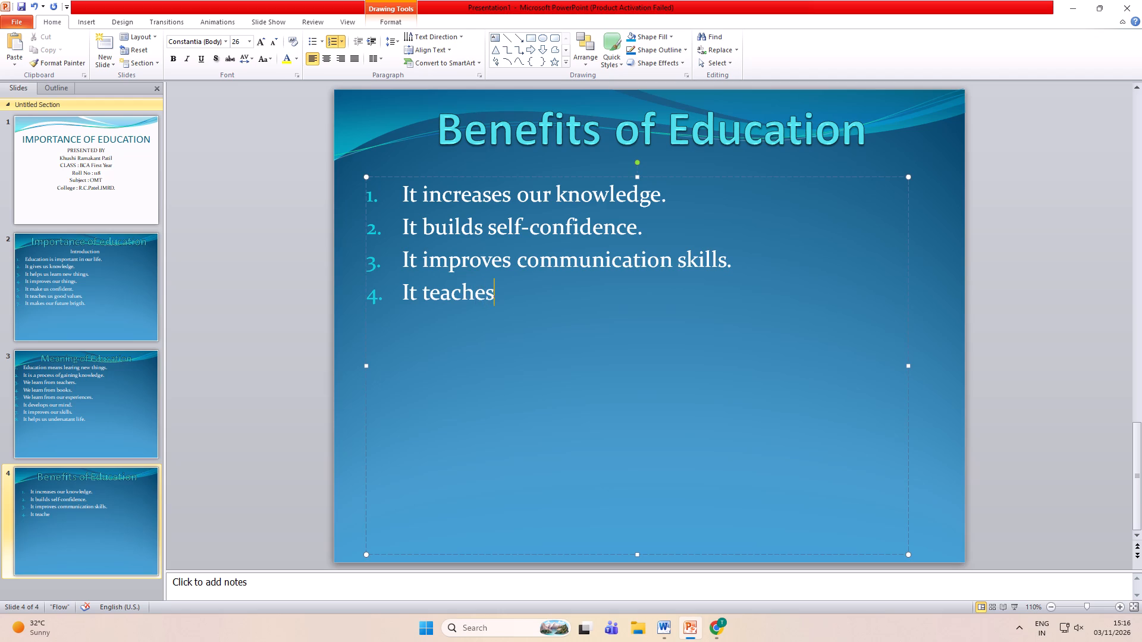
key("space")
type("disi")
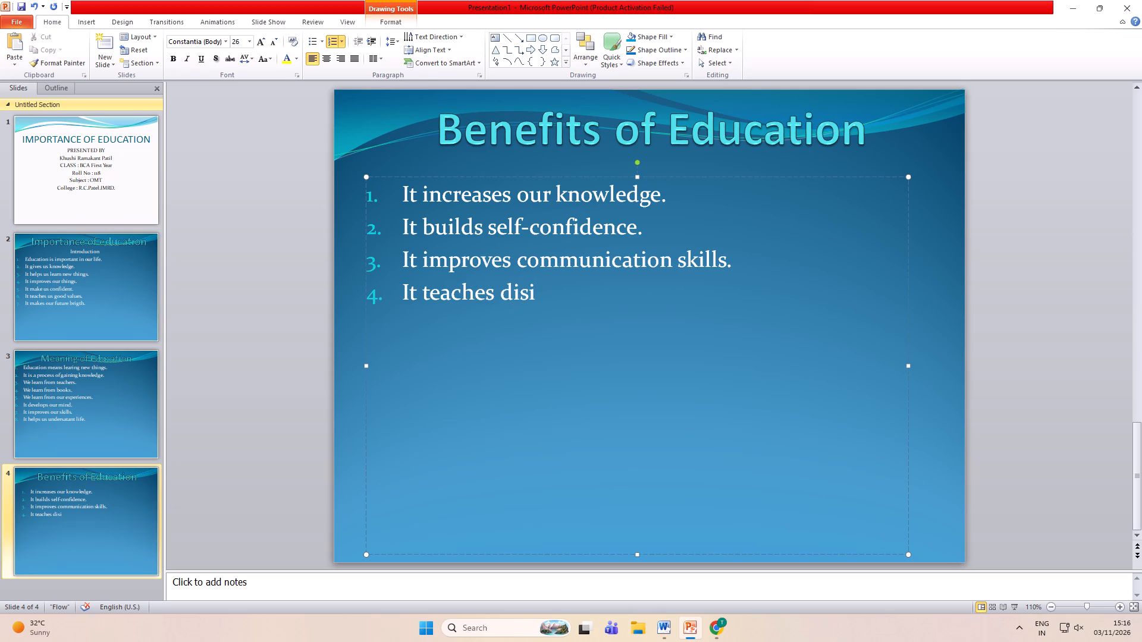
type("pline")
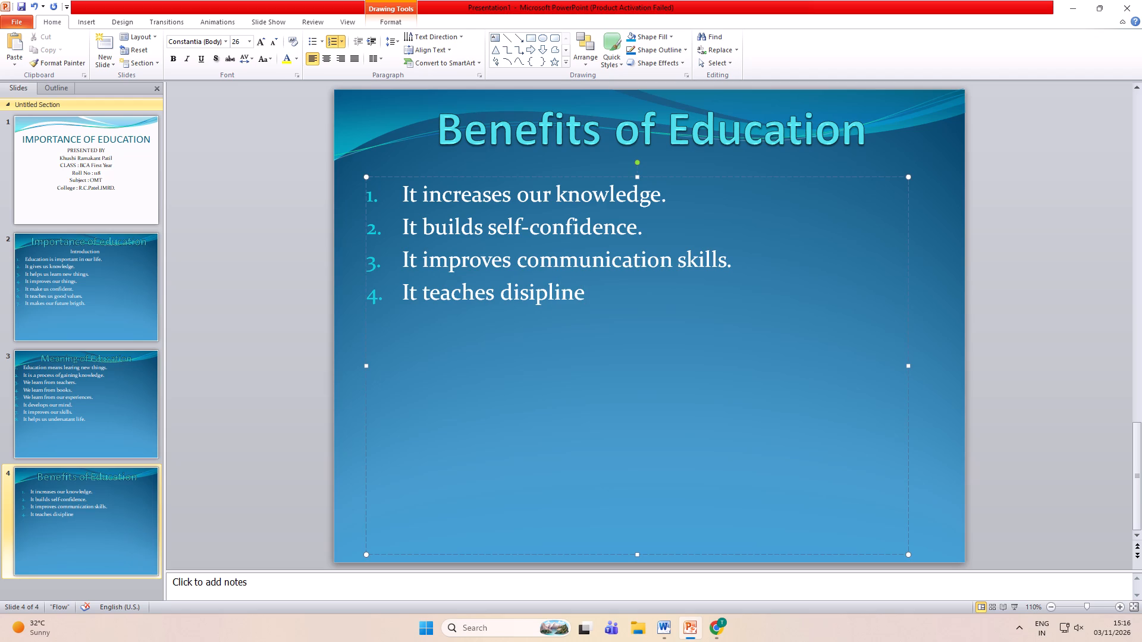
key("period")
Add "It develops good habits." as the fifth numbered point and start a new line below it.
key("Return")
type("it")
key("space")
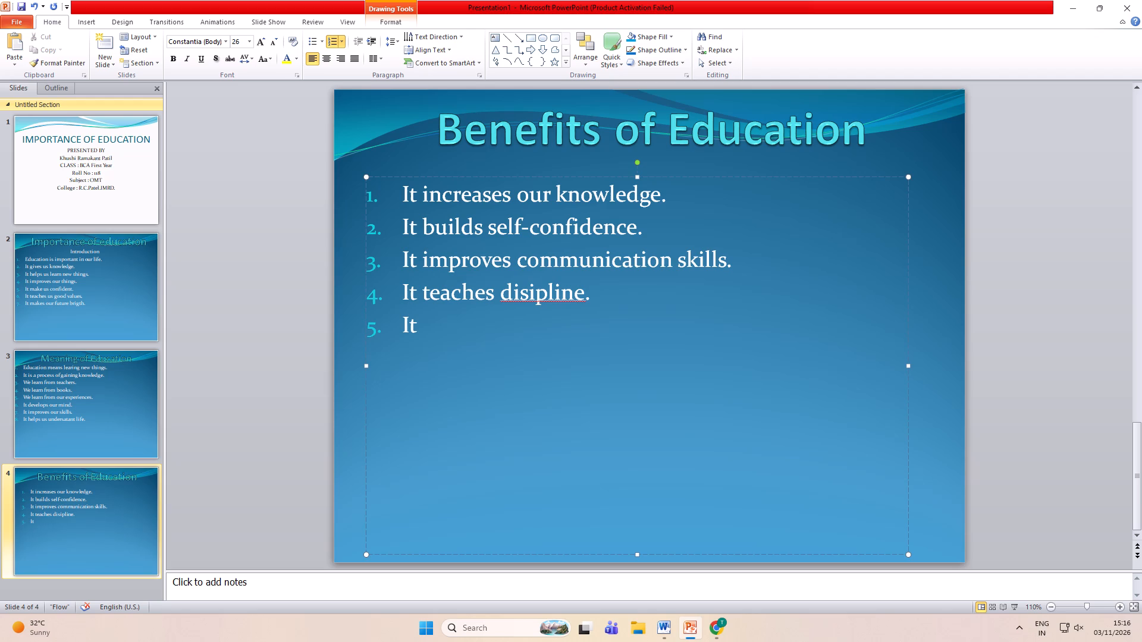
type("de")
type("velp")
key("BackSpace")
type("ops")
key("space")
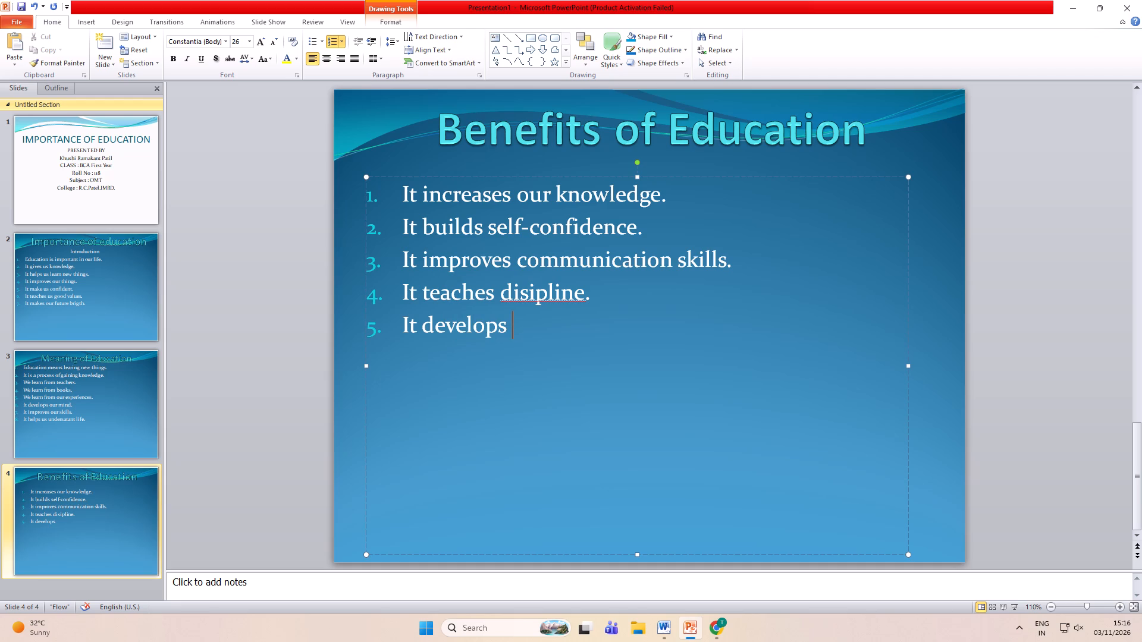
type("good")
key("space")
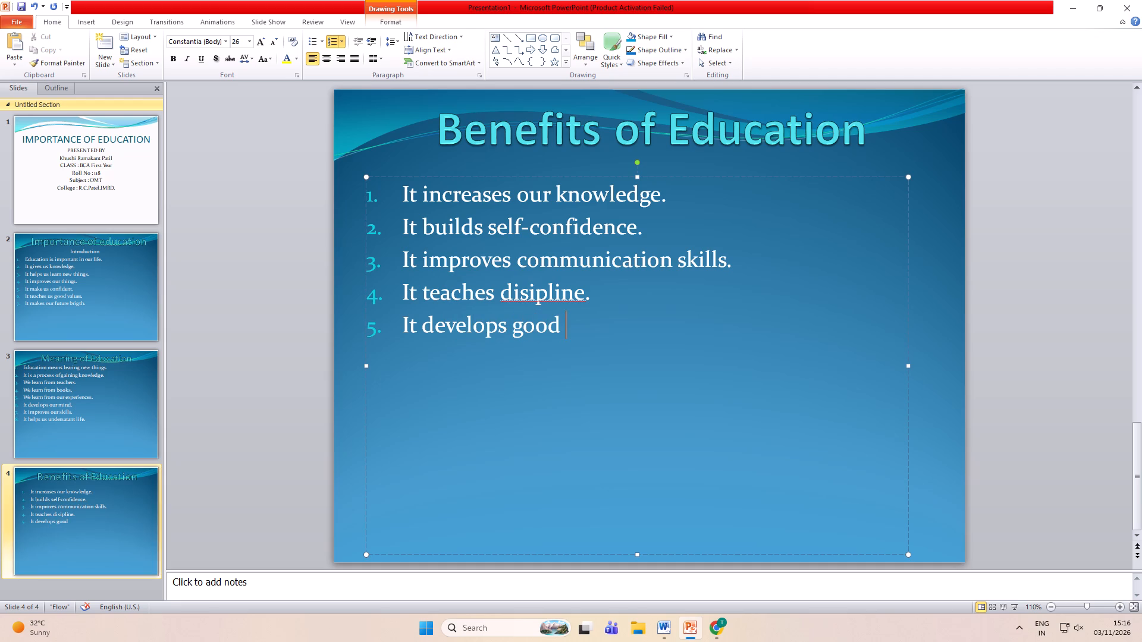
type("hab")
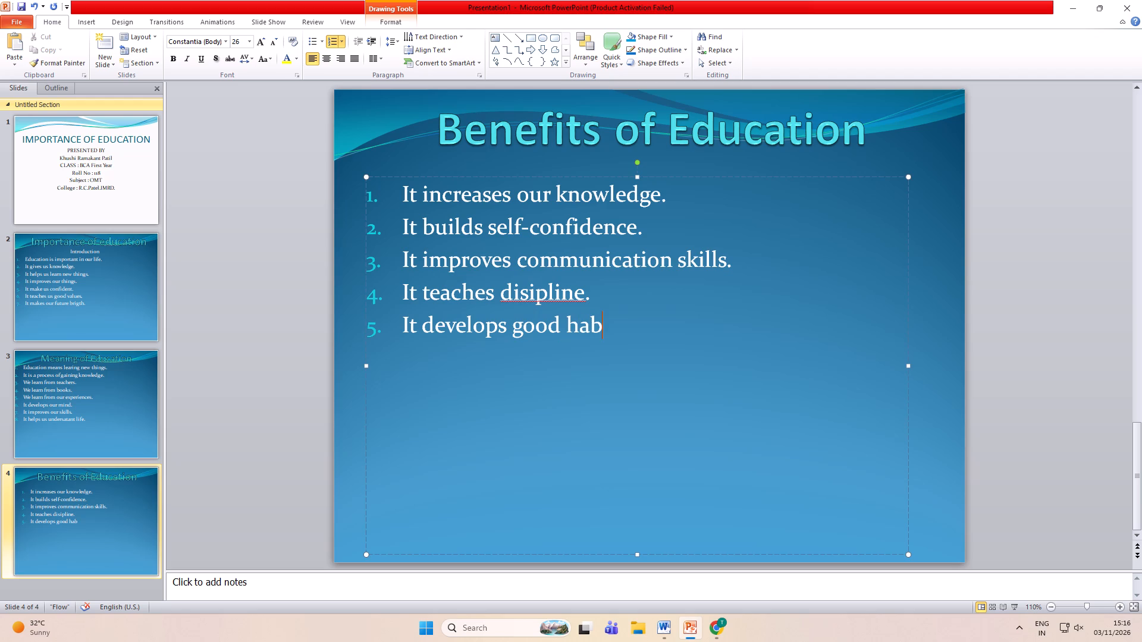
type("its")
key("period")
key("Return")
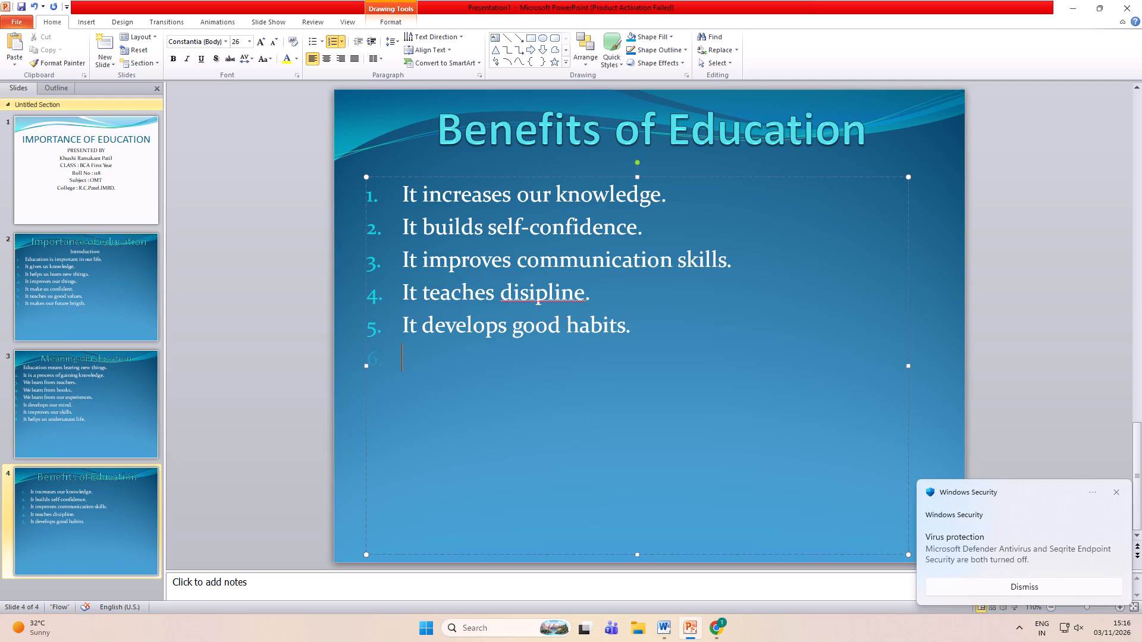
Add "It improves problem-solving skills." as the sixth numbered point on the "Benefits of Education" slide and start a new line below it.
type("it")
key("space")
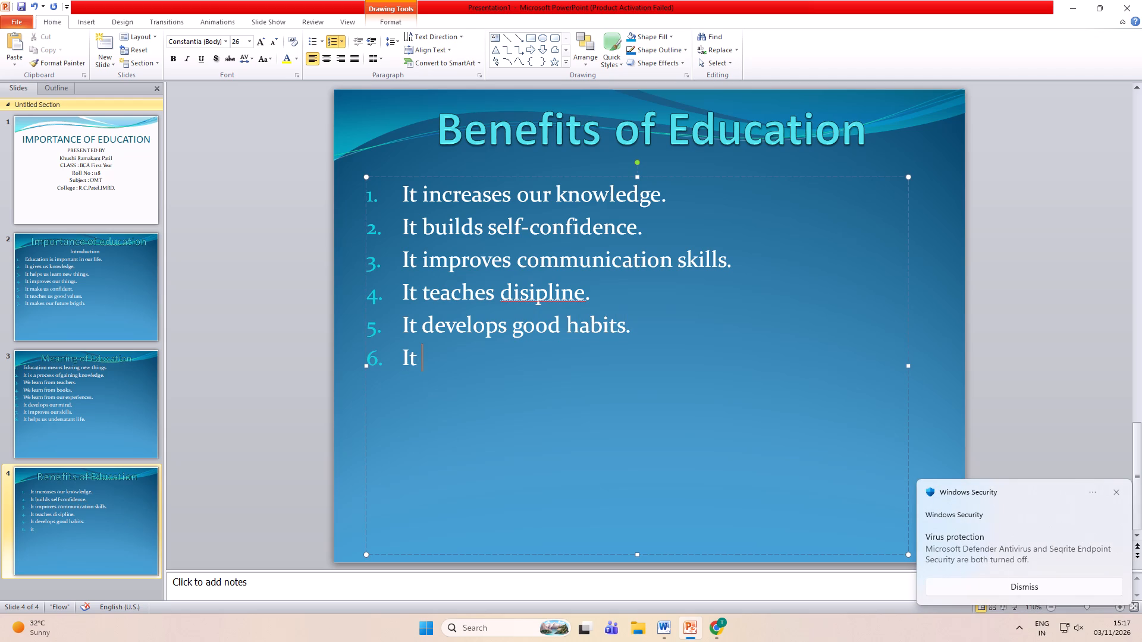
type("imp")
key("r")
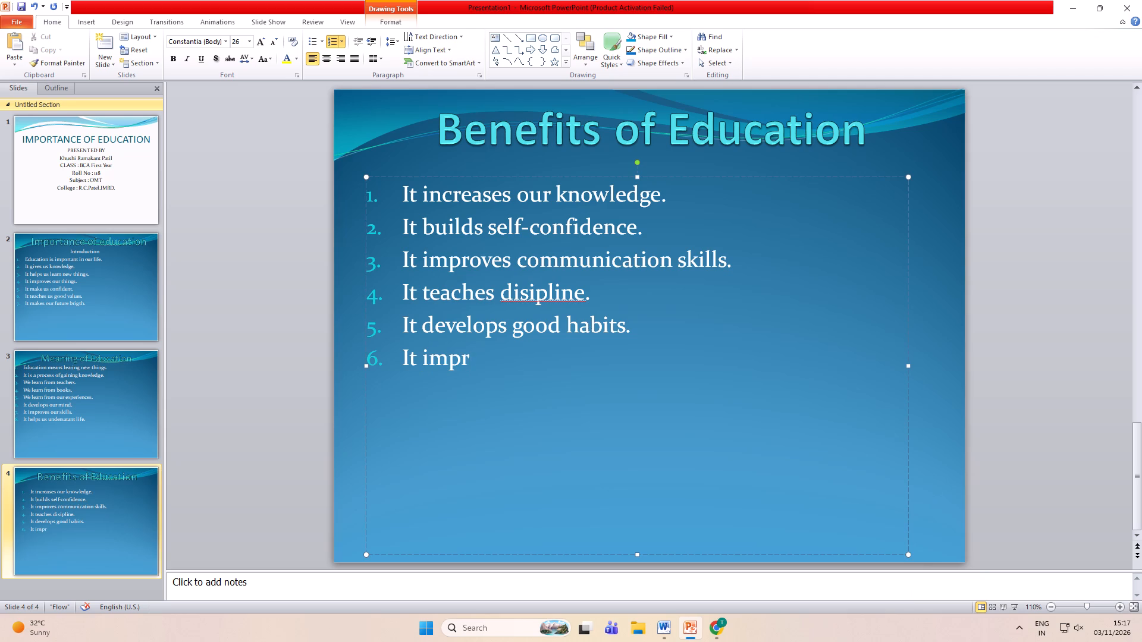
key("o")
type("ves")
key("space")
type("pro")
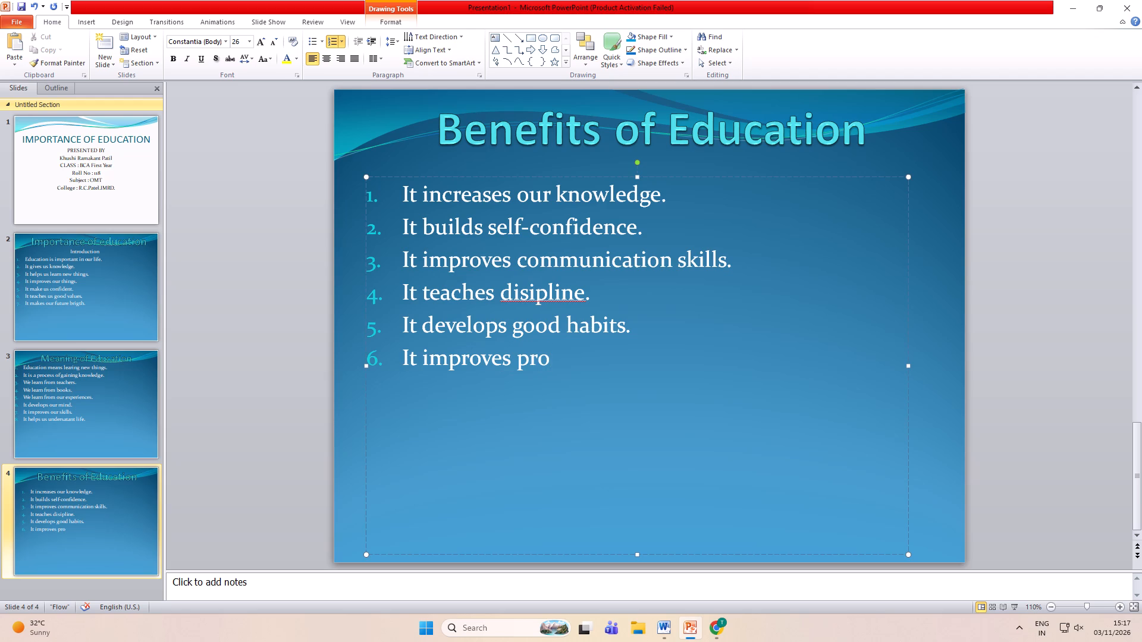
type("ble")
key("m")
key("minus")
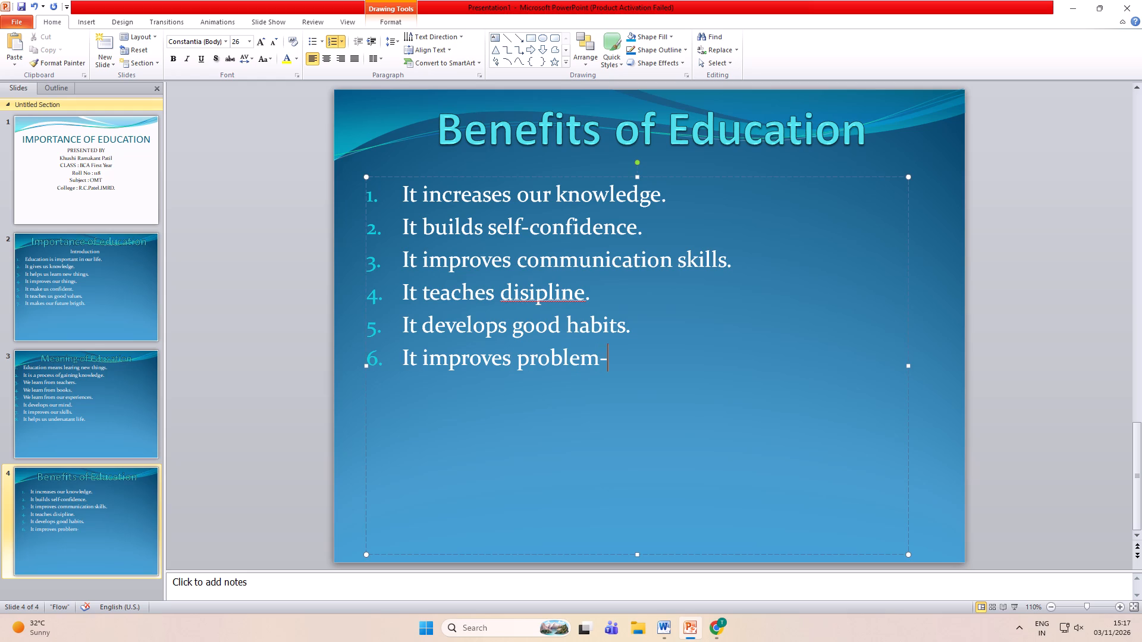
type("sol")
key("v")
type("ing")
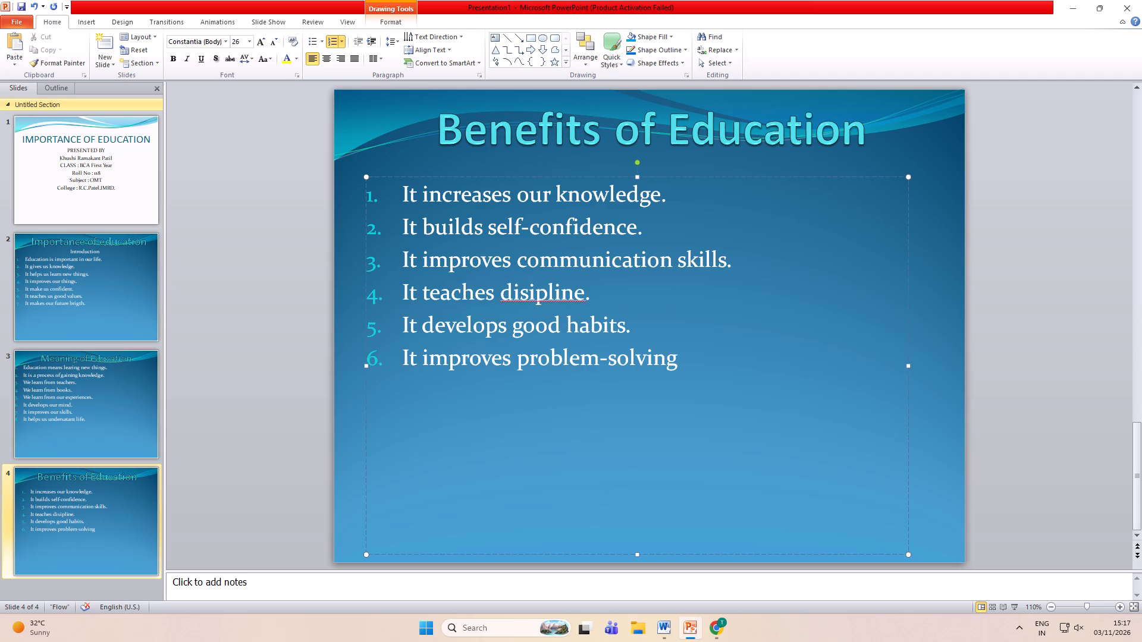
key("space")
type("skills")
key("period")
key("Return")
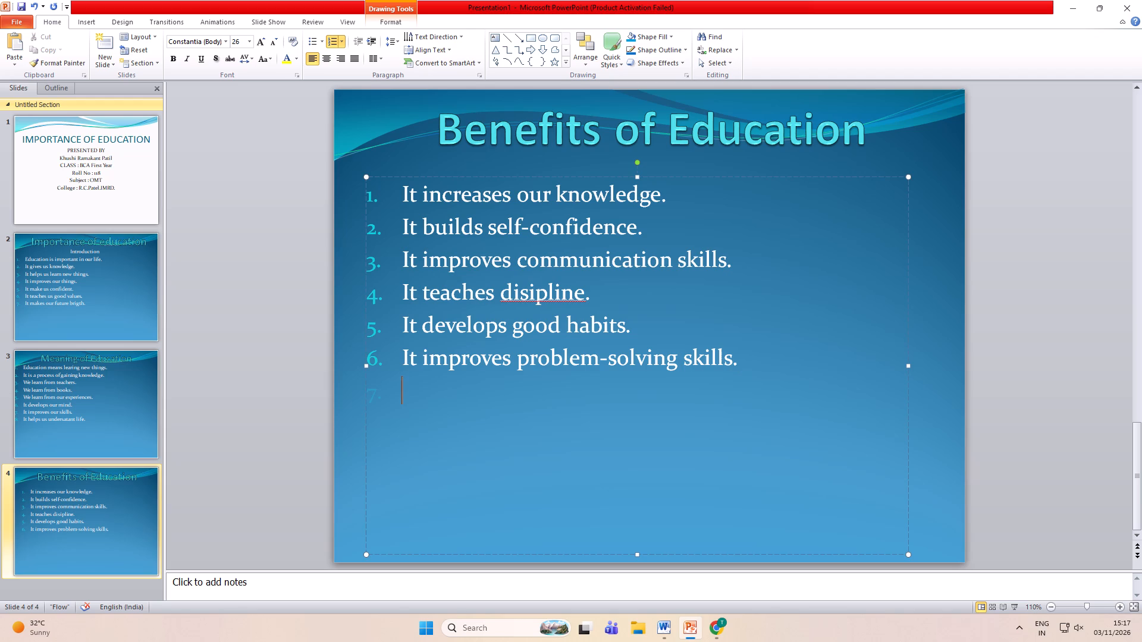
Add "It helps us make decisions." as the seventh numbered point under "Benefits of Education" and start a new line below it.
type("it")
key("space")
type("he")
type("lps")
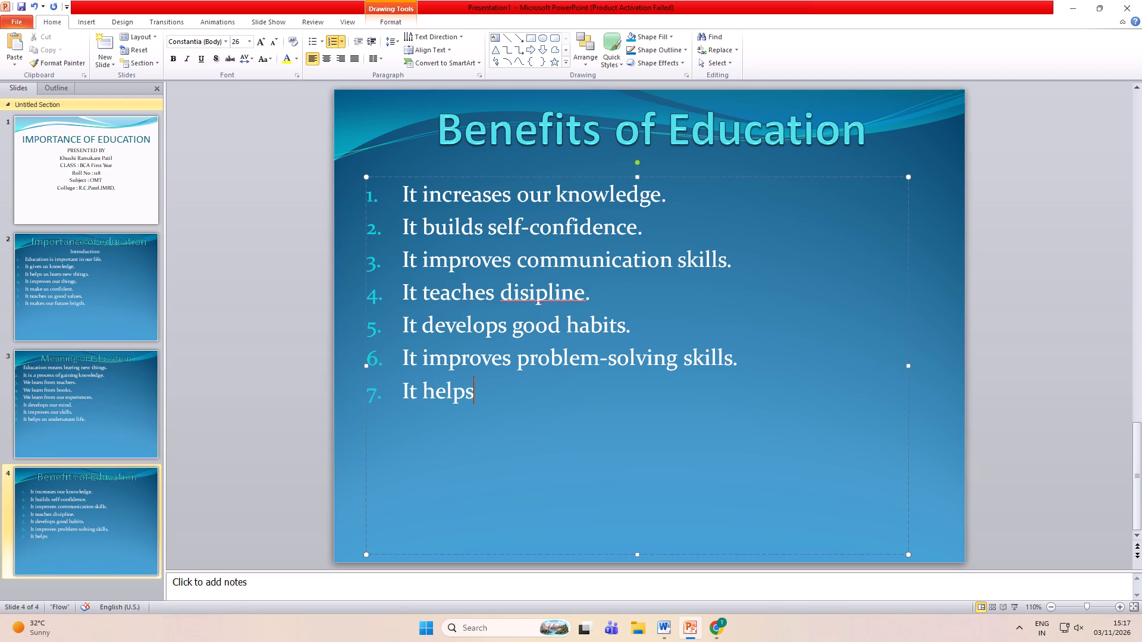
key("space")
type("us")
key("space")
type("make")
key("space")
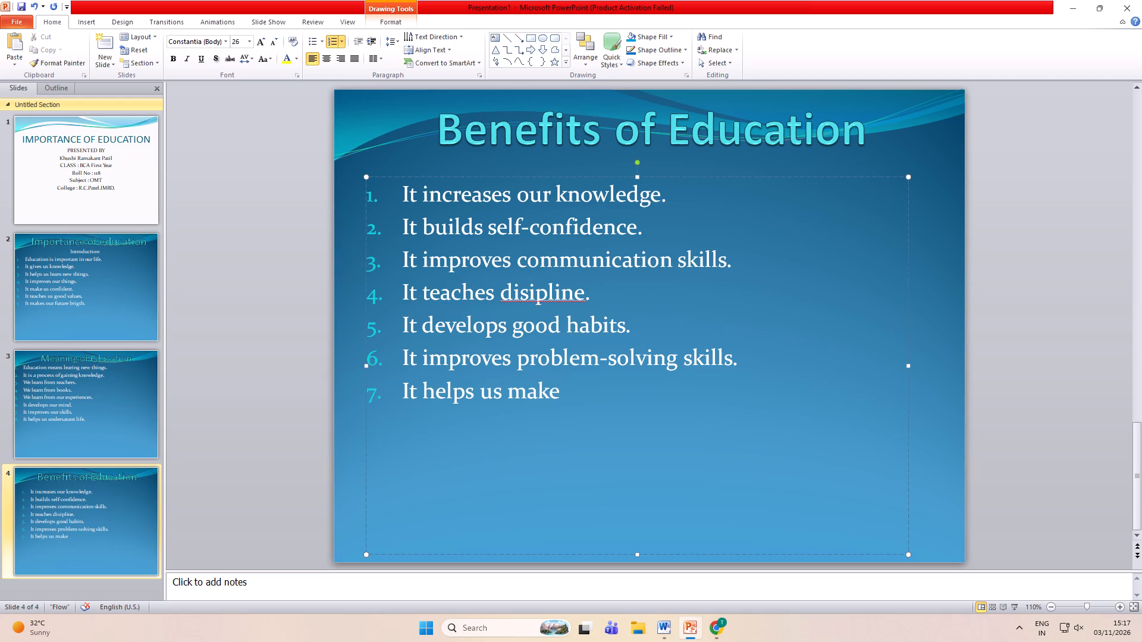
type("de")
type("si")
key("BackSpace")
key("BackSpace")
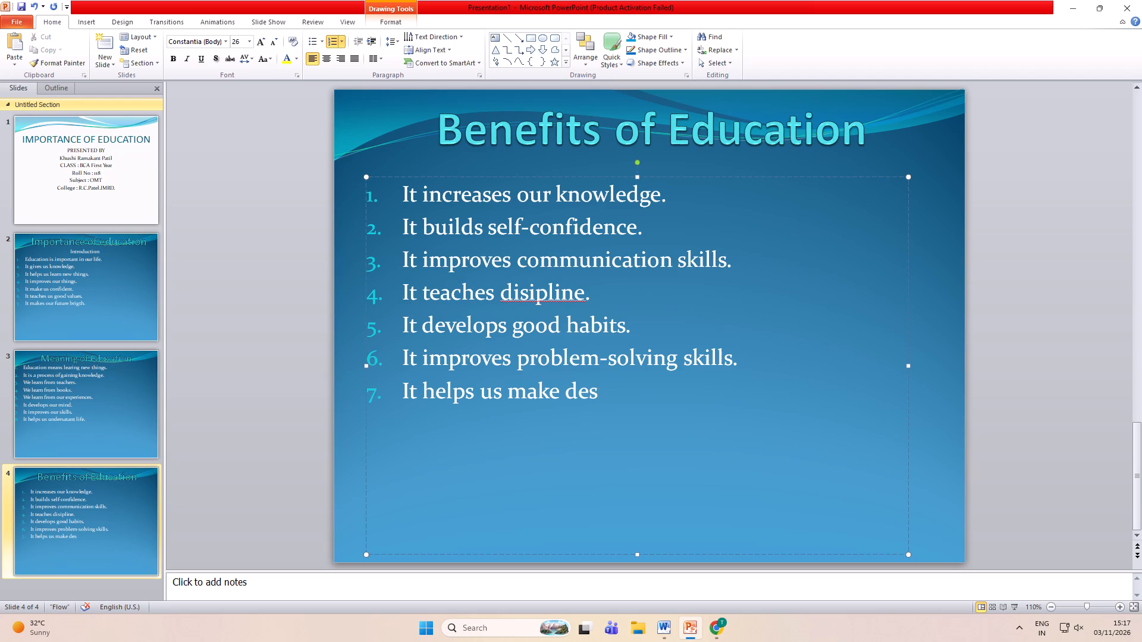
type("ci")
type("sion")
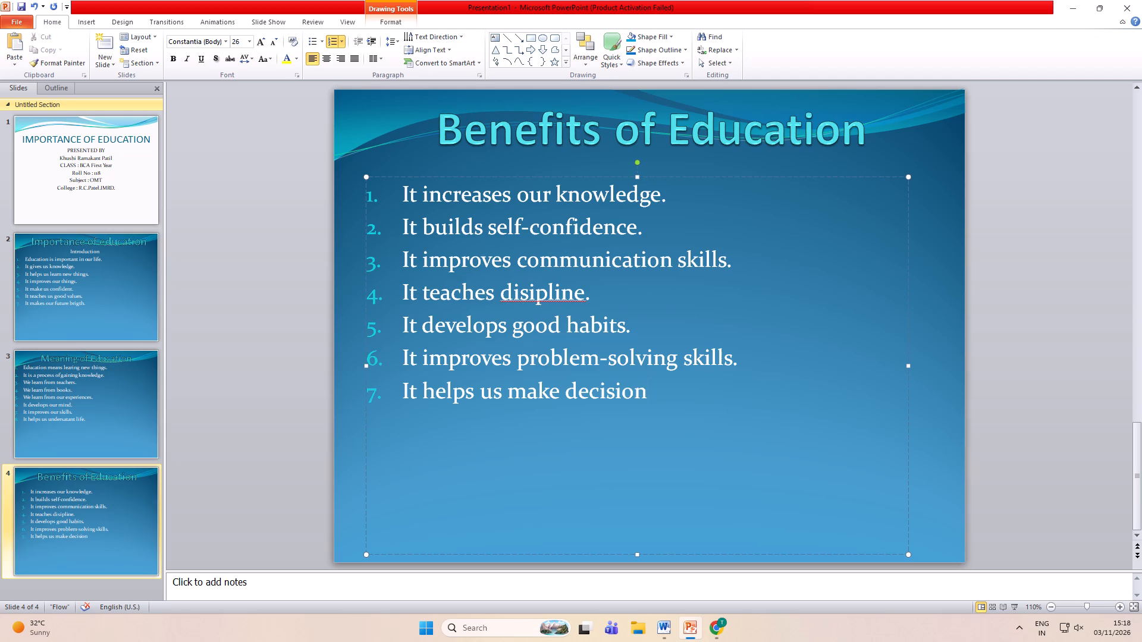
type("s.")
key("Return")
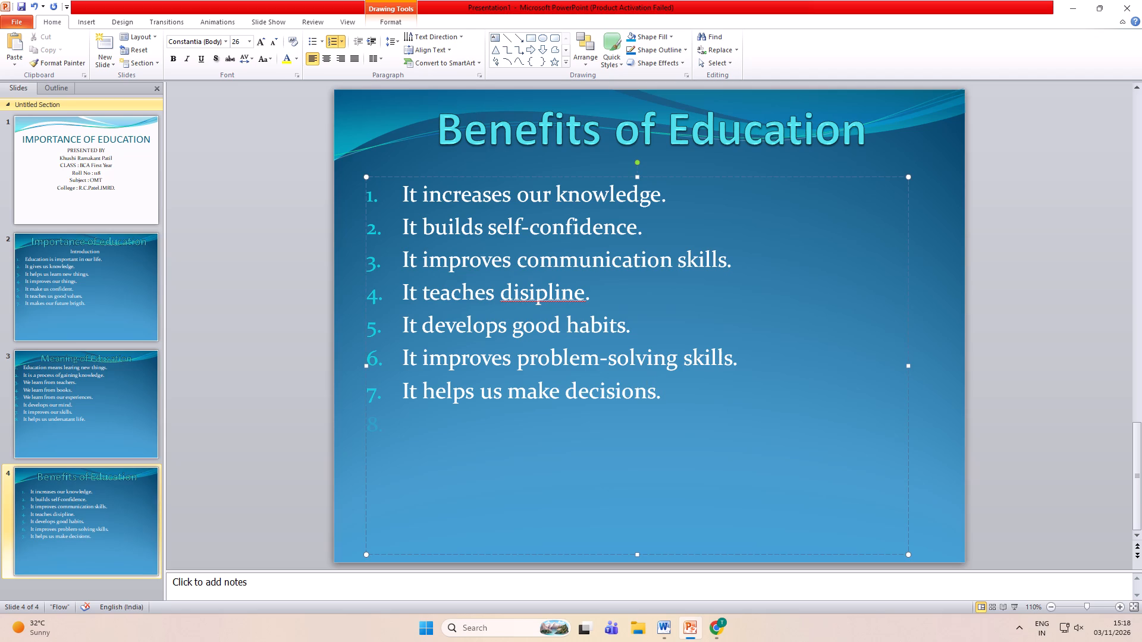
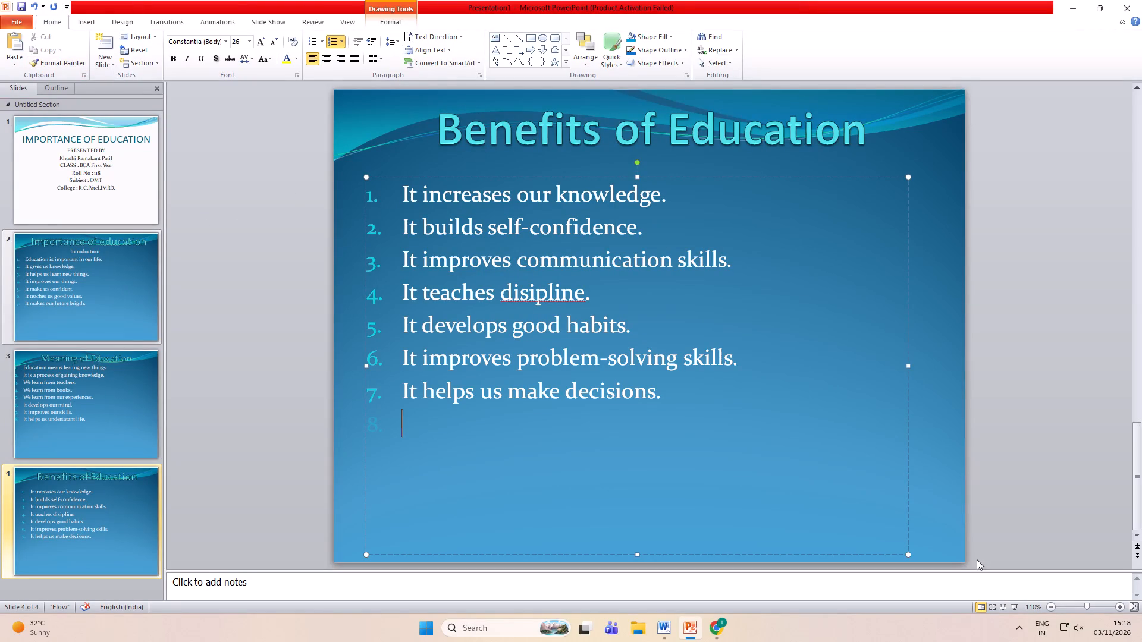
Remove the empty eighth numbered point below "It helps us make decisions." on the "Benefits of Education" slide.
left_click(686, 417)
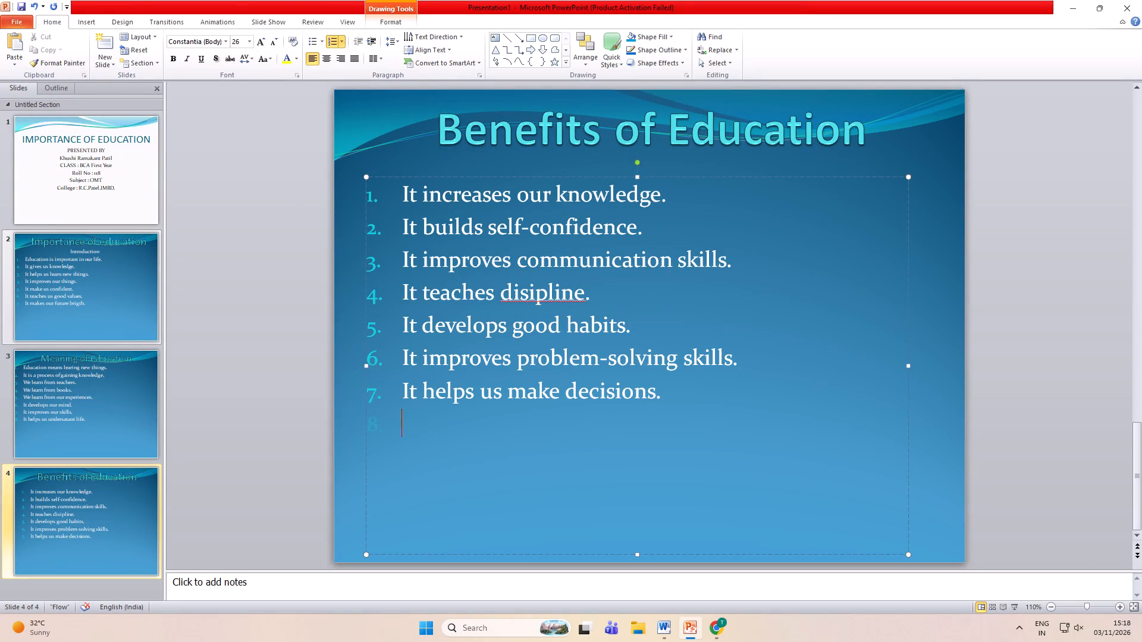
left_click(683, 405)
key("BackSpace")
key("BackSpace")
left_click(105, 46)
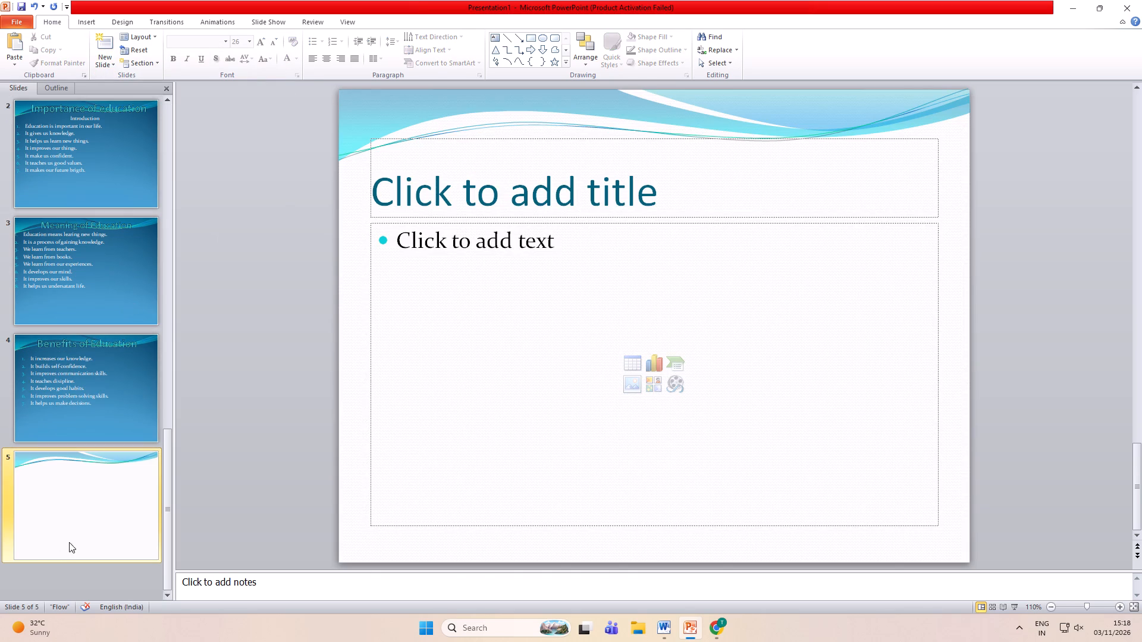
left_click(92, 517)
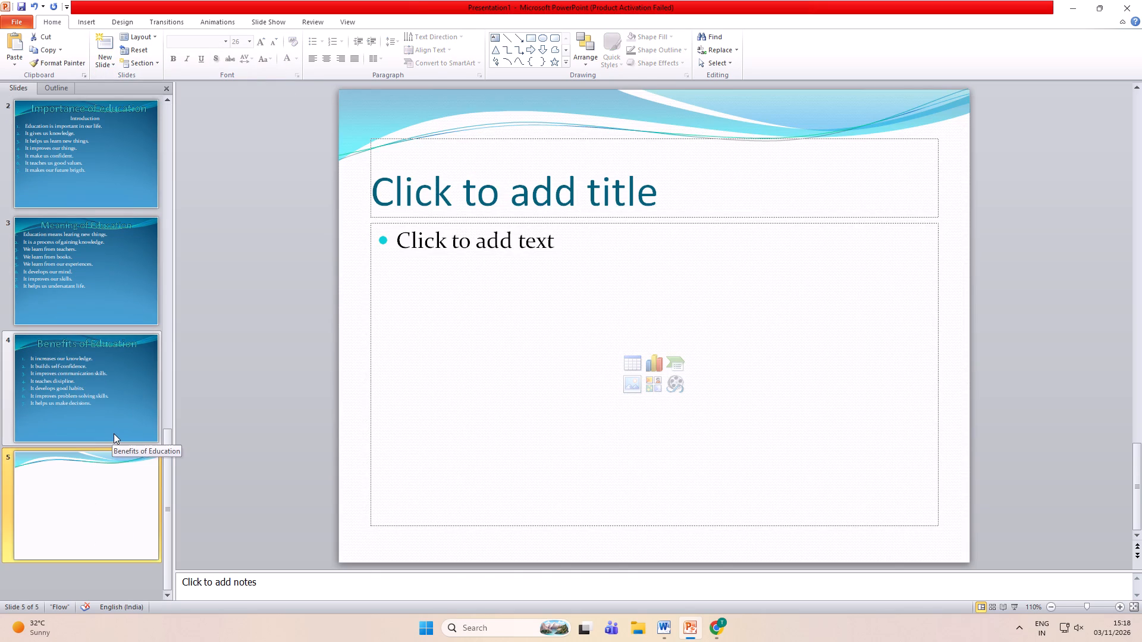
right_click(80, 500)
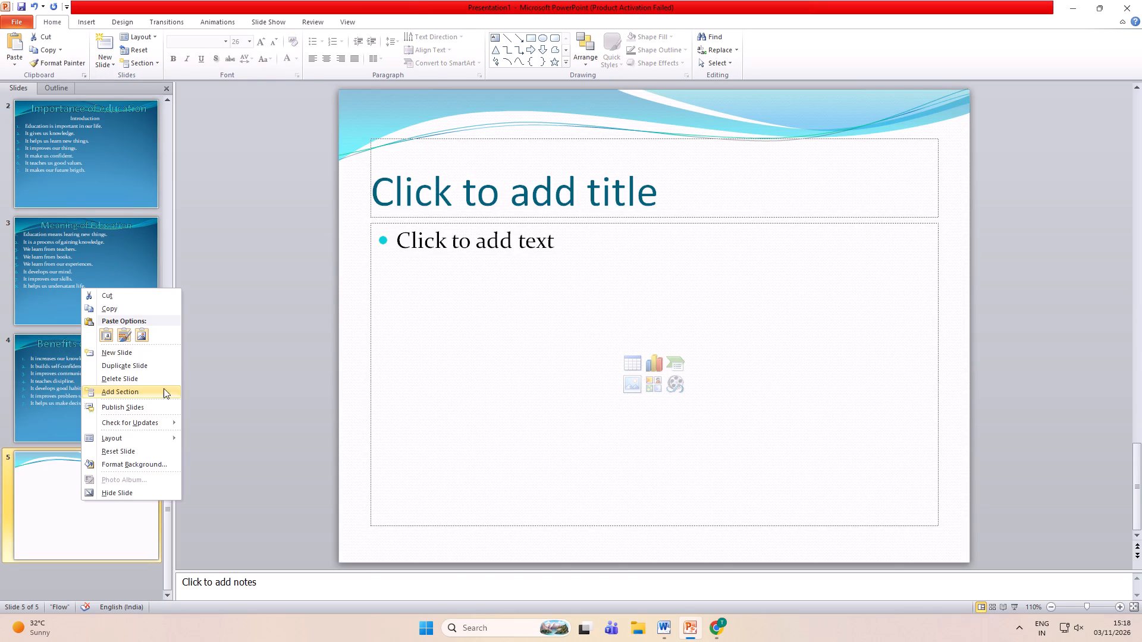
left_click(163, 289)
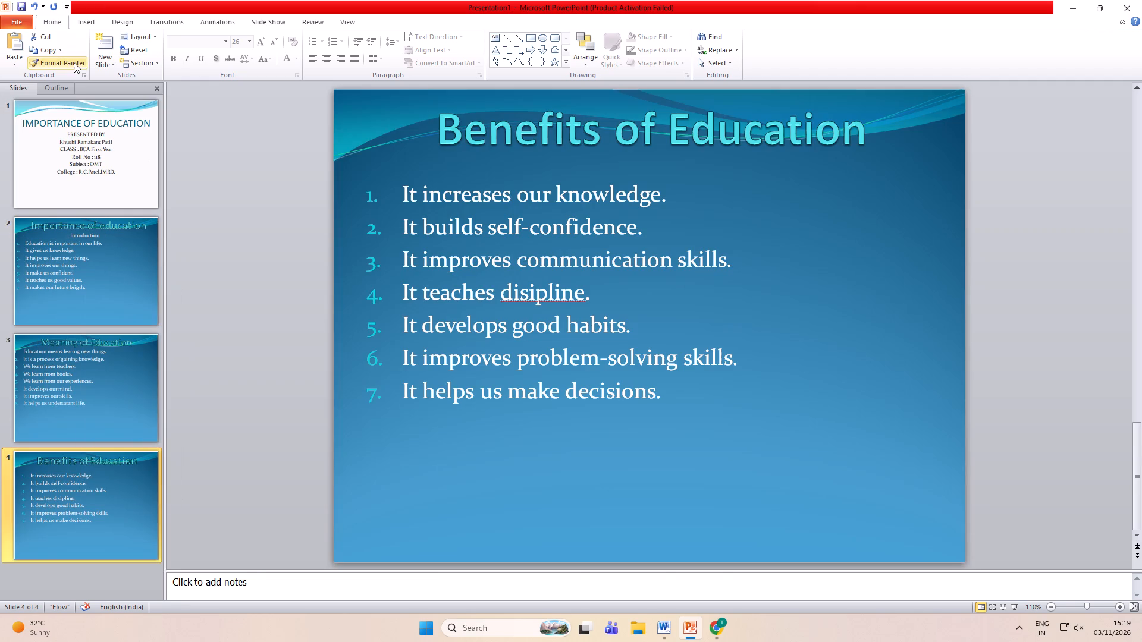
Add a new slide with the Title Slide layout after the "Benefits of Education" slide.
left_click(112, 62)
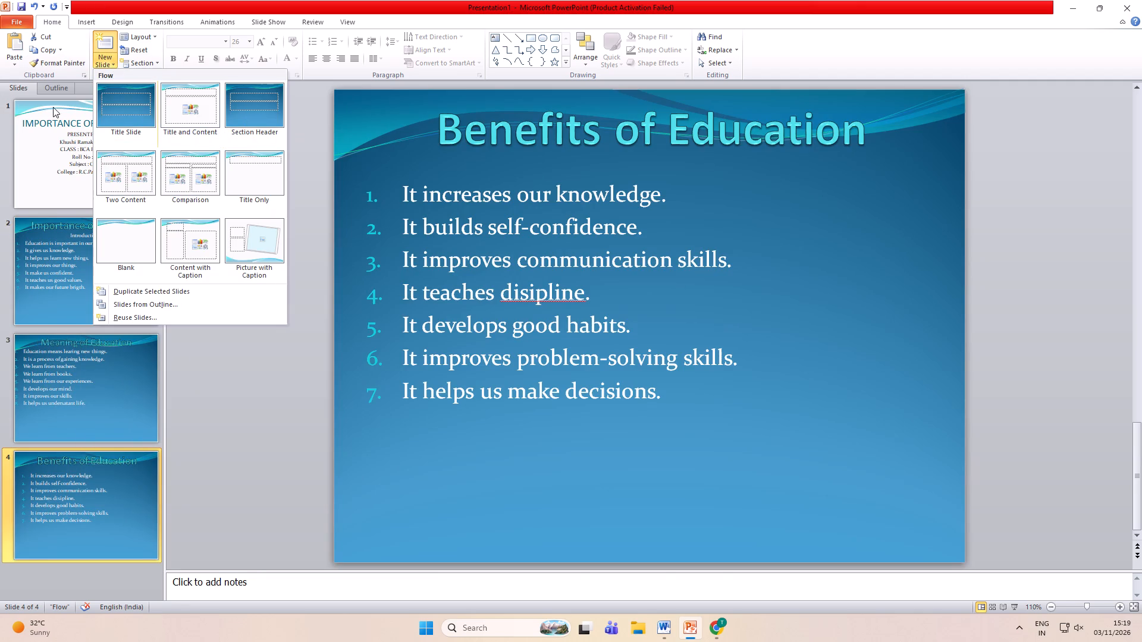
left_click(118, 99)
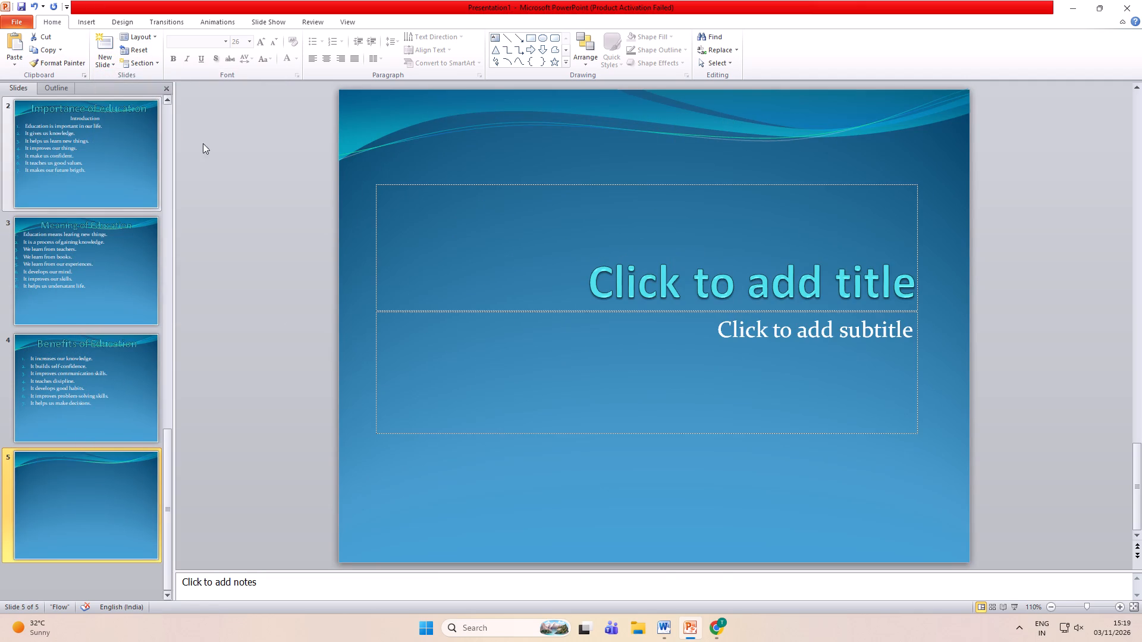
Move slide 5's title placeholder up to the slide's top edge and reduce its height from the bottom.
left_click(809, 292)
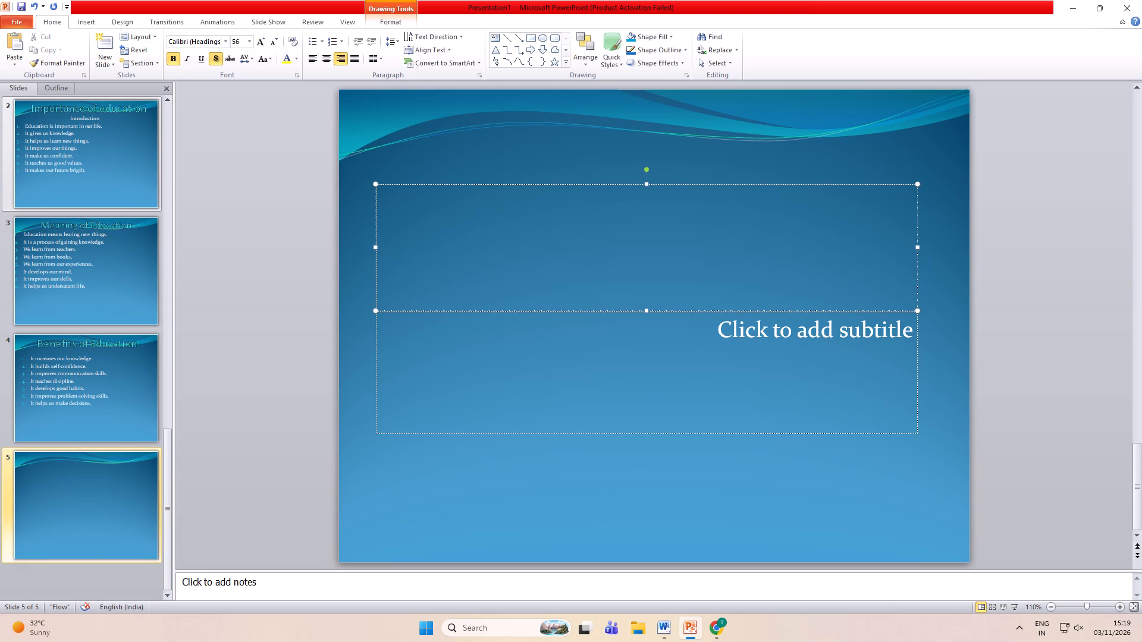
left_click(611, 165)
left_click_drag(620, 180, 623, 170)
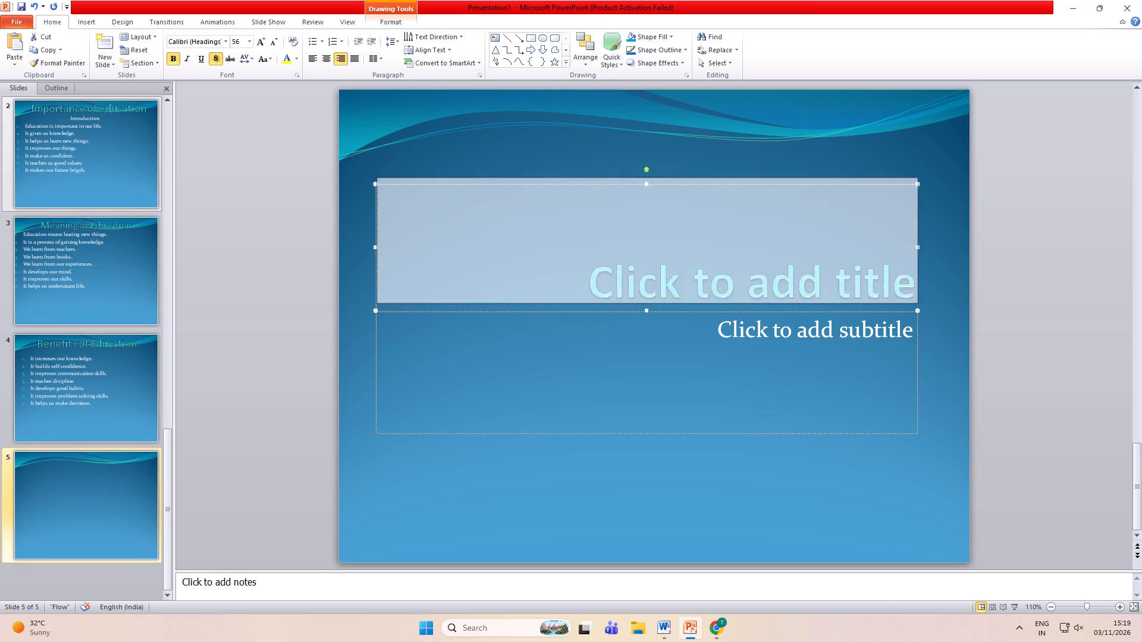
left_click_drag(623, 170, 625, 117)
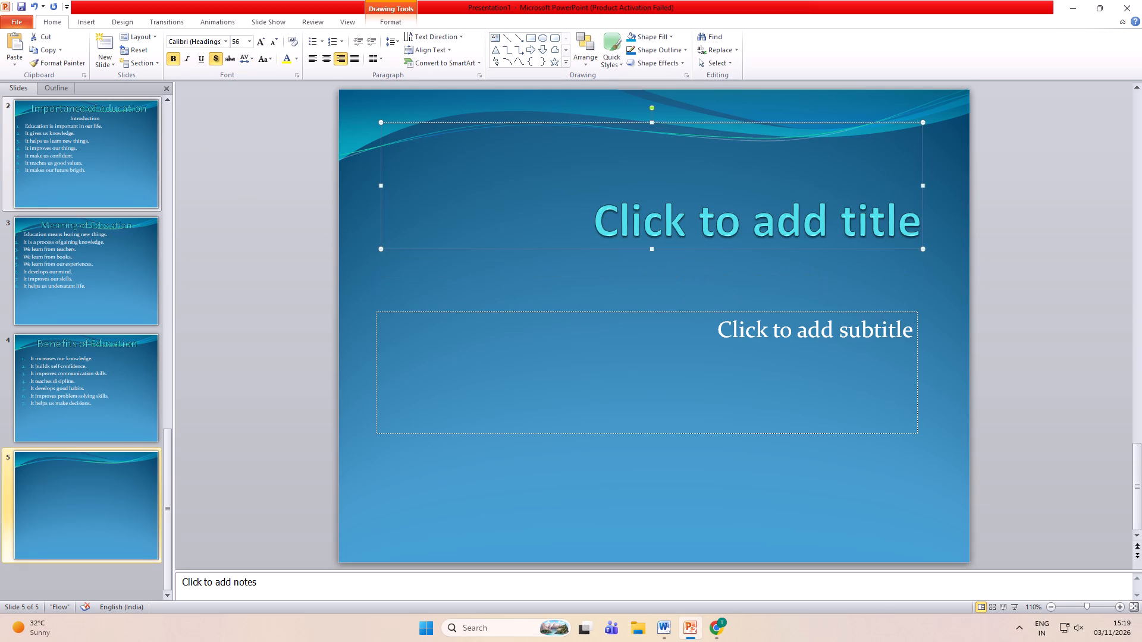
left_click_drag(612, 123, 617, 105)
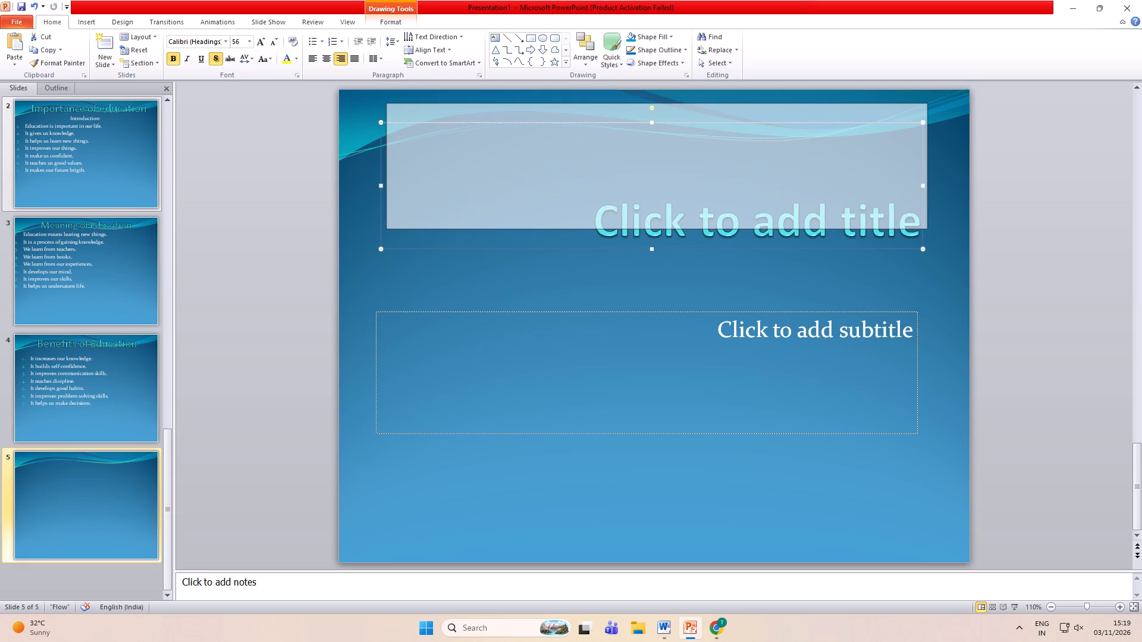
left_click_drag(617, 105, 594, 111)
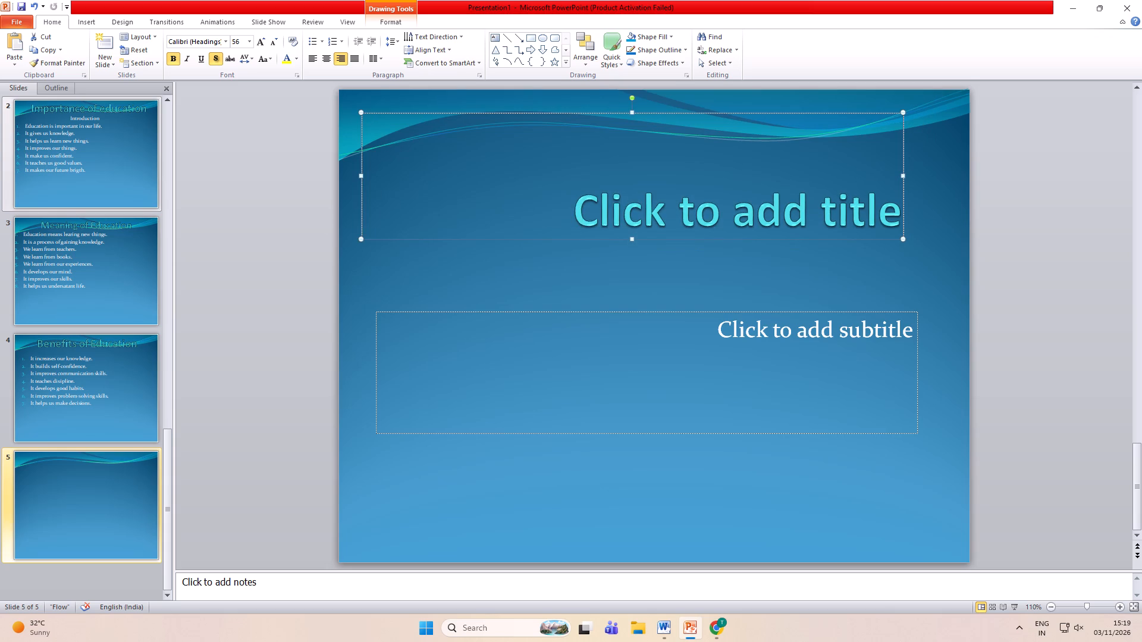
left_click_drag(600, 117, 599, 117)
left_click_drag(599, 117, 608, 87)
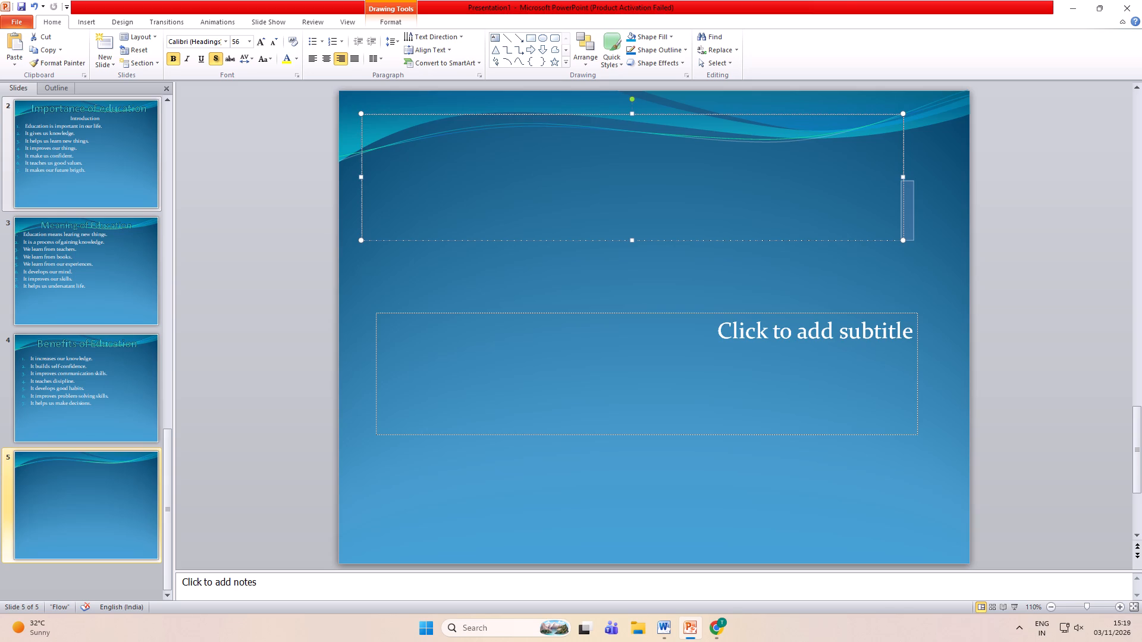
key("Pause")
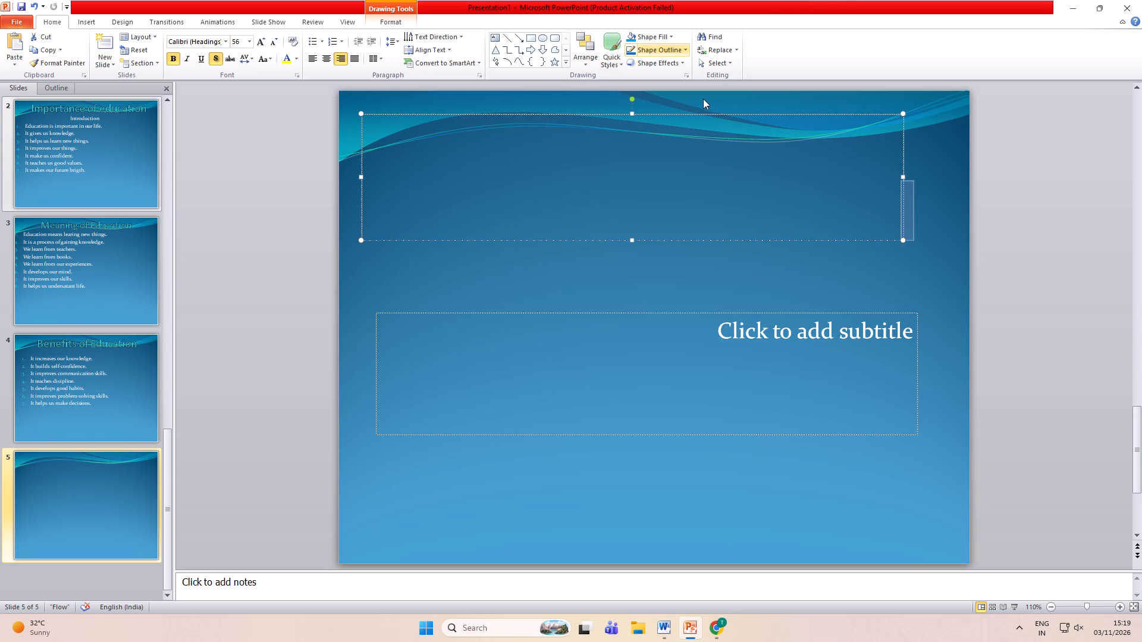
left_click_drag(695, 109, 695, 90)
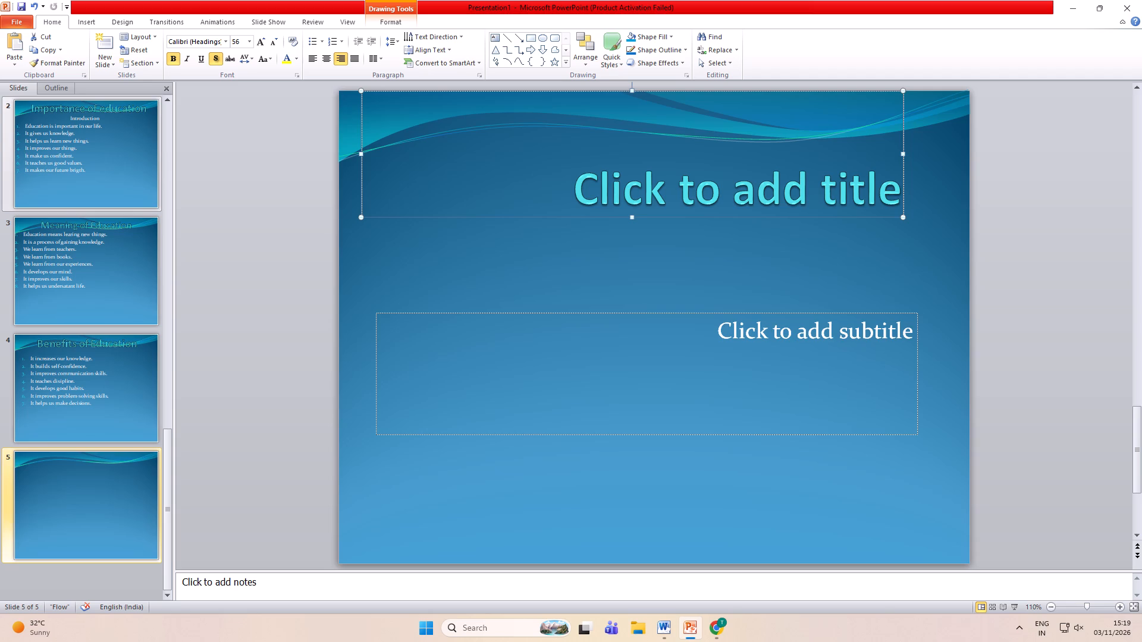
left_click_drag(665, 219, 671, 183)
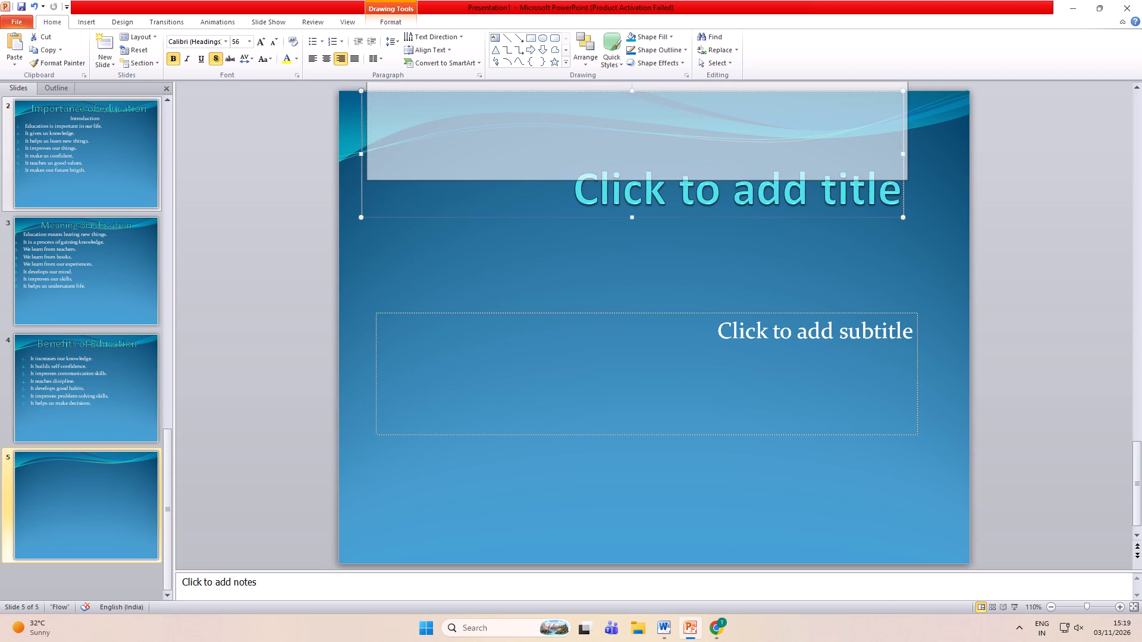
left_click_drag(671, 183, 654, 221)
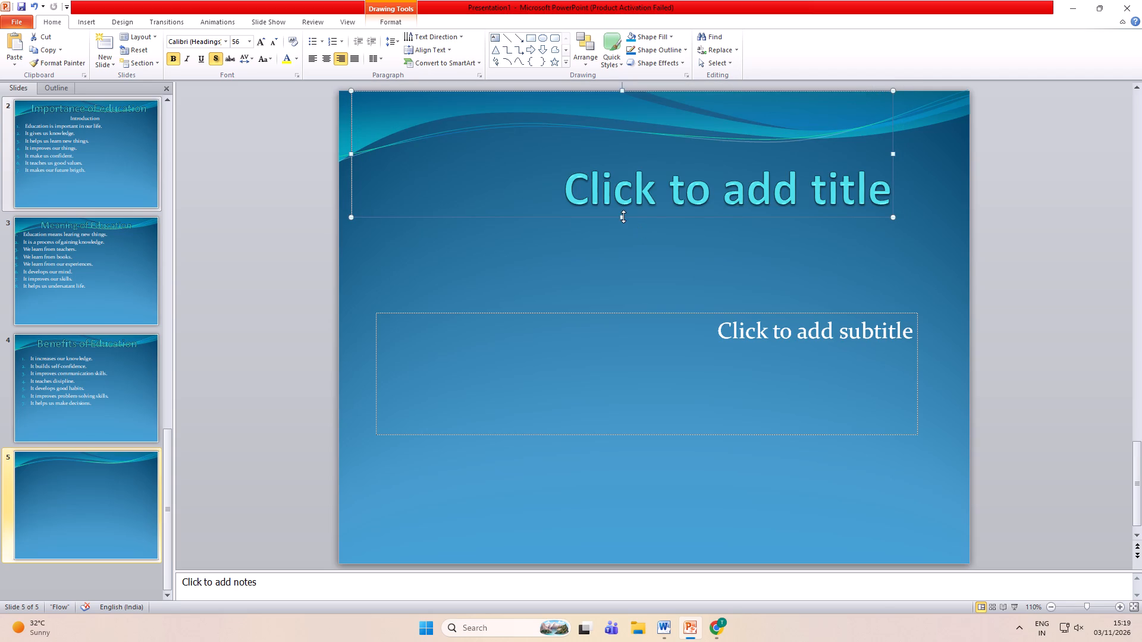
left_click_drag(623, 216, 635, 168)
Center the title text on slide 5 and enter "Impo" in it.
left_click(604, 140)
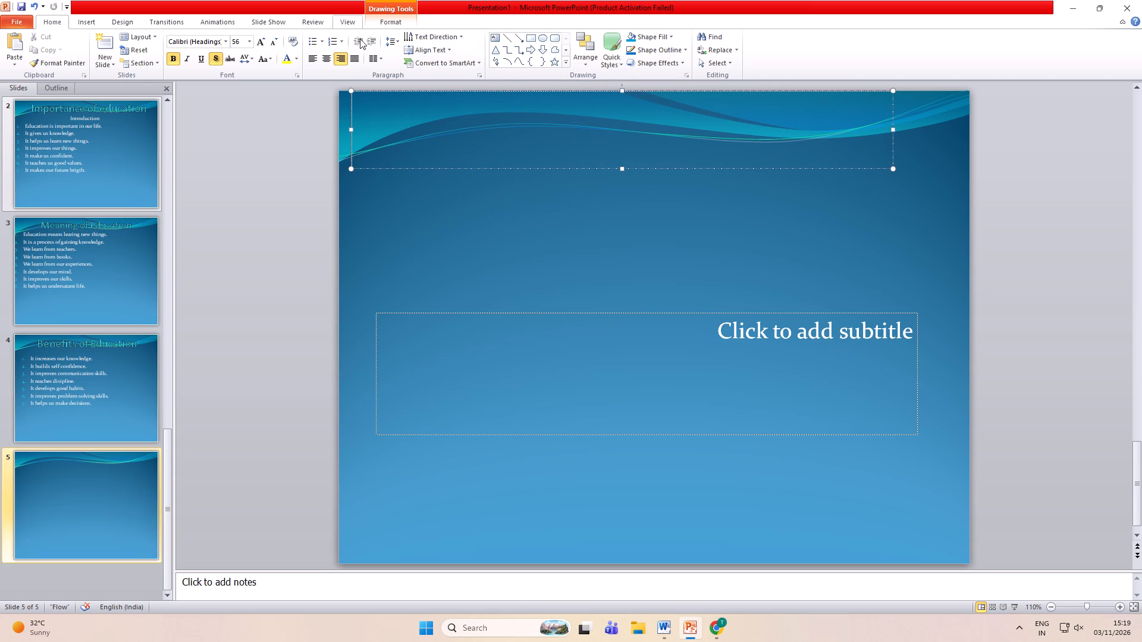
left_click(329, 60)
type("Im")
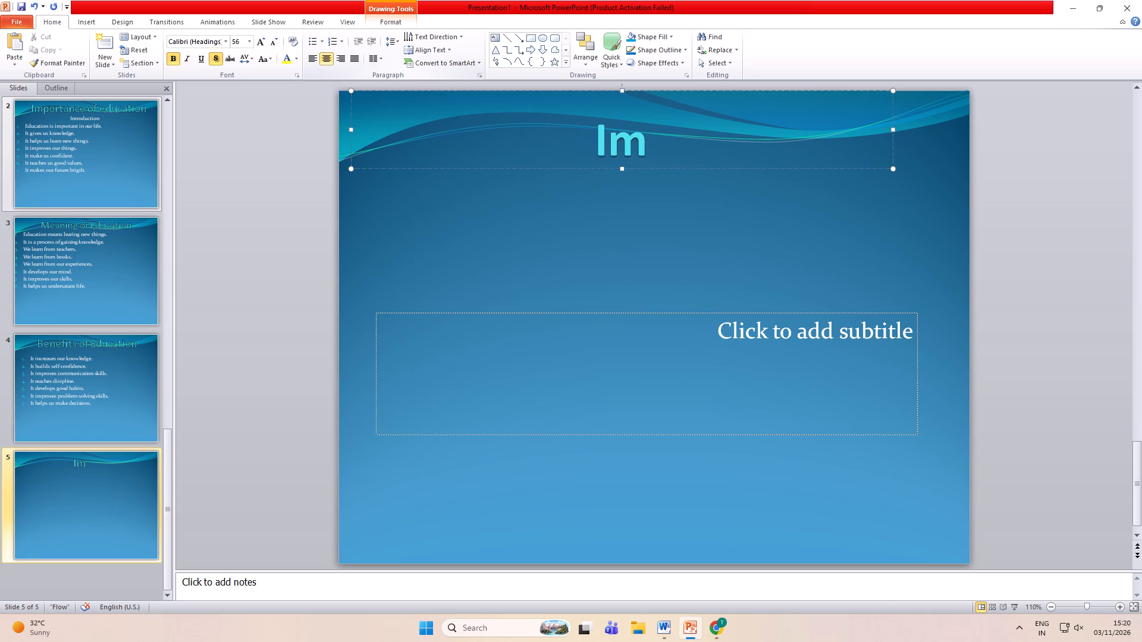
type("po")
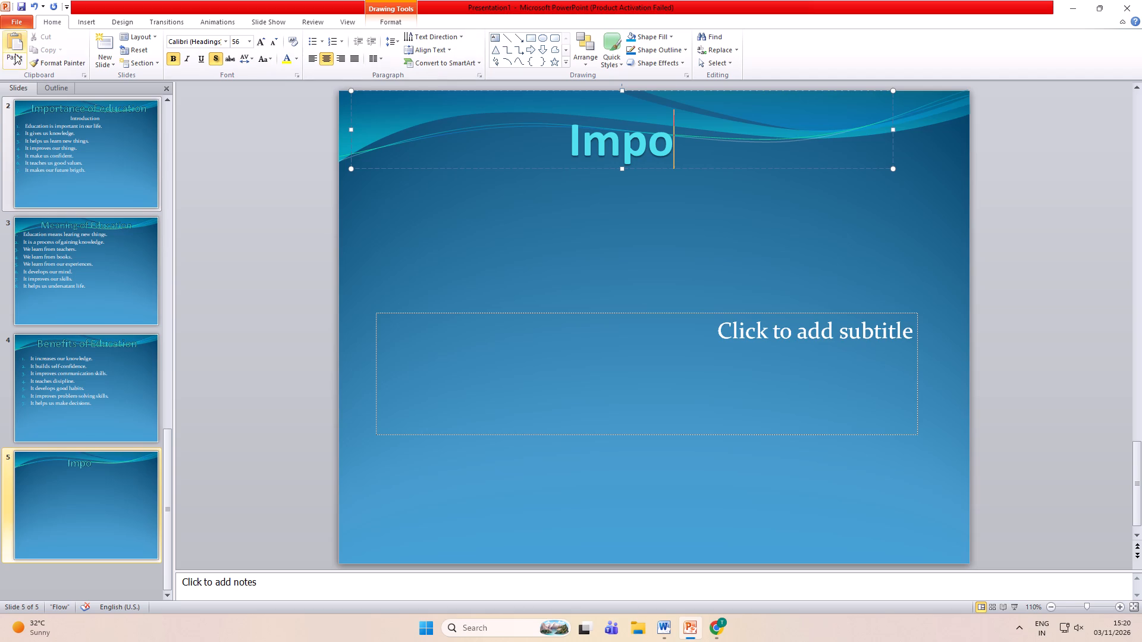
Delete the whole title text "Importance of education" from slide 2, above the "Introduction" points.
left_click(79, 137)
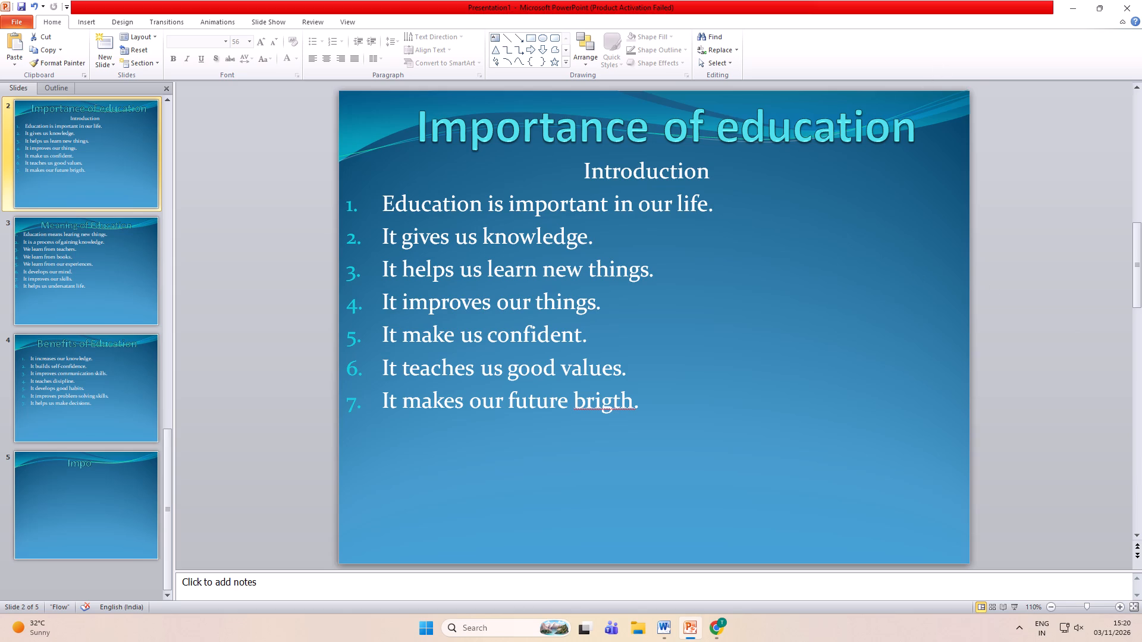
left_click(856, 124)
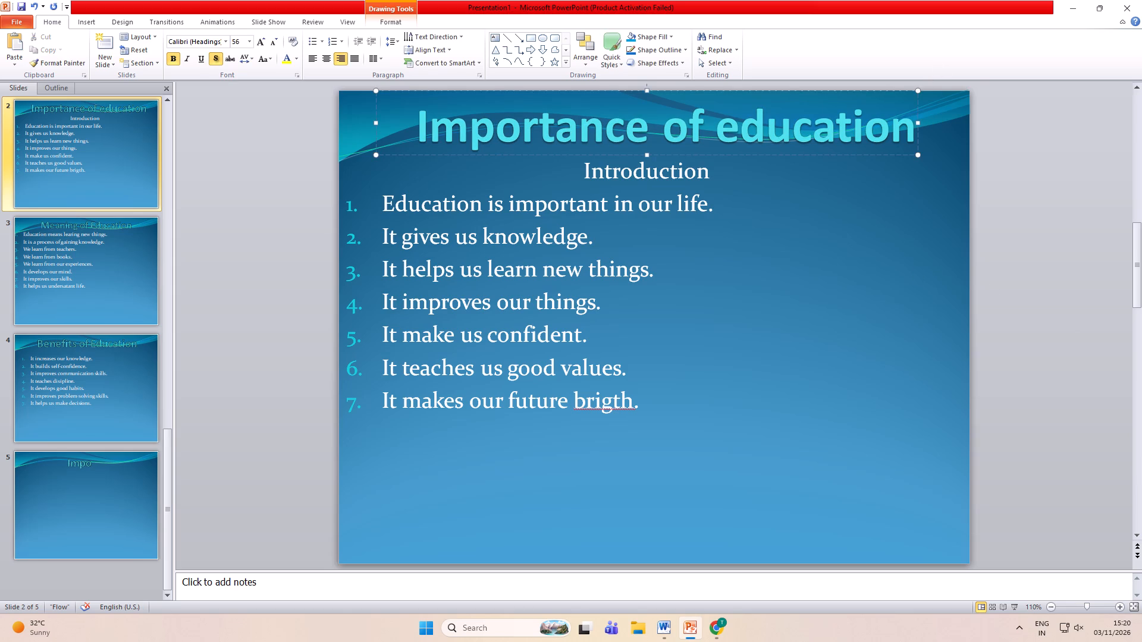
left_click(918, 127)
left_click(908, 127)
key("BackSpace")
key("BackSpace")
key("BackSpace")
key("BackSpace")
key("BackSpace")
key("BackSpace")
key("BackSpace")
key("BackSpace")
key("BackSpace")
key("BackSpace")
key("BackSpace")
key("BackSpace")
key("BackSpace")
key("BackSpace")
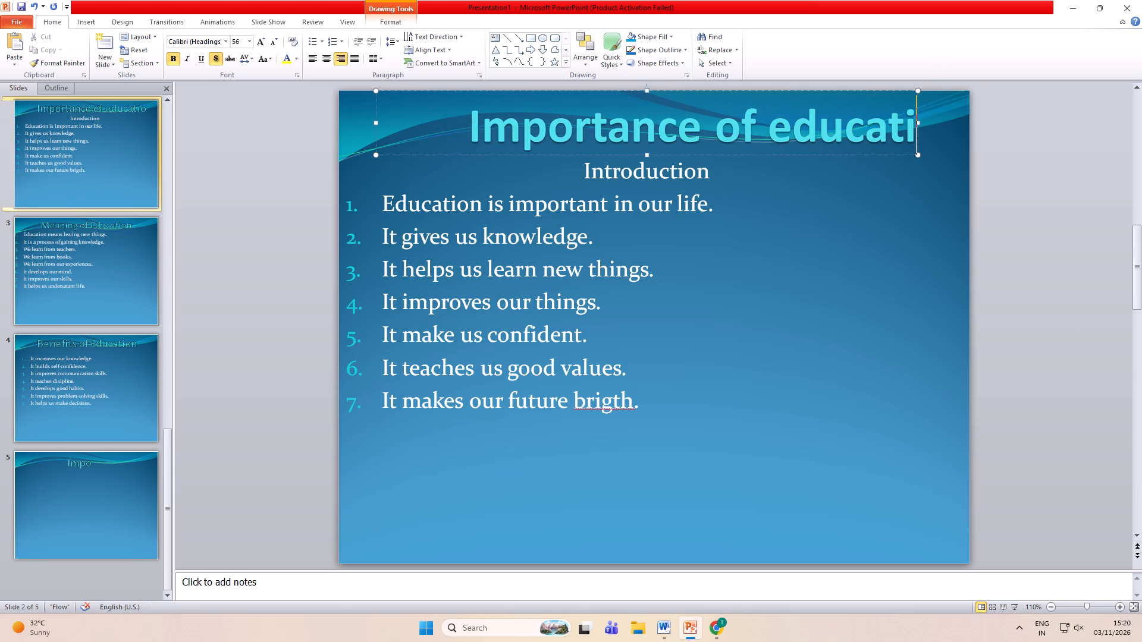
key("BackSpace")
key("BackSpace")
key("BackSpace")
key("BackSpace")
key("BackSpace")
key("BackSpace")
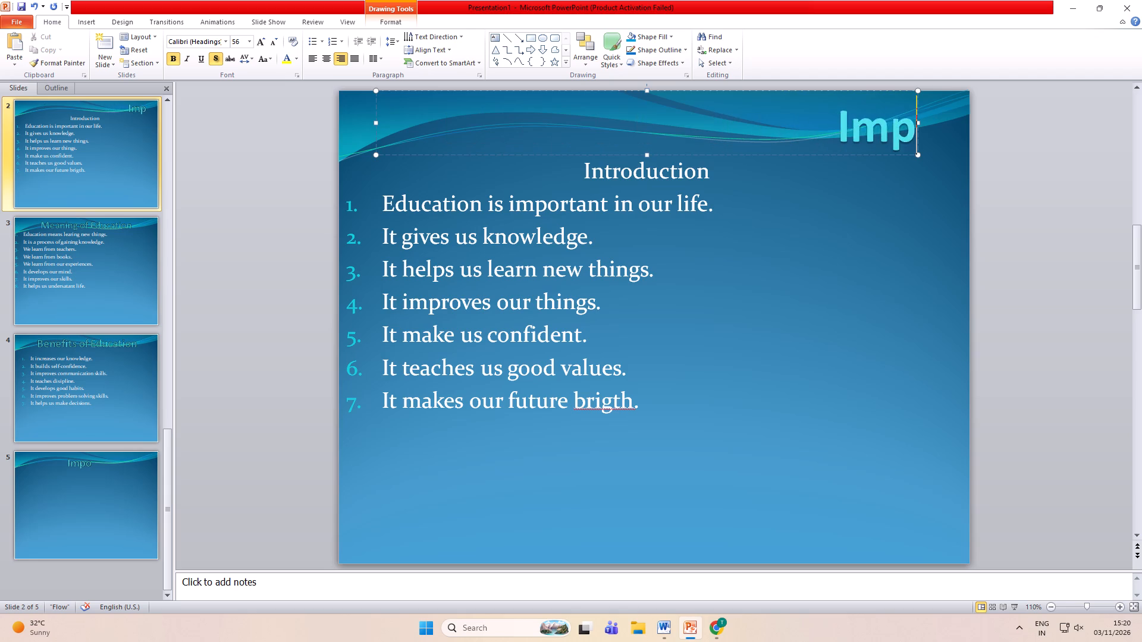
key("BackSpace")
key("BackSpace")
key("BackSpace")
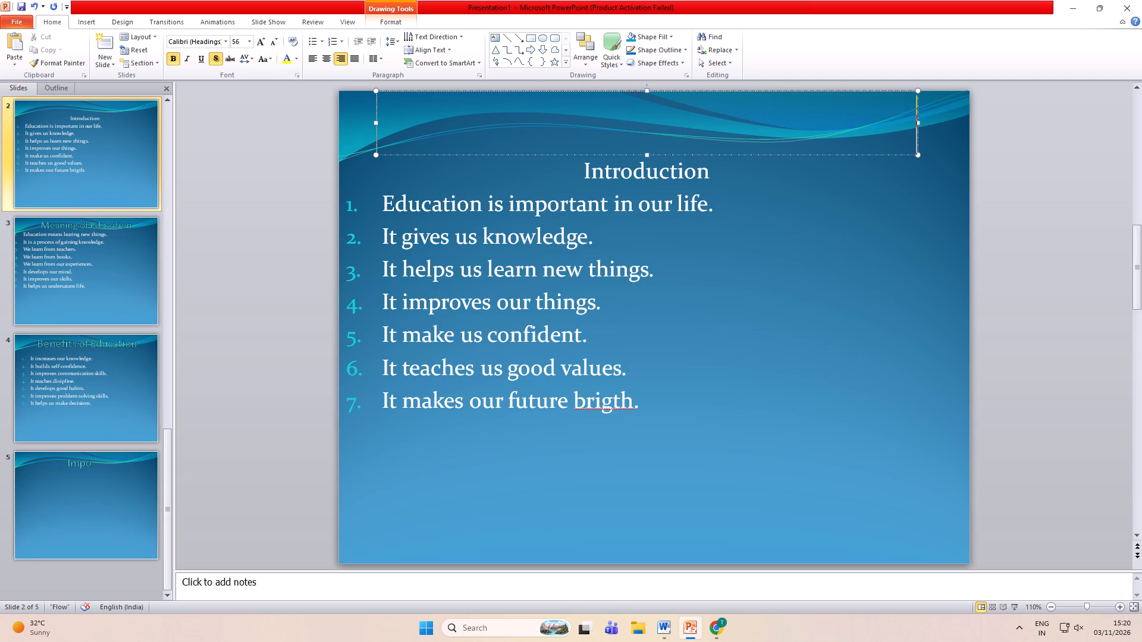
left_click(839, 304)
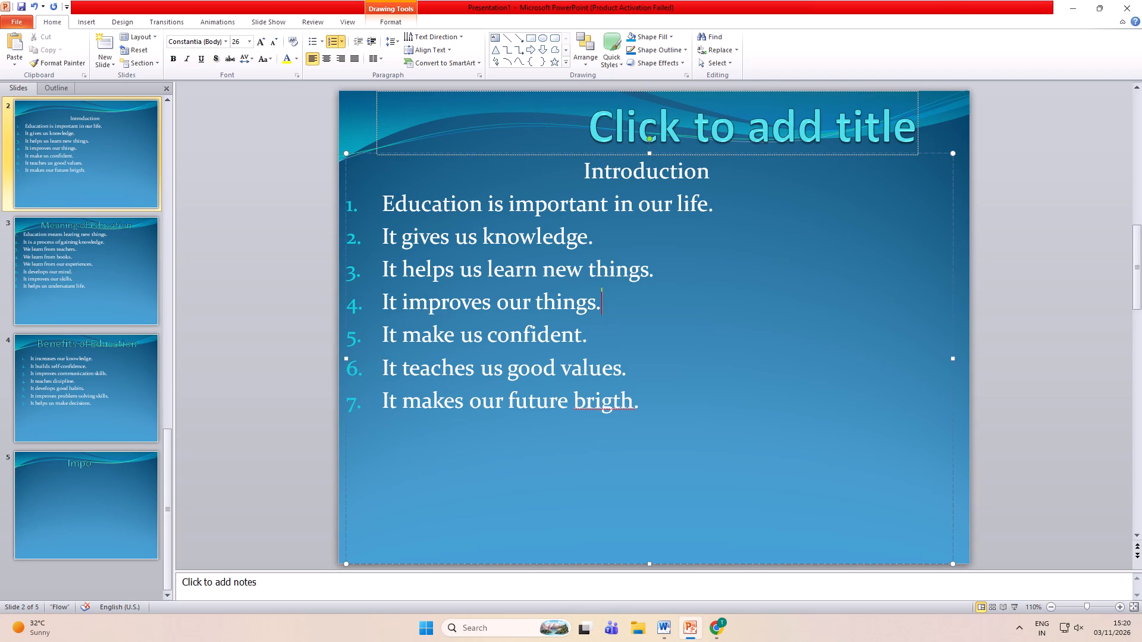
Look through slides 2 to 4 and play the slide show from slide 2 through to slide 5.
left_click(105, 303)
left_click(86, 184)
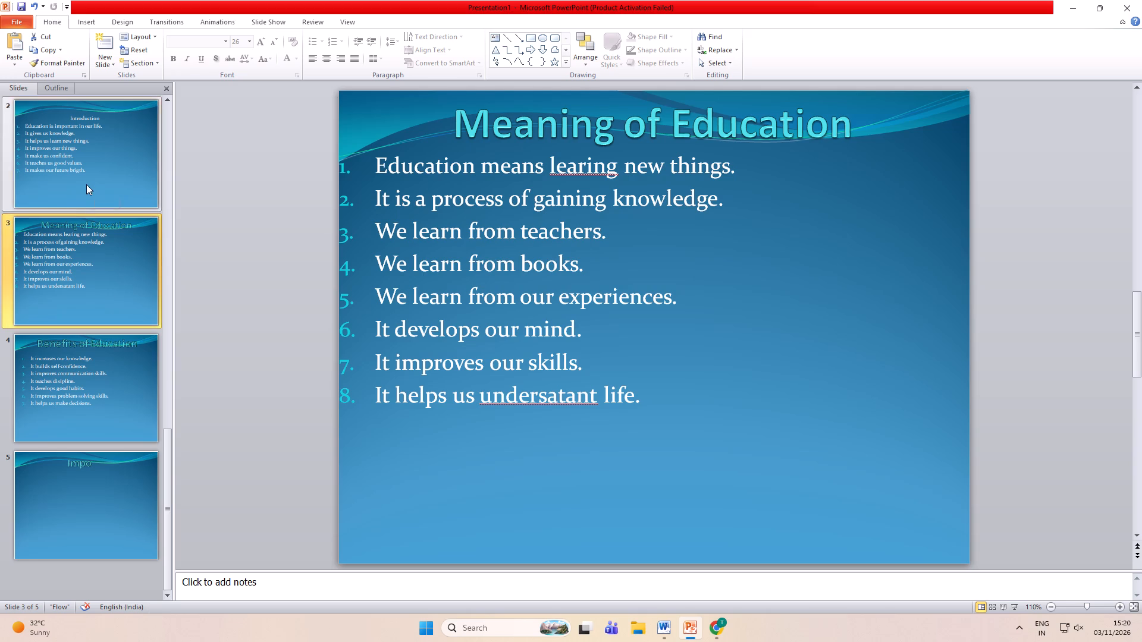
left_click(50, 263)
left_click(62, 398)
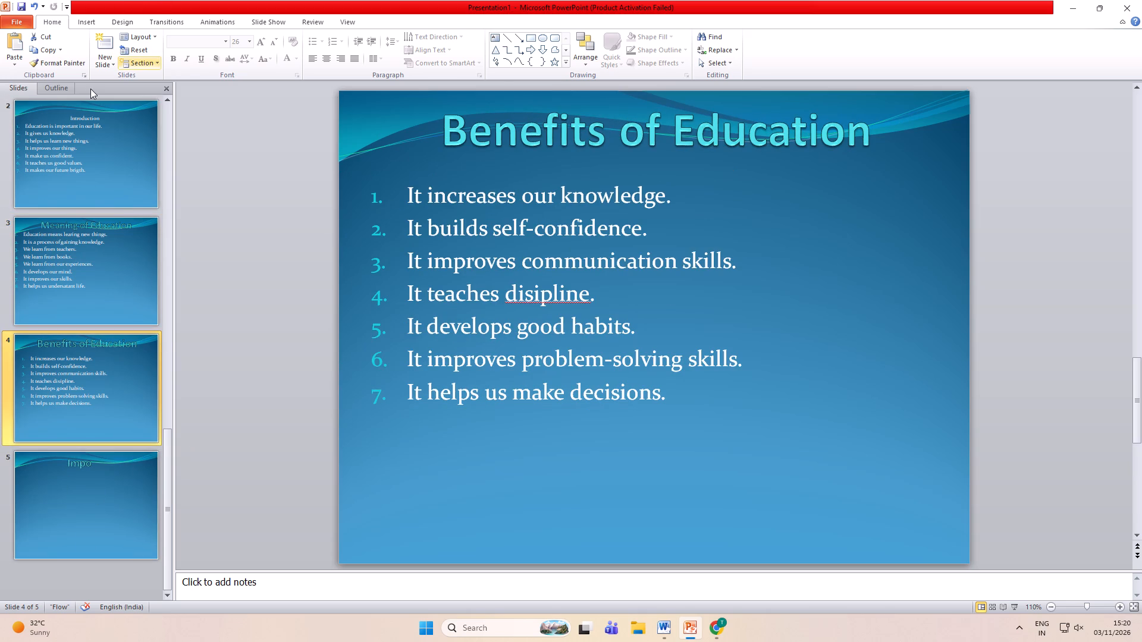
left_click(71, 116)
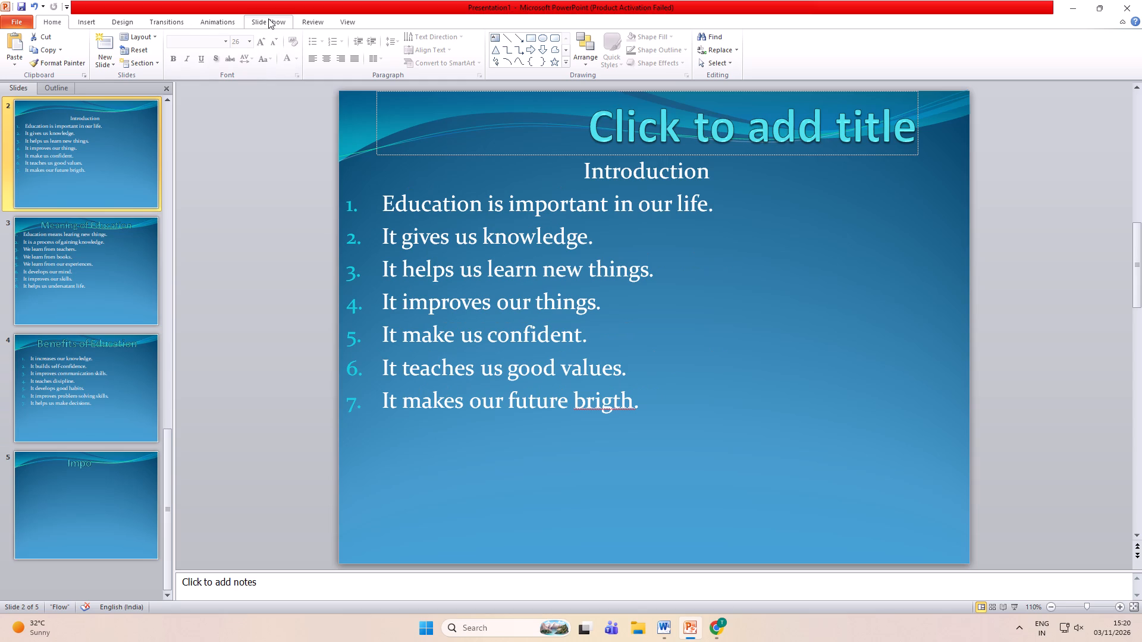
left_click(267, 18)
left_click(57, 42)
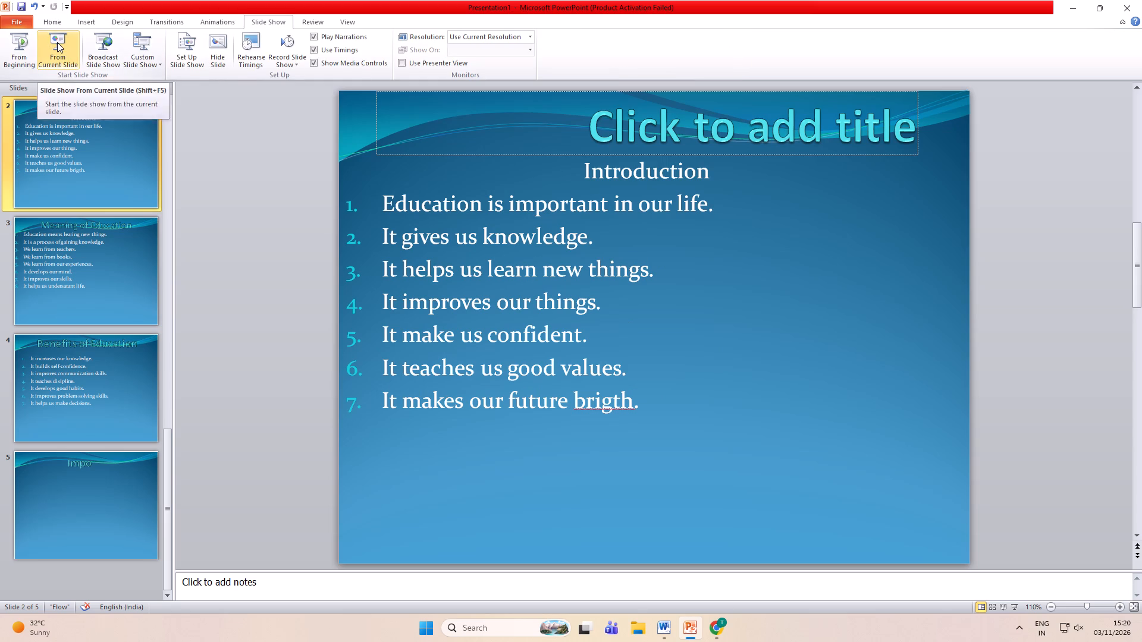
left_click(377, 226)
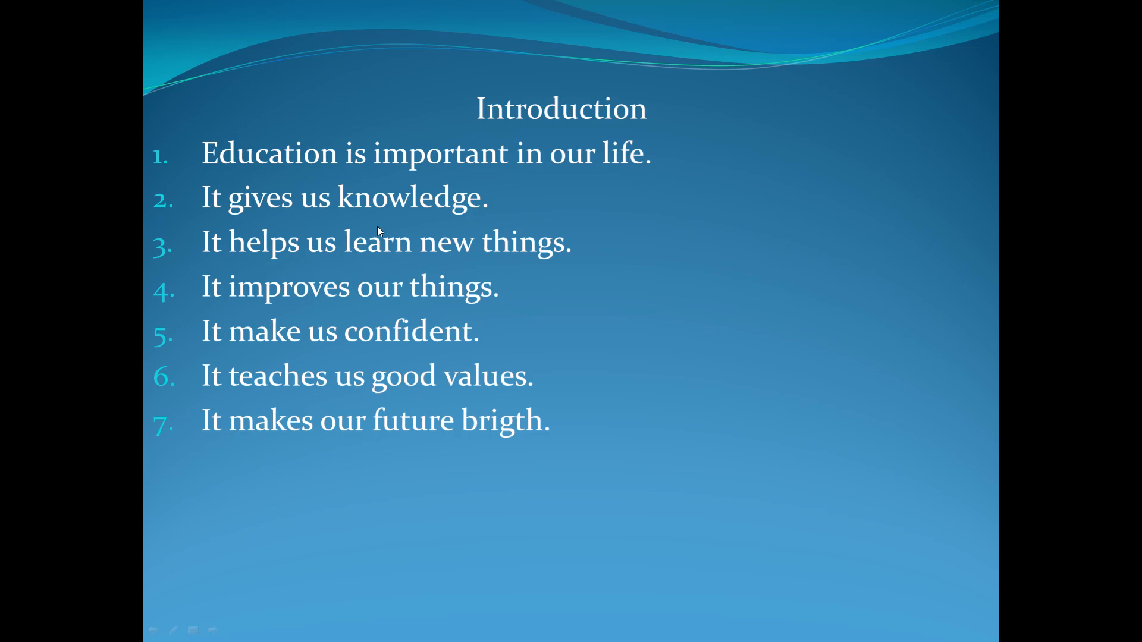
left_click(377, 226)
left_click(377, 226)
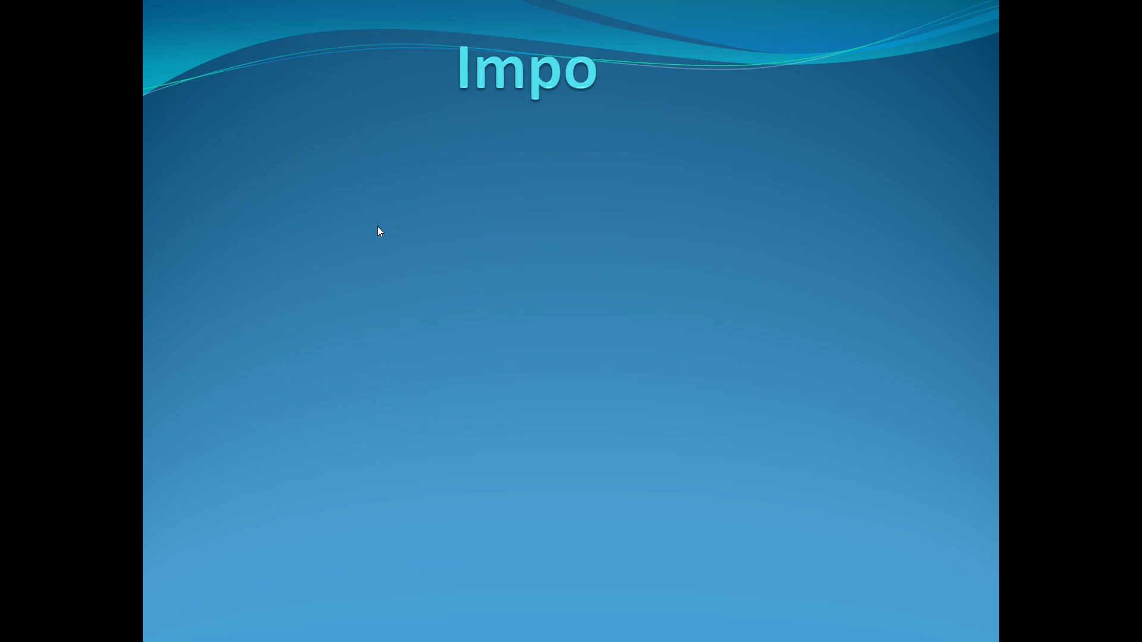
End the slide show after slide 5 and return to slide editing.
left_click(377, 226)
left_click(228, 144)
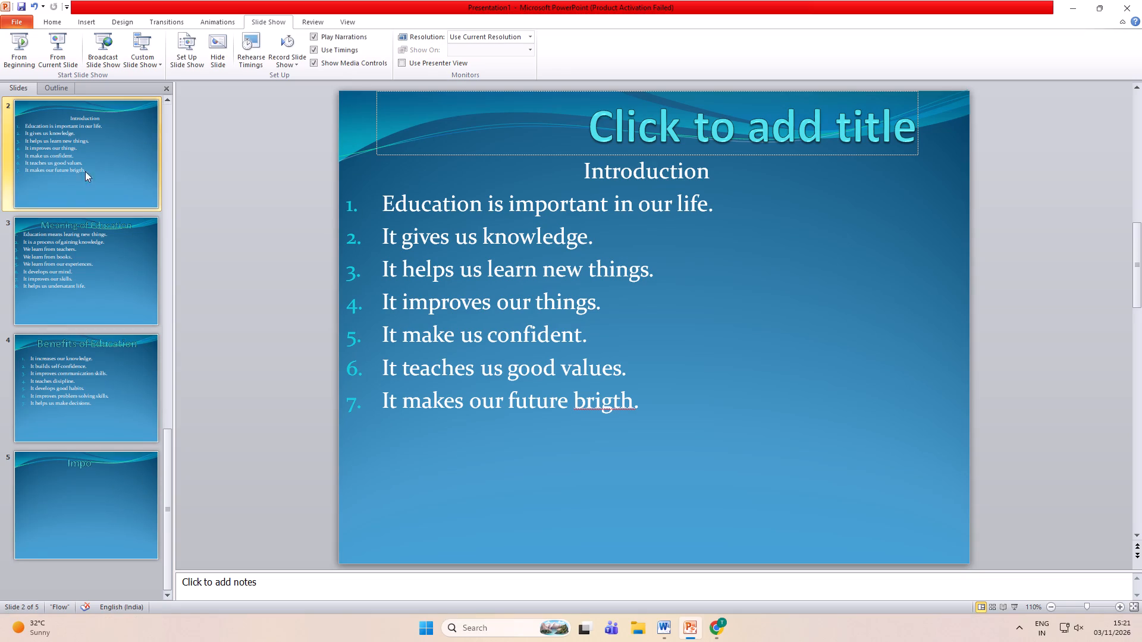
Complete the partial title "Impo" on slide 5 so it reads "Importance of Education".
left_click(66, 19)
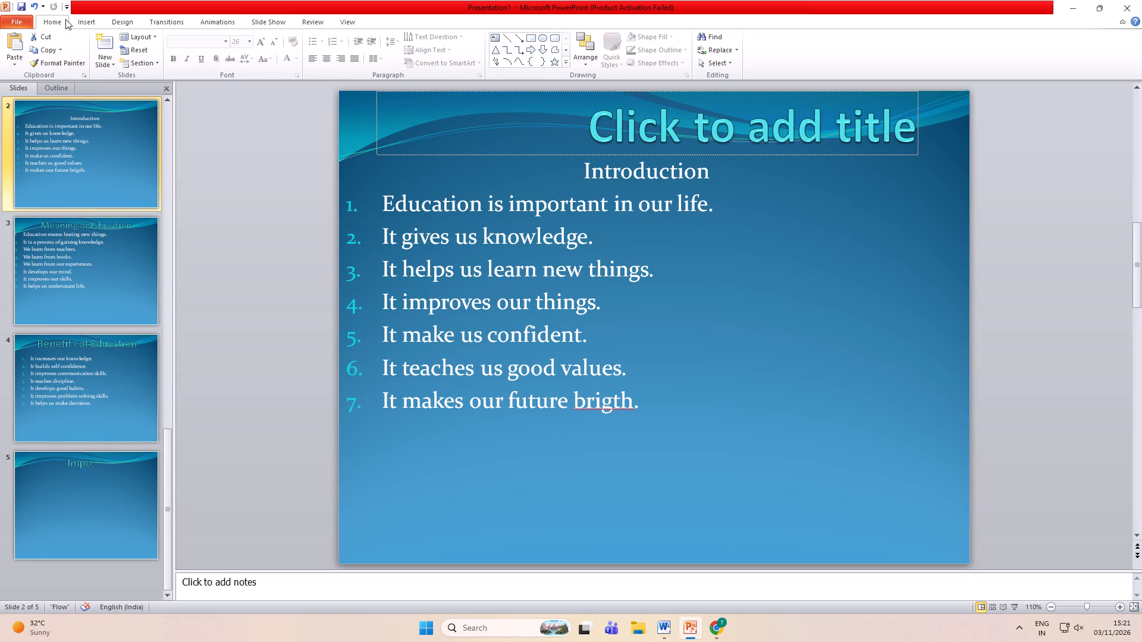
left_click(74, 477)
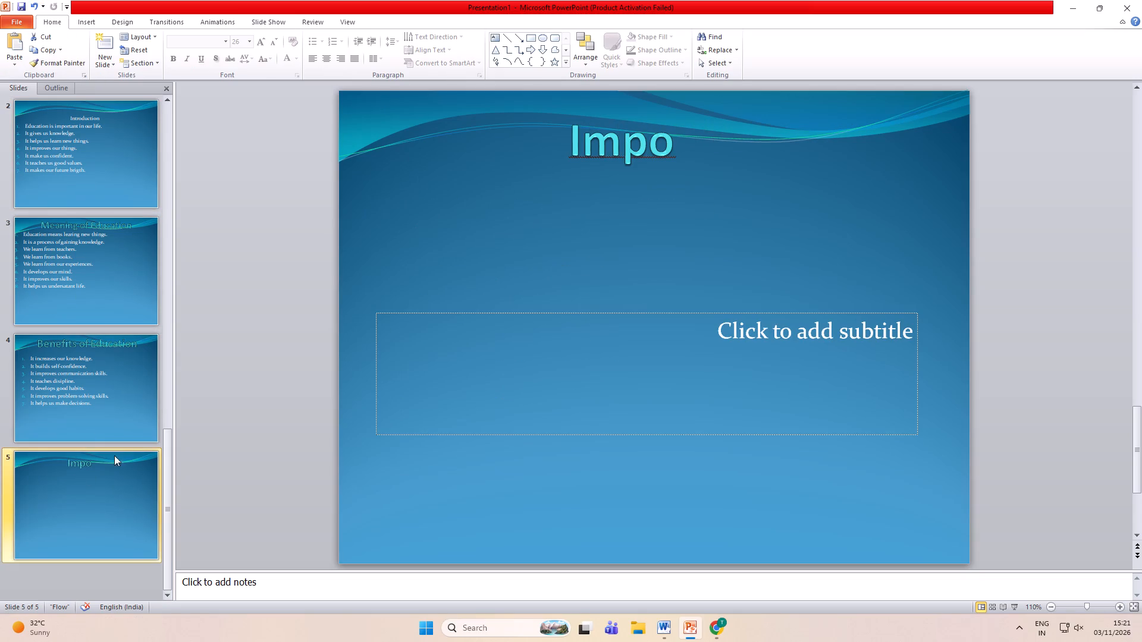
left_click(742, 145)
left_click(706, 143)
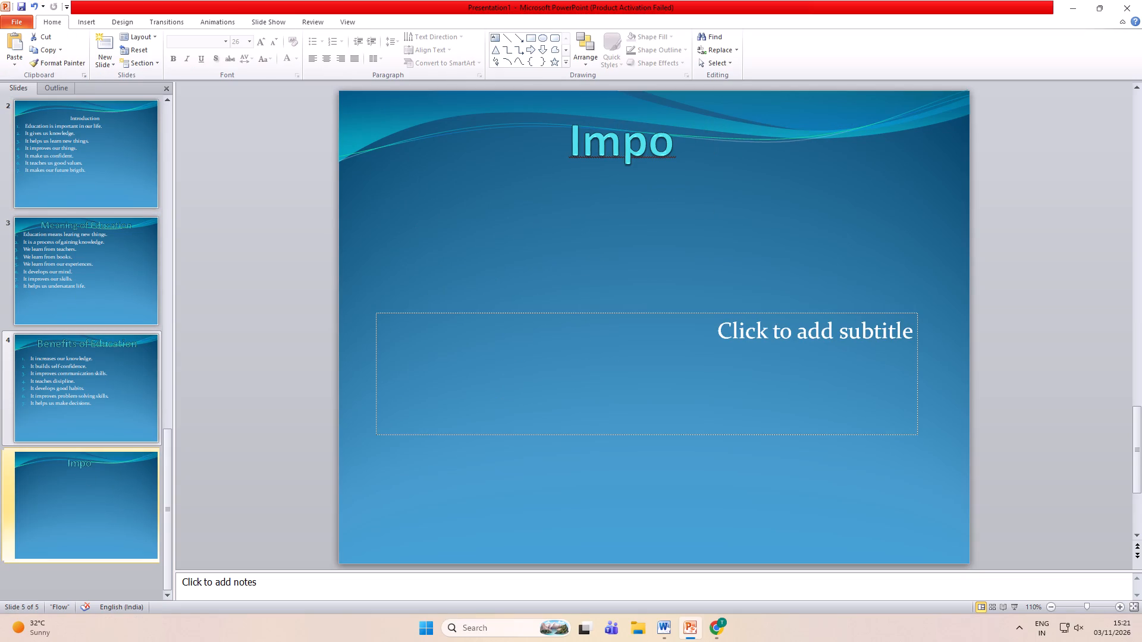
left_click(646, 136)
left_click(680, 136)
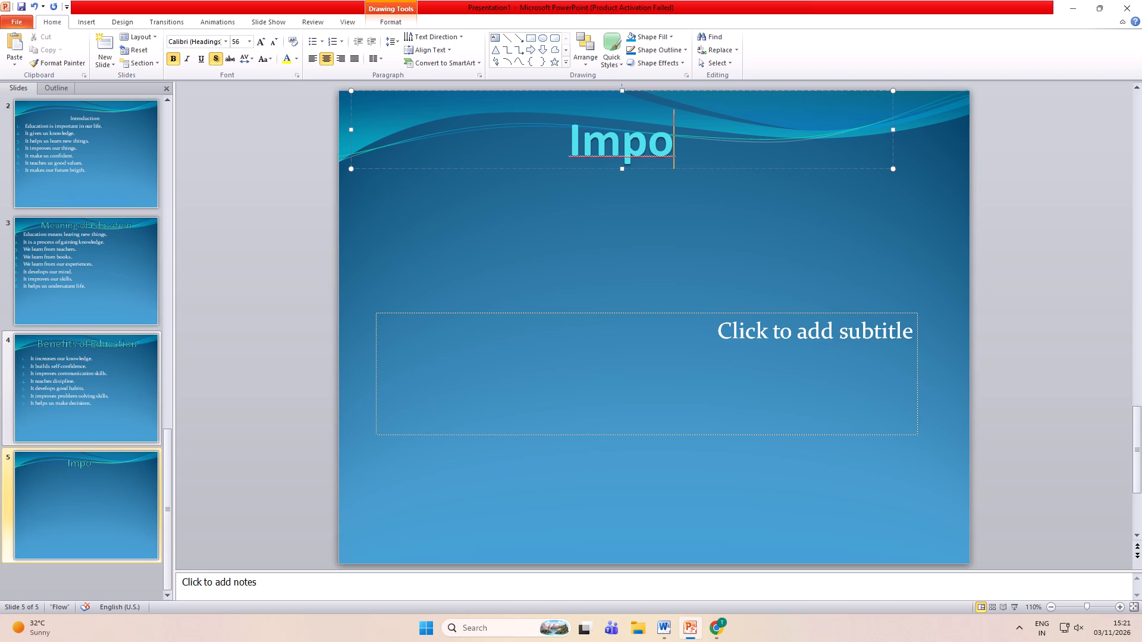
type("rtanc")
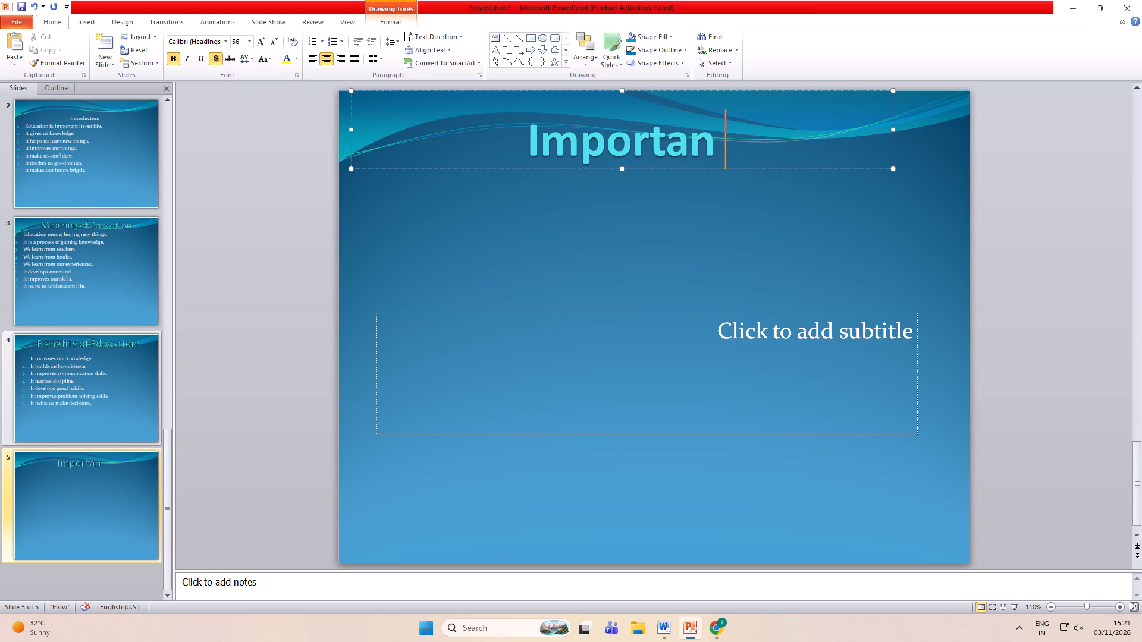
key("e")
key("space")
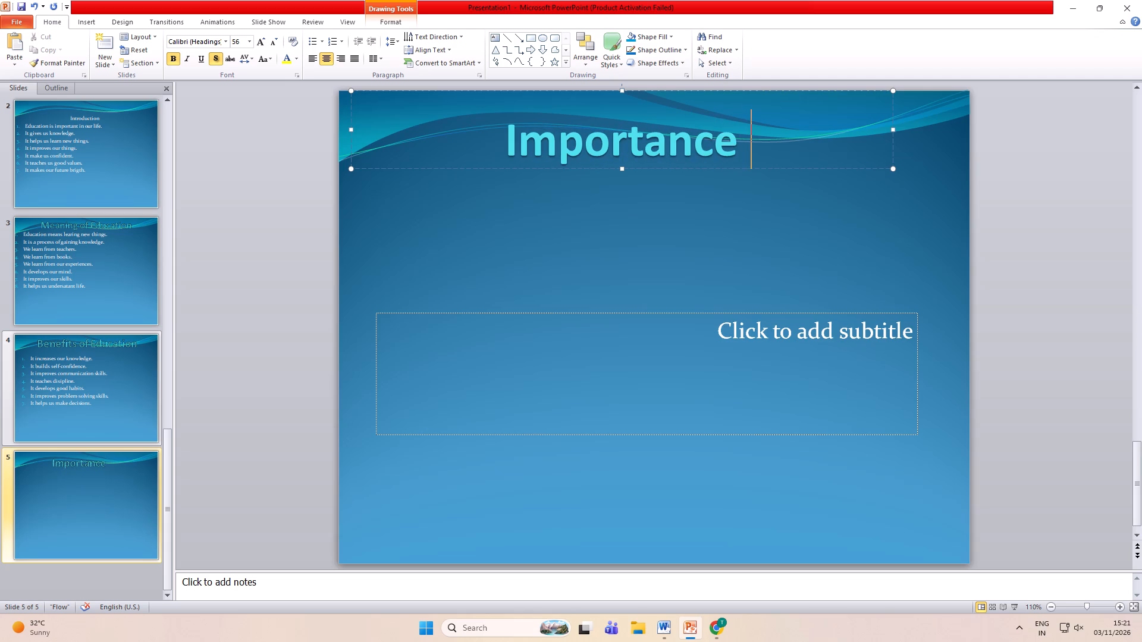
type("o")
type("f")
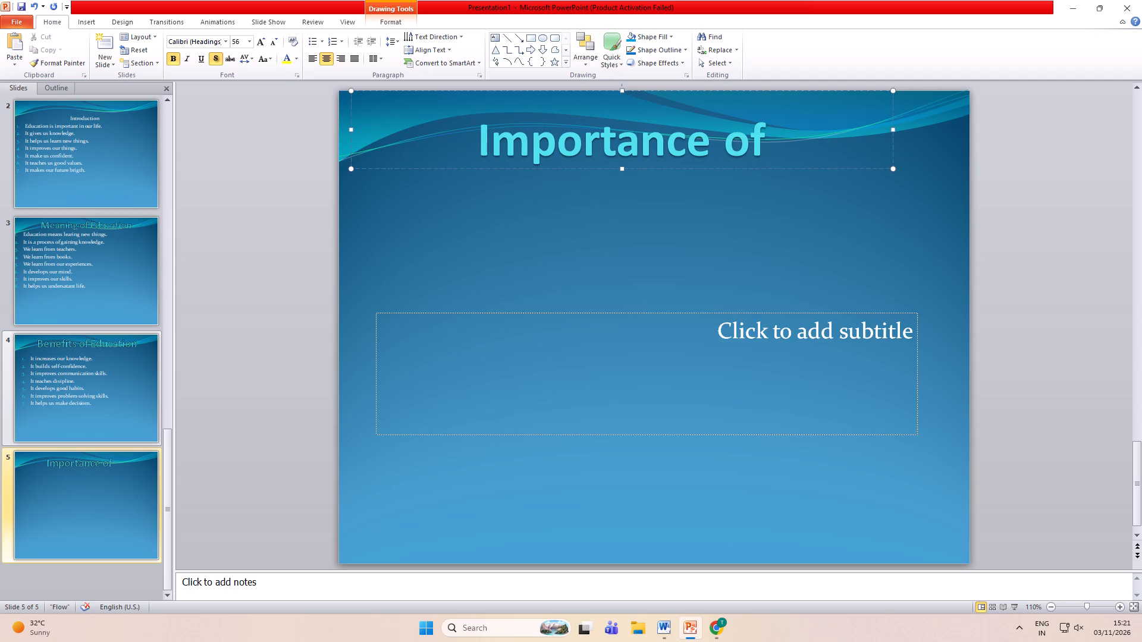
key("space")
type("Educatio")
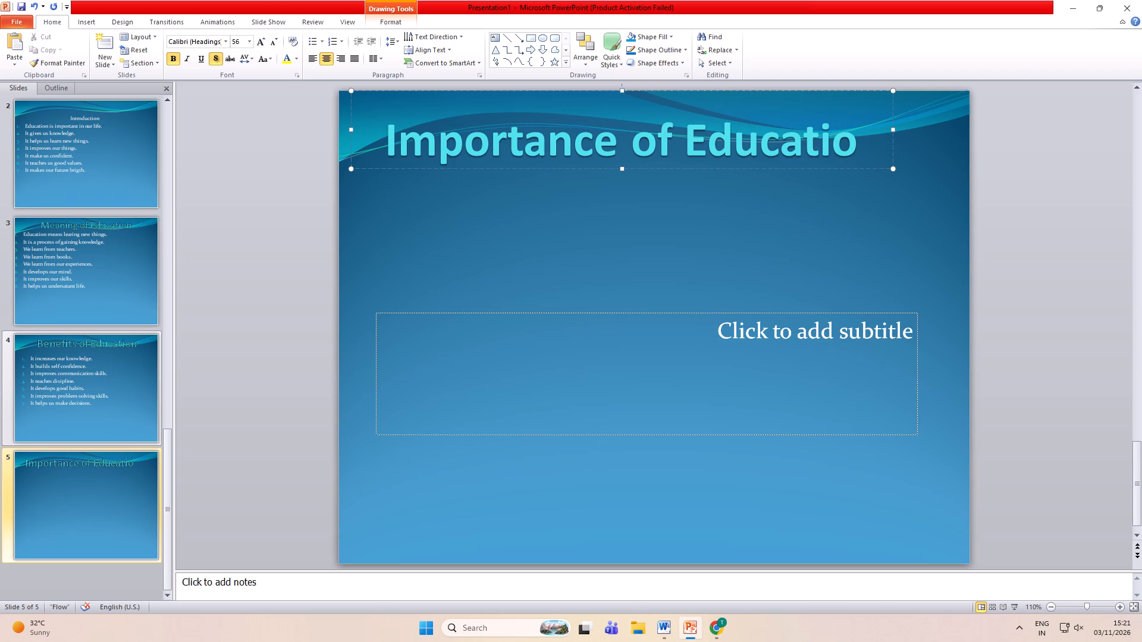
key("n")
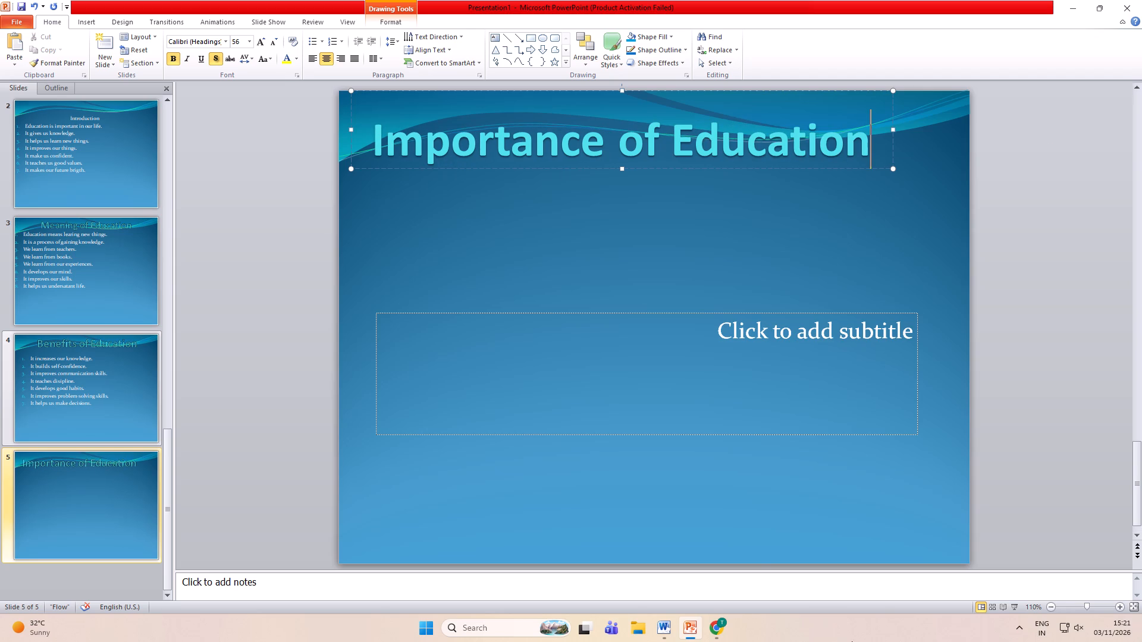
Move slide 5's subtitle placeholder up directly beneath the title and extend its height down to the slide's bottom edge.
left_click(833, 374)
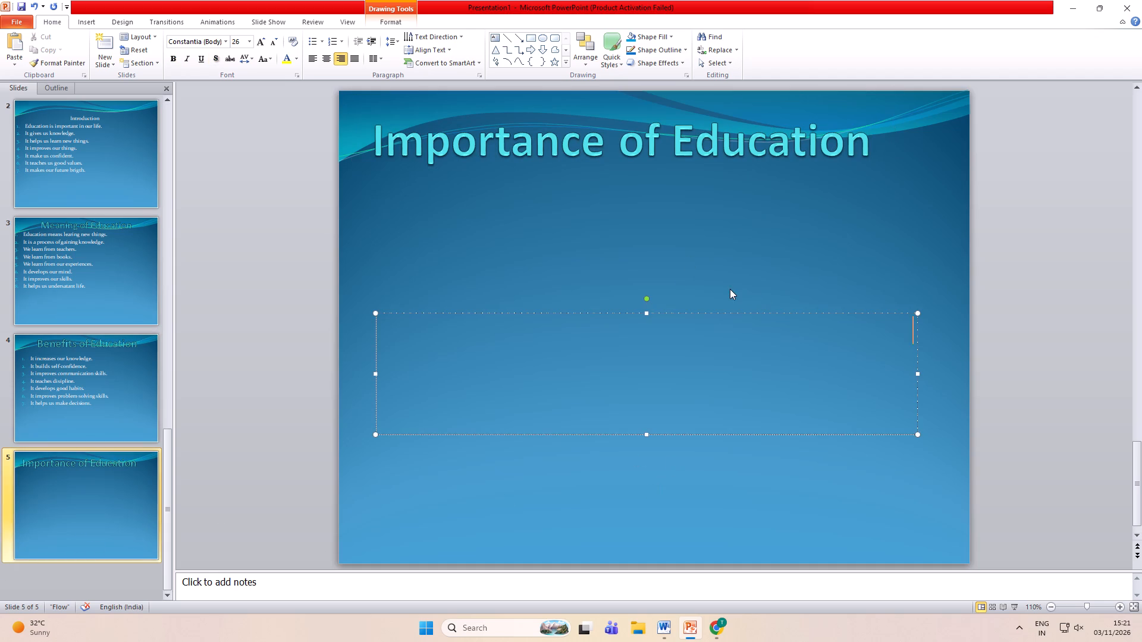
left_click_drag(734, 308, 784, 122)
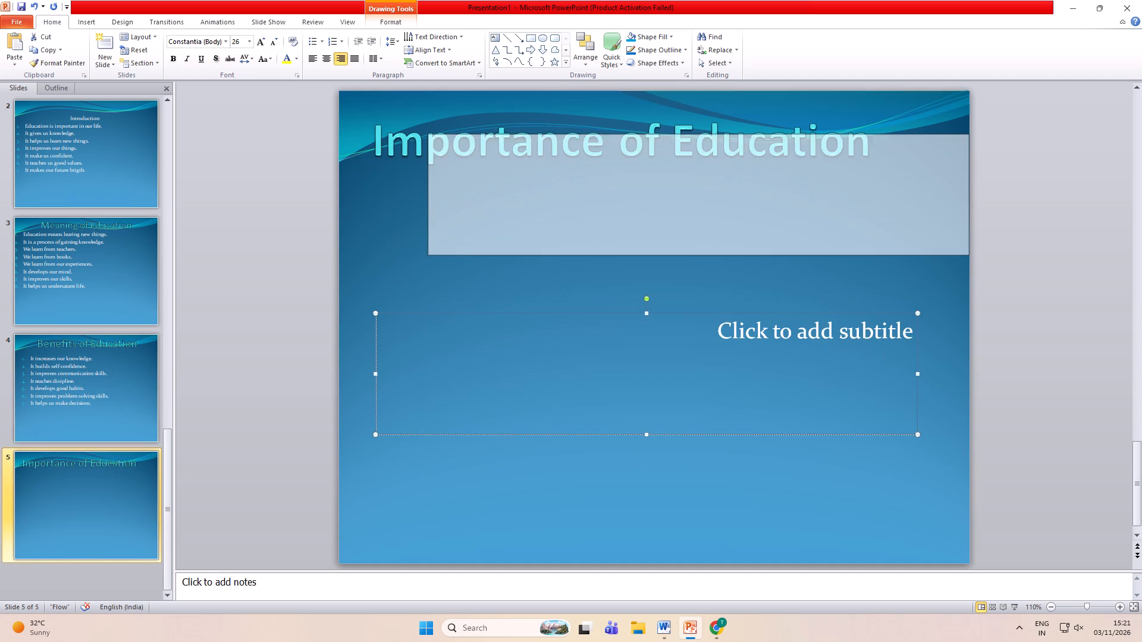
left_click_drag(784, 122, 744, 163)
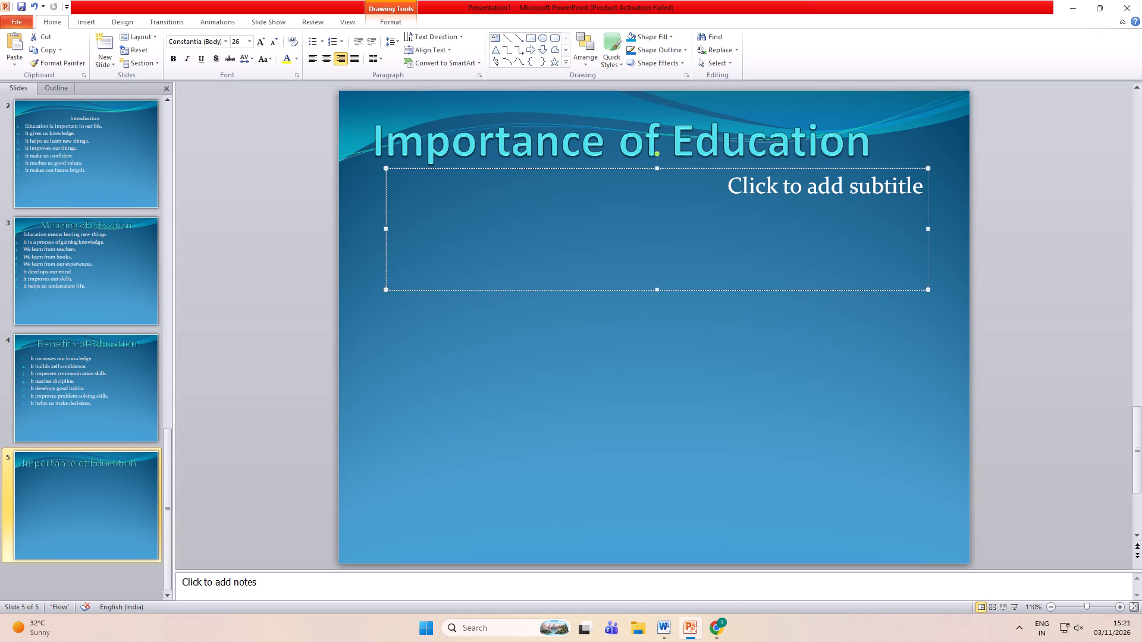
left_click_drag(658, 288, 577, 543)
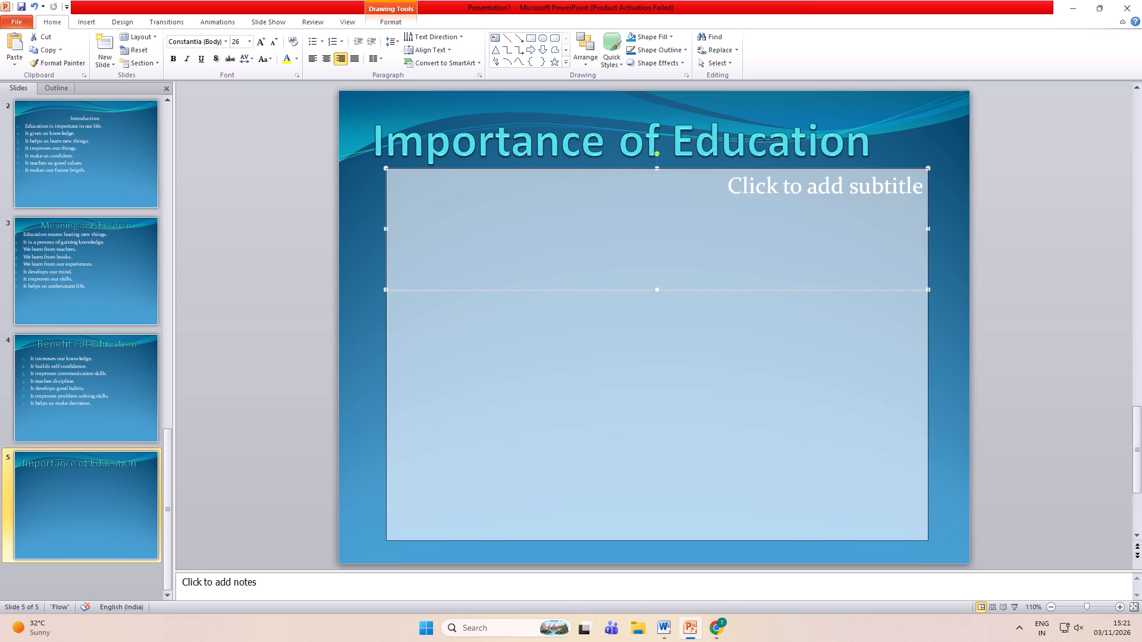
left_click_drag(577, 543, 567, 558)
Left-align the text in slide 5's subtitle placeholder and apply 1., 2., 3. numbering to it.
left_click(441, 204)
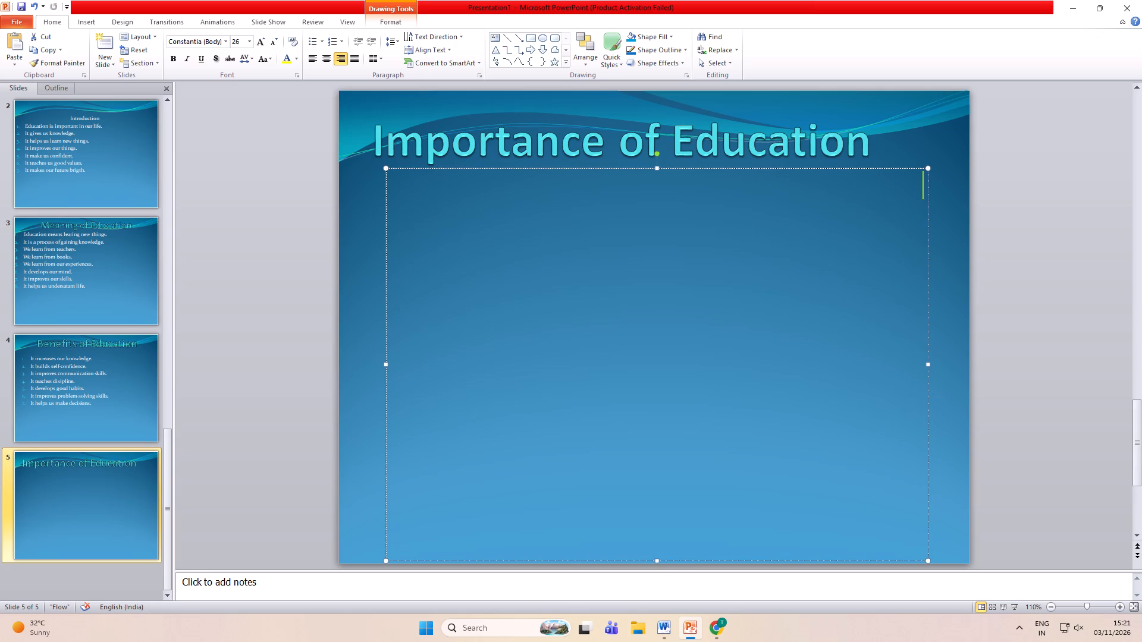
left_click(311, 61)
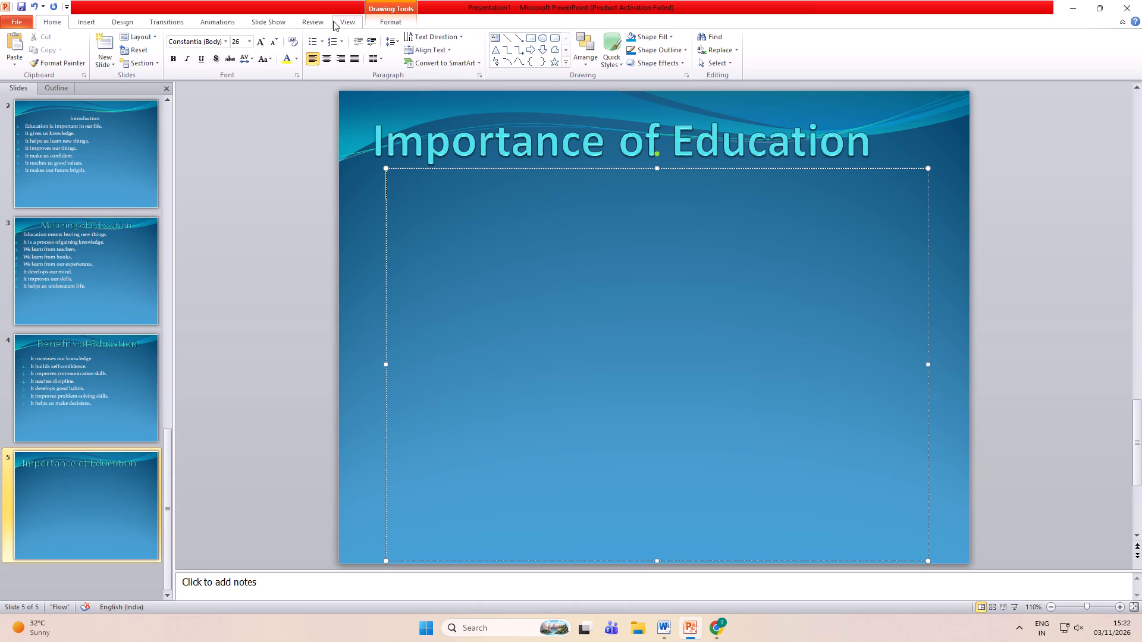
left_click(330, 39)
Enter "Education helps us become successful." as the first numbered point on slide 5.
key("shift+e")
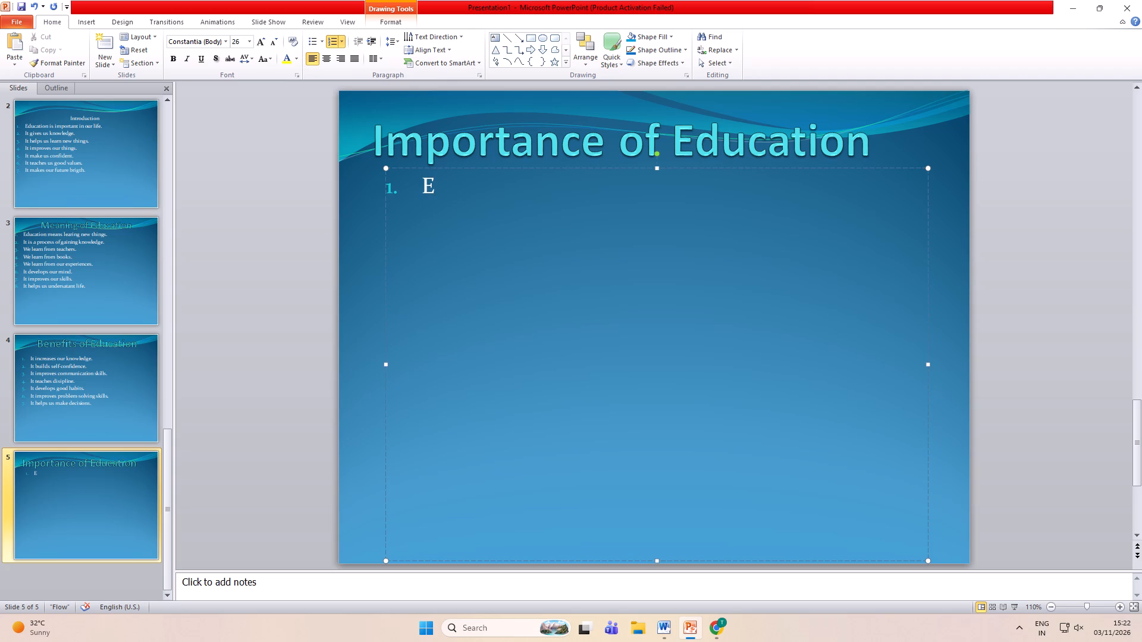
key("d")
key("u")
type("ct")
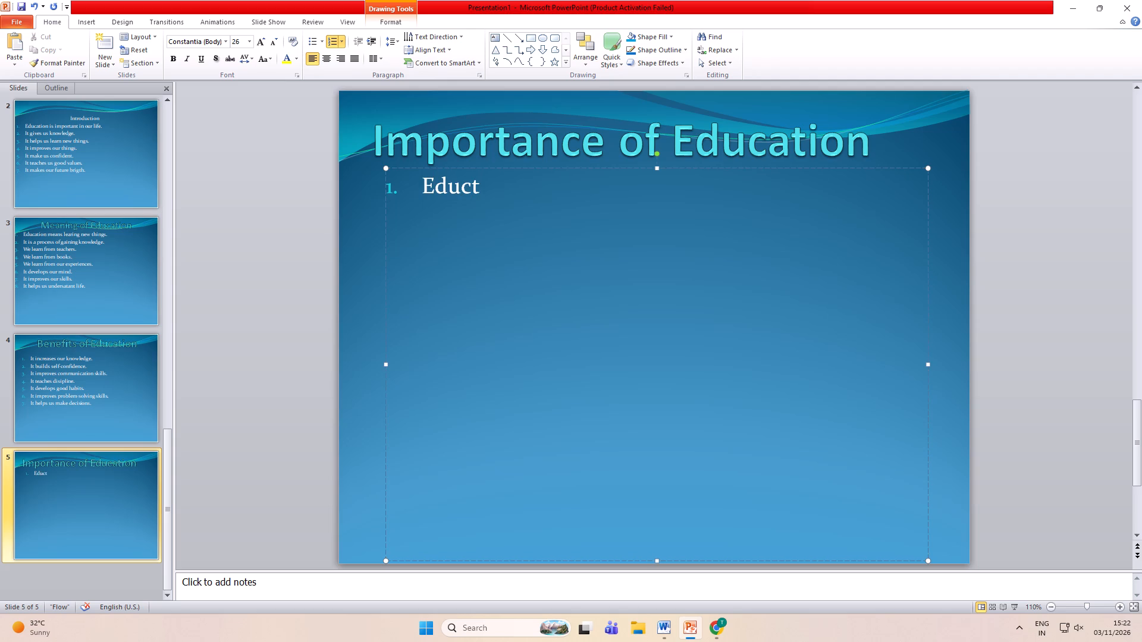
key("BackSpace")
type("ation")
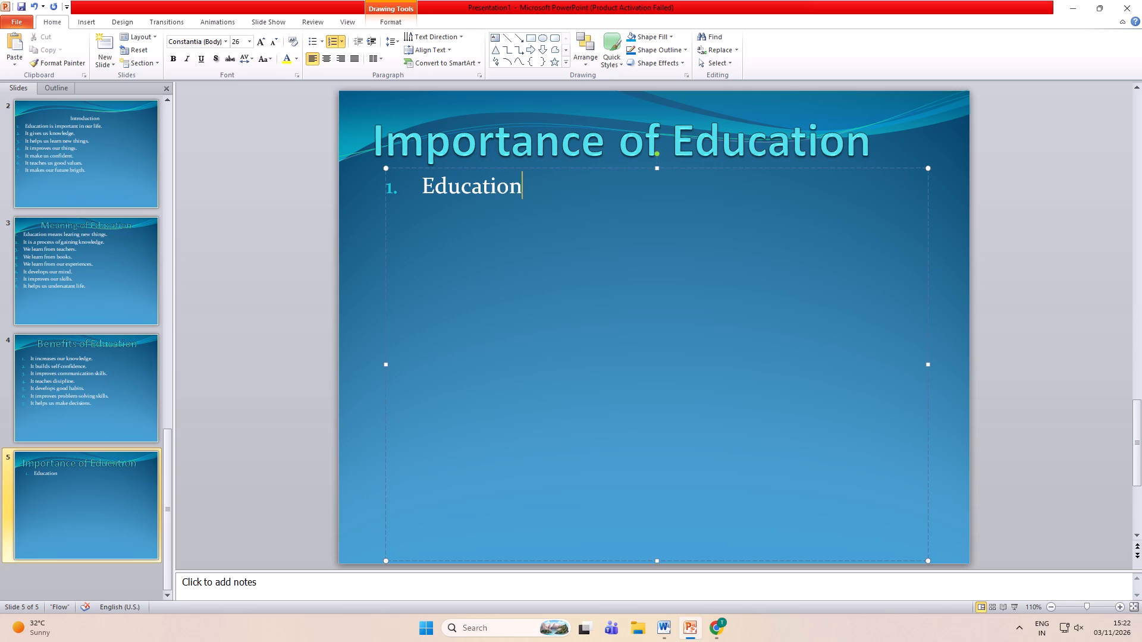
key("space")
type("help-")
key("s")
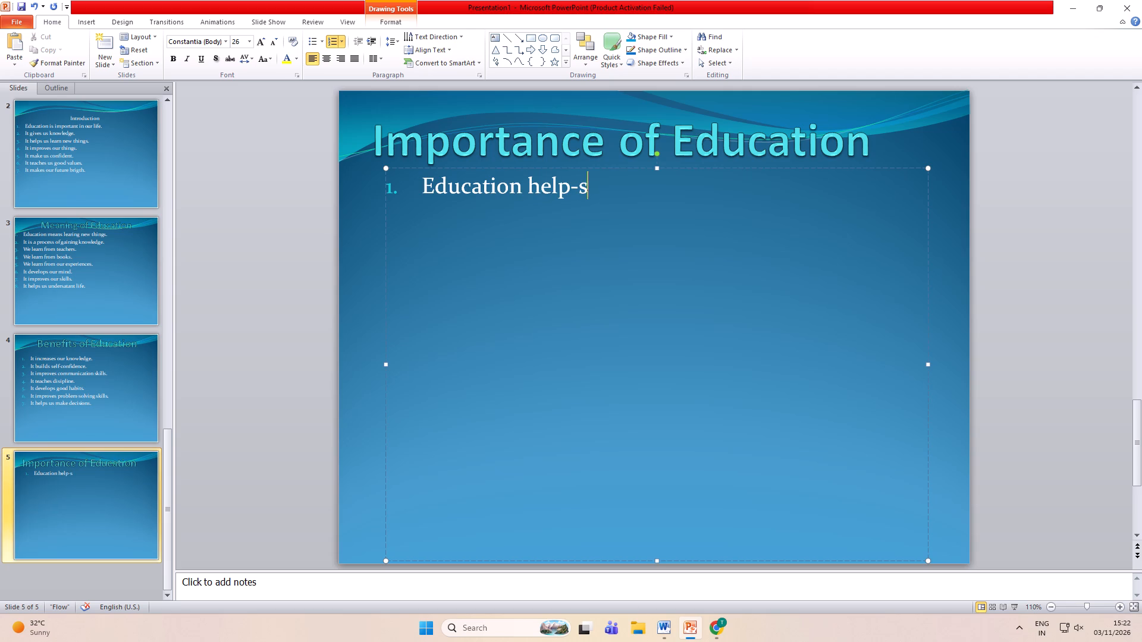
key("BackSpace")
key("BackSpace")
key("s")
key("space")
type("us")
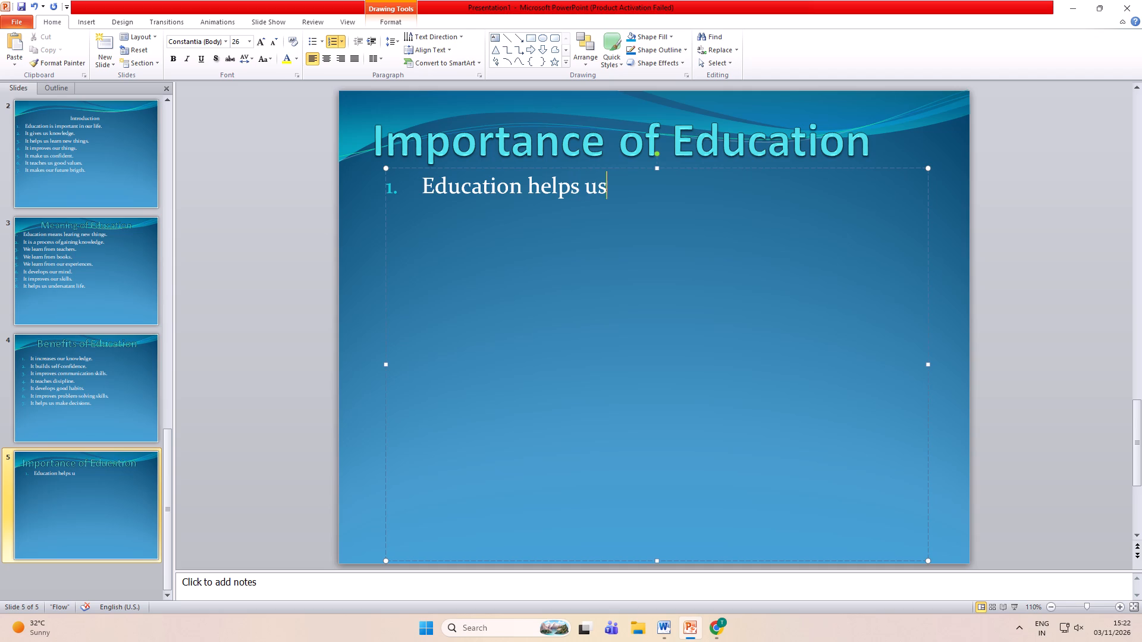
key("space")
type("becom")
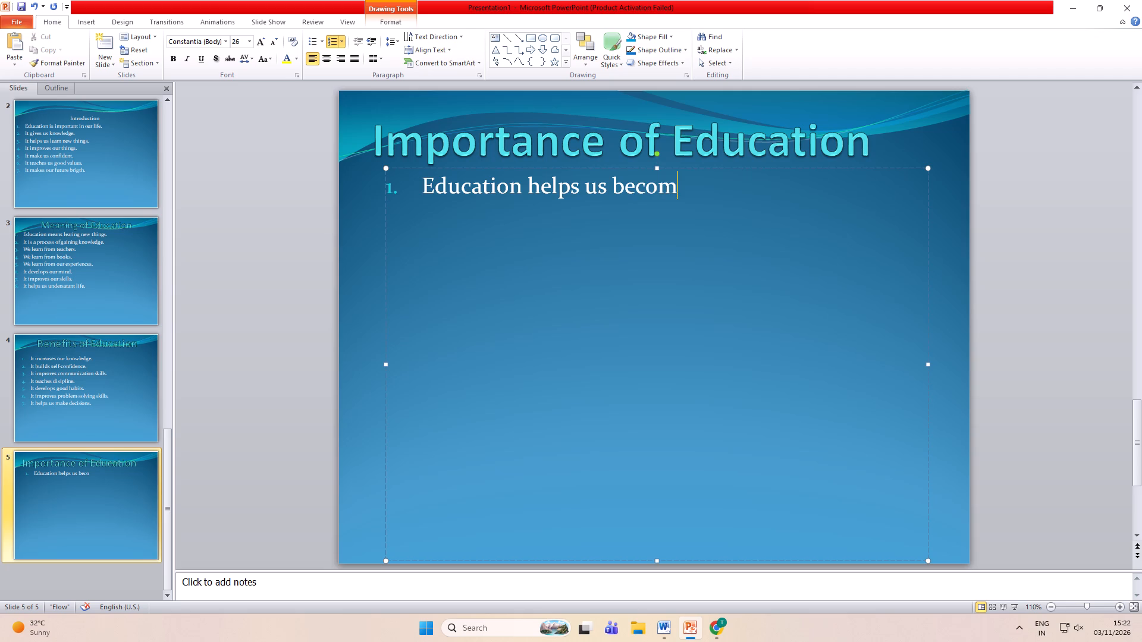
key("e")
key("space")
type("su")
type("cces")
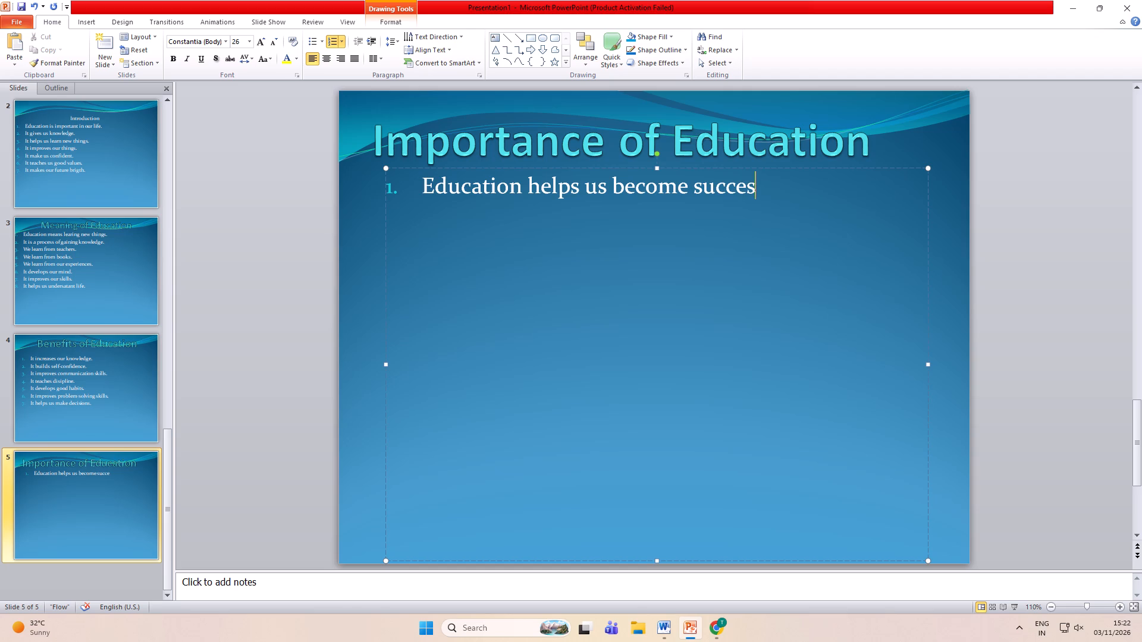
key("s")
type("ful")
key("period")
Add "It gives us a better future." as the second numbered point on slide 5.
key("Return")
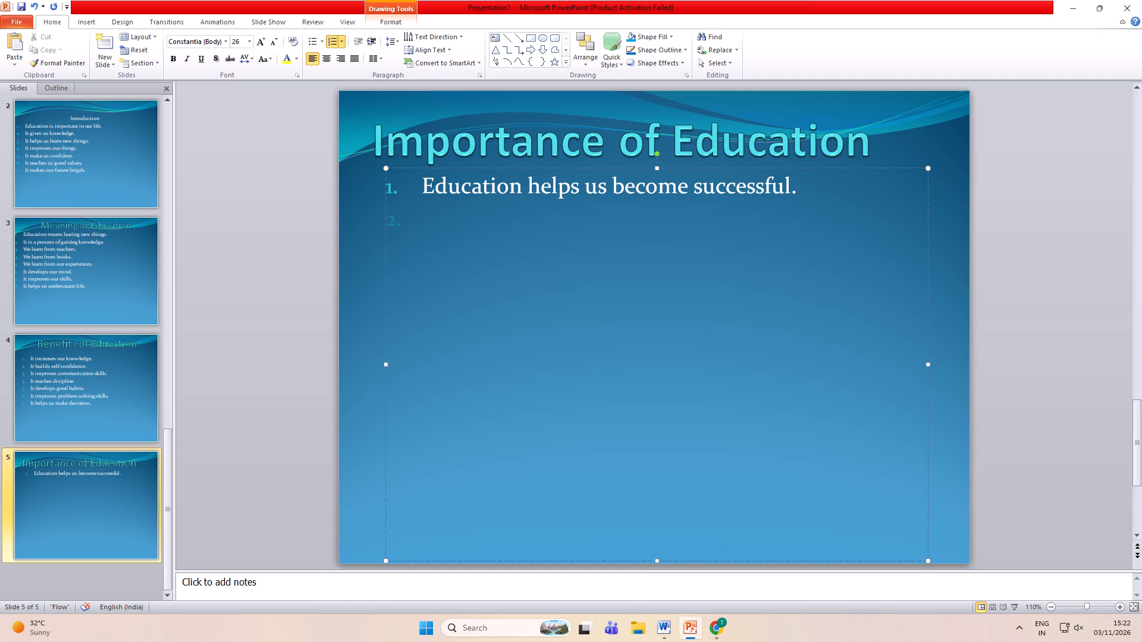
type("it")
key("space")
type("gives")
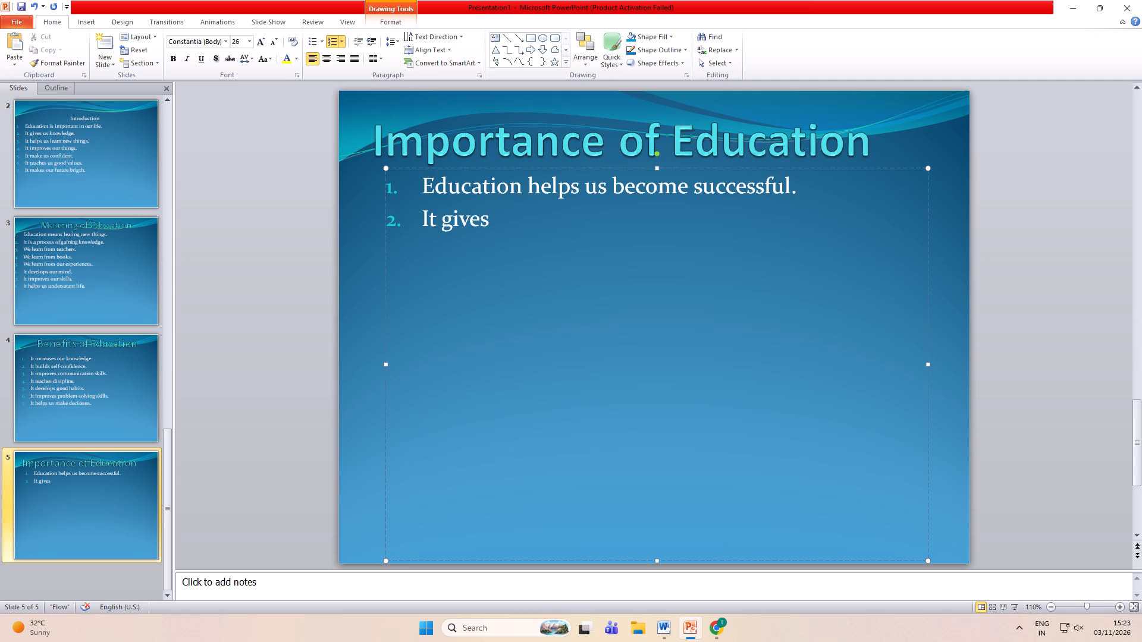
key("space")
type("us")
key("space")
type("a")
key("space")
type("bett")
type("er")
key("space")
type("fu")
type("tu")
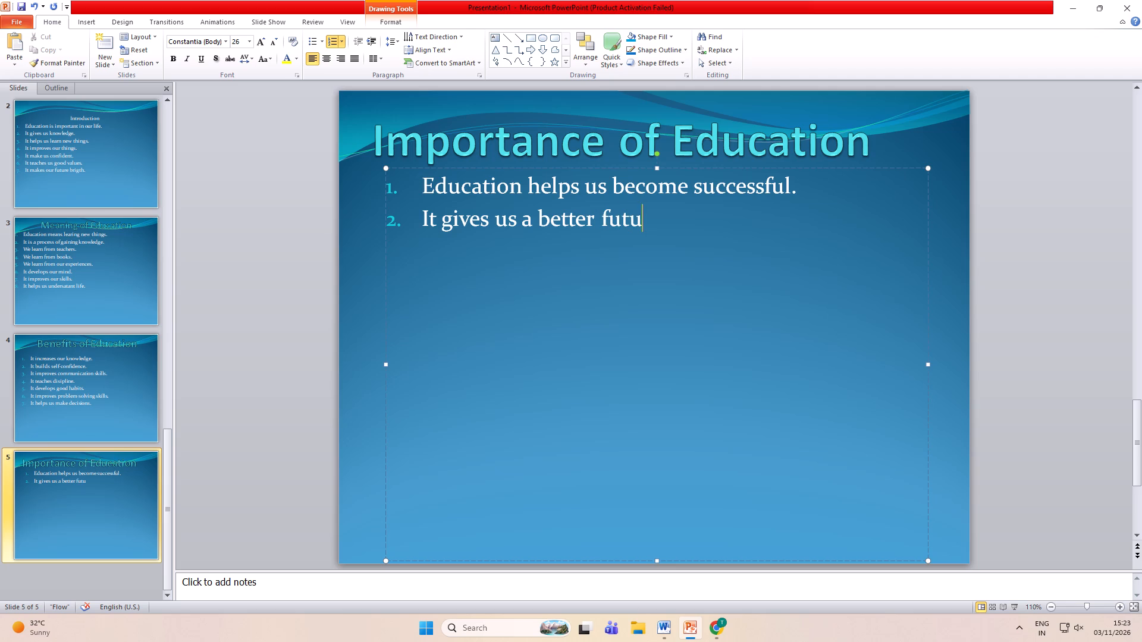
type("re")
key("period")
Add "It helps us get good jobs." as the third numbered point on slide 5.
key("Return")
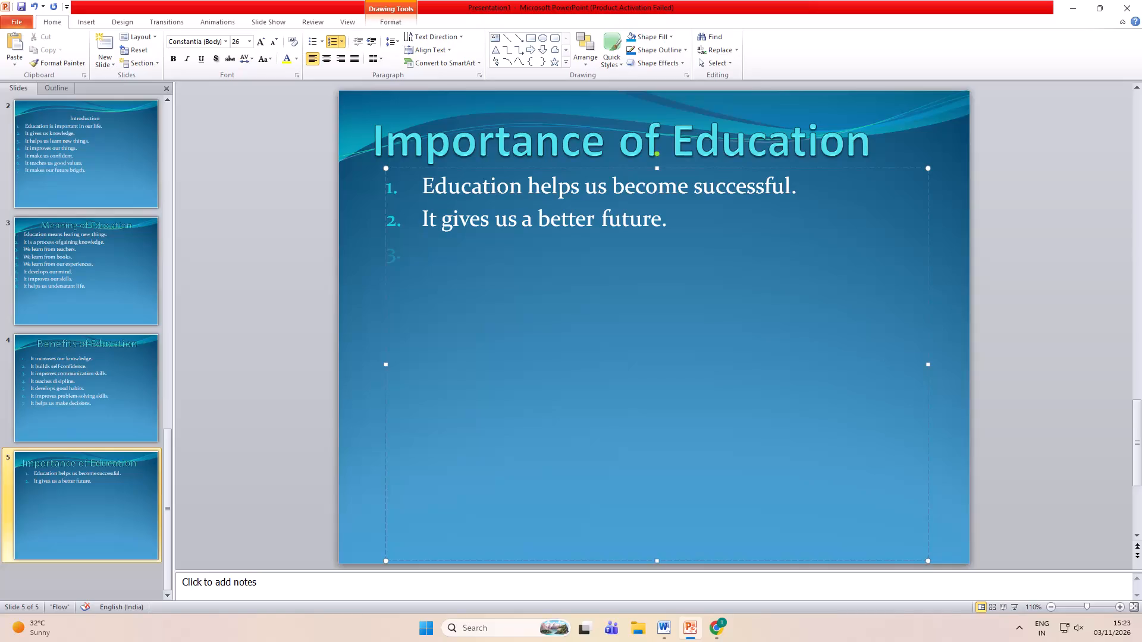
type("it")
key("space")
type("helps")
key("space")
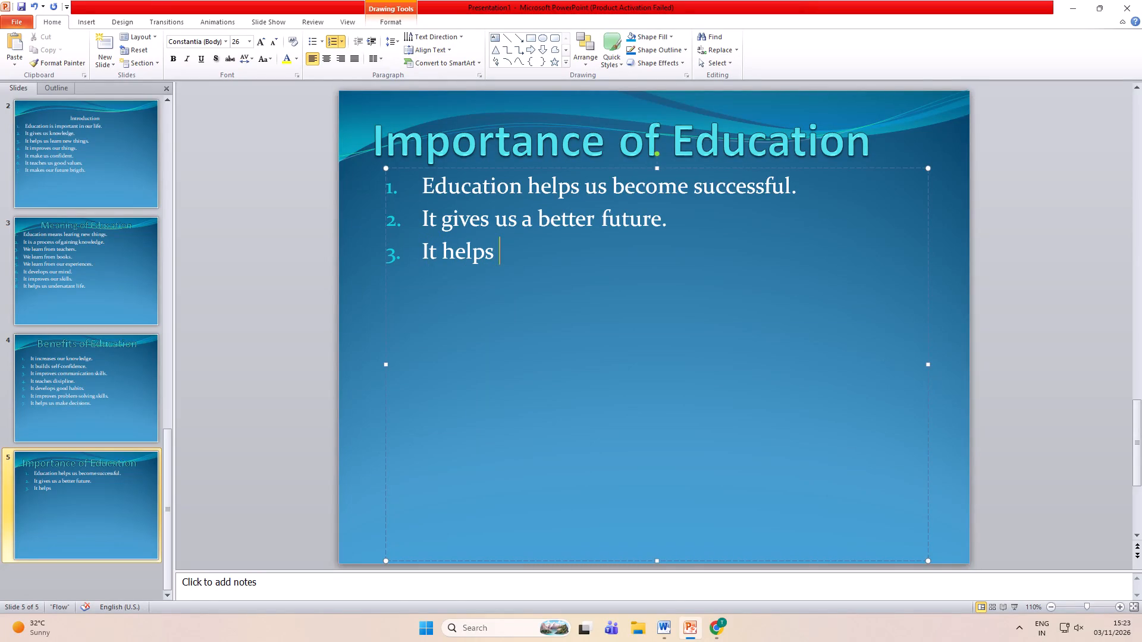
type("us")
key("space")
type("get")
key("space")
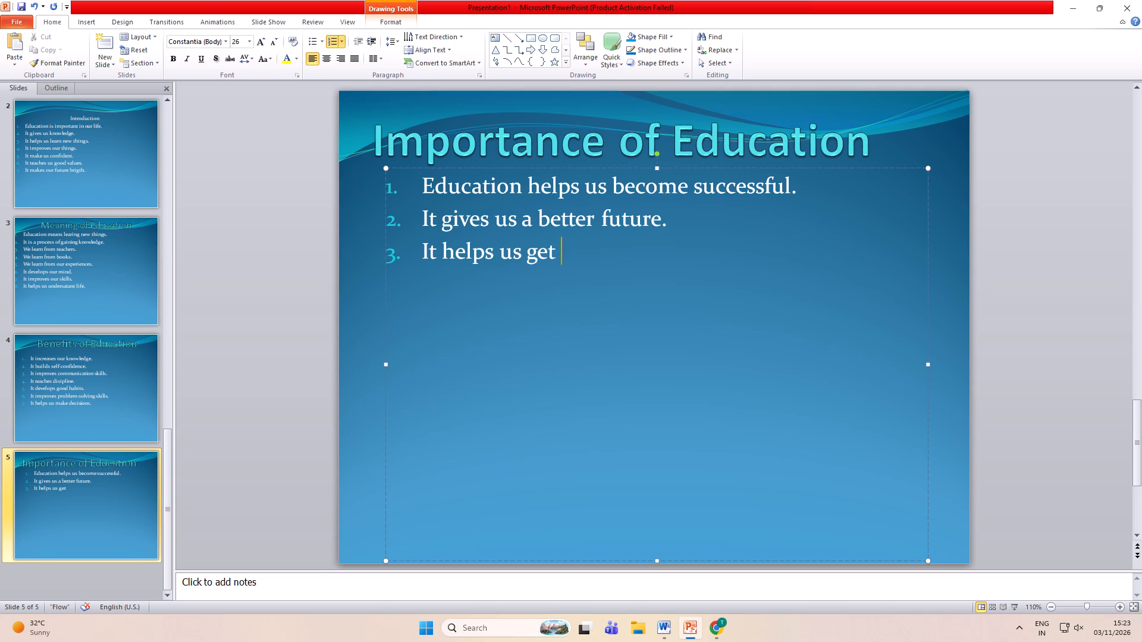
type("good")
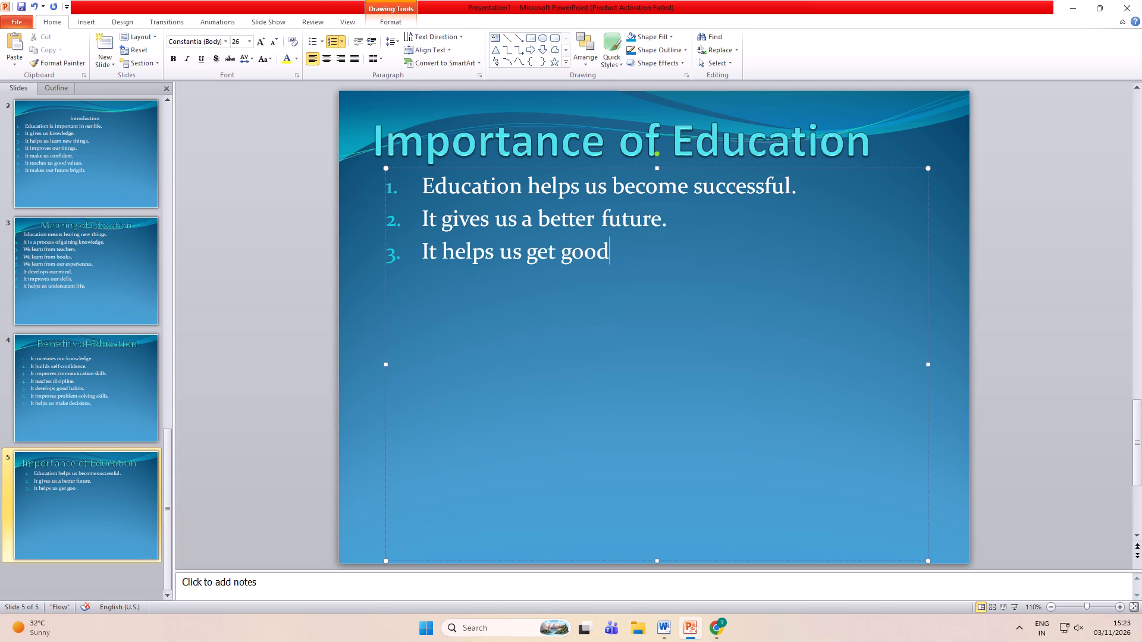
key("space")
type("jobs")
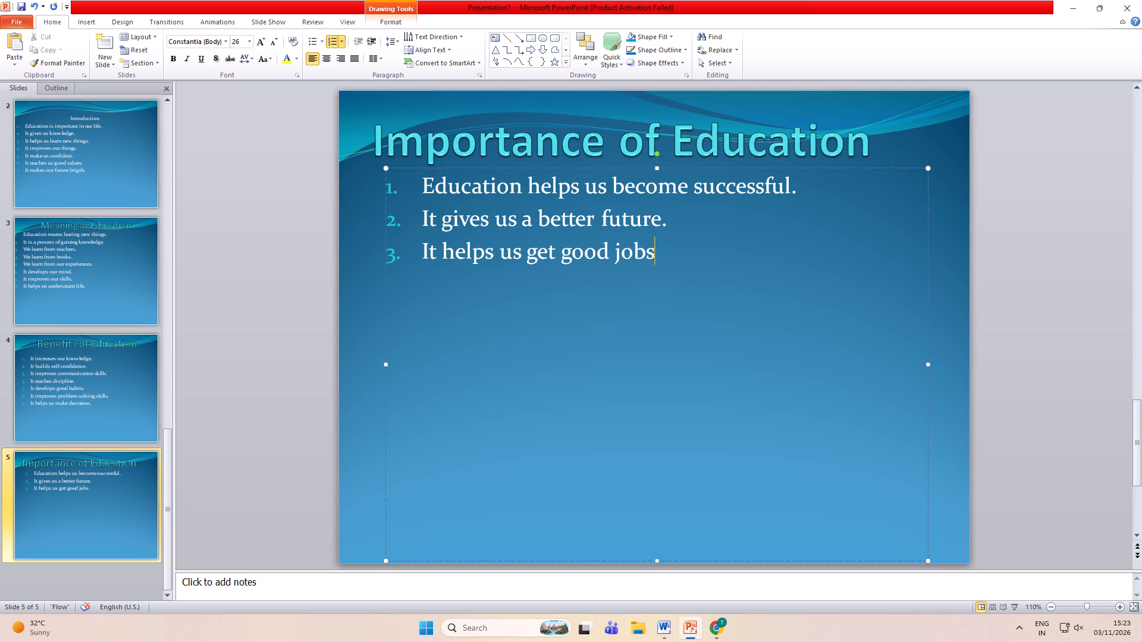
key("period")
Add "It develops our personality." as the fourth numbered point on slide 5.
key("Return")
key("i")
key("t")
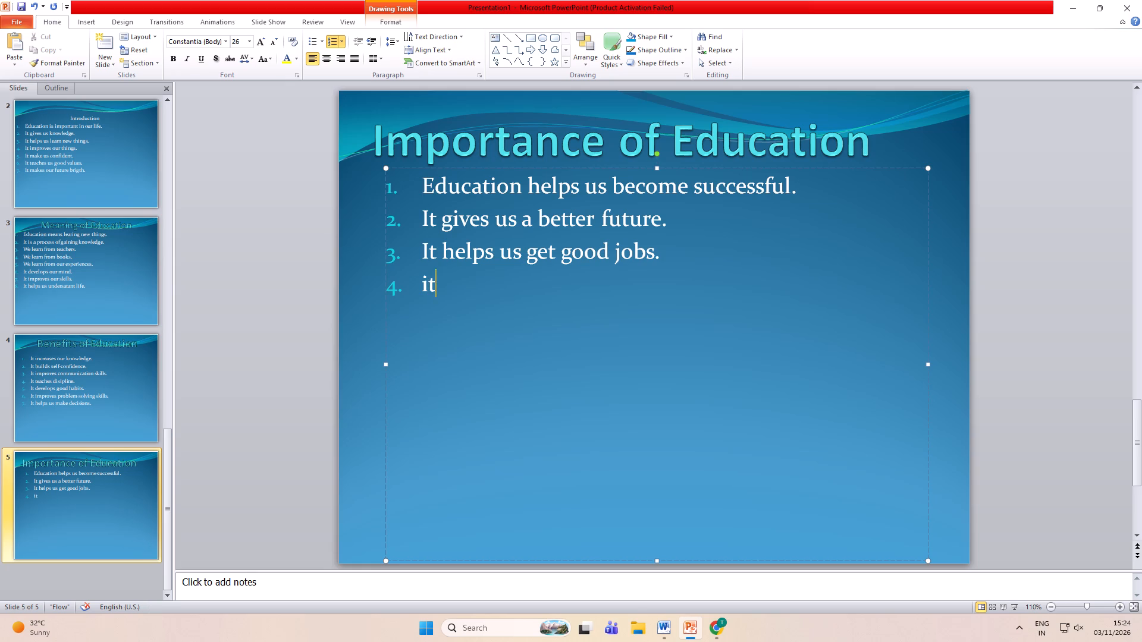
key("space")
type("de")
type("ve")
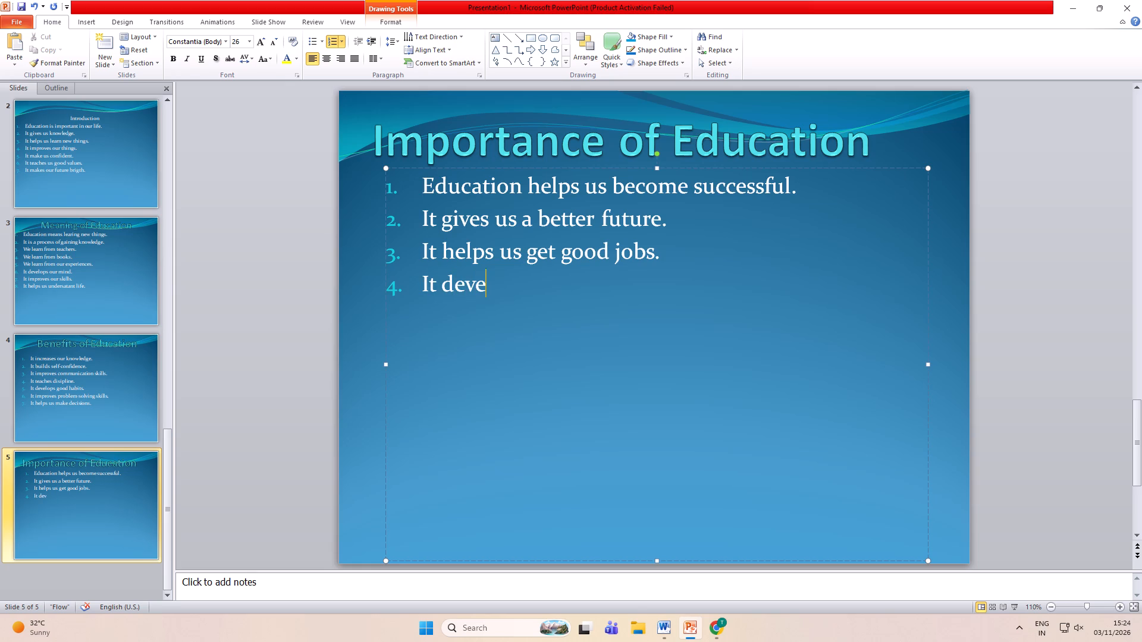
type("lp")
key("BackSpace")
type("ops")
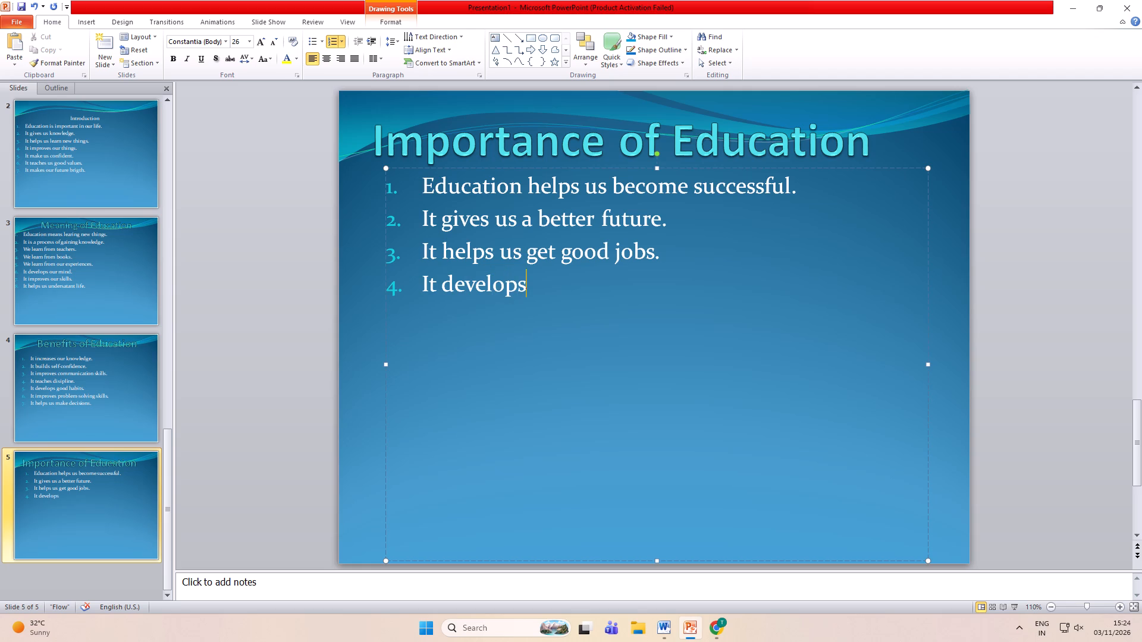
key("space")
type("ou")
type("r")
key("space")
key("p")
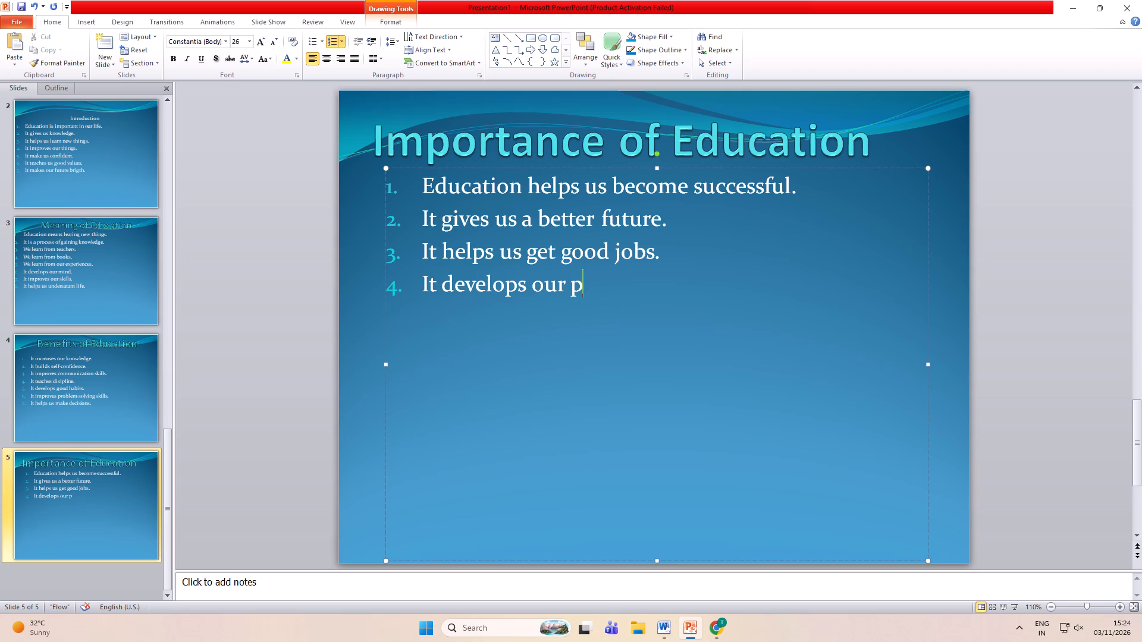
key("e")
type("rso")
type("na")
type("lity")
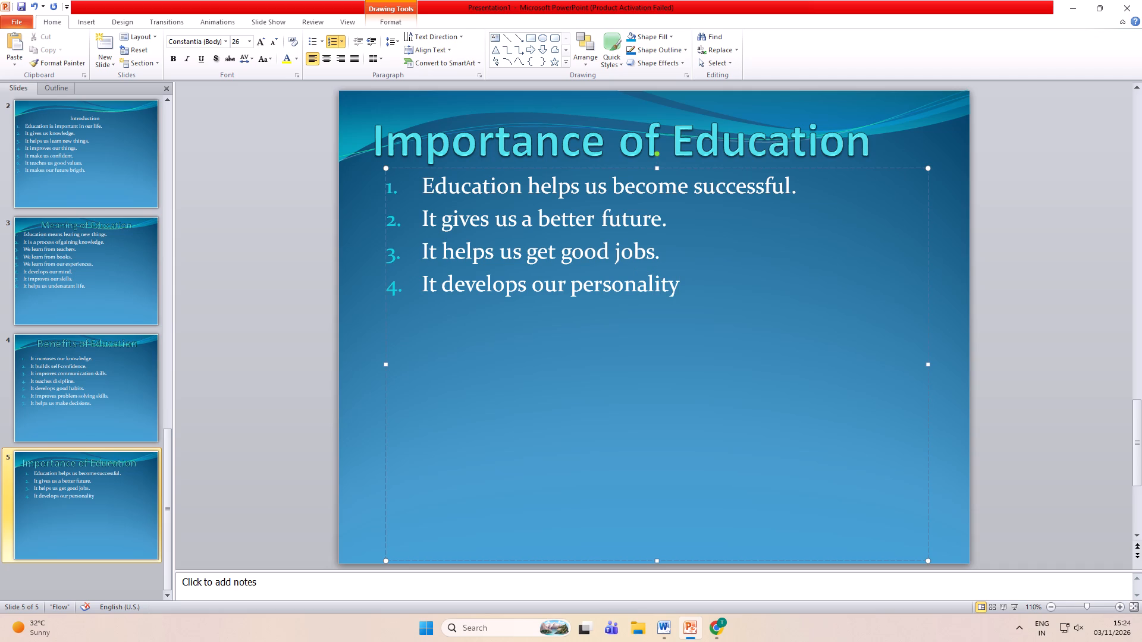
key("period")
Add "It teaches us right and wrong." as the fifth numbered point on slide 5.
key("Return")
type("it")
key("space")
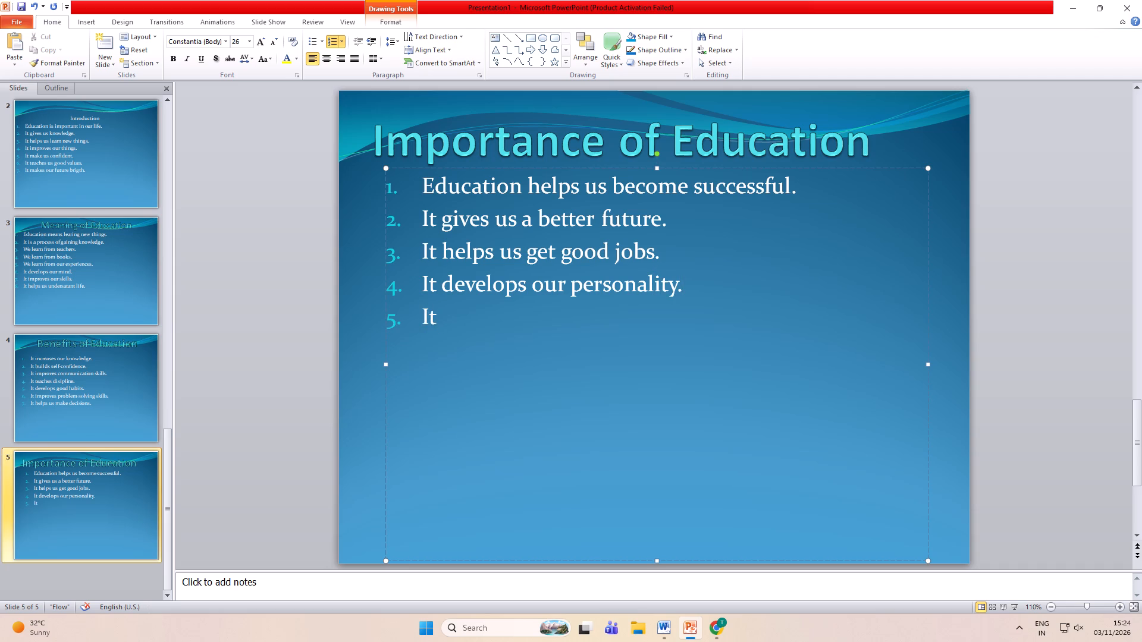
key("t")
type("e4")
key("a")
key("BackSpace")
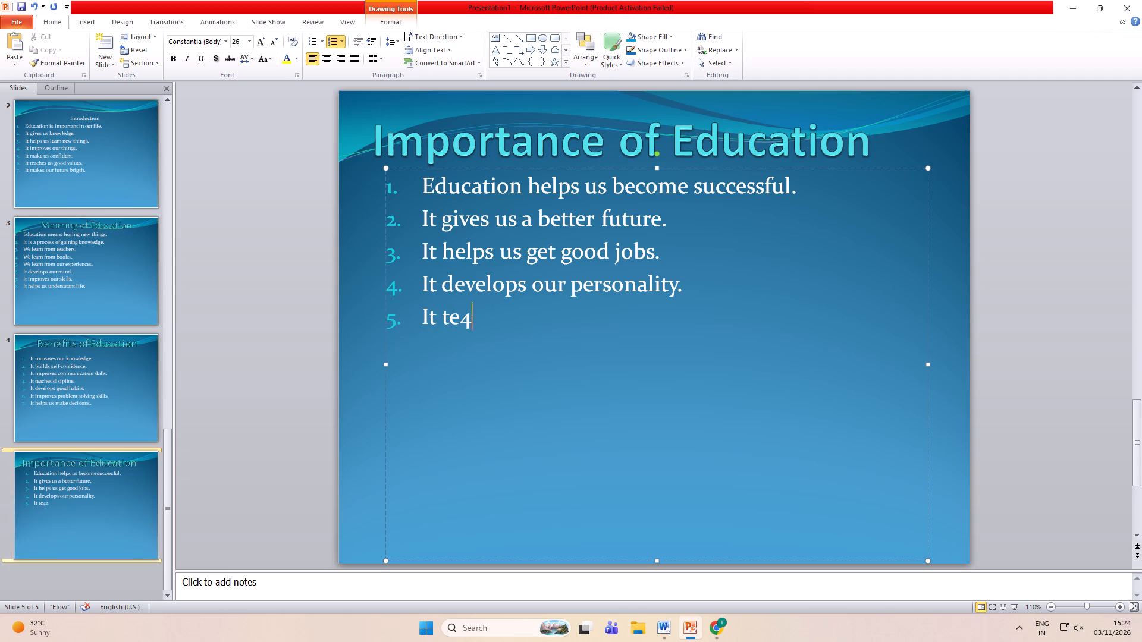
key("BackSpace")
key("a")
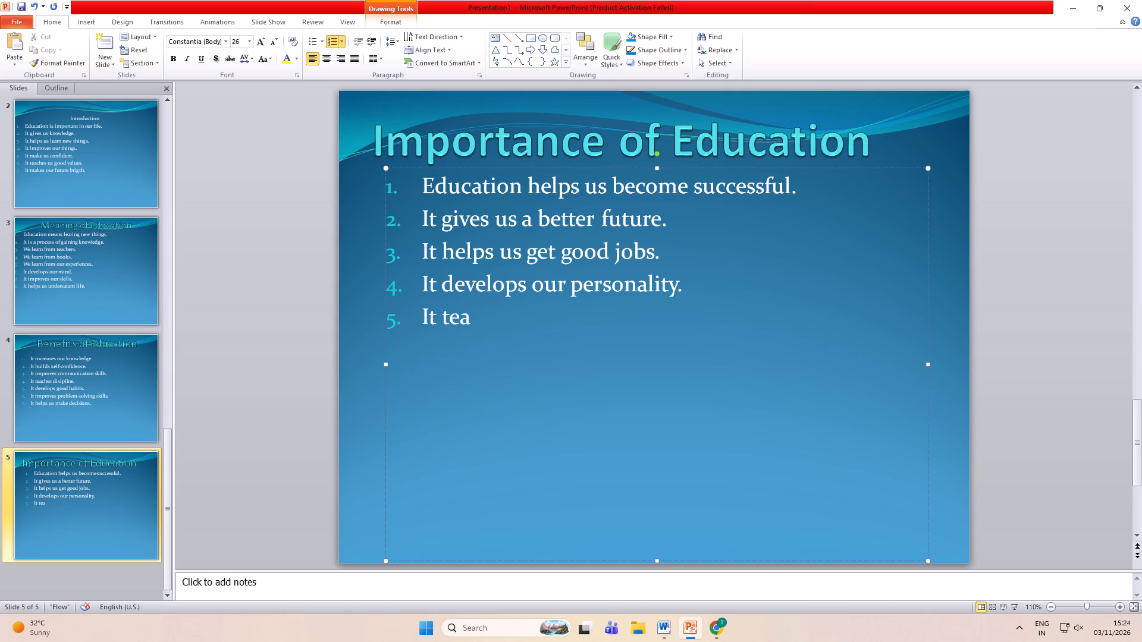
type("ches")
key("space")
type("i")
key("BackSpace")
type("us")
key("space")
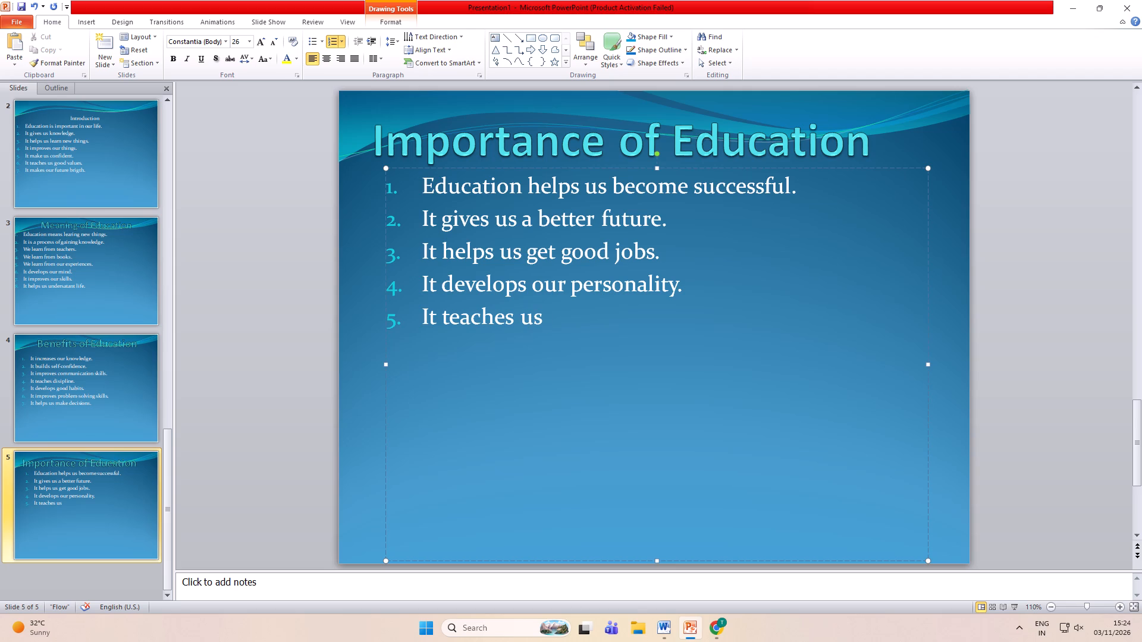
type("ri")
key("g")
type("ht")
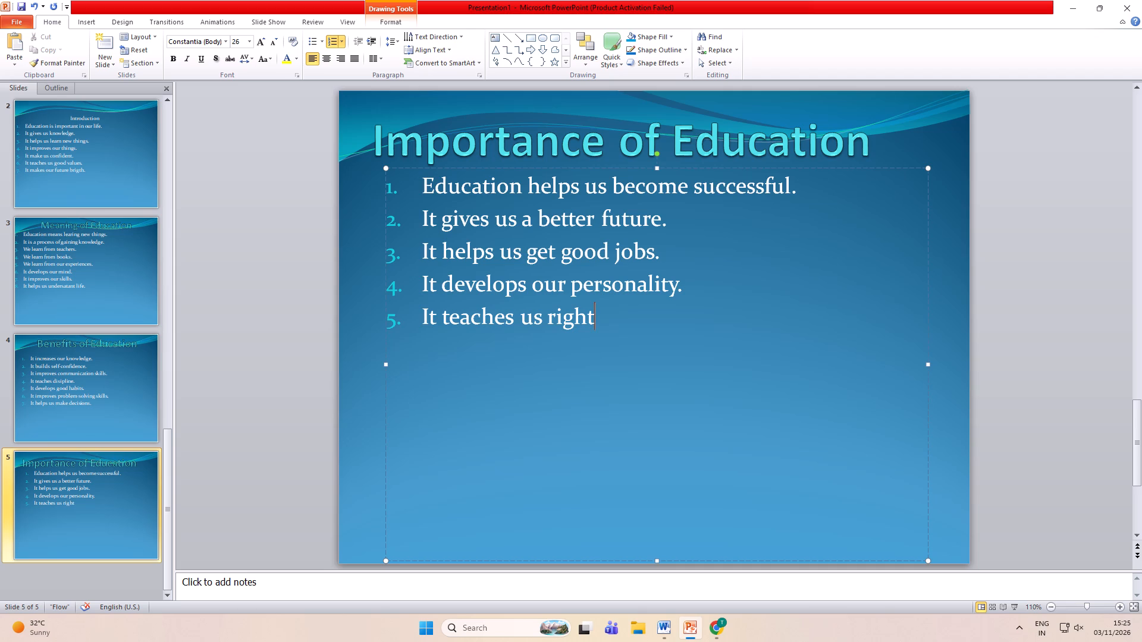
key("space")
type("and")
key("space")
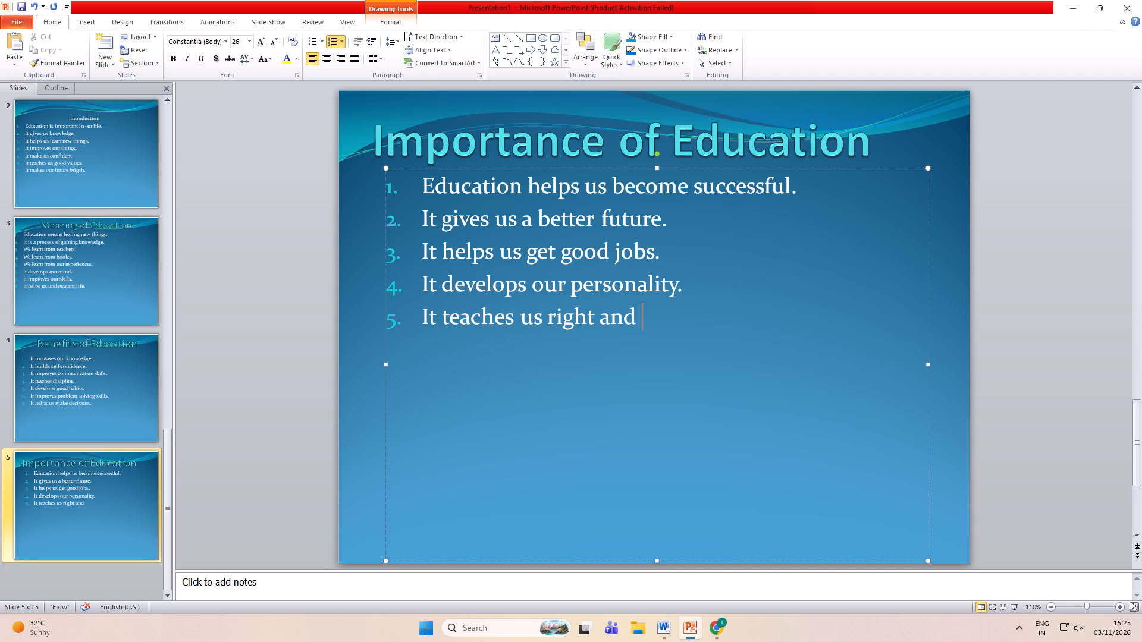
type("we")
key("BackSpace")
type("ro")
type("ng")
key("period")
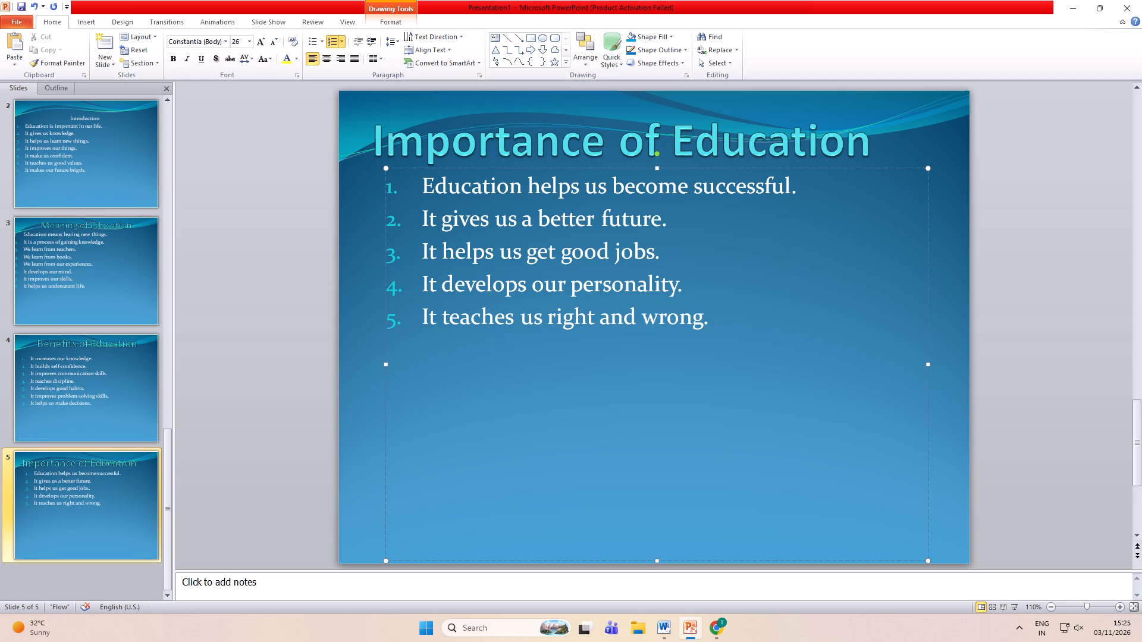
Add "It helps us achieve our goals." as the sixth numbered point on slide 5.
key("Return")
type("it")
key("space")
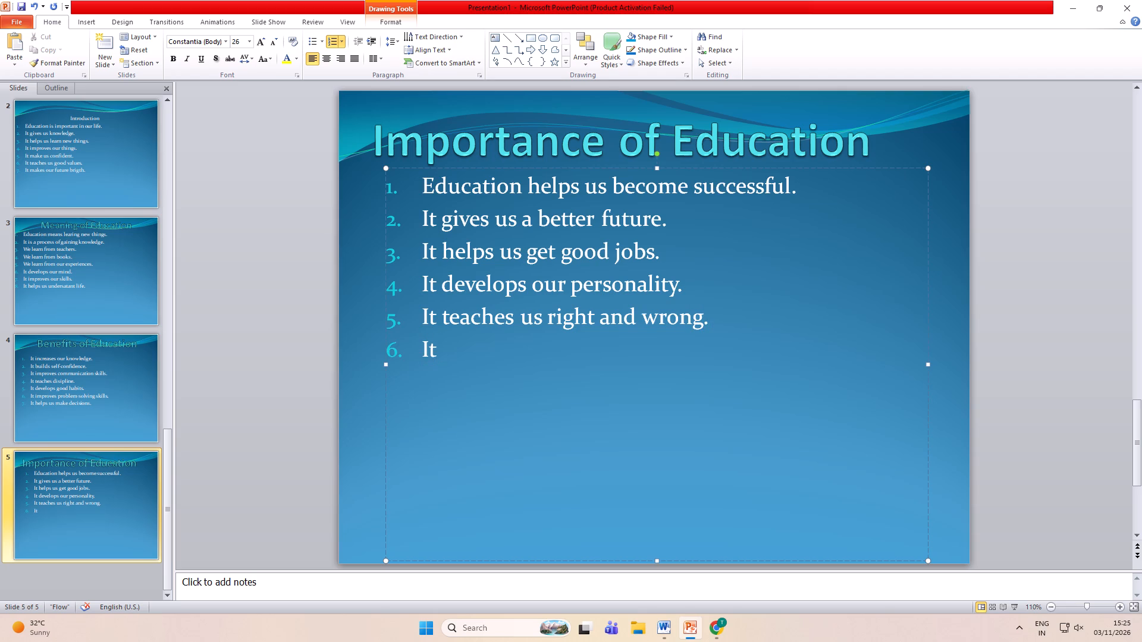
type("helps")
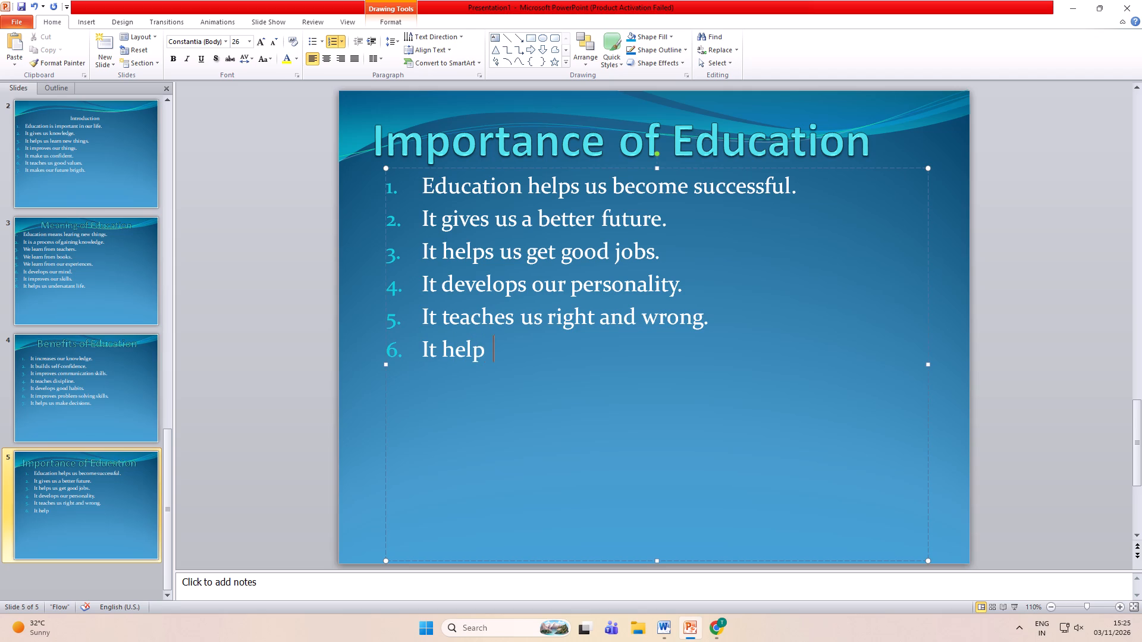
key("space")
type("us")
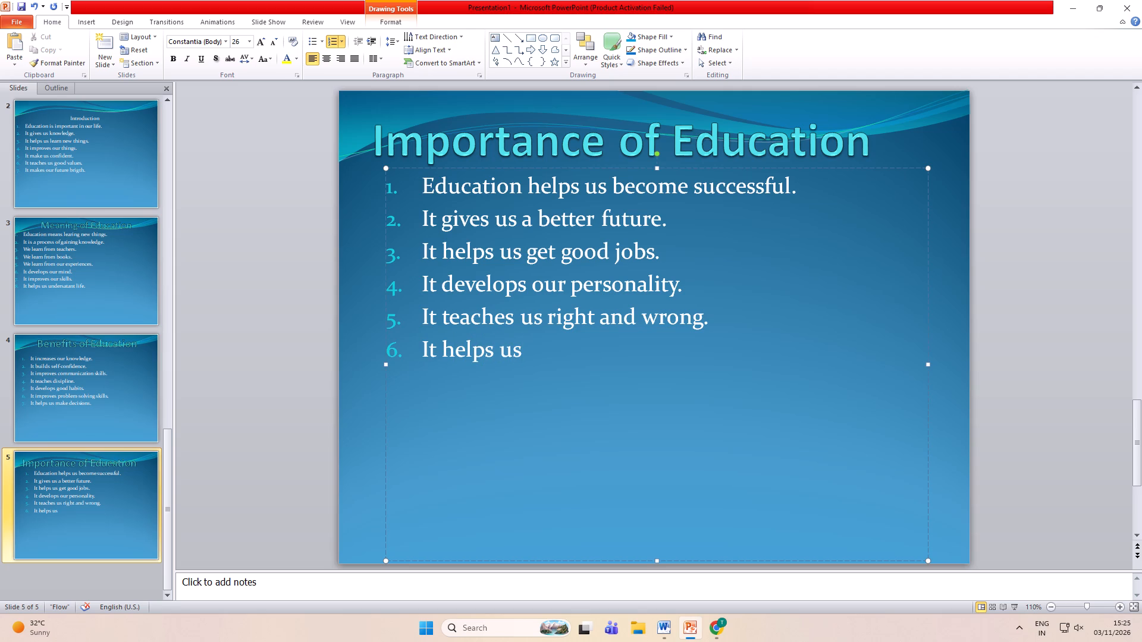
key("space")
type("ach")
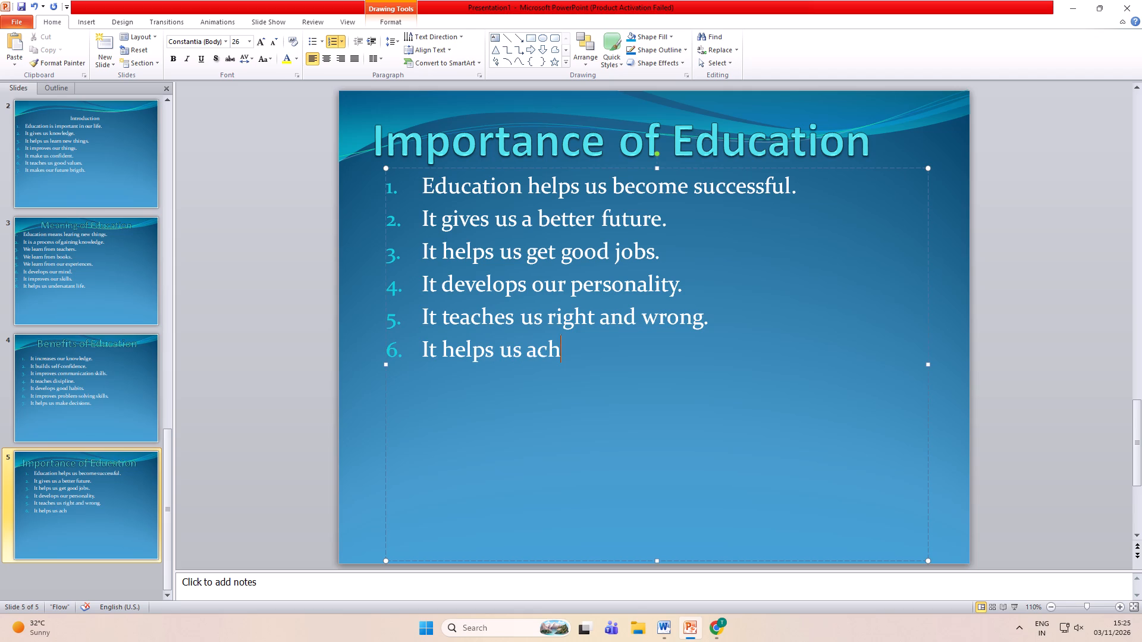
key("i")
type("ev")
key("w")
key("BackSpace")
key("e")
key("space")
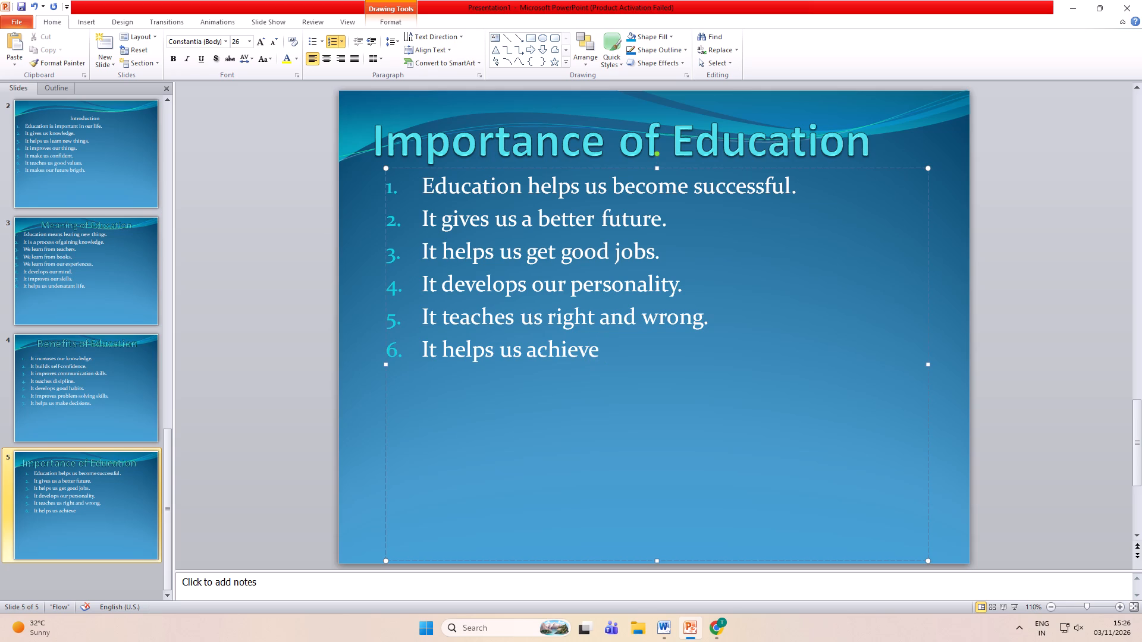
type("our")
key("space")
key("g")
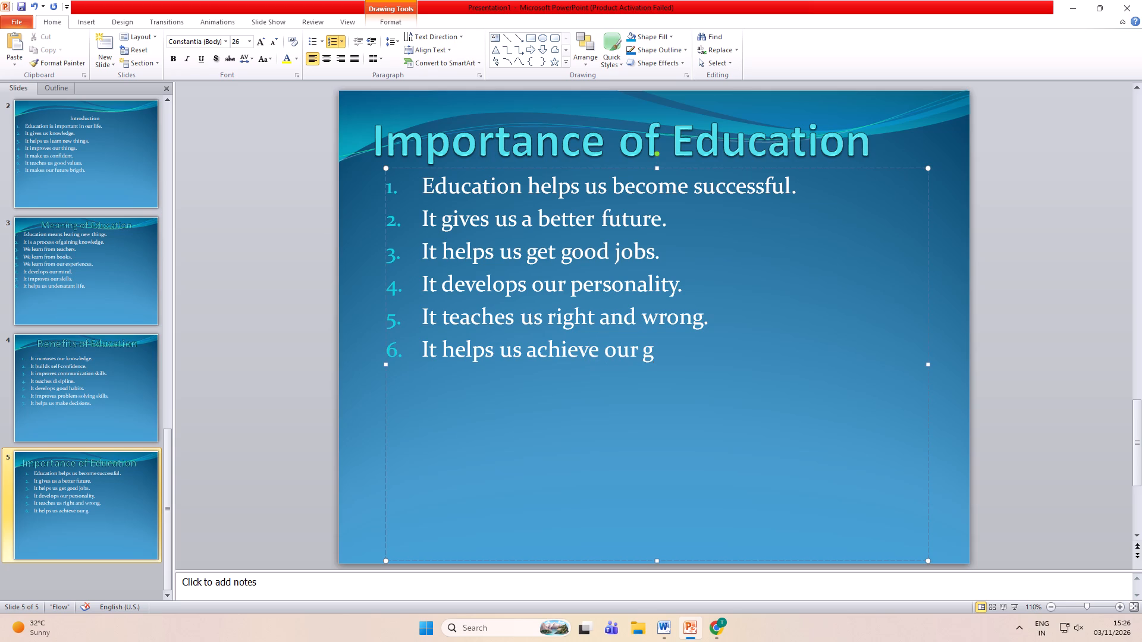
key("o")
type("als")
key("period")
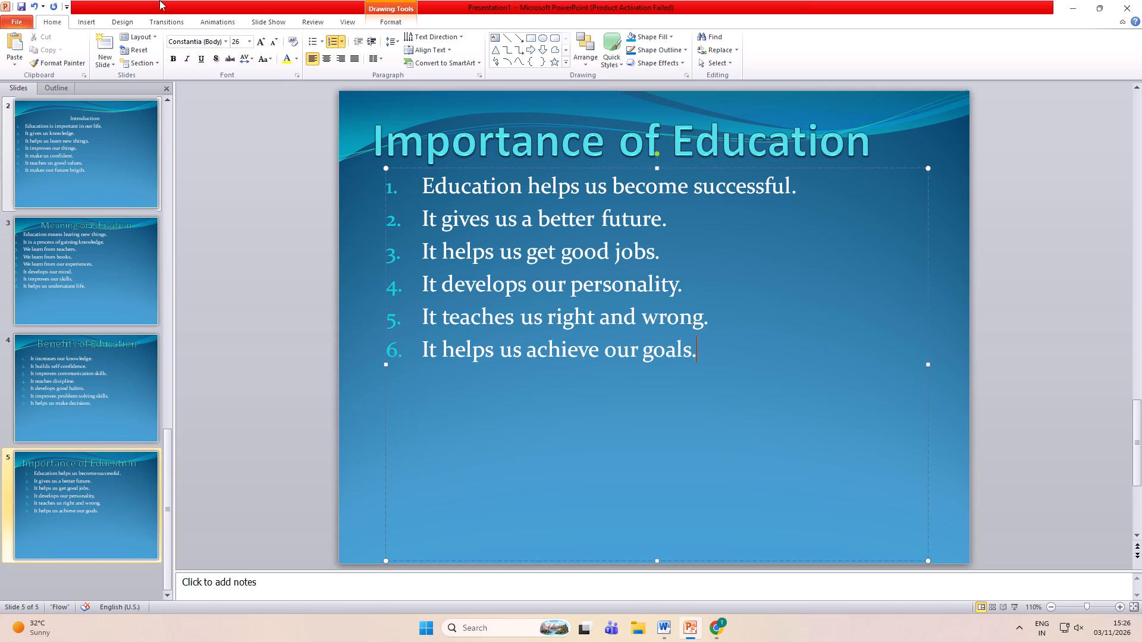
Set the font size of all six numbered points on slide 5 to 40.
left_click_drag(423, 183, 751, 320)
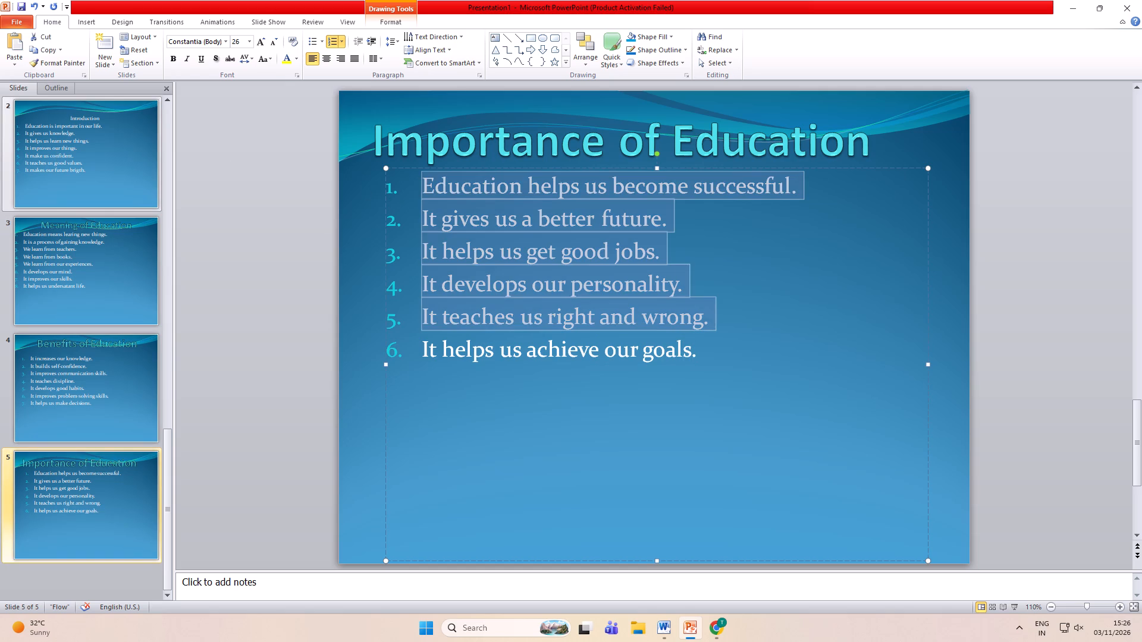
left_click_drag(751, 320, 796, 392)
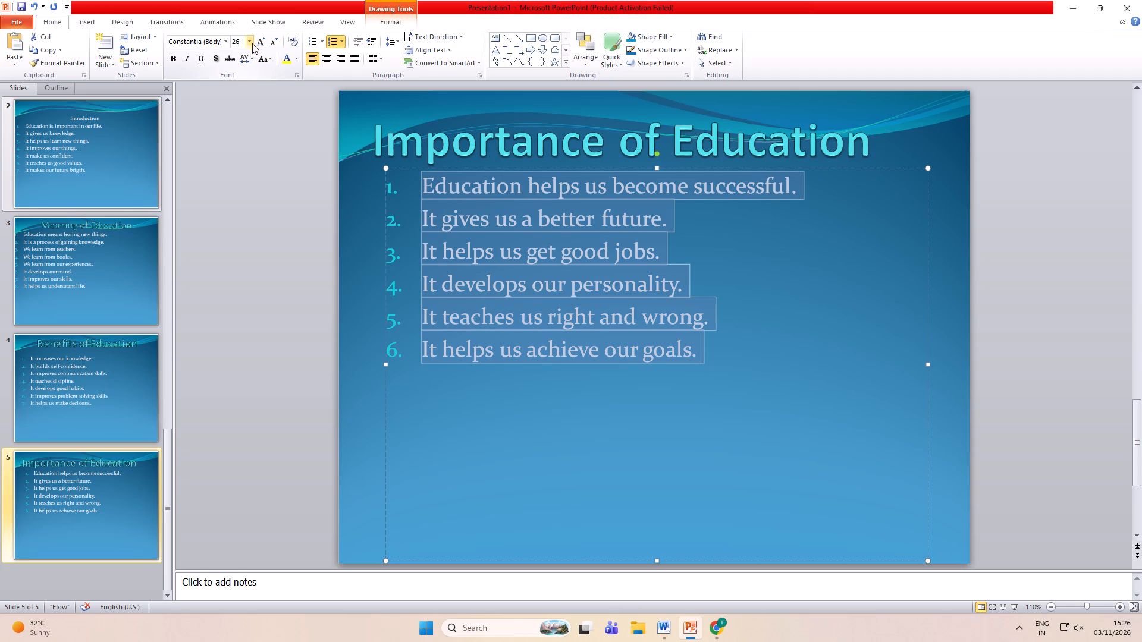
left_click(254, 45)
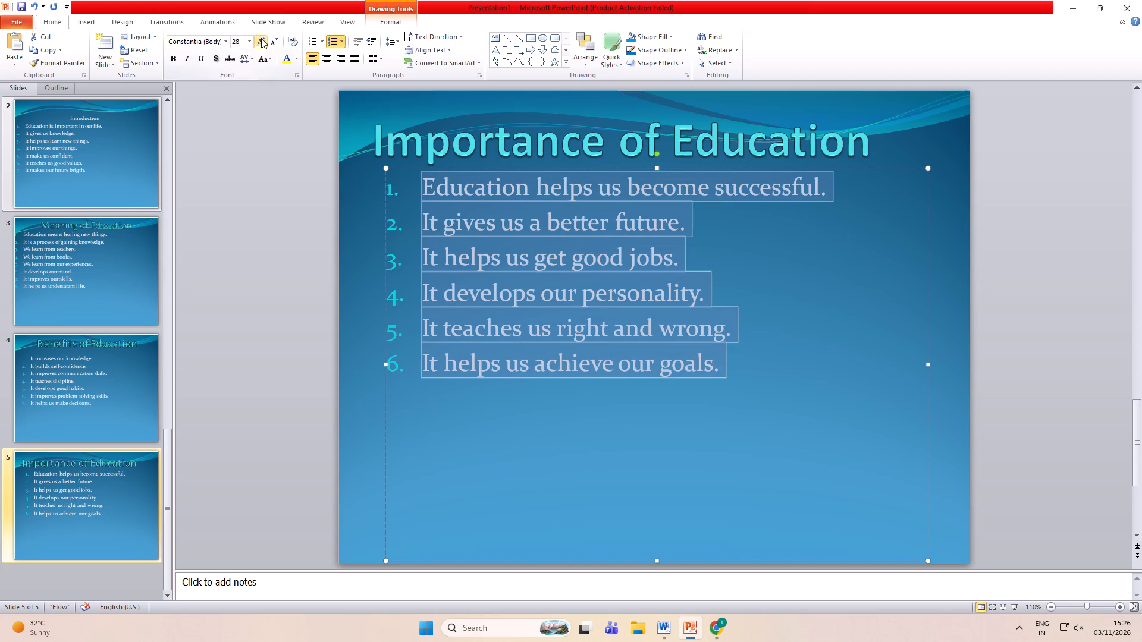
left_click(256, 39)
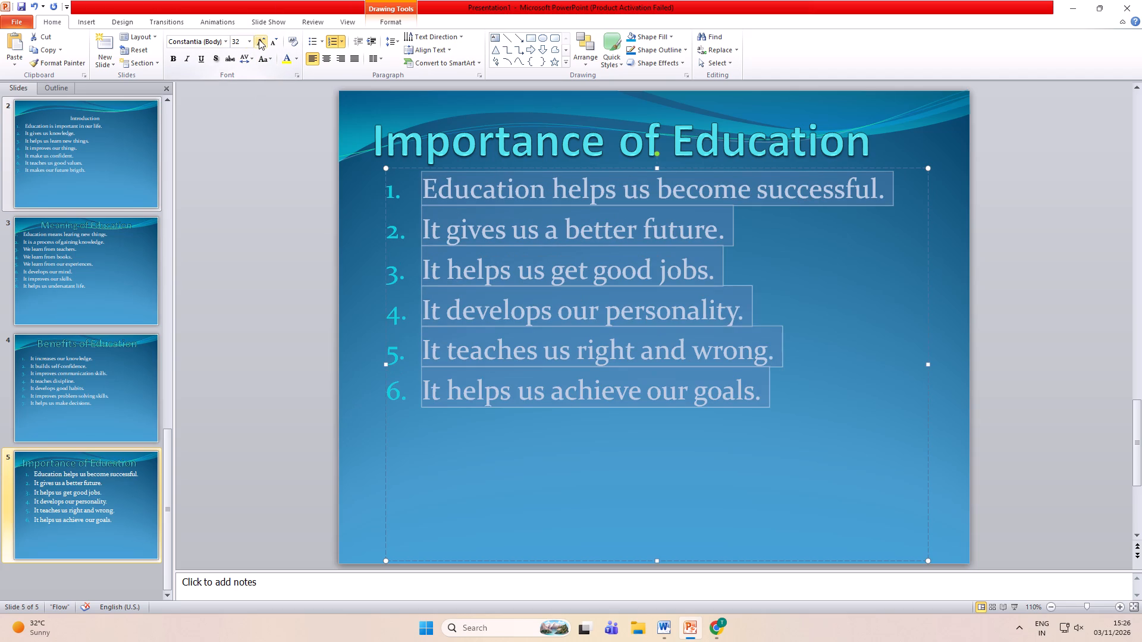
left_click(249, 43)
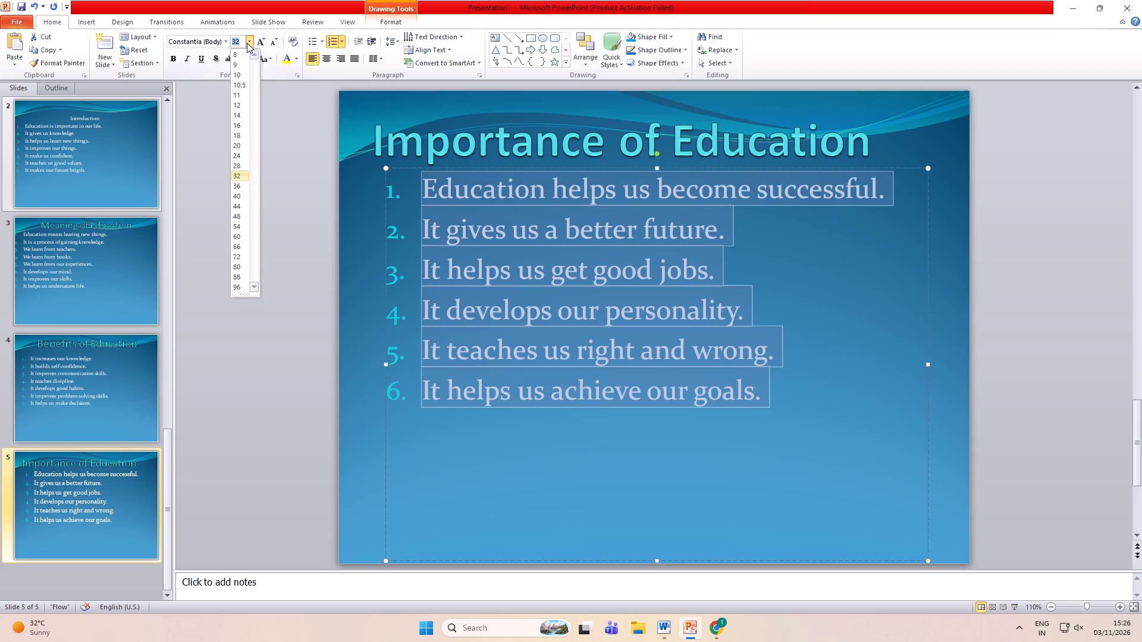
left_click(243, 193)
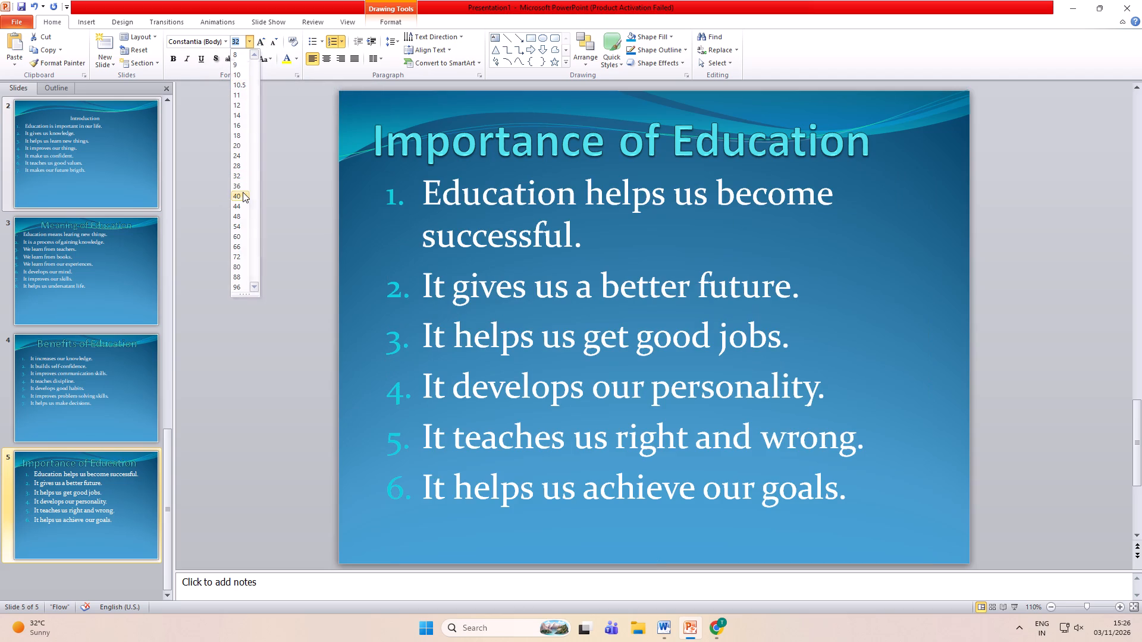
Set the font size of all seven numbered points on the Benefits of Education slide to 36.
left_click(65, 310)
left_click(52, 351)
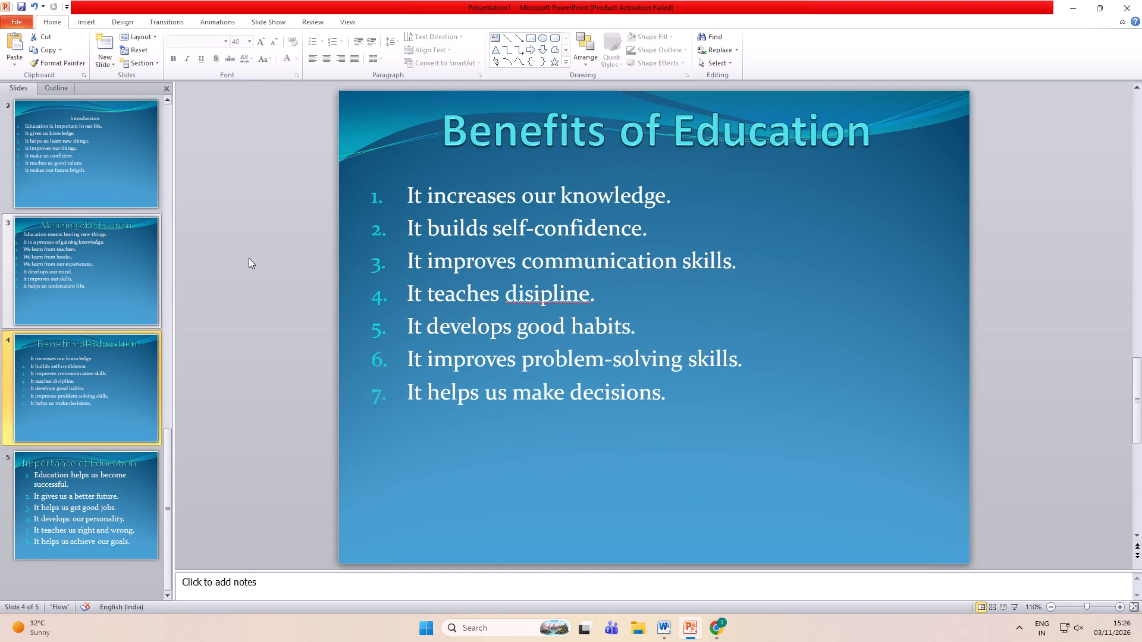
left_click_drag(393, 197, 760, 526)
left_click(247, 37)
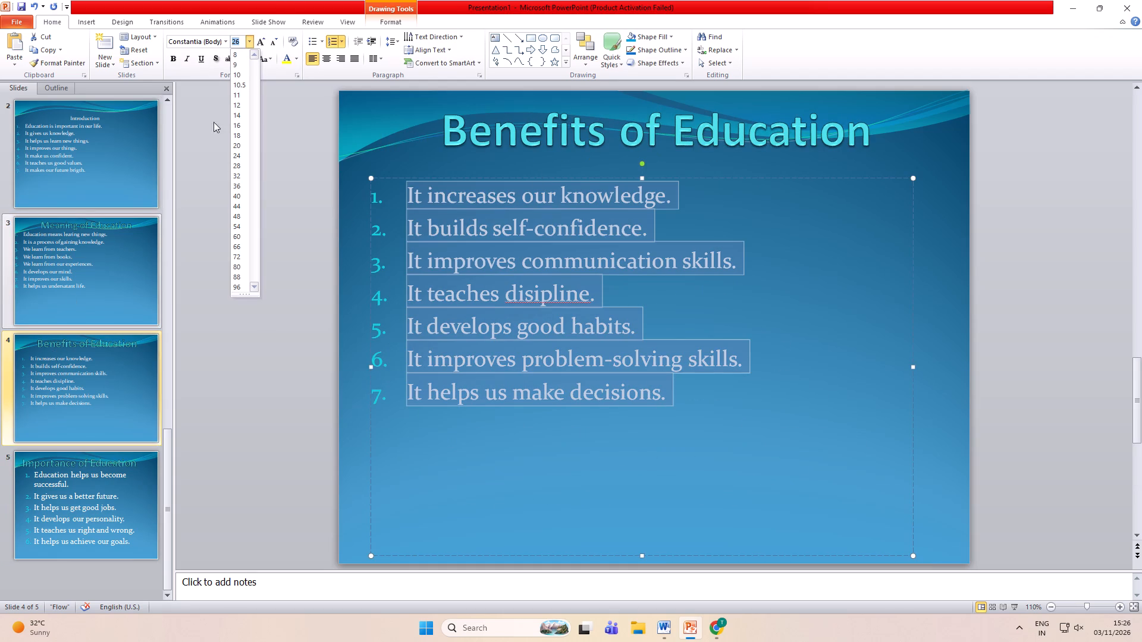
left_click(246, 182)
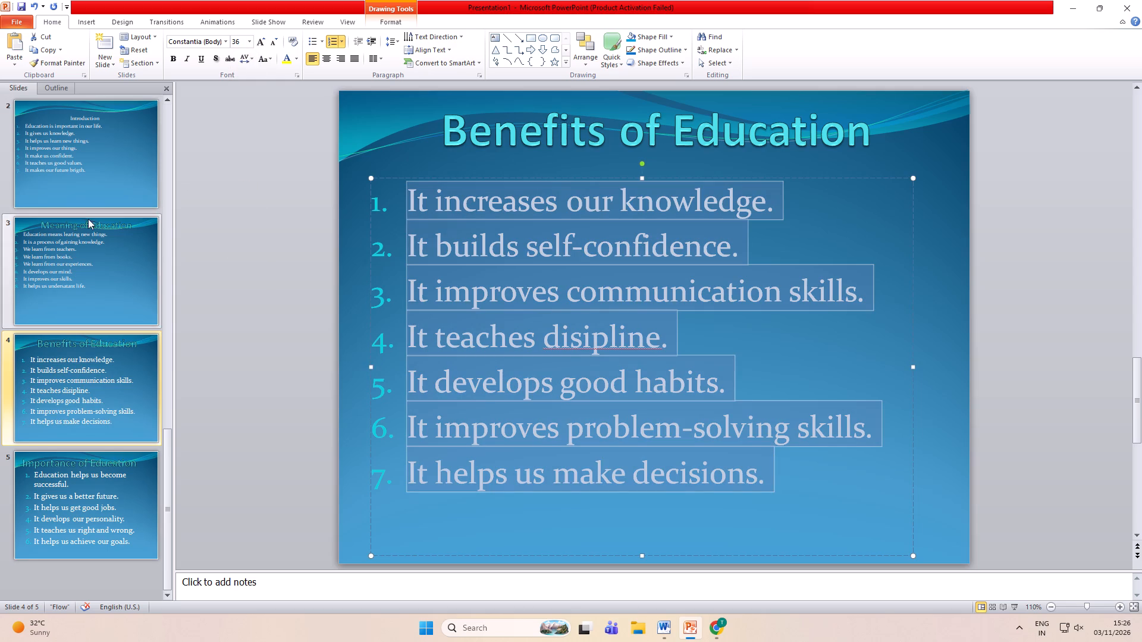
Set the font size of all eight numbered points on the Meaning of Education slide to 36.
left_click(64, 240)
left_click_drag(368, 163, 612, 498)
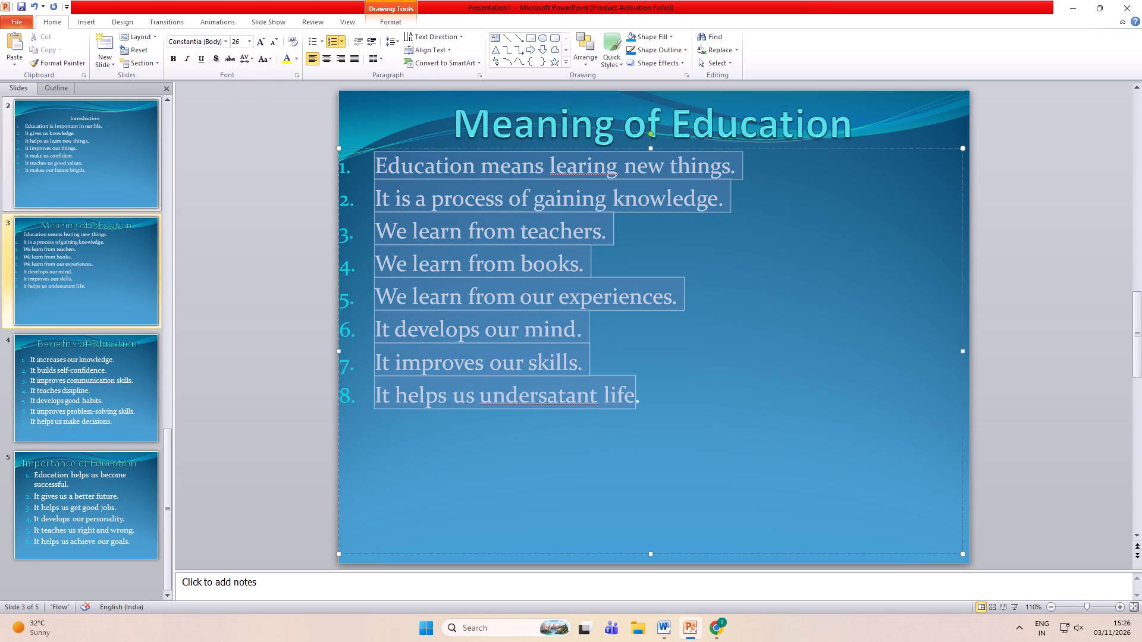
left_click_drag(612, 498, 654, 528)
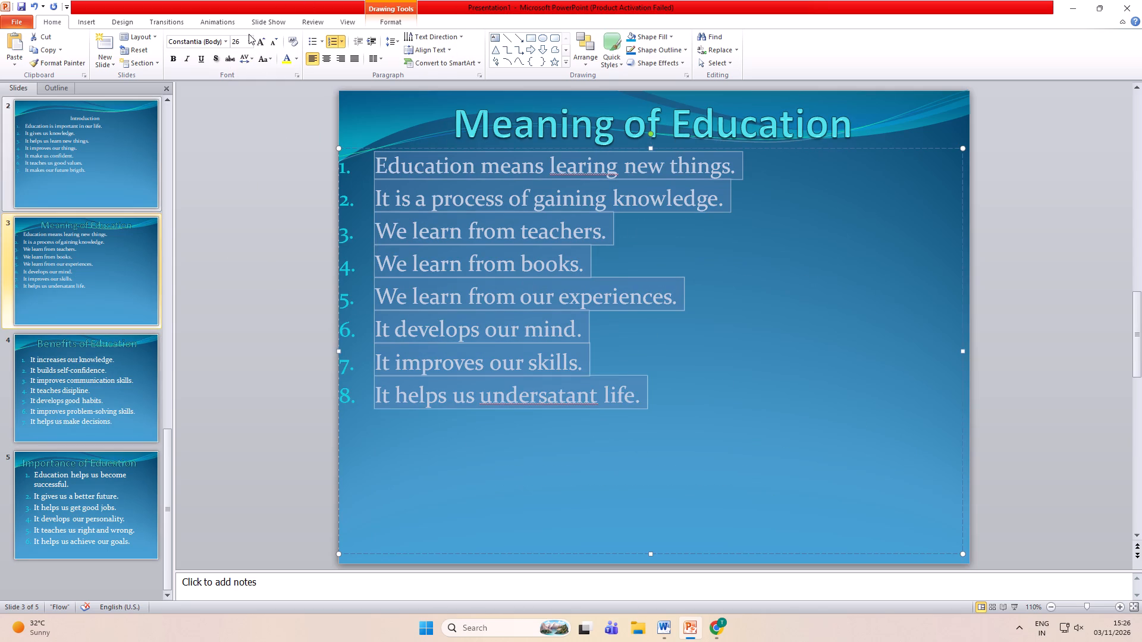
left_click(249, 34)
left_click(246, 40)
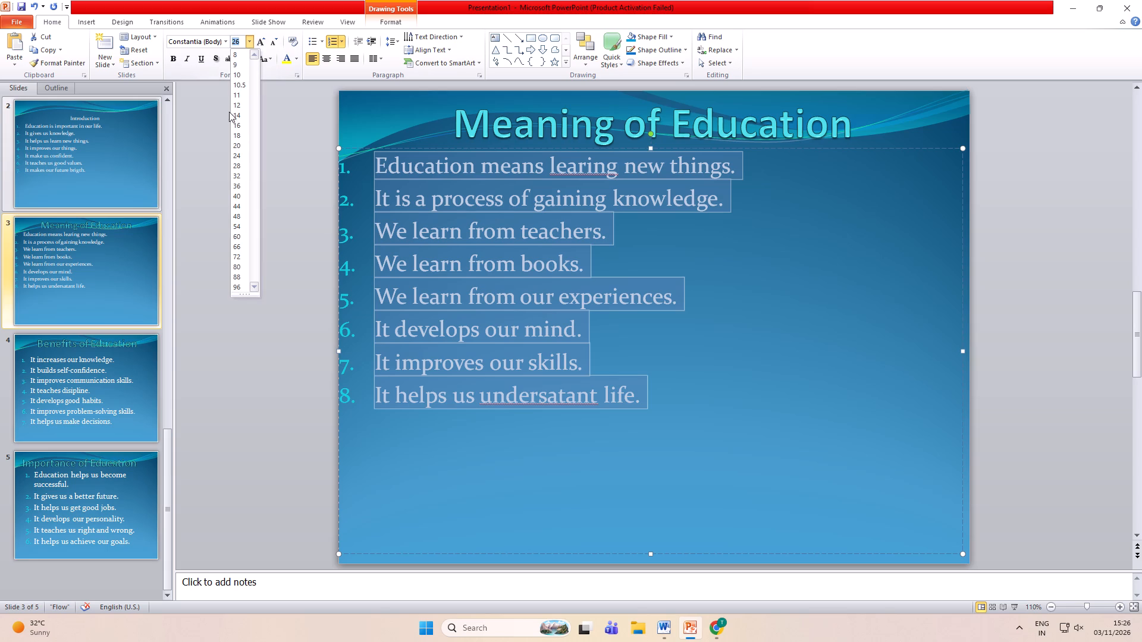
left_click(238, 185)
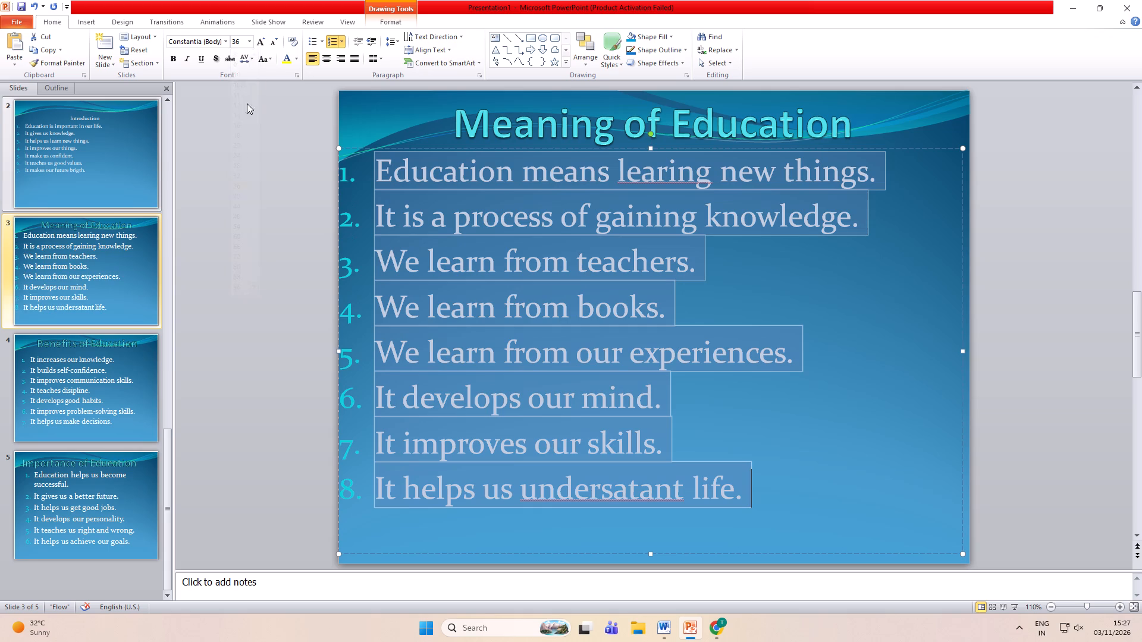
Set the font size of the seven numbered points below the Introduction heading on slide 2 to 36.
left_click(107, 118)
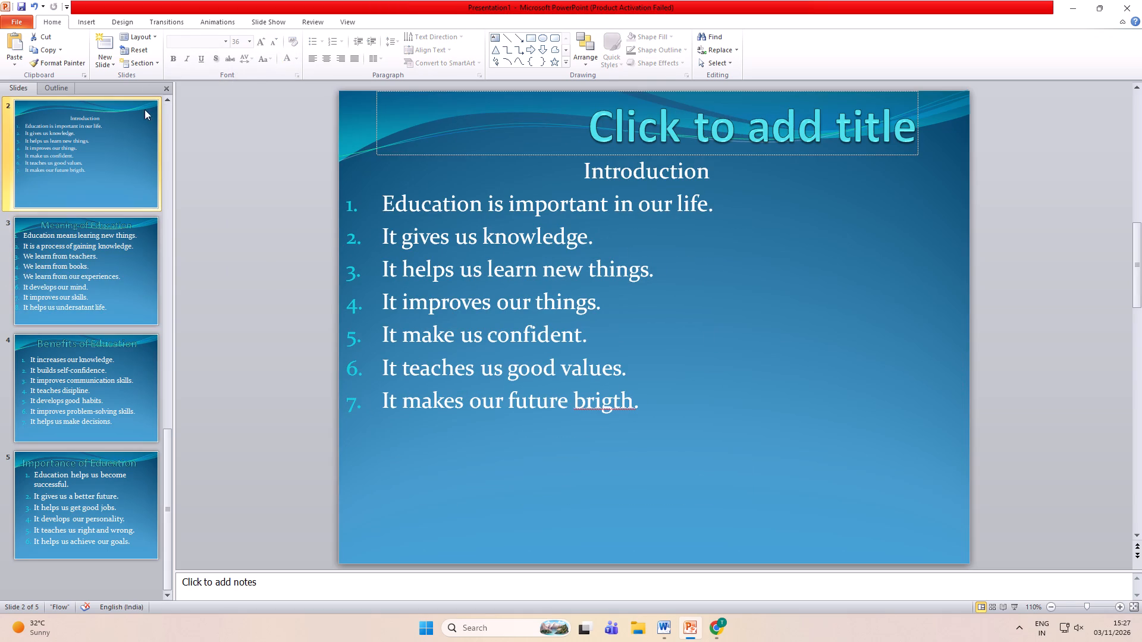
left_click(105, 124)
left_click_drag(373, 214, 402, 238)
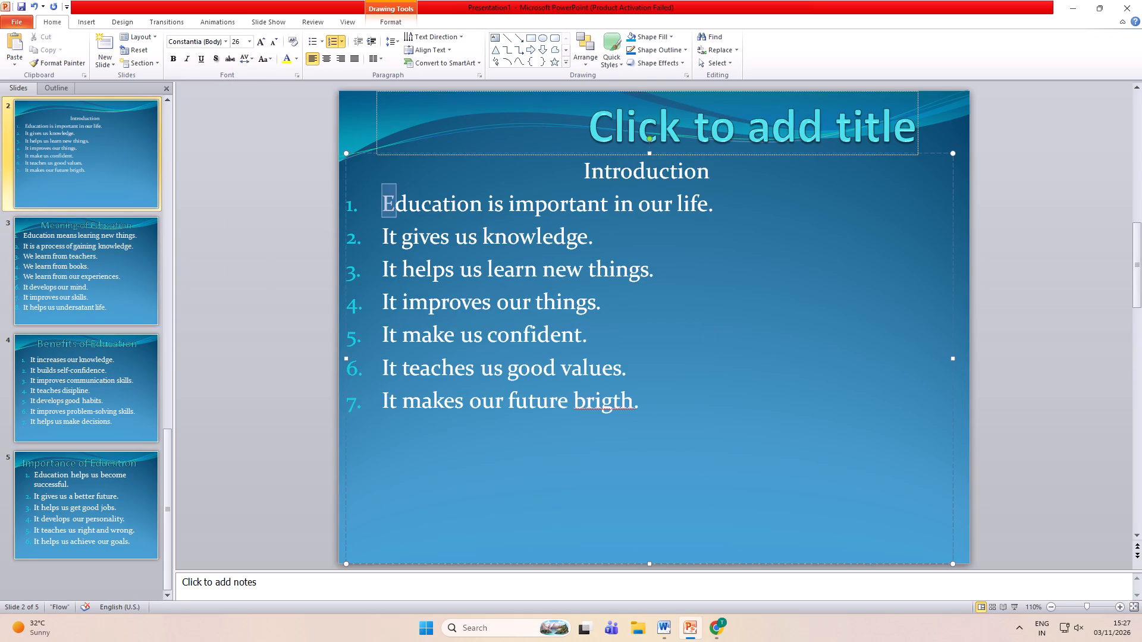
left_click_drag(402, 238, 566, 473)
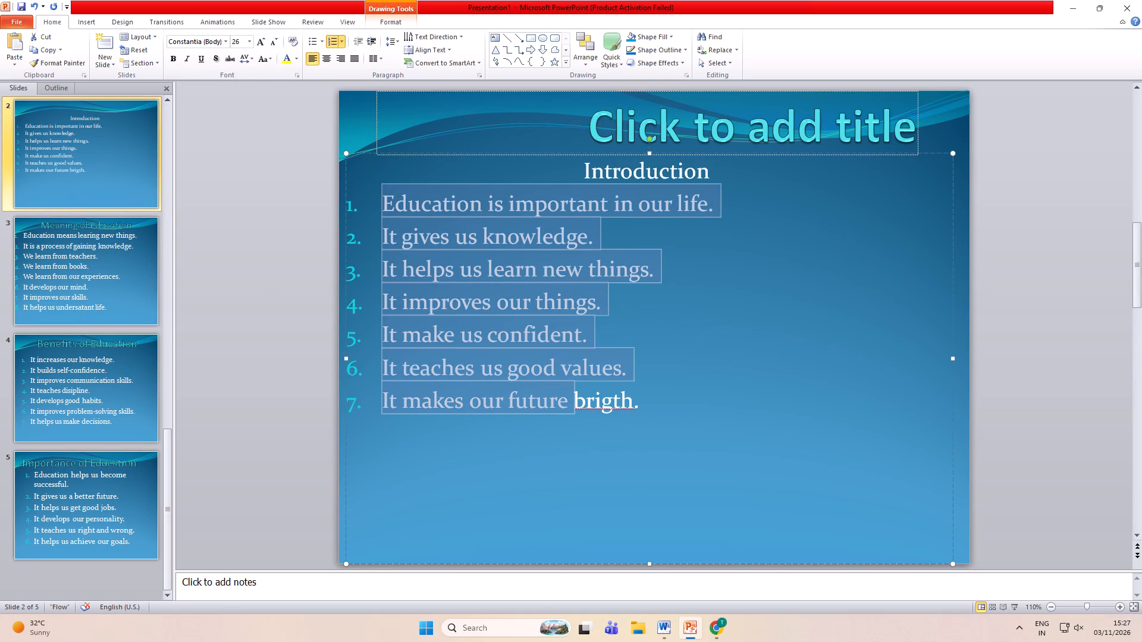
left_click_drag(566, 473, 661, 552)
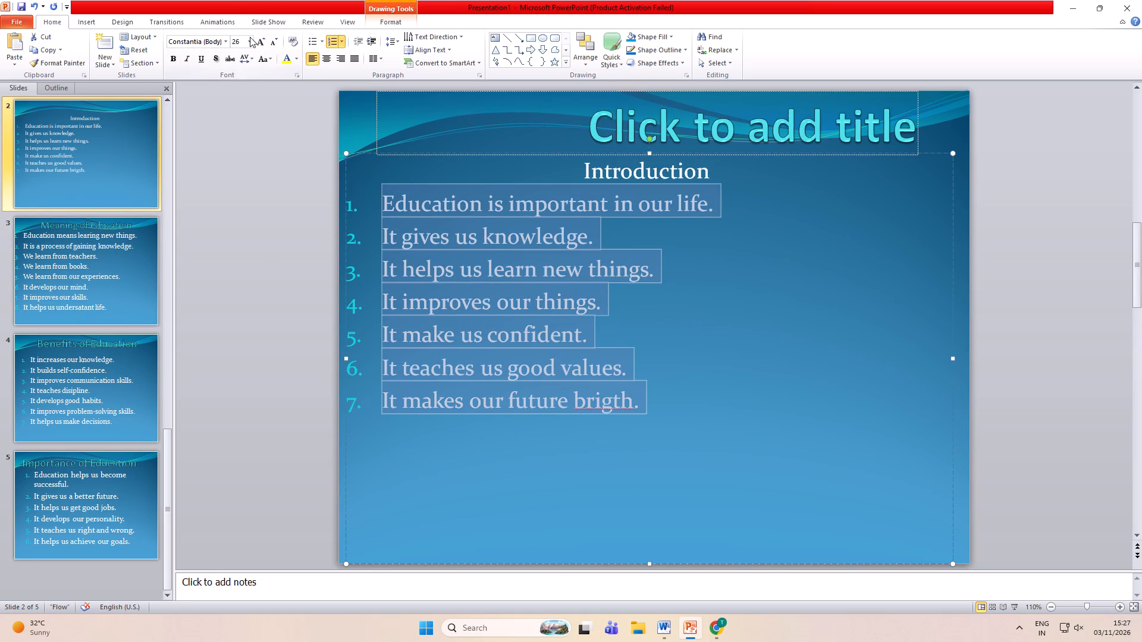
left_click(252, 44)
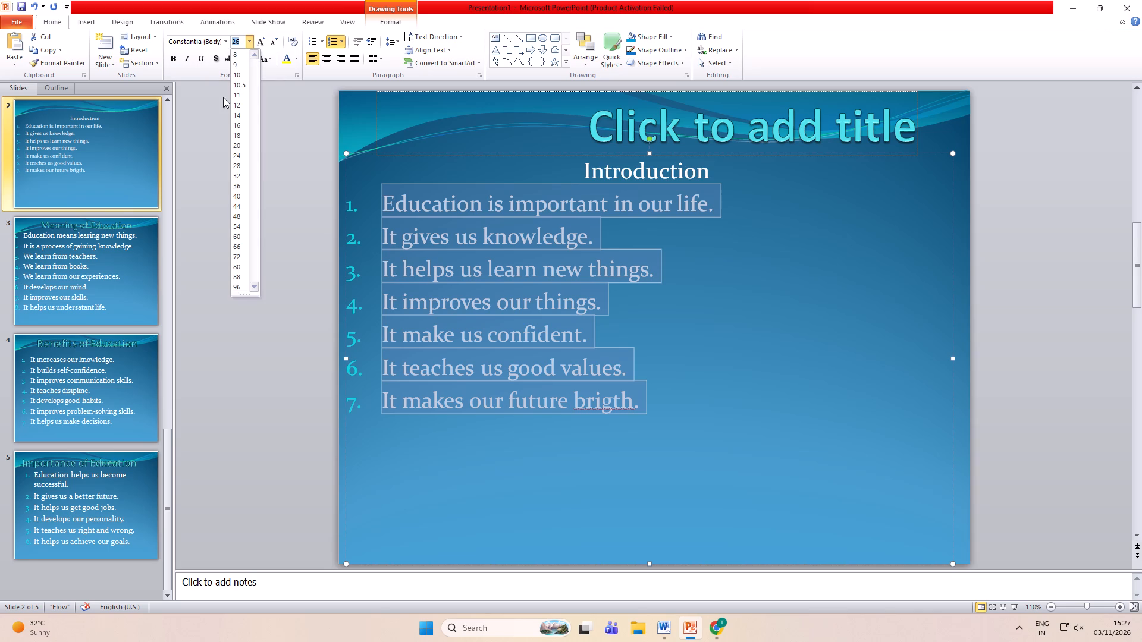
left_click(244, 182)
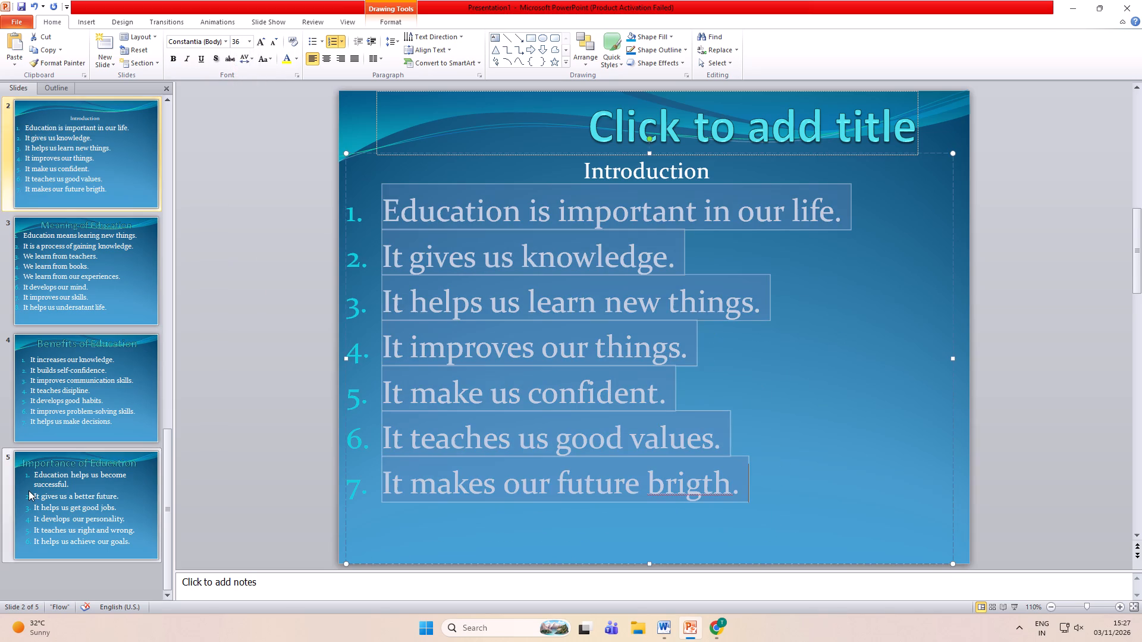
Add a new slide with the Title Slide layout after the Importance of Education slide.
left_click_drag(29, 490, 40, 491)
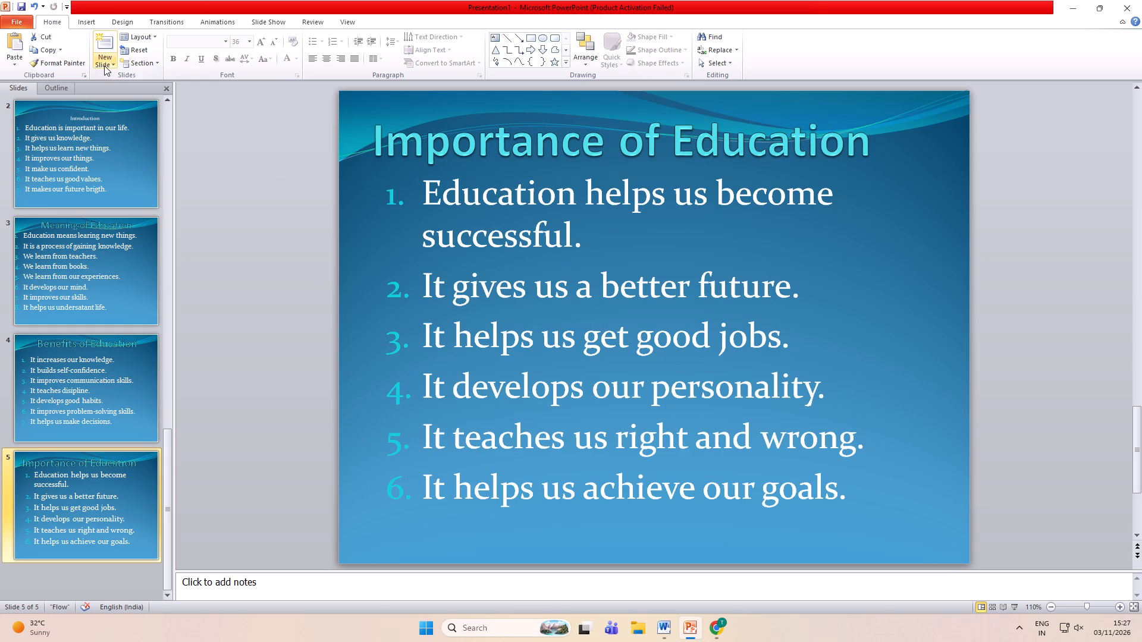
left_click(106, 65)
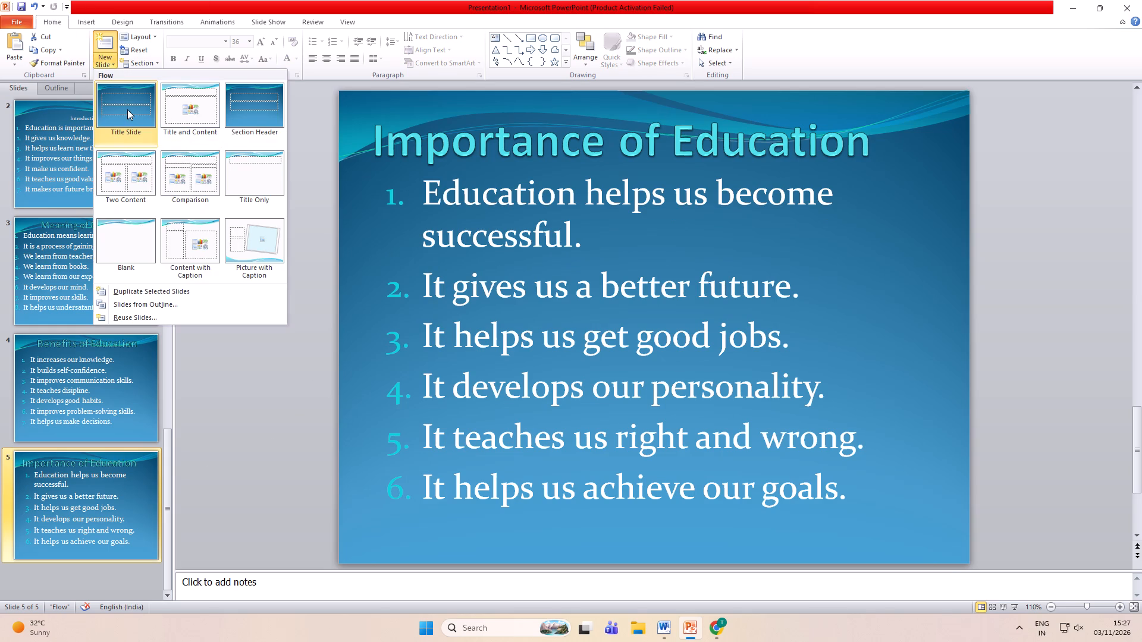
left_click(120, 104)
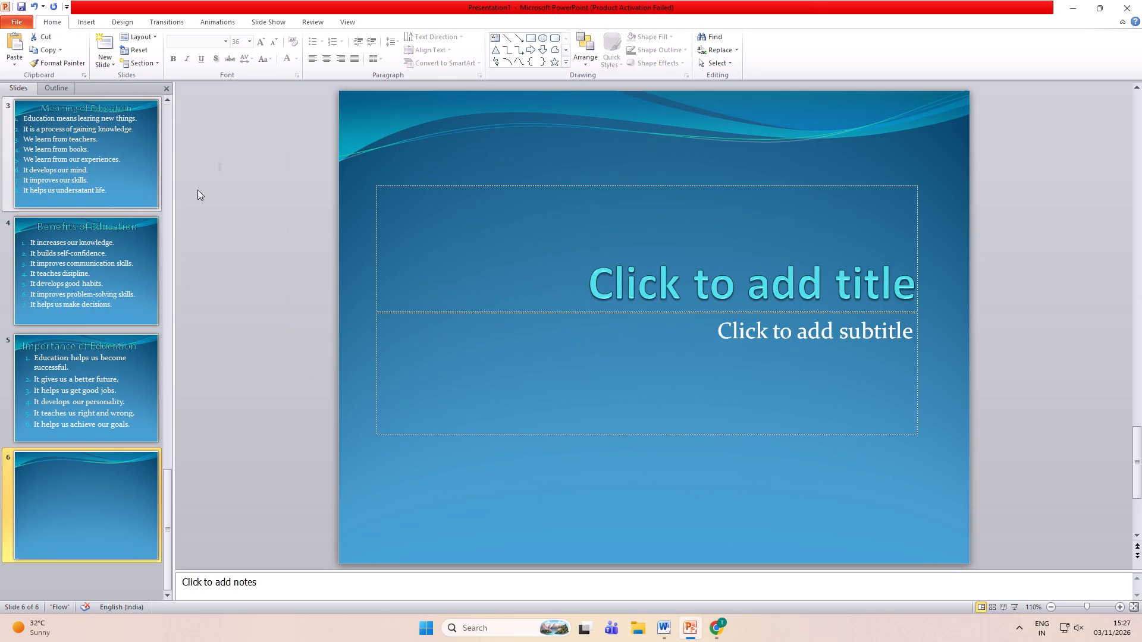
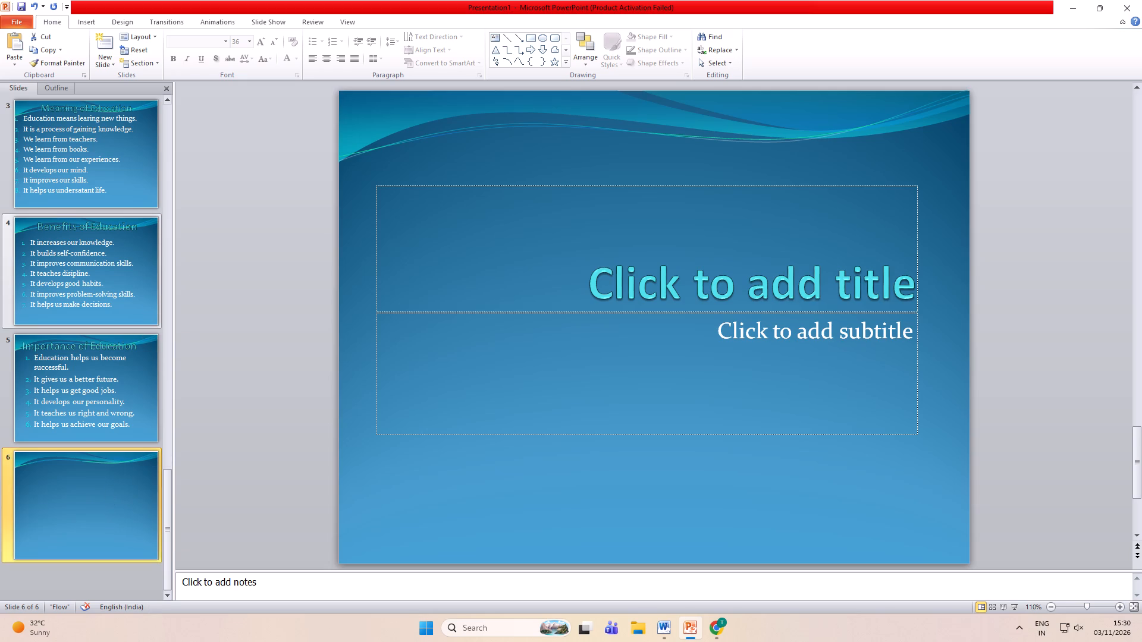
Shrink the title placeholder on slide 6 to a single-line height and move it up to the slide's top edge.
left_click(639, 248)
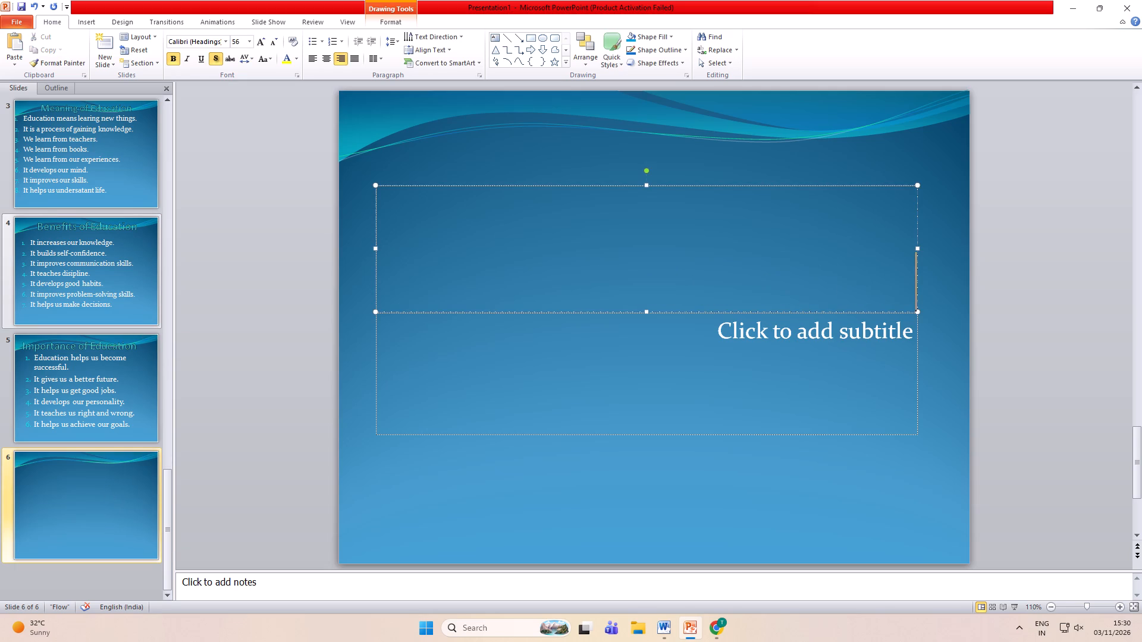
left_click_drag(645, 311, 705, 224)
left_click_drag(727, 205, 727, 201)
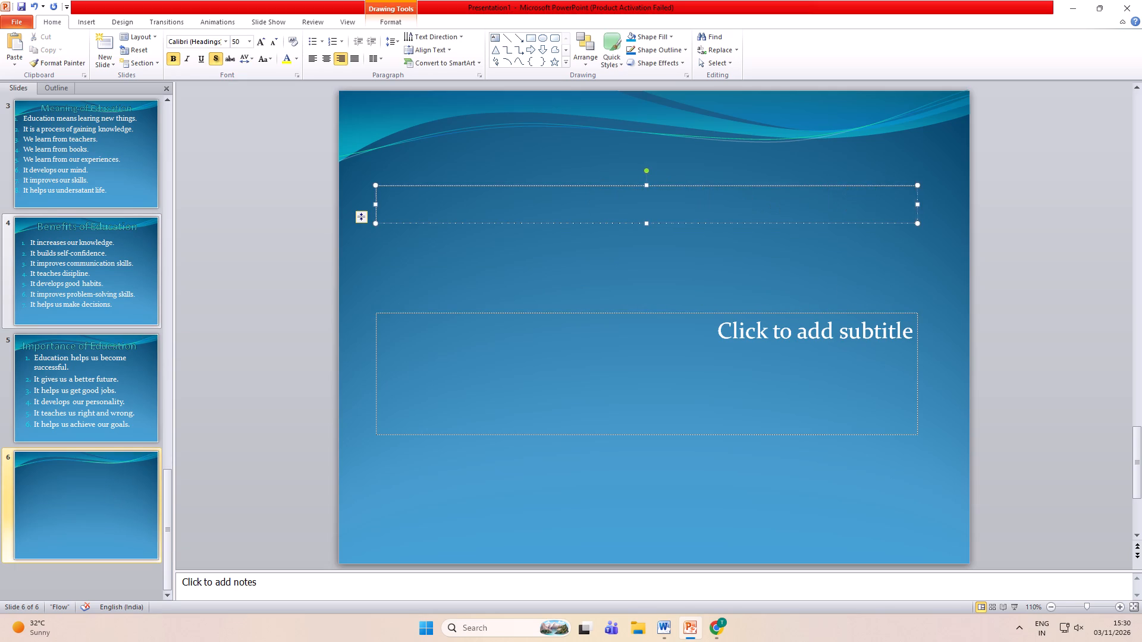
left_click_drag(727, 201, 775, 226)
left_click_drag(764, 210, 764, 193)
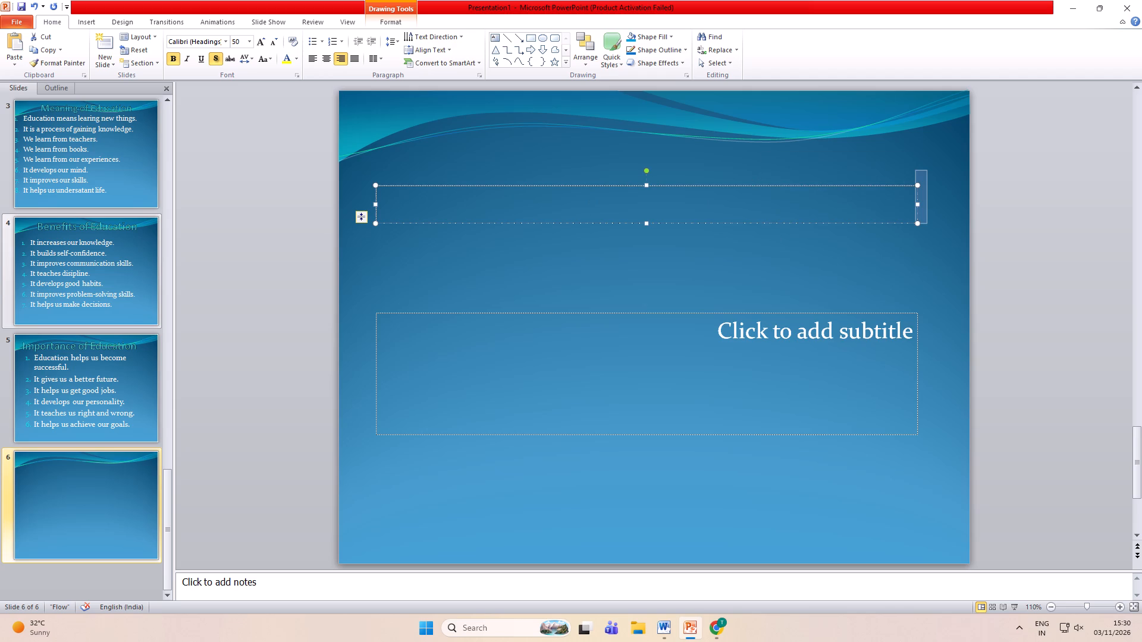
left_click_drag(755, 180, 778, 112)
Enlarge the subtitle placeholder on slide 6 upward to just below the title and downward nearly to the slide's bottom edge.
left_click(661, 364)
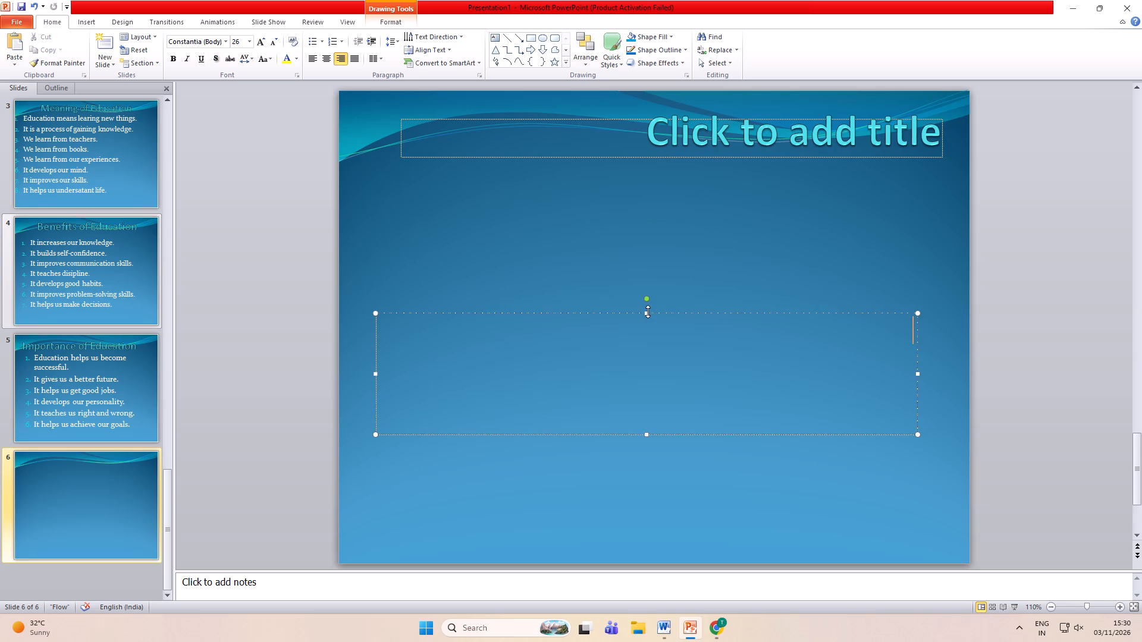
left_click_drag(648, 311, 698, 177)
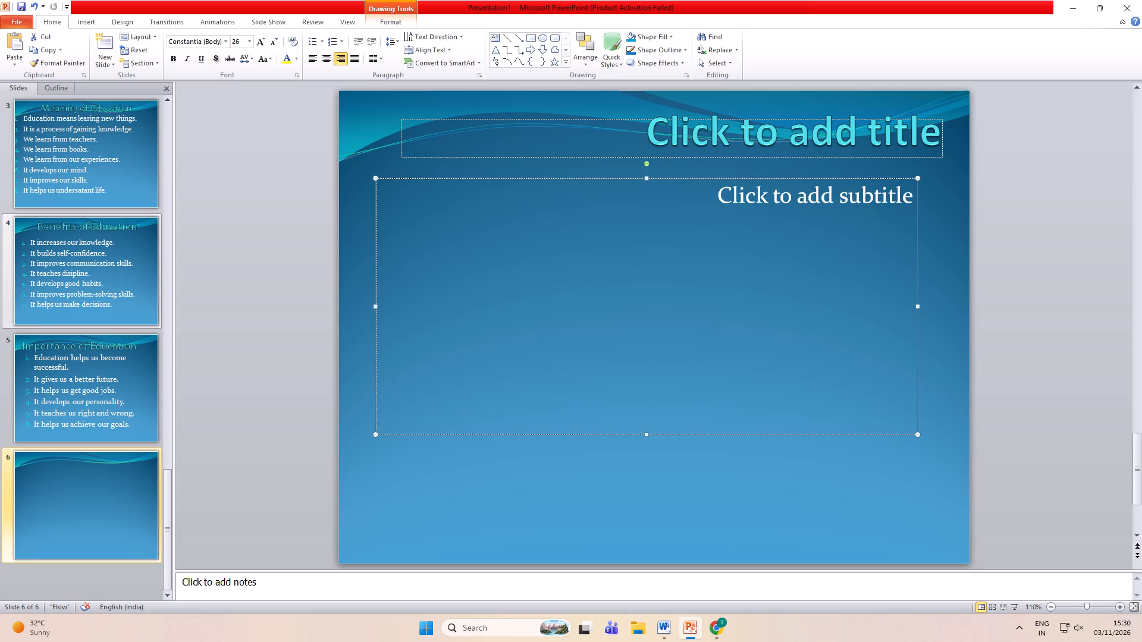
left_click_drag(647, 435, 646, 461)
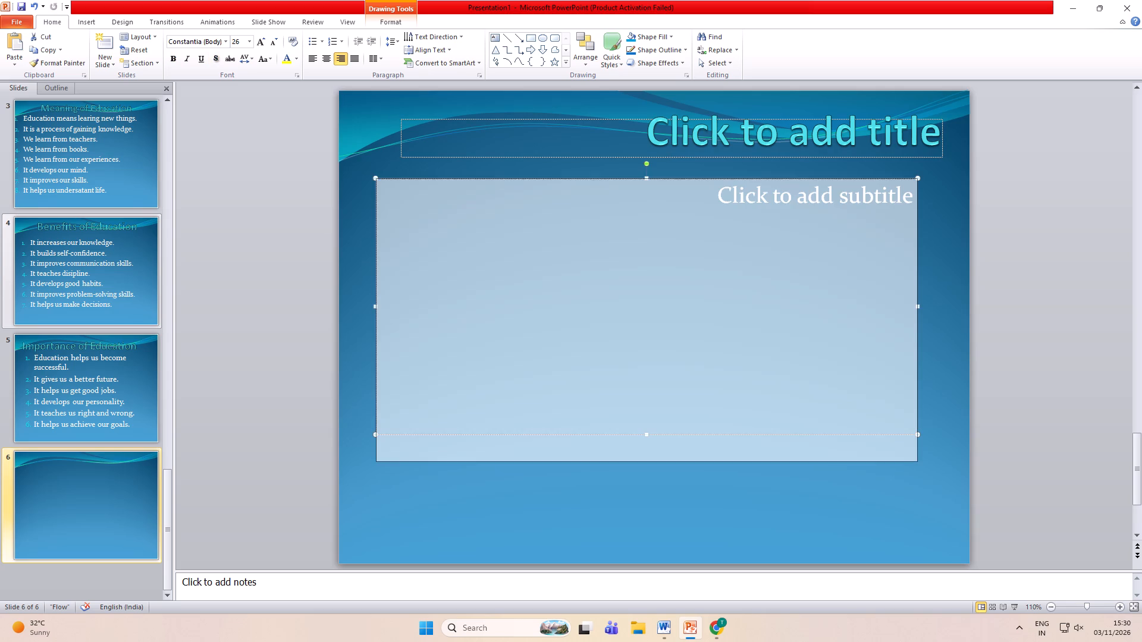
left_click_drag(646, 461, 660, 555)
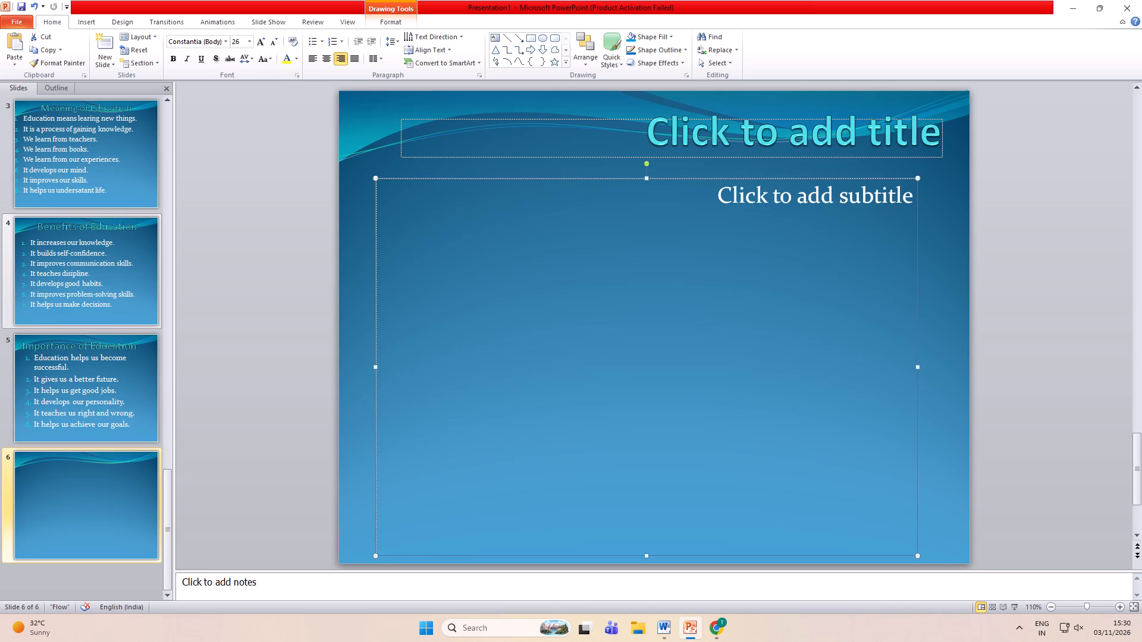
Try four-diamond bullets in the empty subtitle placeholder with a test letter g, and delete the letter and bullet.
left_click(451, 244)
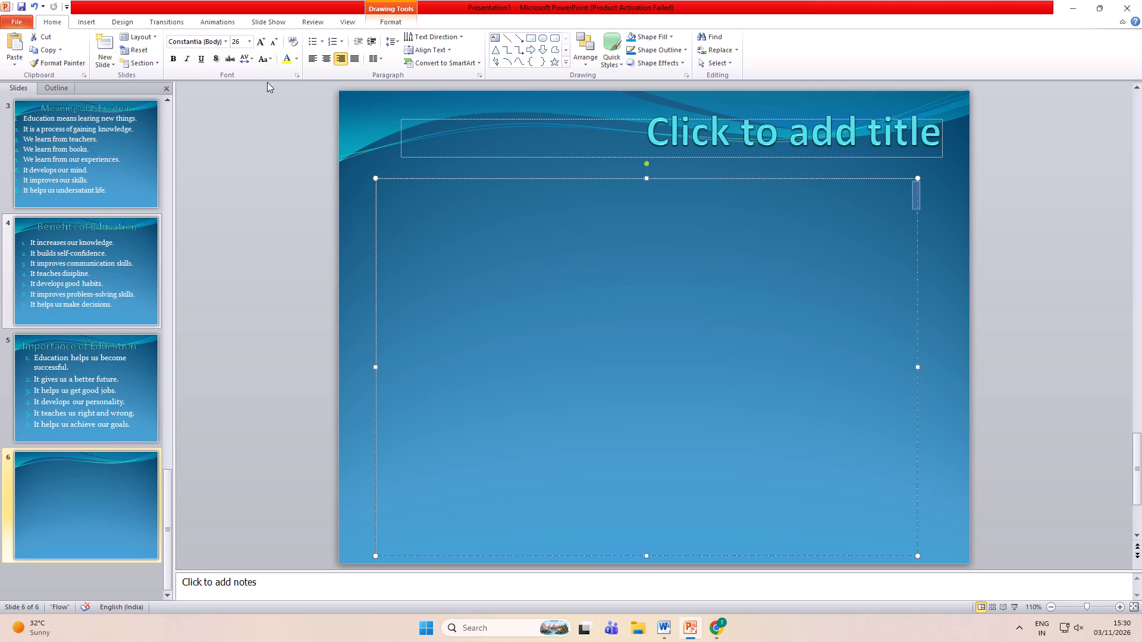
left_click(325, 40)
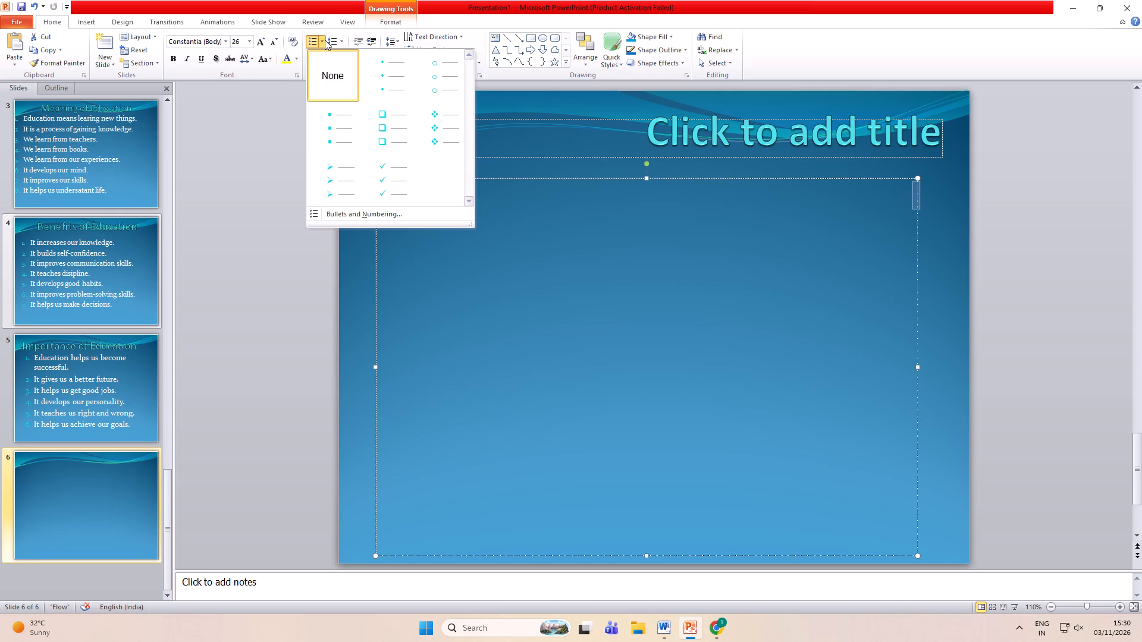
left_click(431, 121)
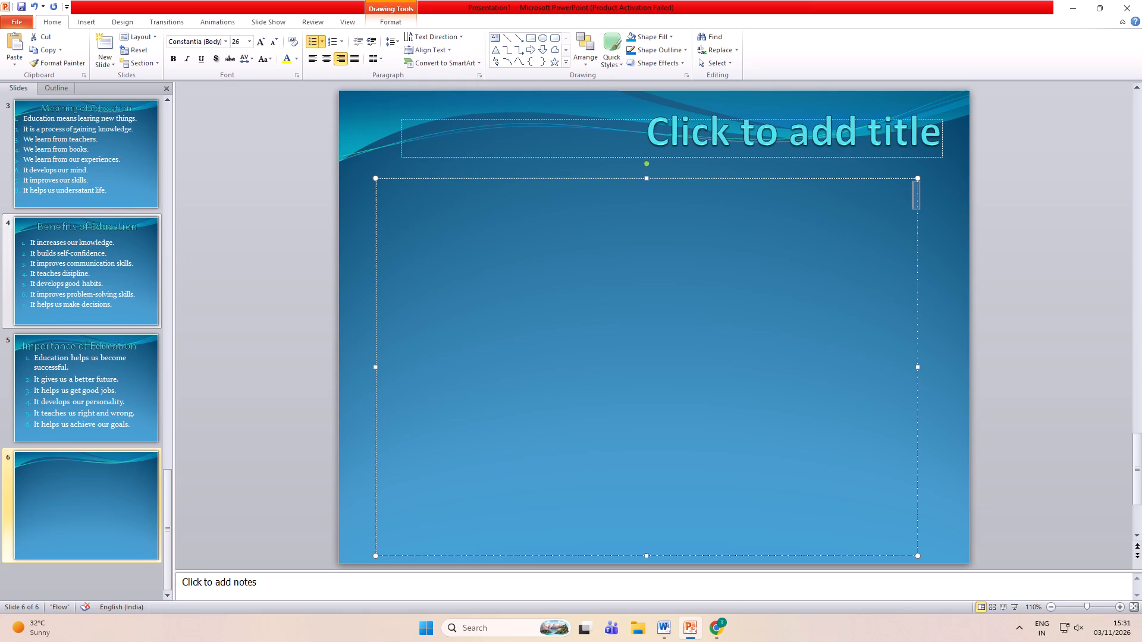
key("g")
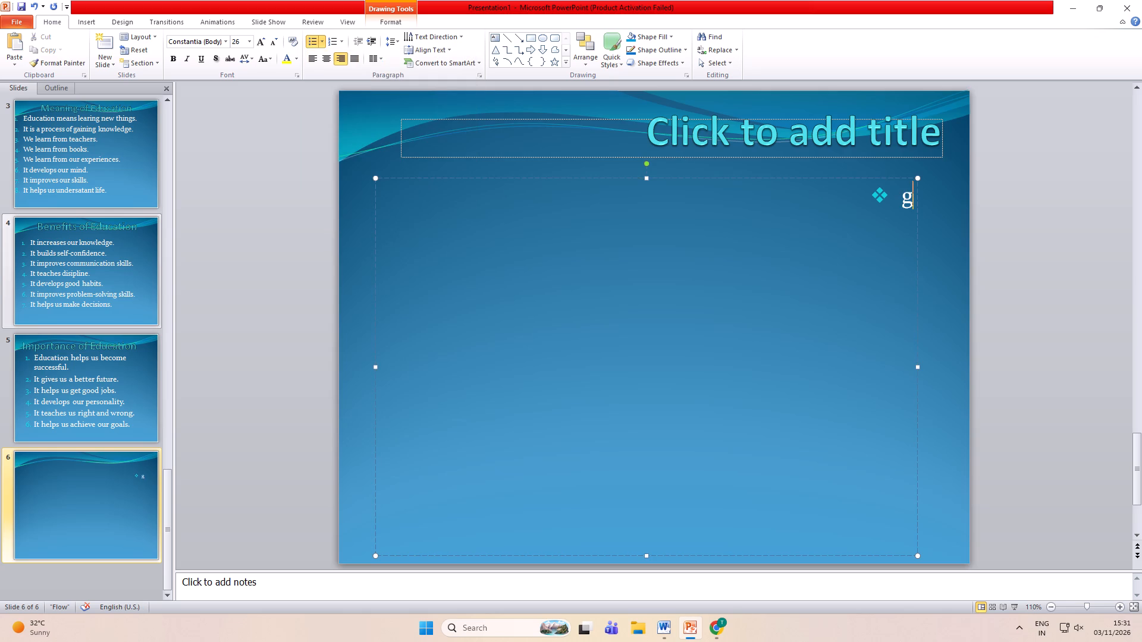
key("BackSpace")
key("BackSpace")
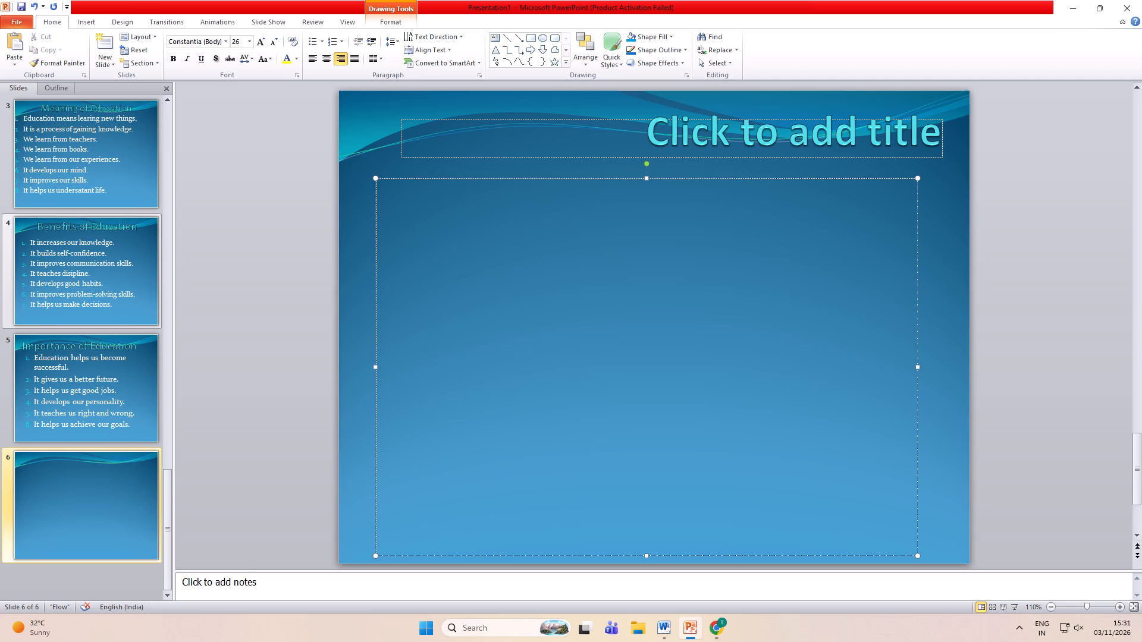
Center-align the paragraph in the subtitle placeholder.
left_click(322, 58)
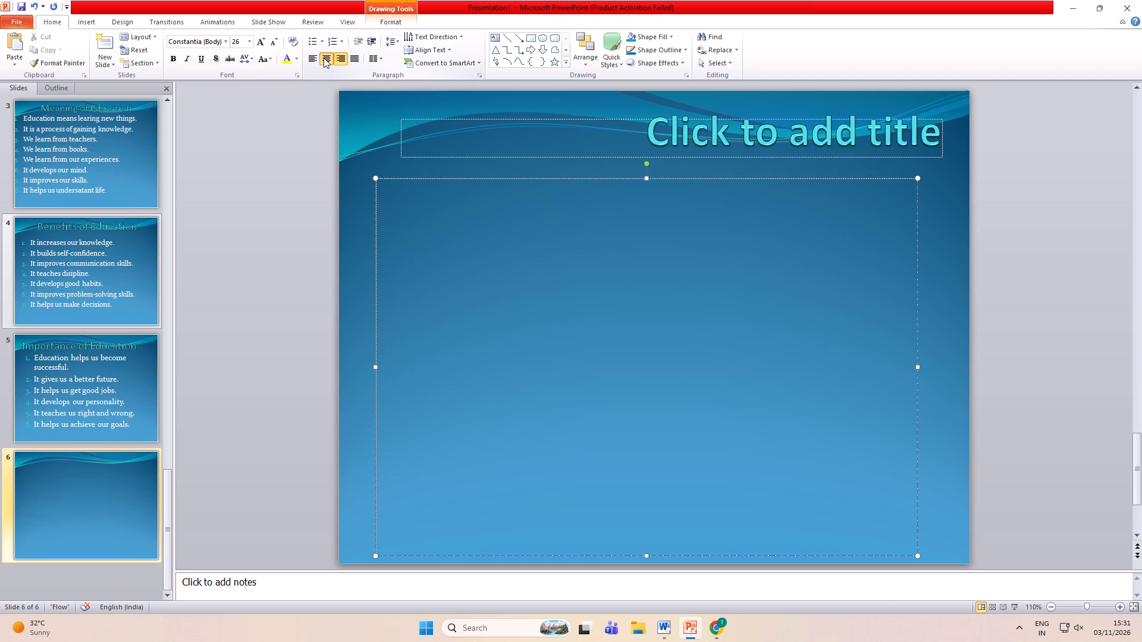
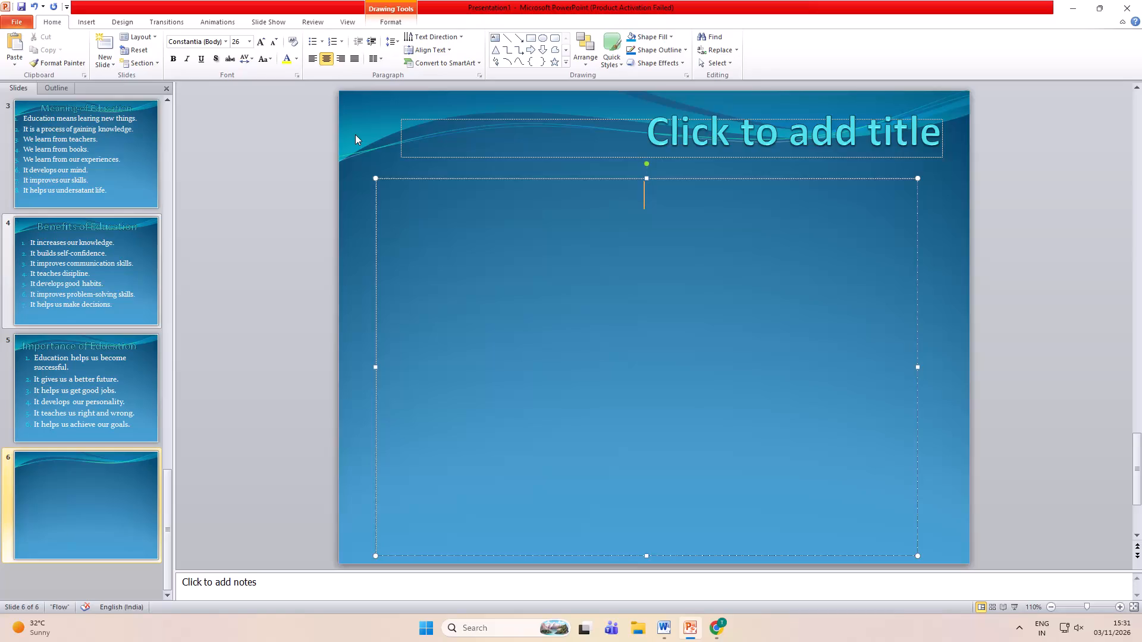
Enter the text "EDUCATION BUILDS A BRIGHT FUTURE" in the subtitle placeholder on slide 6.
key("e")
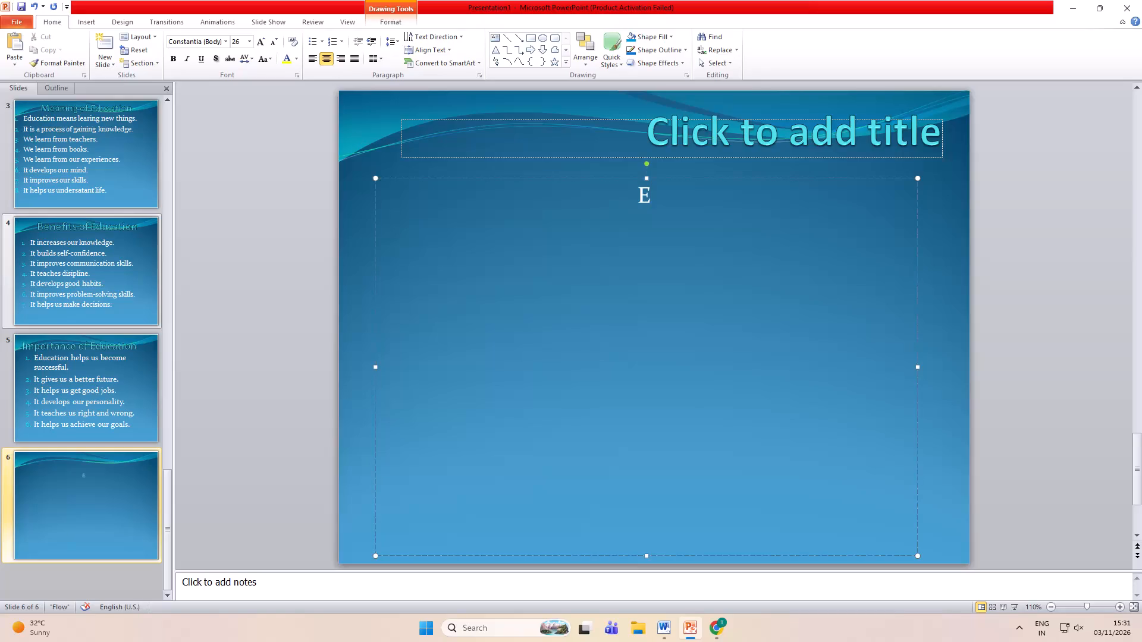
type("DUCATIOM")
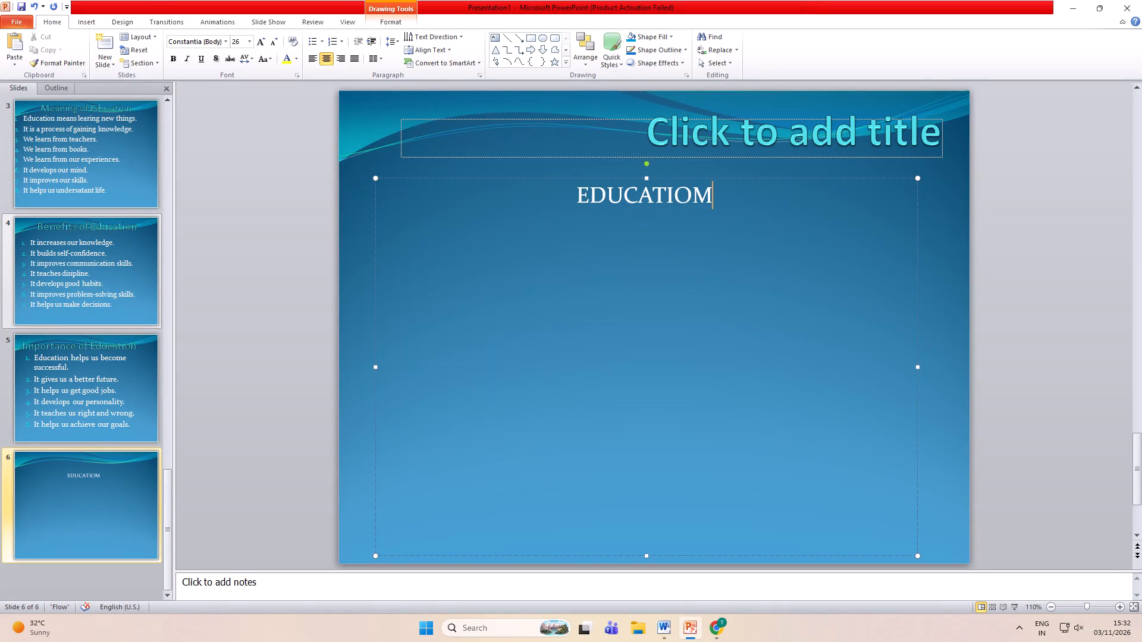
key("BackSpace")
type("N")
key("space")
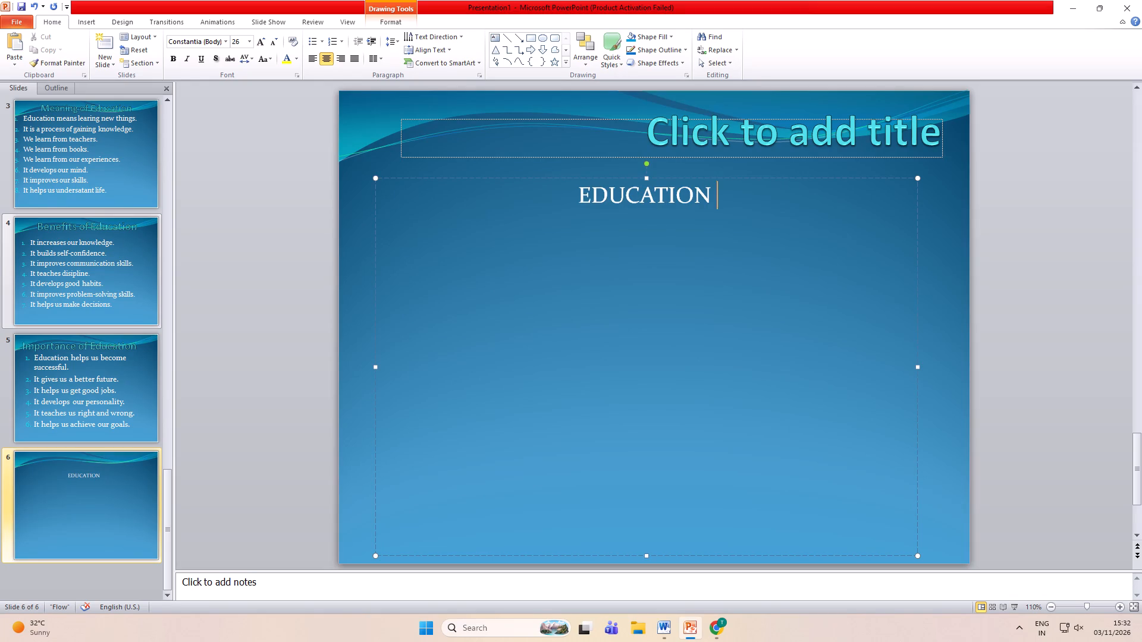
type("BU")
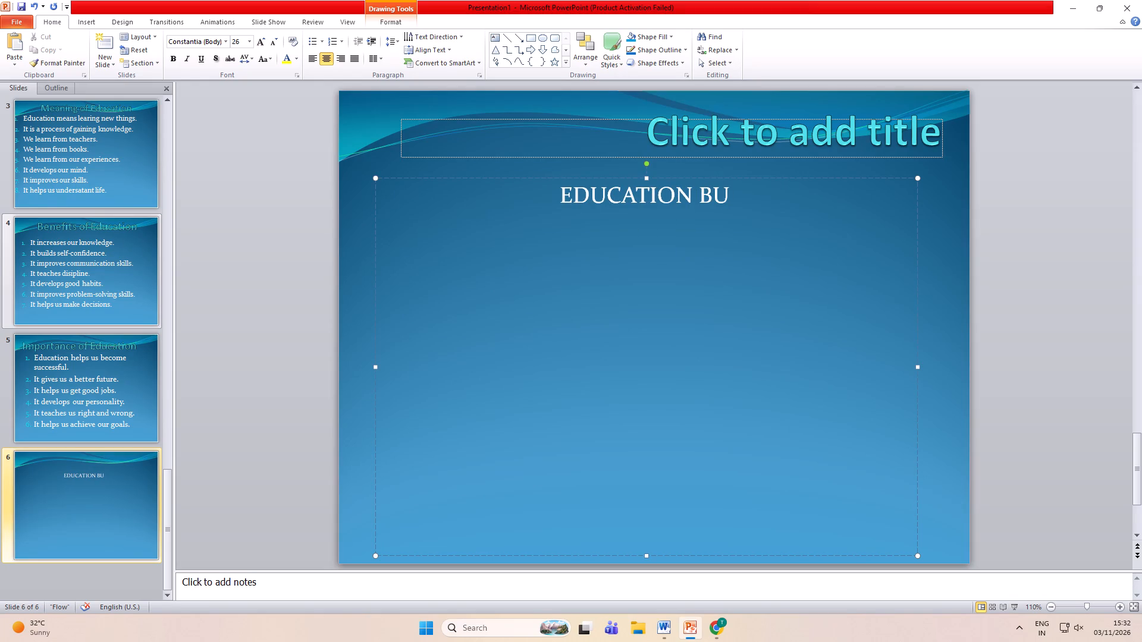
key("l")
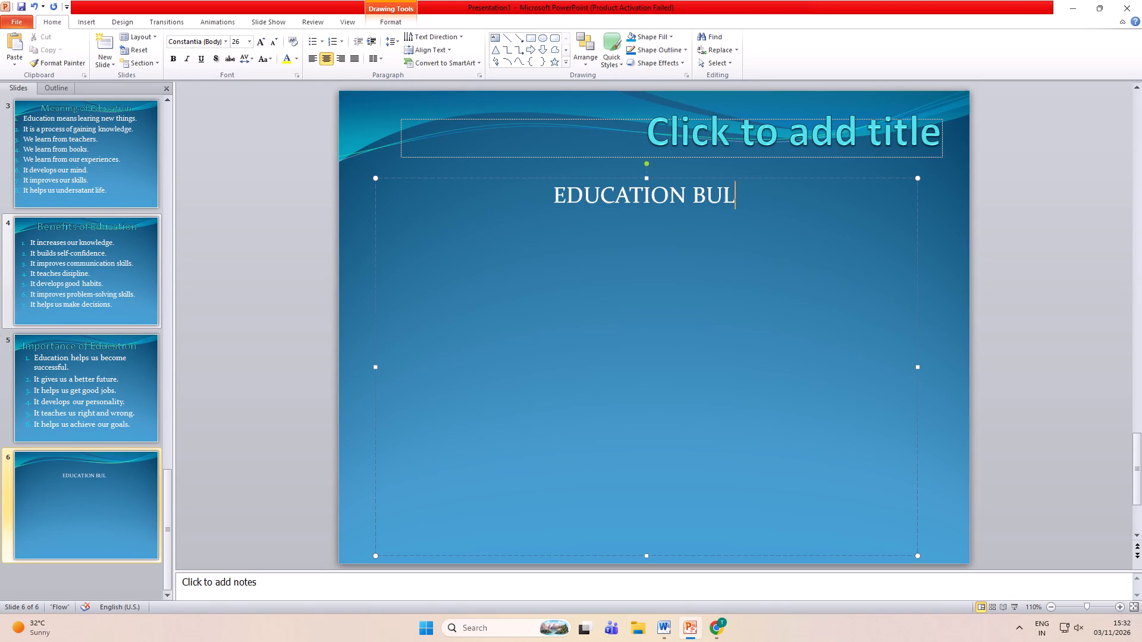
type("ID")
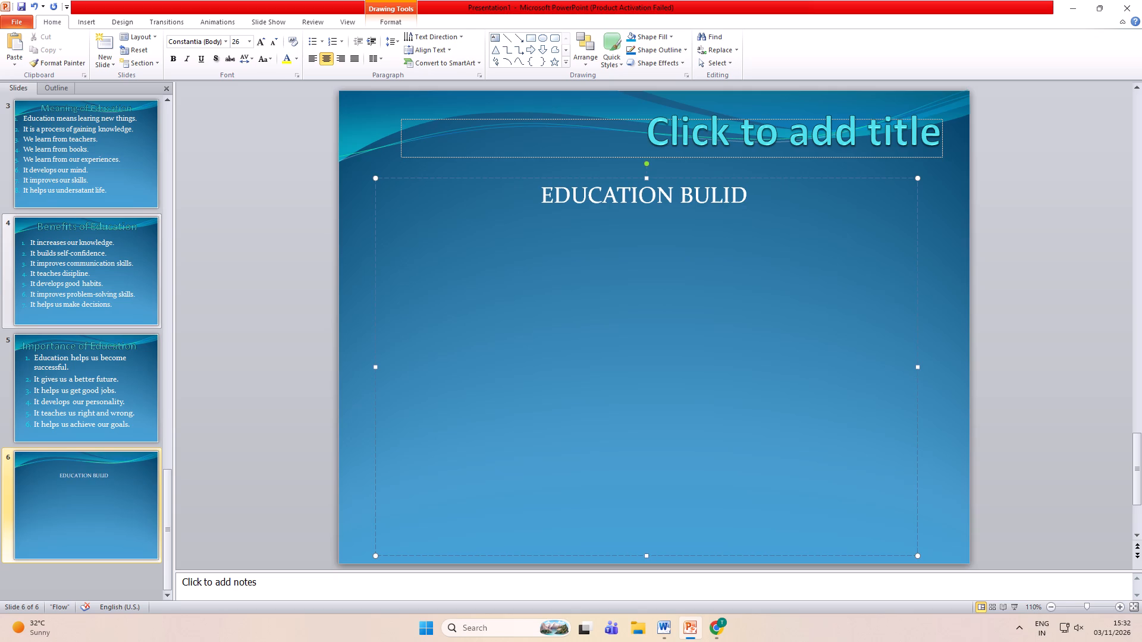
key("BackSpace")
key("BackSpace")
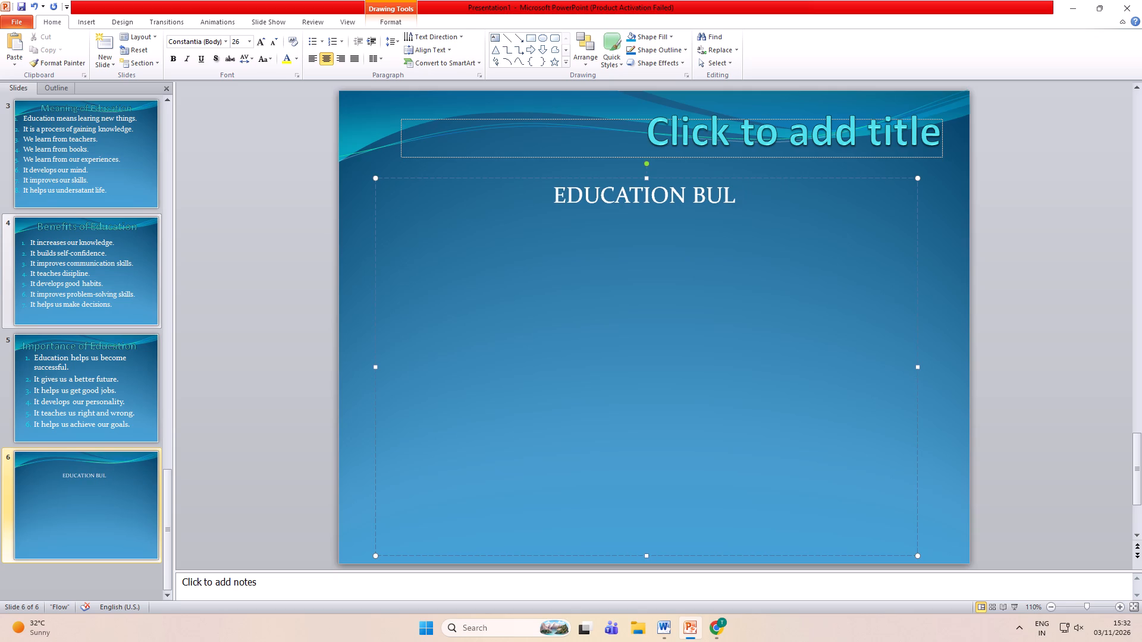
key("BackSpace")
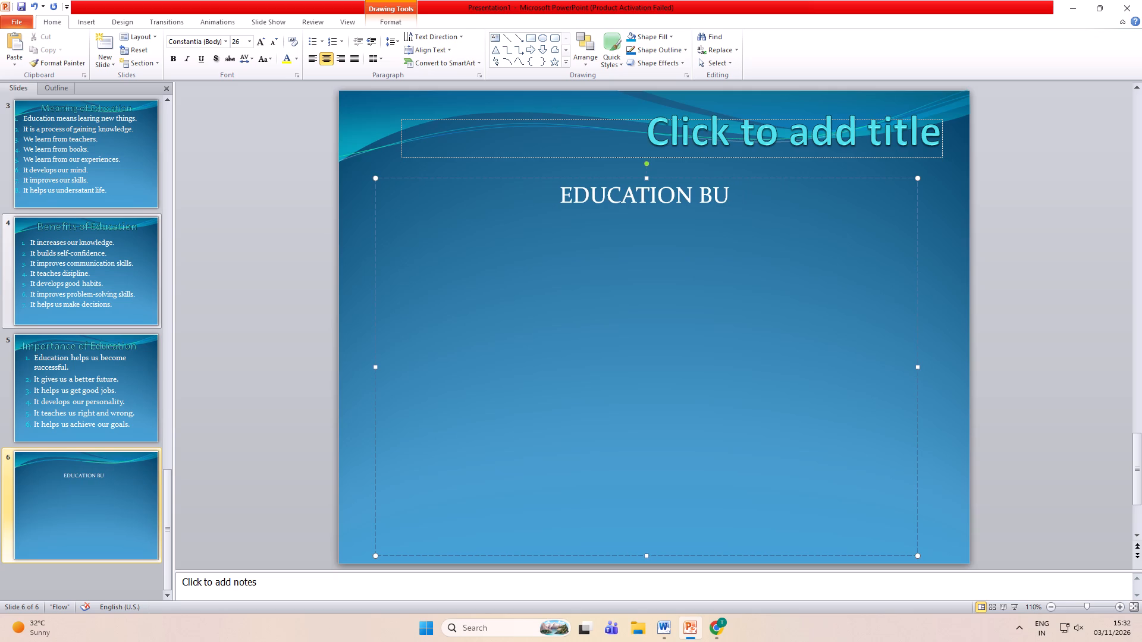
type("IL")
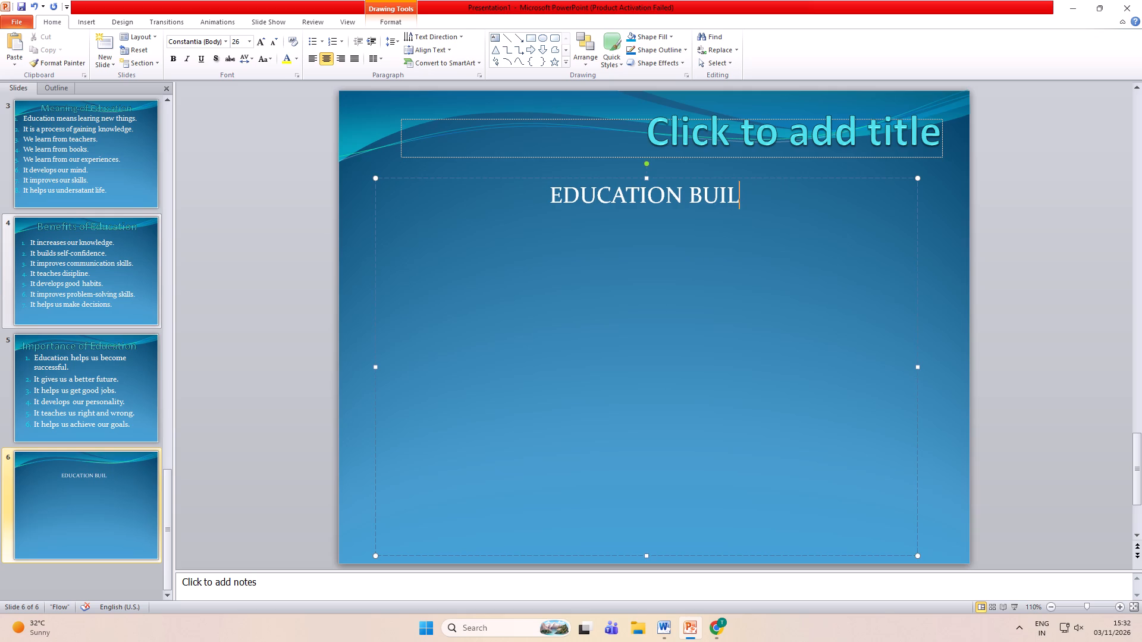
key("d")
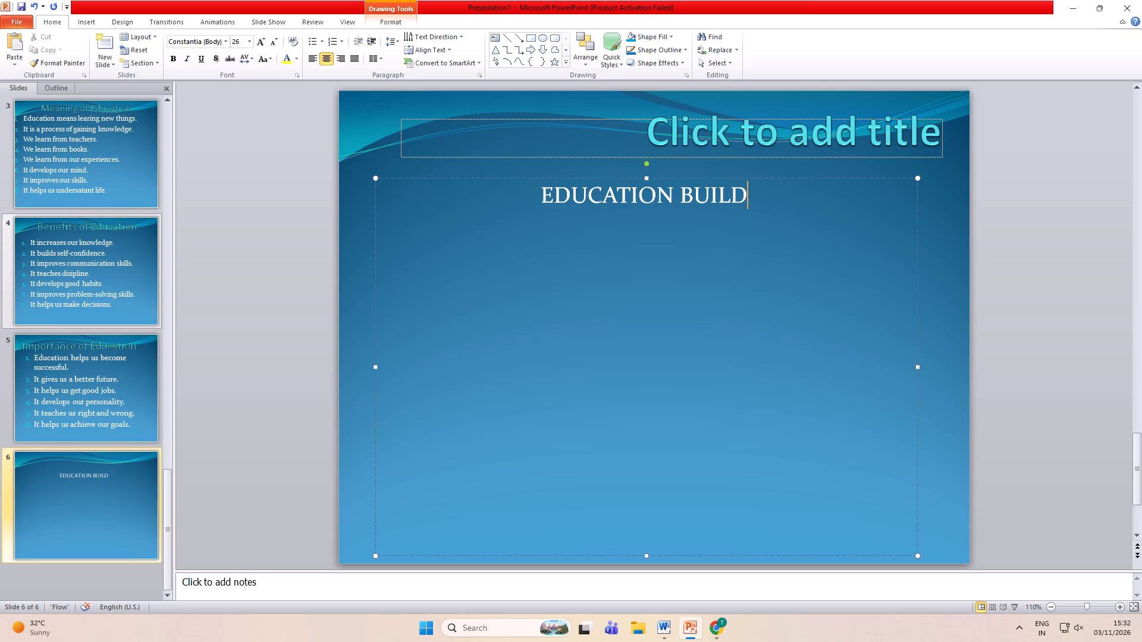
key("s")
key("space")
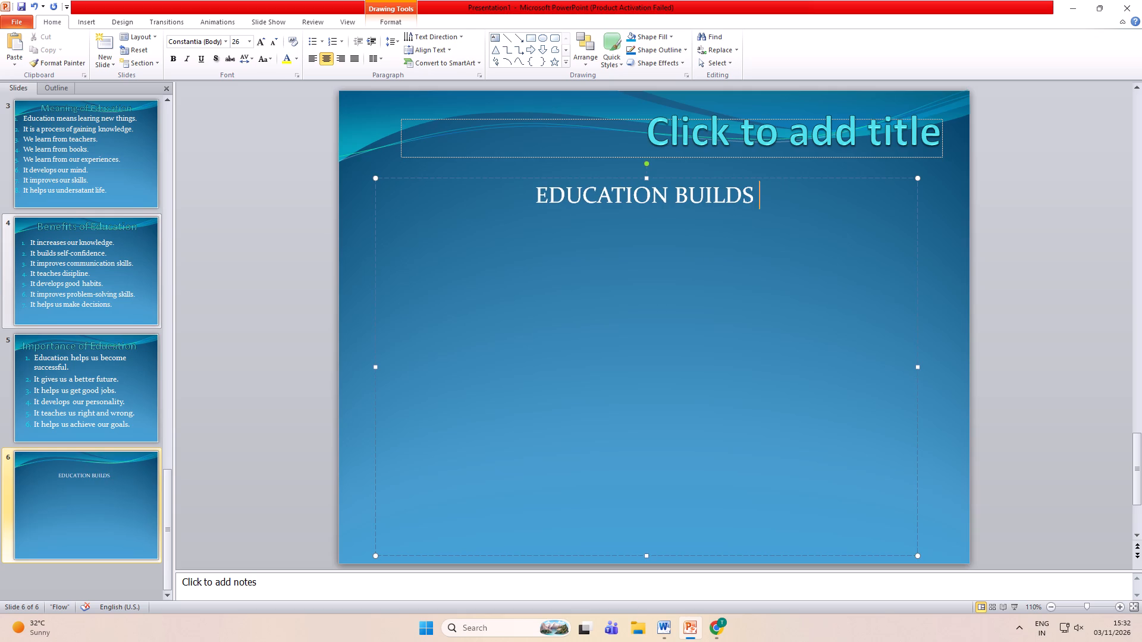
type("A")
key("space")
key("b")
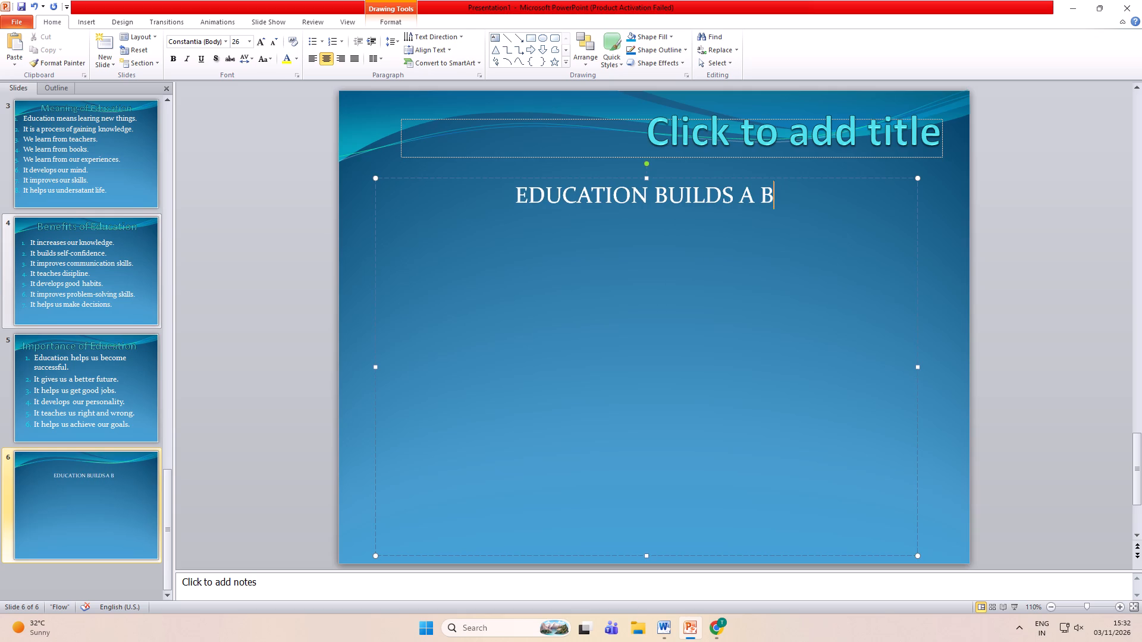
type("RIGHT")
key("space")
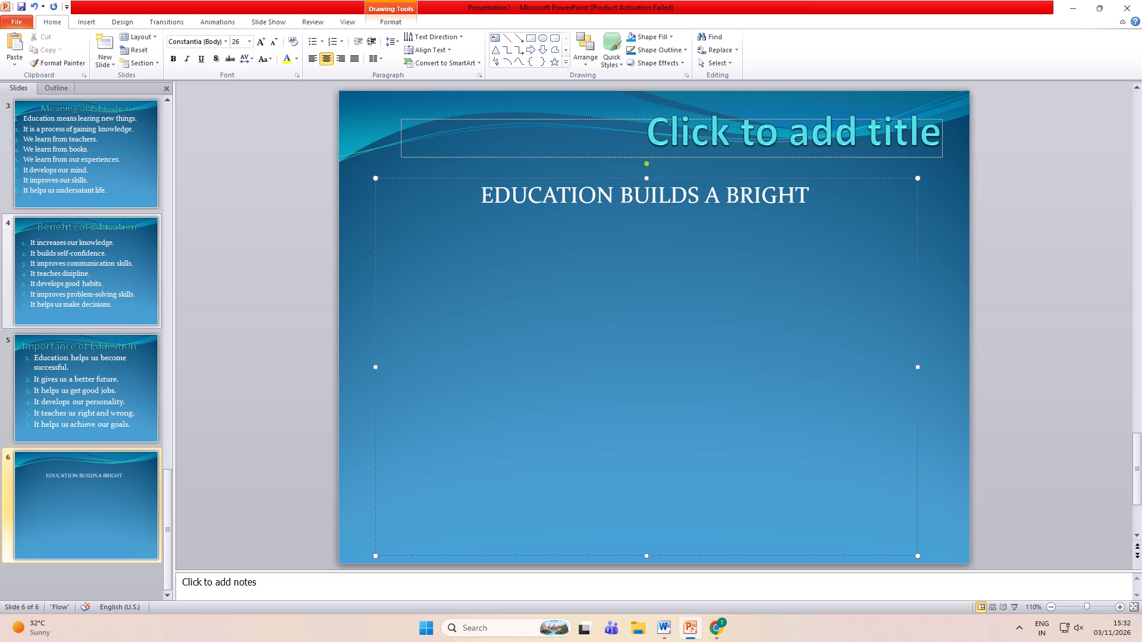
type("FUTY")
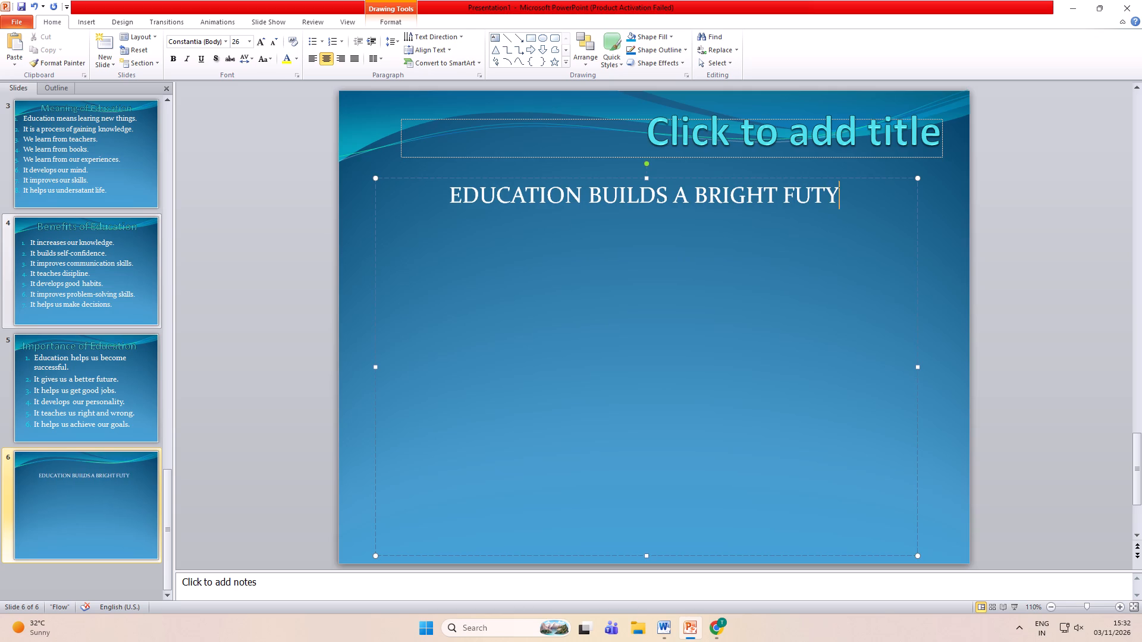
key("BackSpace")
type("URE")
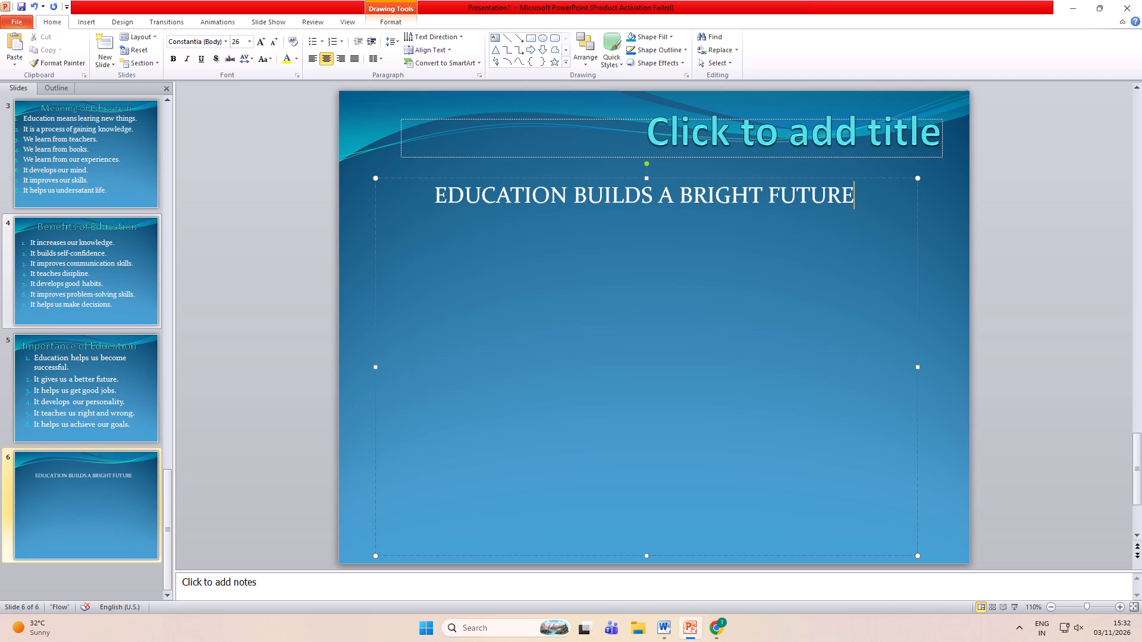
Set the font size of the whole "EDUCATION BUILDS A BRIGHT FUTURE" text to 88.
left_click_drag(426, 187, 888, 335)
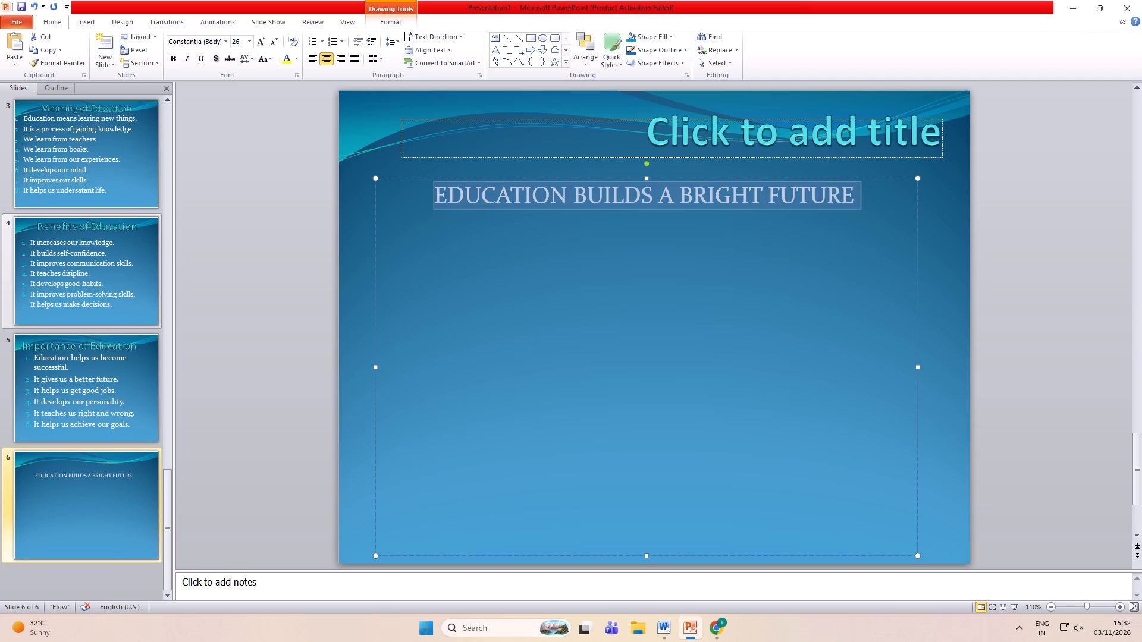
left_click_drag(888, 335, 876, 335)
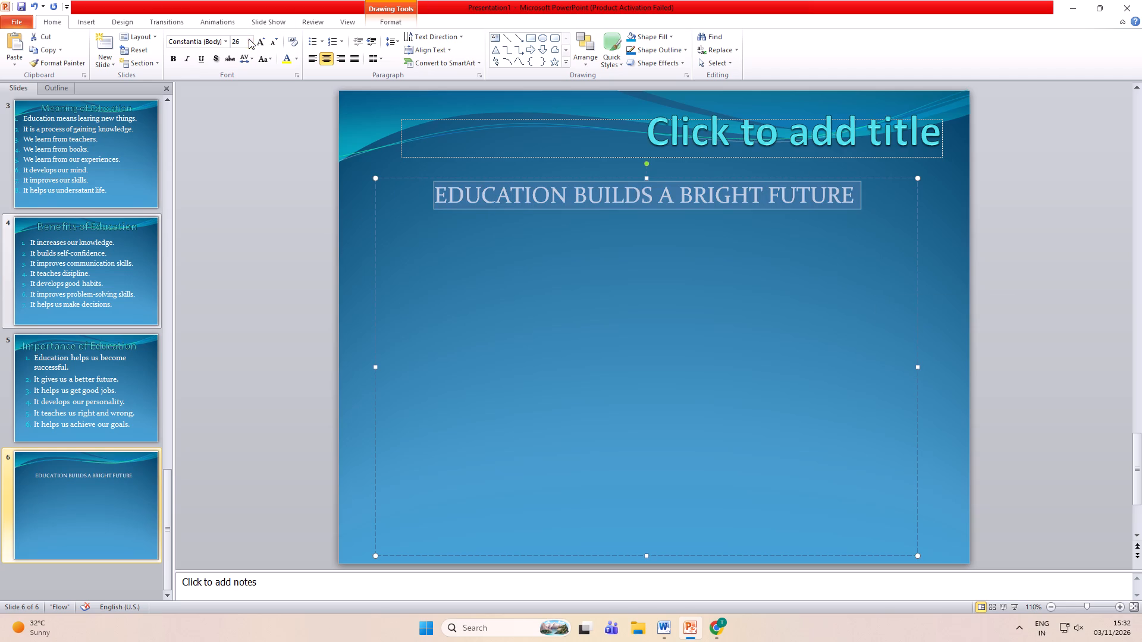
left_click(250, 39)
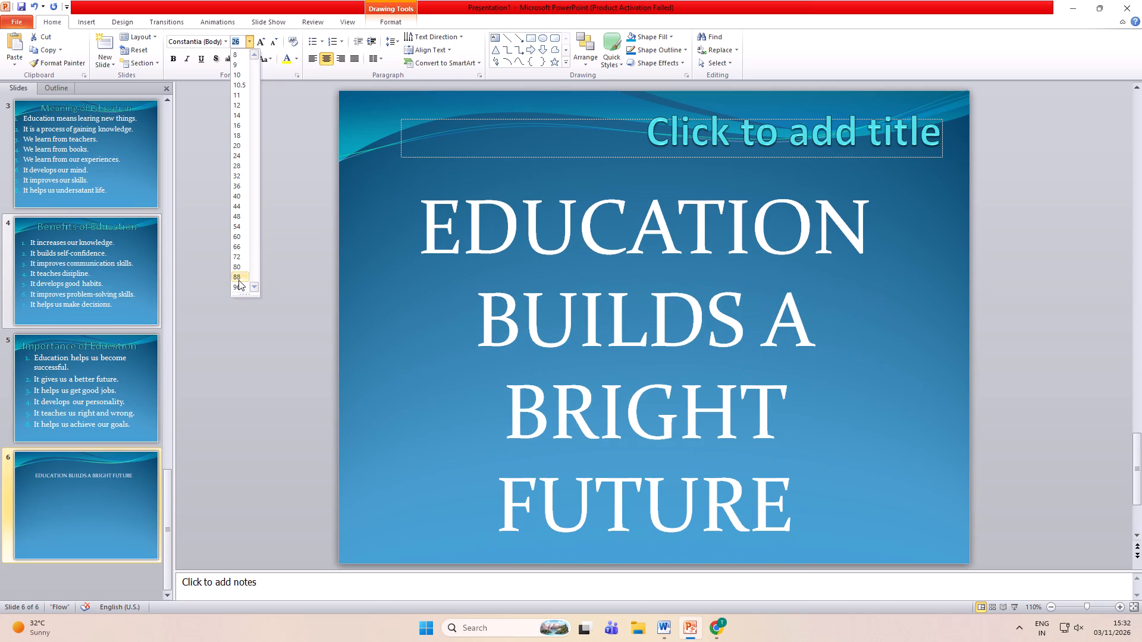
left_click(239, 280)
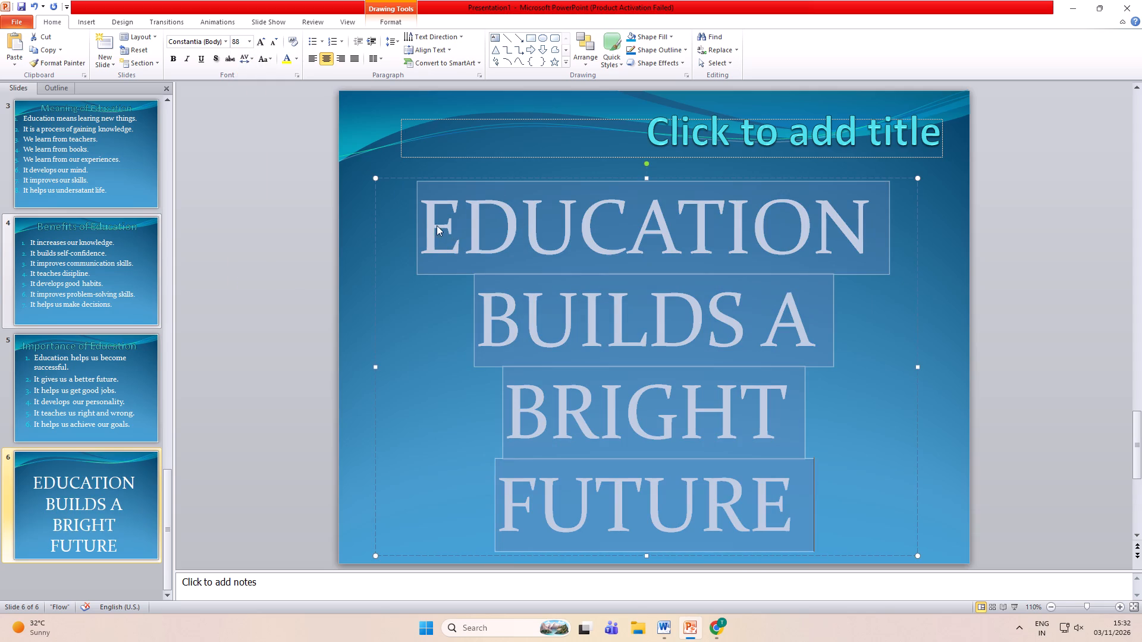
Color the whole "EDUCATION BUILDS A BRIGHT FUTURE" text standard orange.
left_click(284, 61)
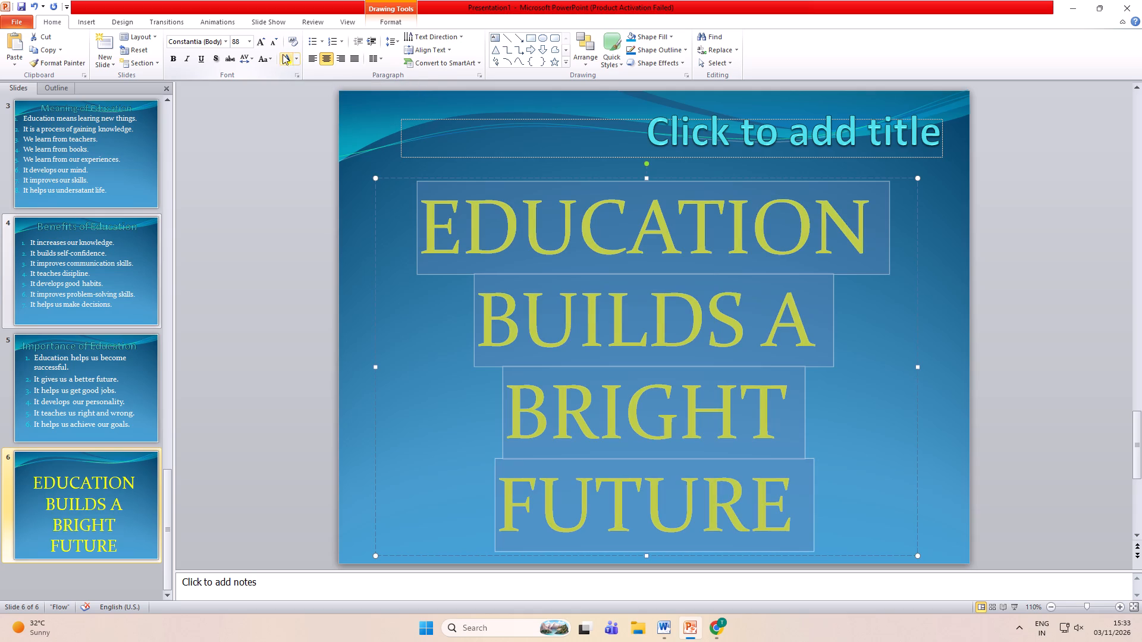
left_click_drag(394, 317, 409, 317)
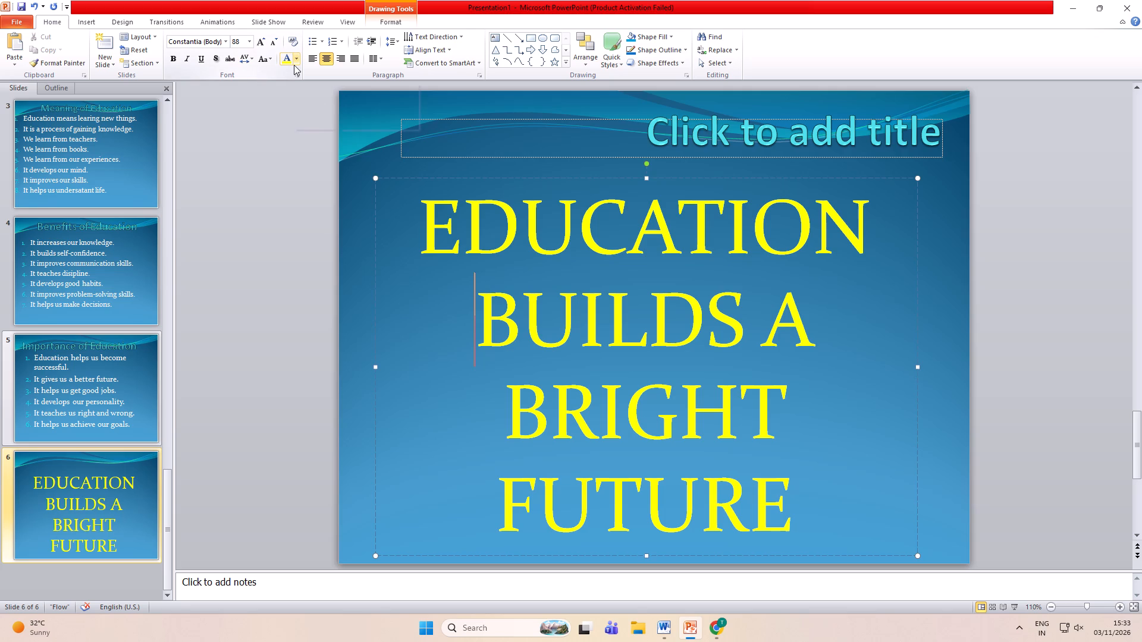
left_click_drag(381, 184, 938, 552)
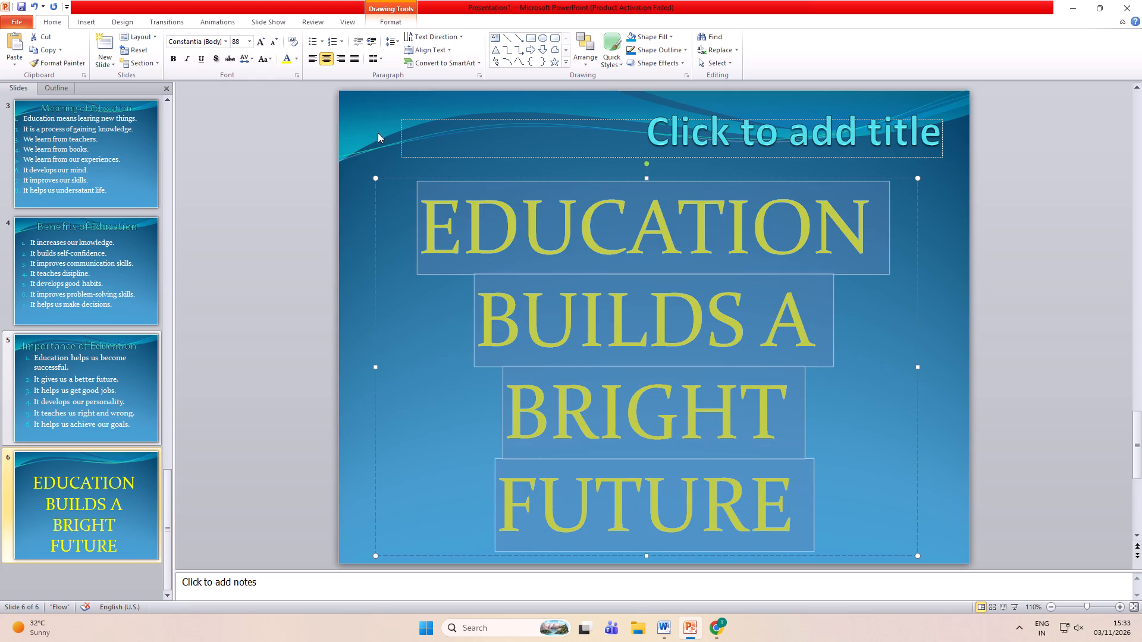
left_click(300, 56)
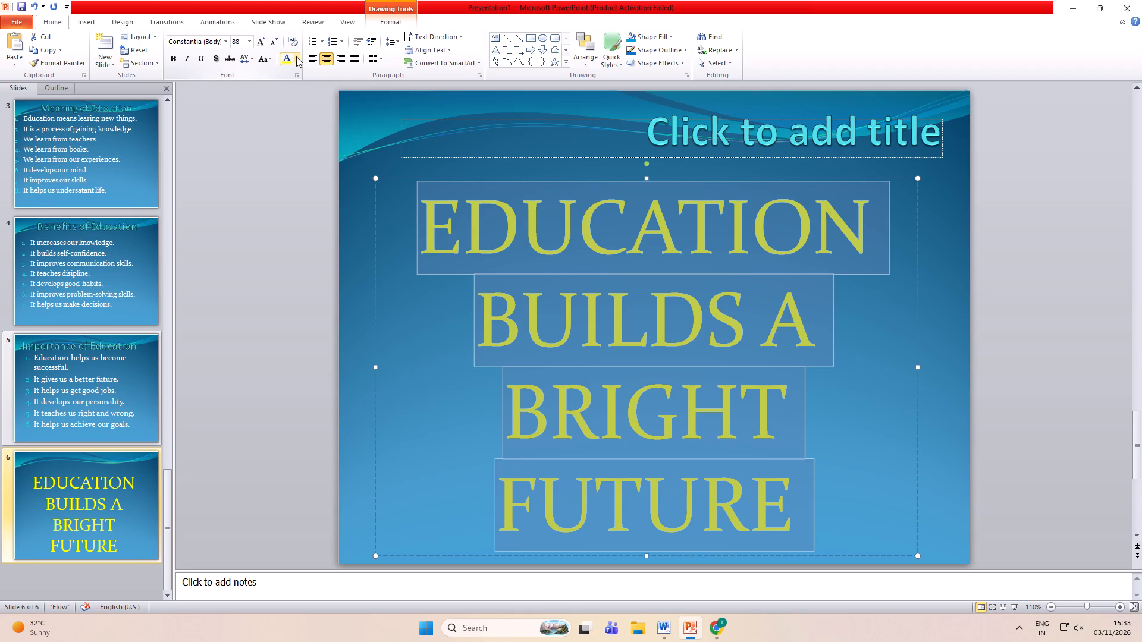
left_click(297, 57)
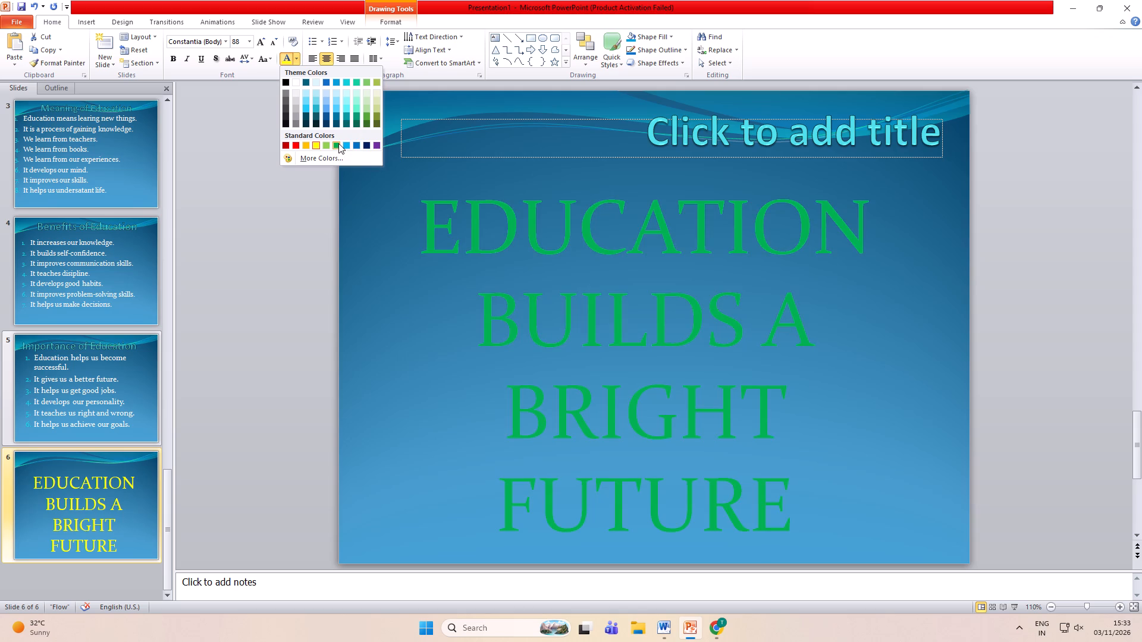
left_click(304, 141)
left_click(903, 355)
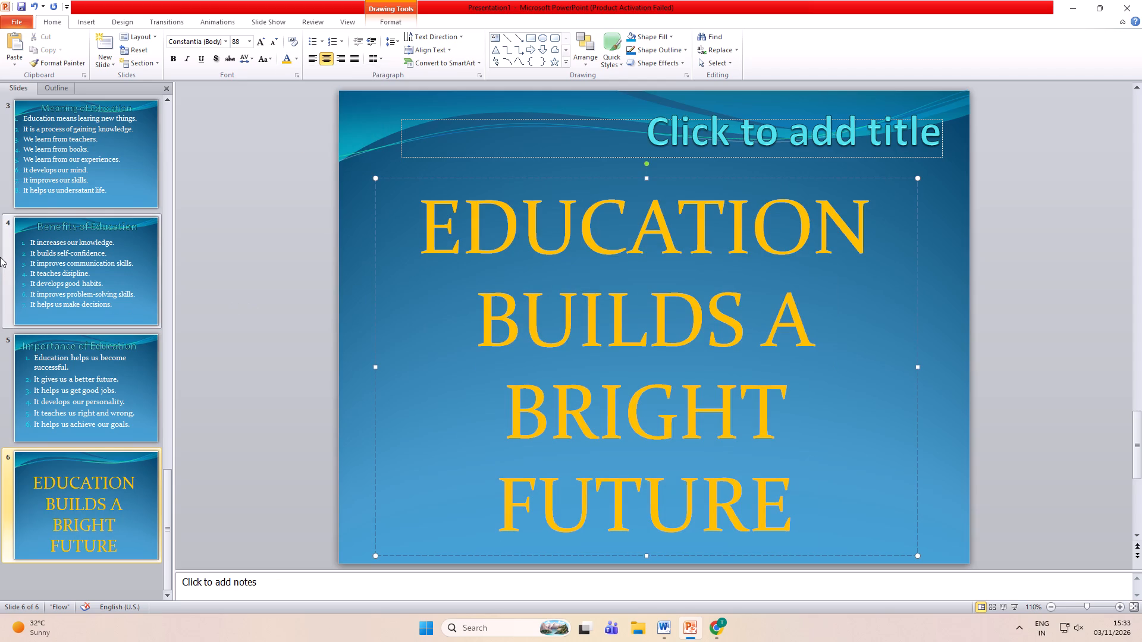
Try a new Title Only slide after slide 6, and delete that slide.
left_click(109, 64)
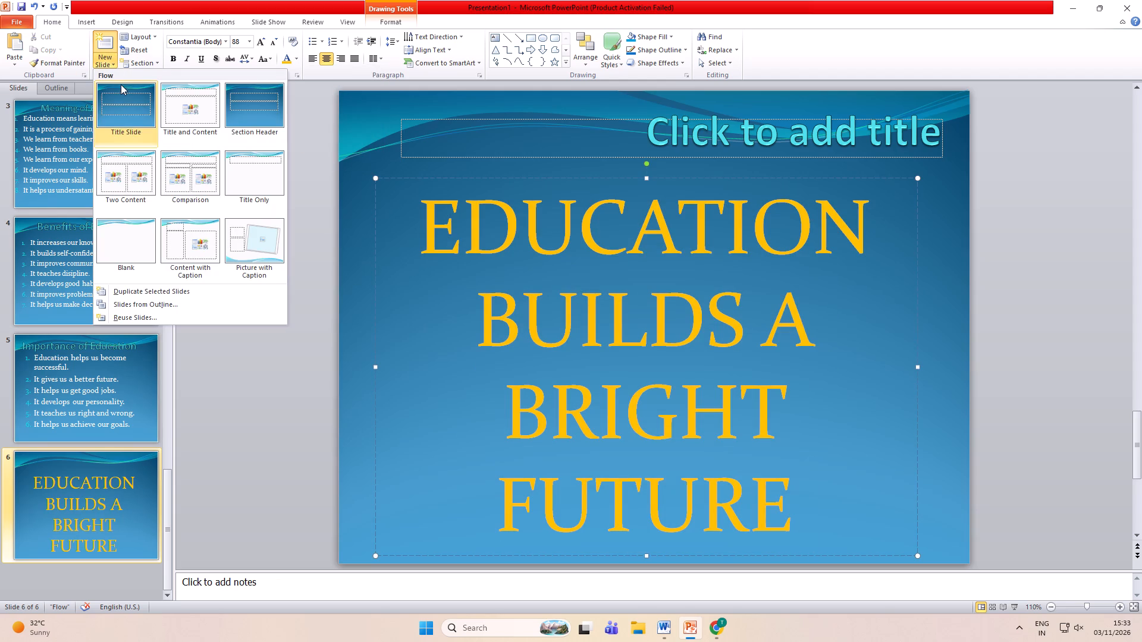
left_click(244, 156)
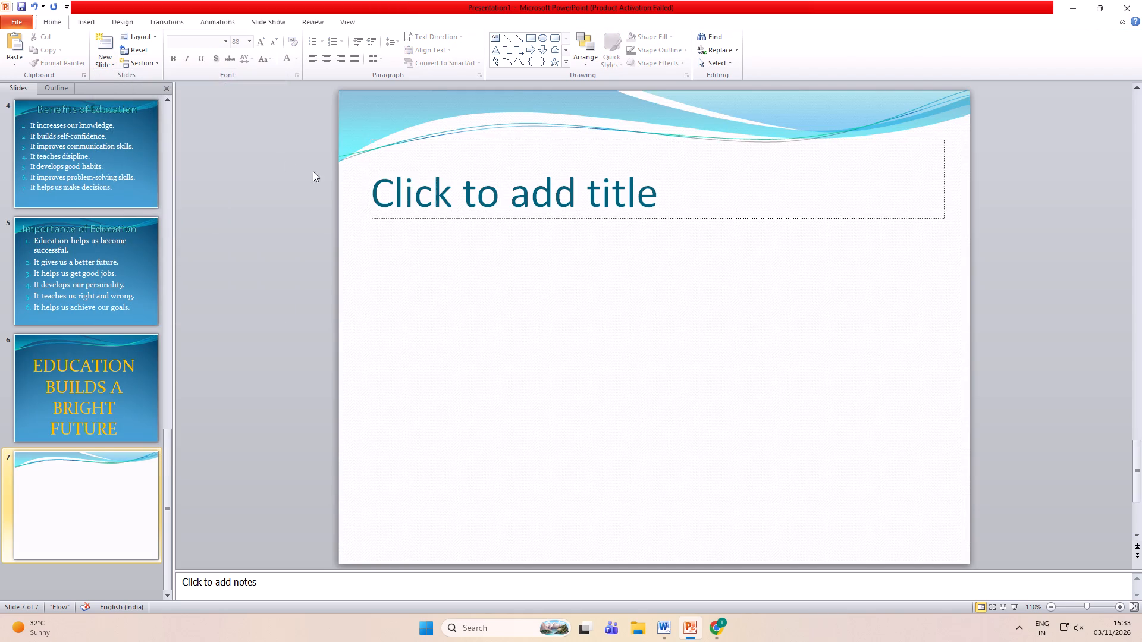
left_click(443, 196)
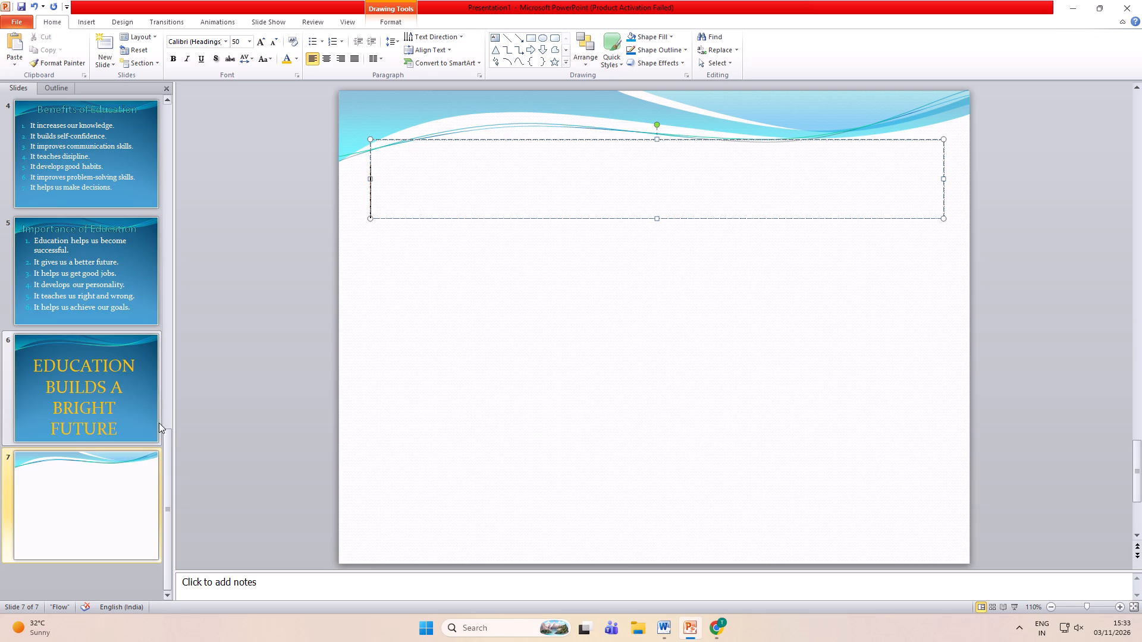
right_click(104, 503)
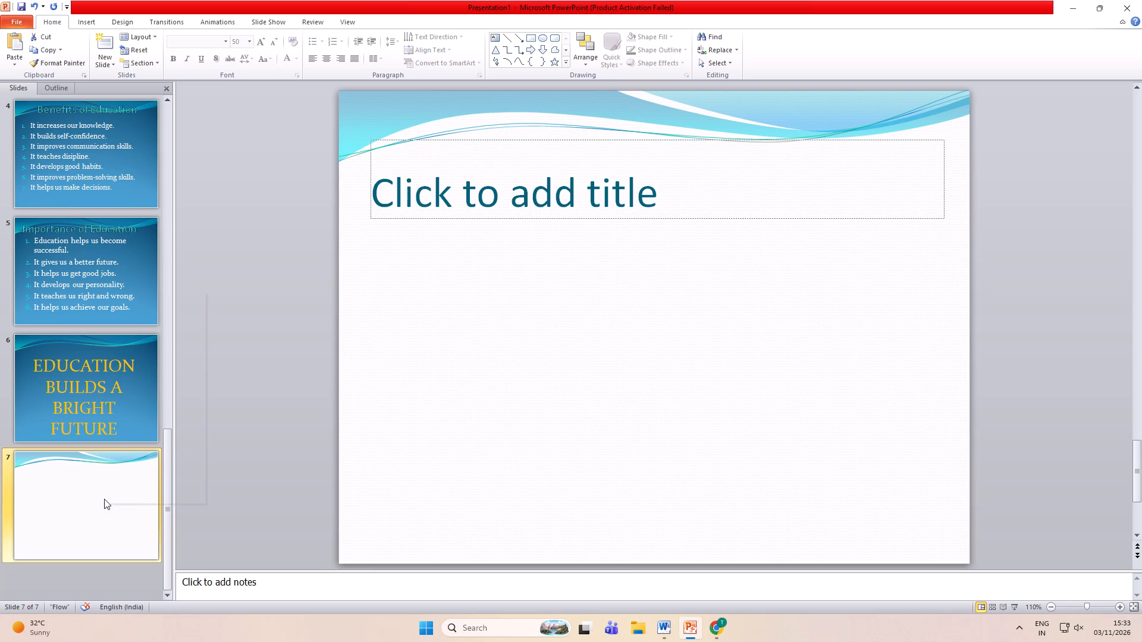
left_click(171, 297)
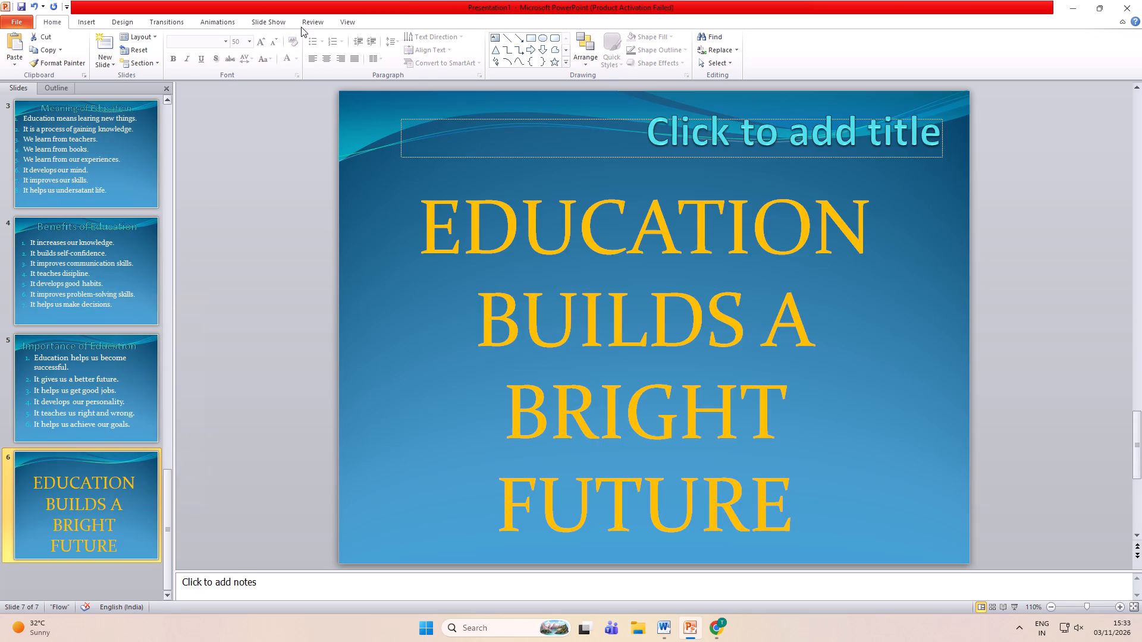
Add a new slide with the Title Slide layout after slide 6.
left_click(103, 62)
left_click(126, 115)
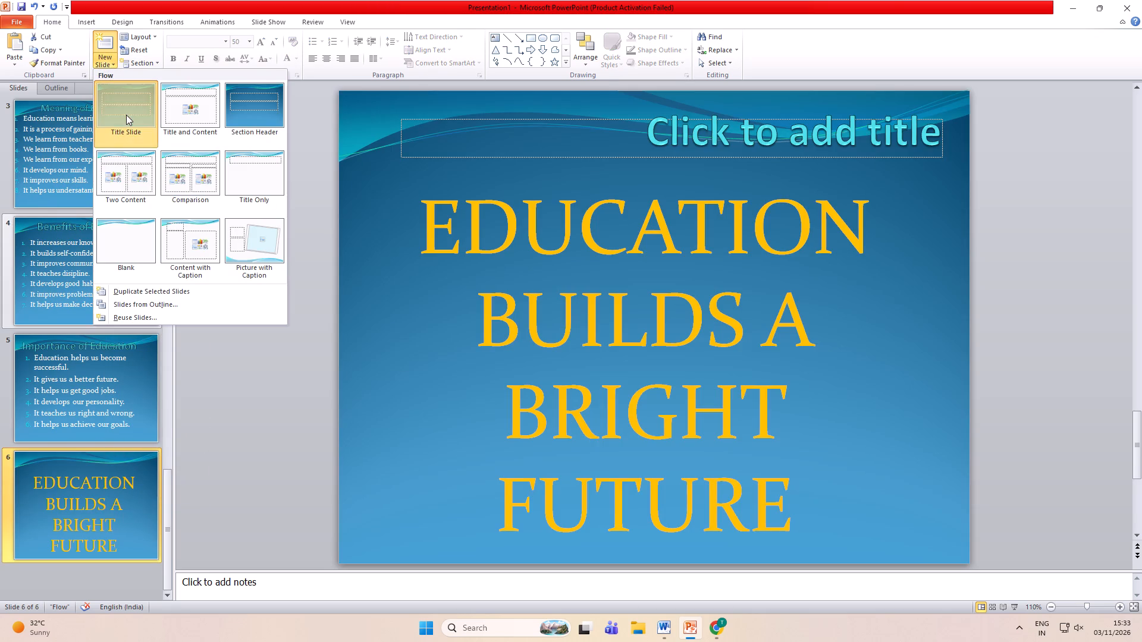
Move the title placeholder on slide 7 up to the slide's top edge and shrink it to a single-line height.
left_click(592, 232)
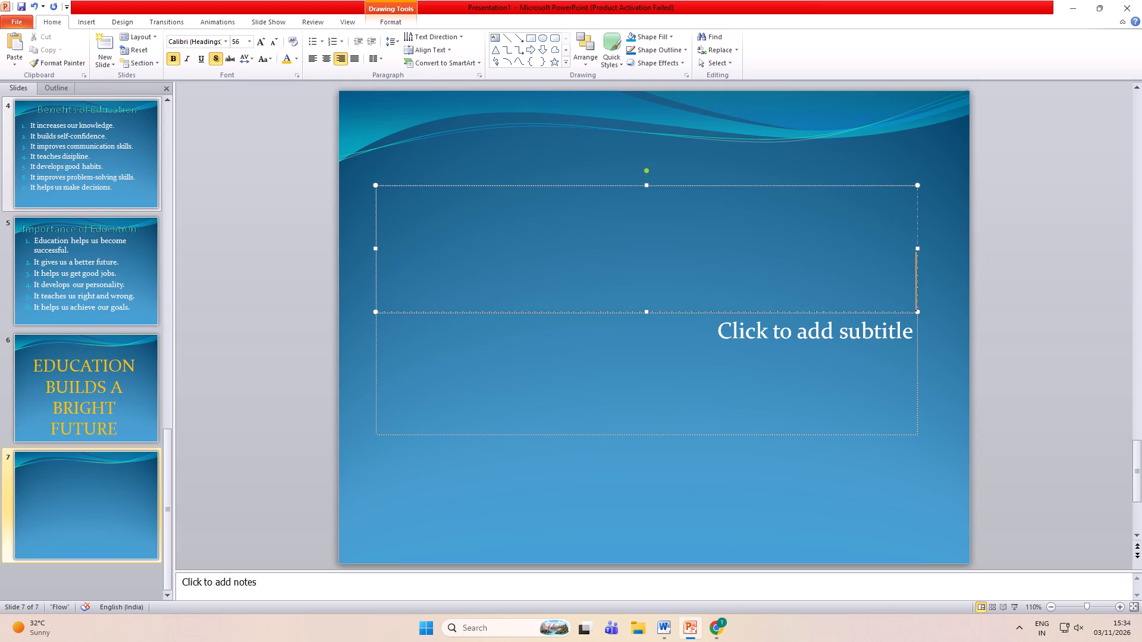
left_click_drag(727, 185, 727, 178)
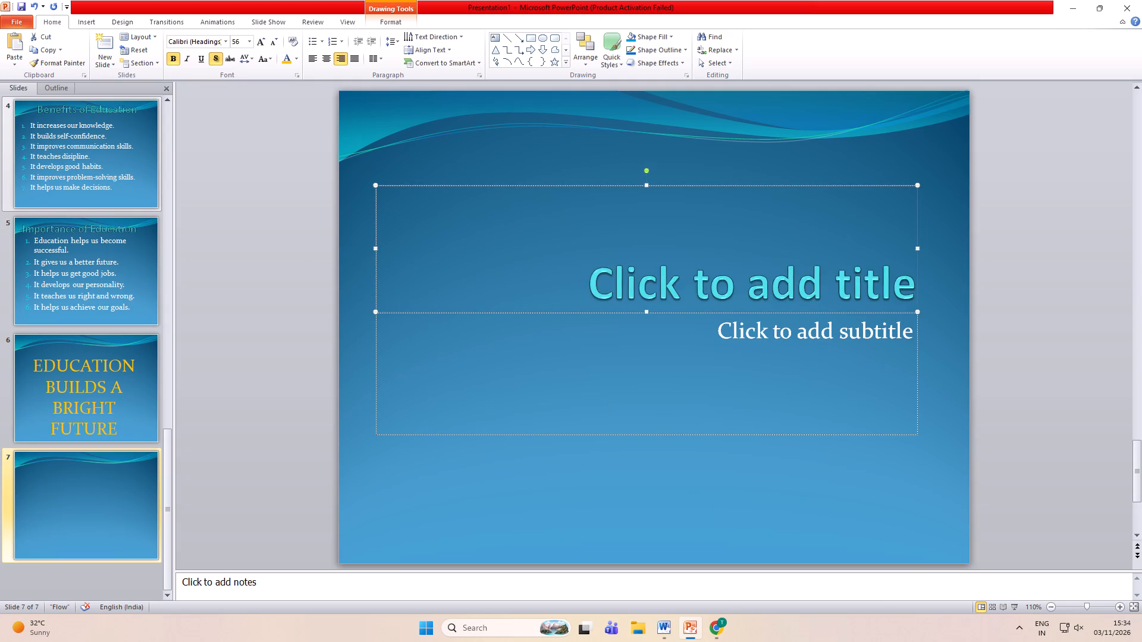
left_click_drag(727, 178, 729, 93)
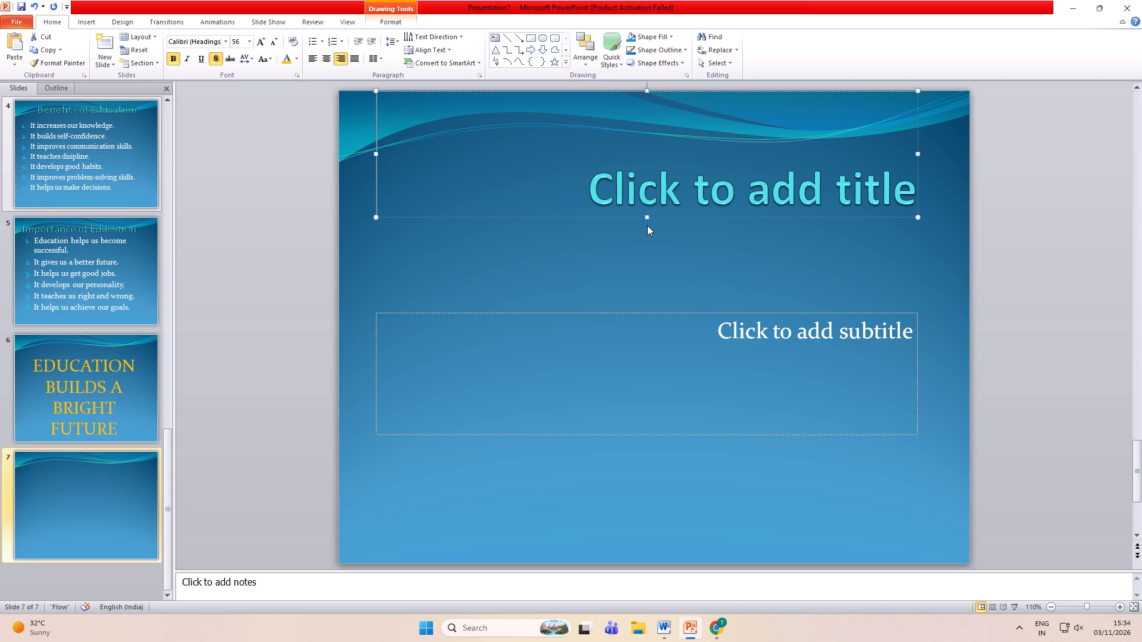
left_click_drag(647, 218, 676, 140)
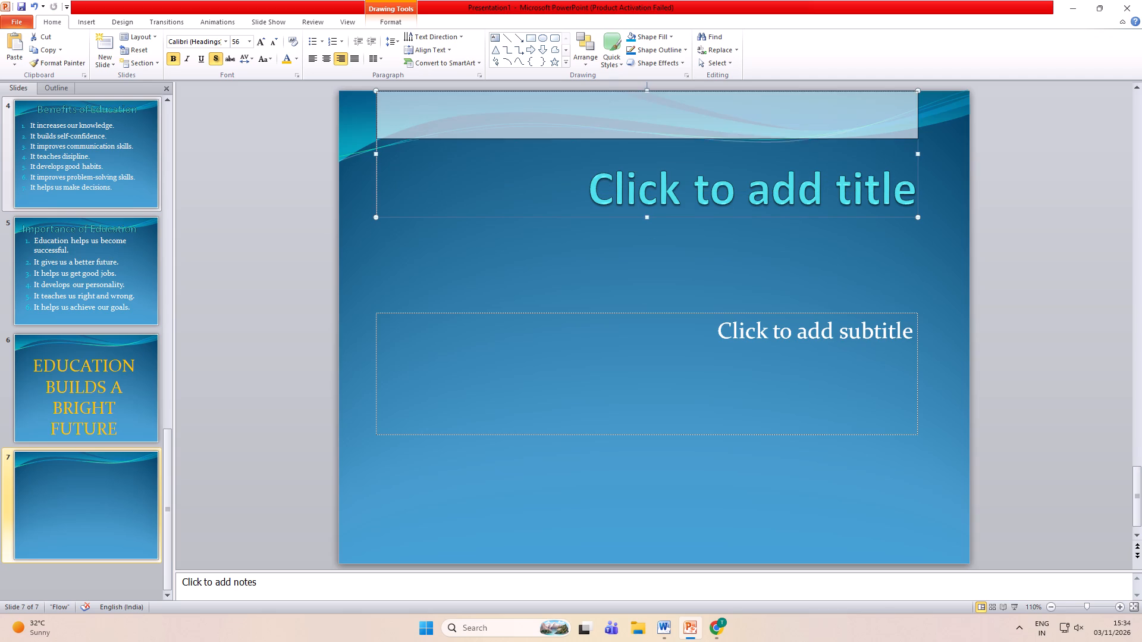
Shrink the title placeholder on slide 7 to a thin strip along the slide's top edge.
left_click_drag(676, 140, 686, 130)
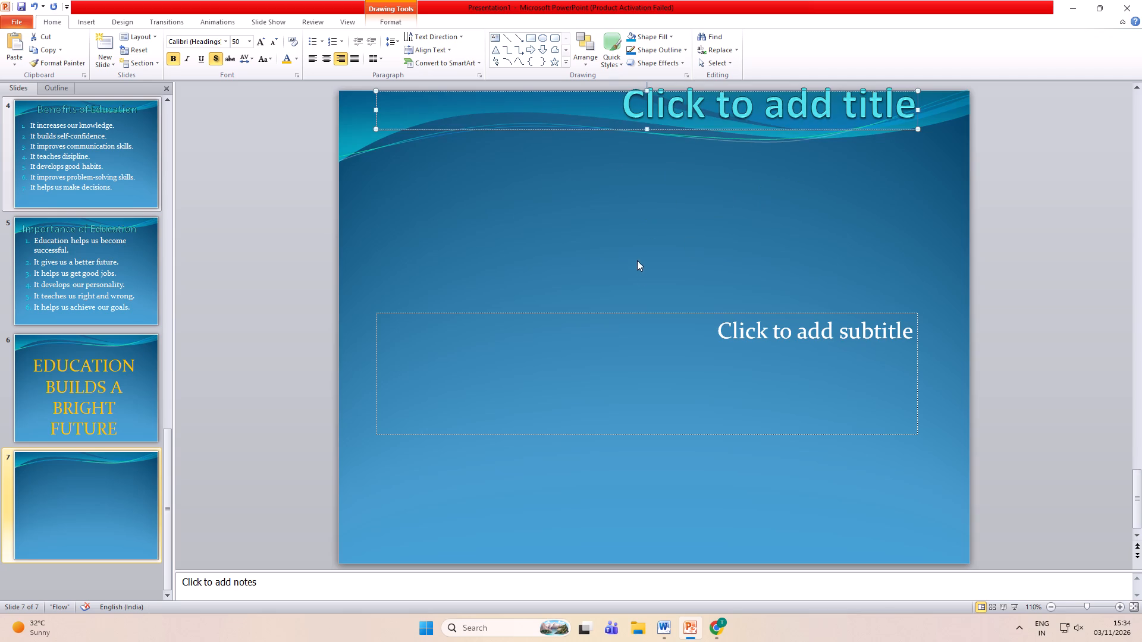
Shrink the subtitle placeholder on slide 7 to a thin strip by lowering its top edge almost to its bottom edge.
left_click(656, 311)
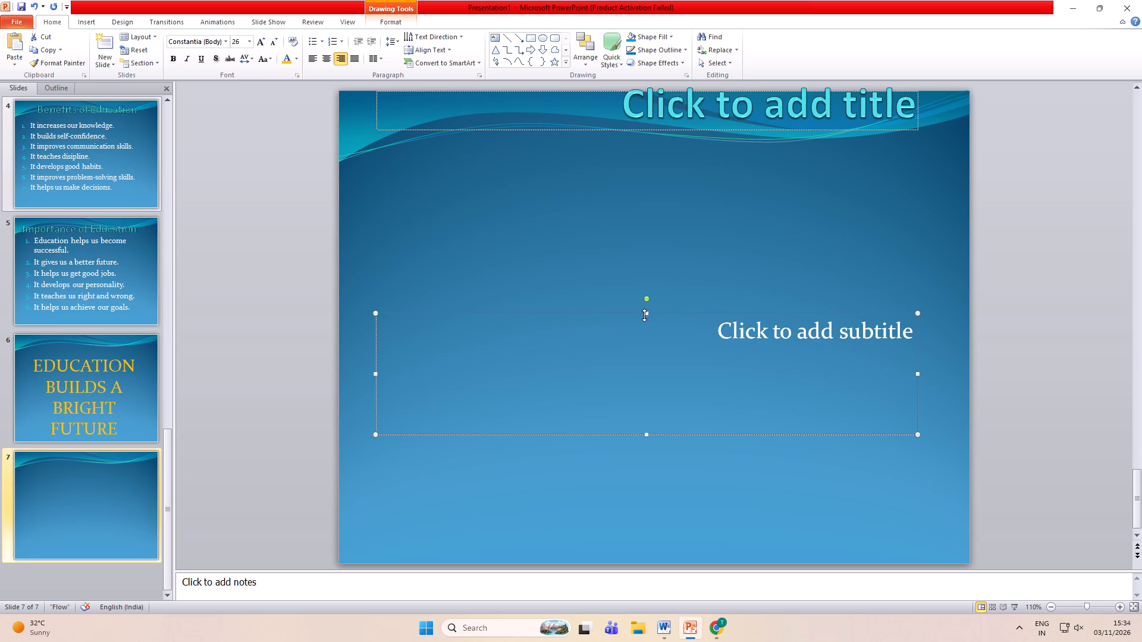
left_click_drag(649, 312, 668, 420)
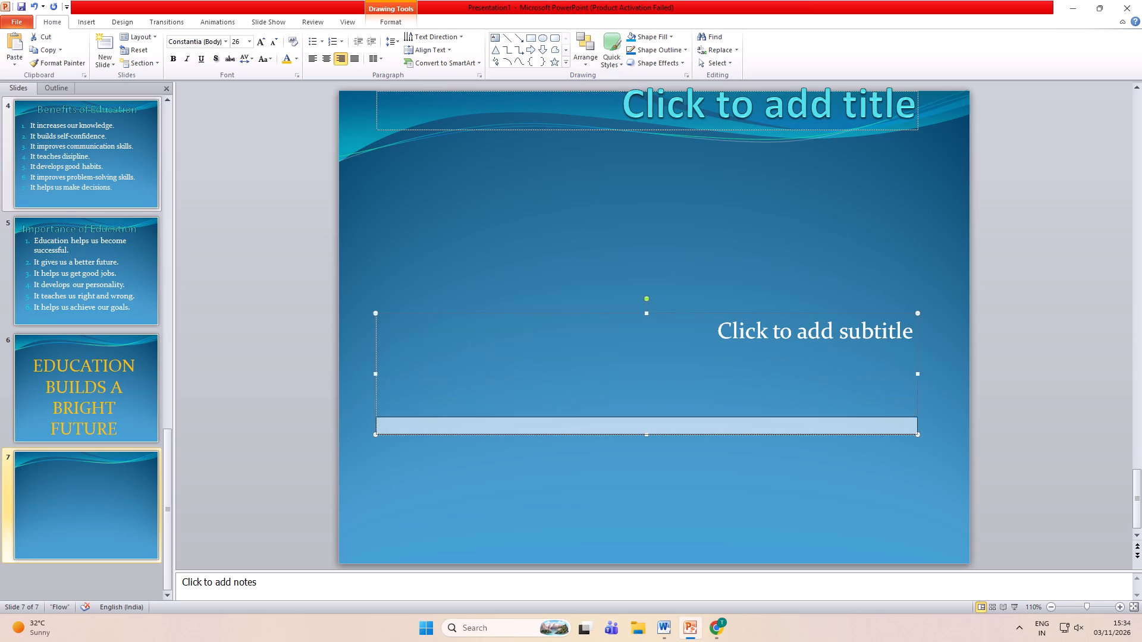
left_click_drag(668, 420, 672, 419)
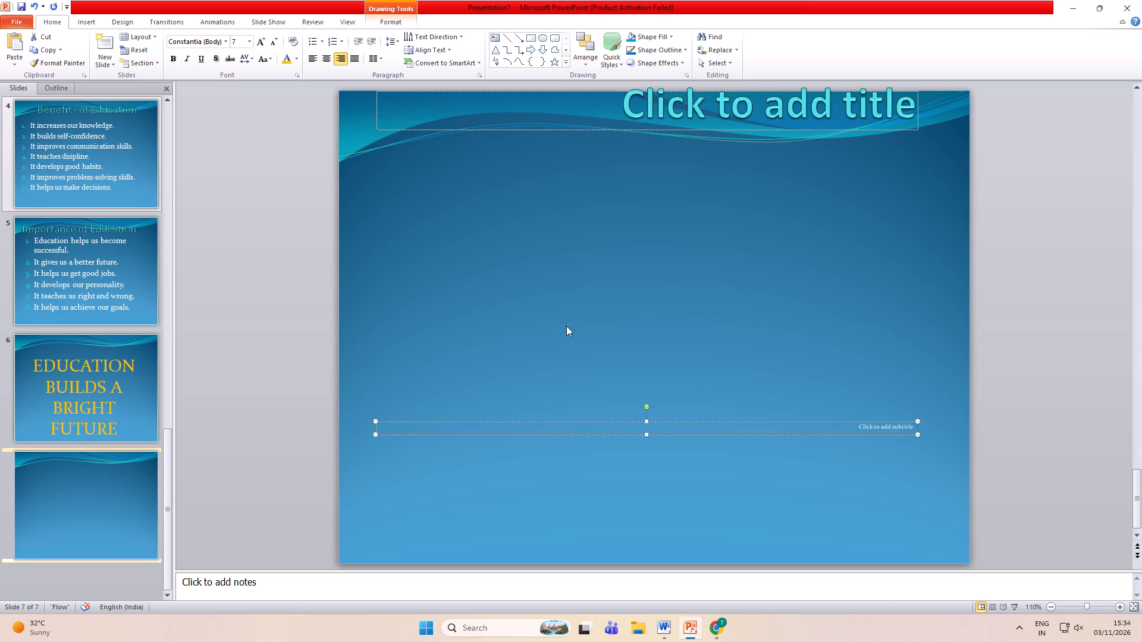
Move the title placeholder down to the middle of slide 7 and stretch its top edge up to the slide's top.
left_click_drag(651, 119, 613, 288)
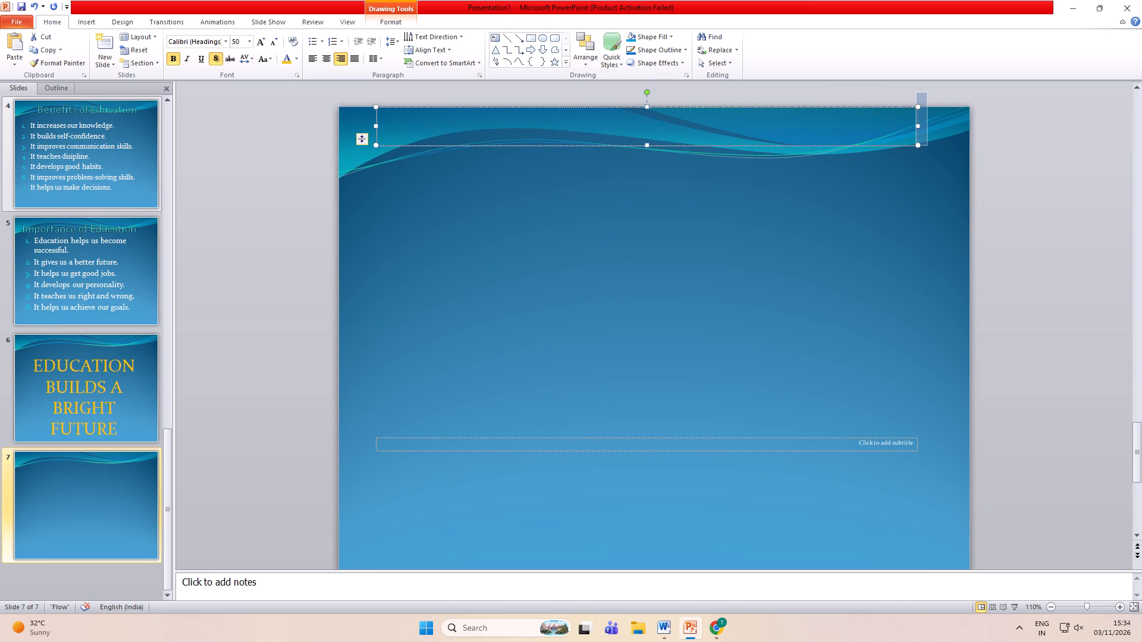
left_click_drag(626, 144, 614, 316)
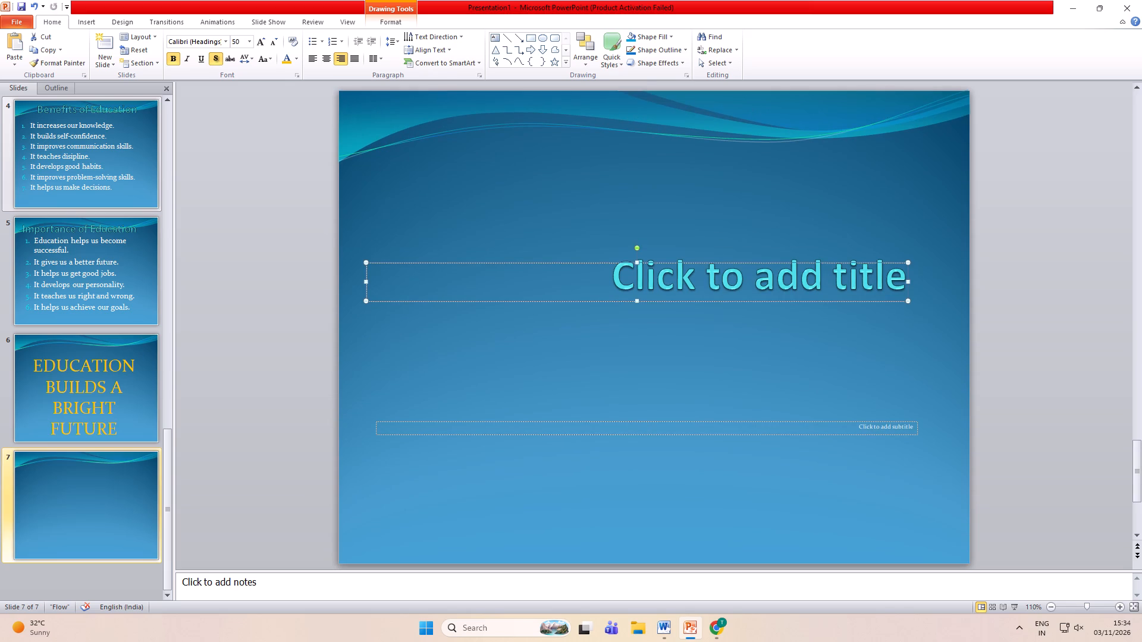
left_click_drag(635, 262, 666, 158)
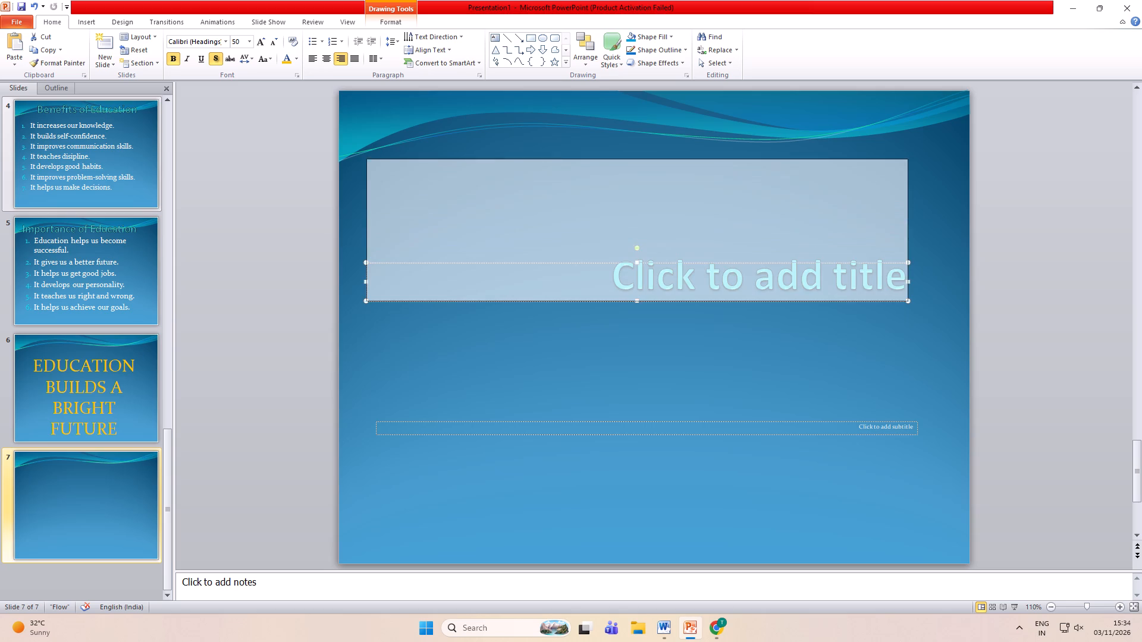
left_click_drag(666, 158, 706, 91)
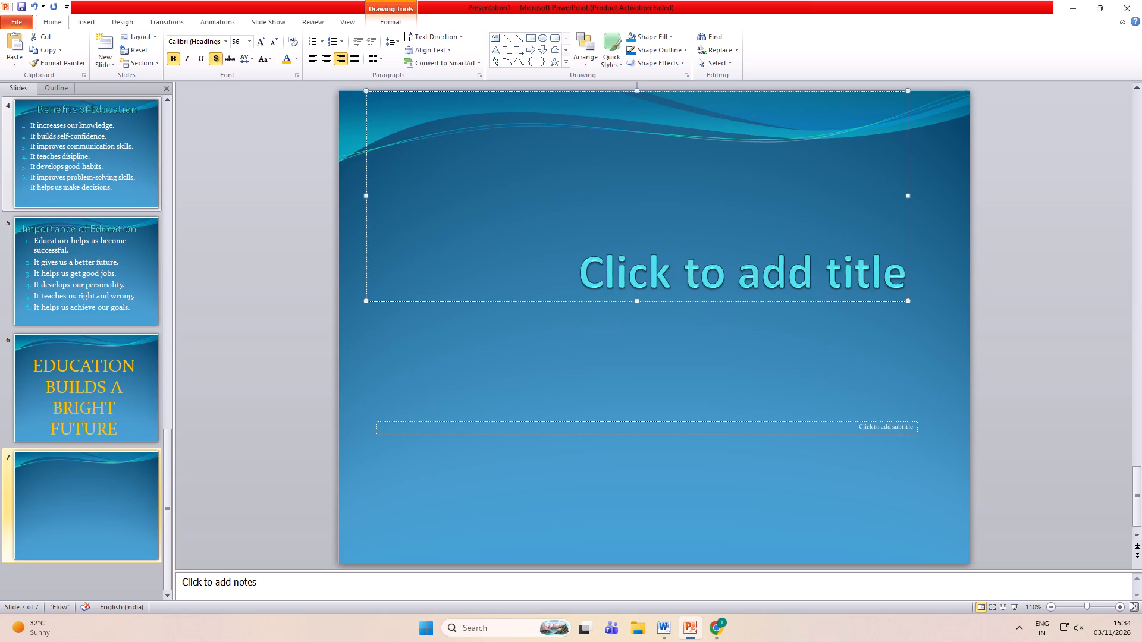
Center the title on slide 7 and enter "THANK" and "YOU!" on two separate lines.
left_click_drag(637, 298, 625, 317)
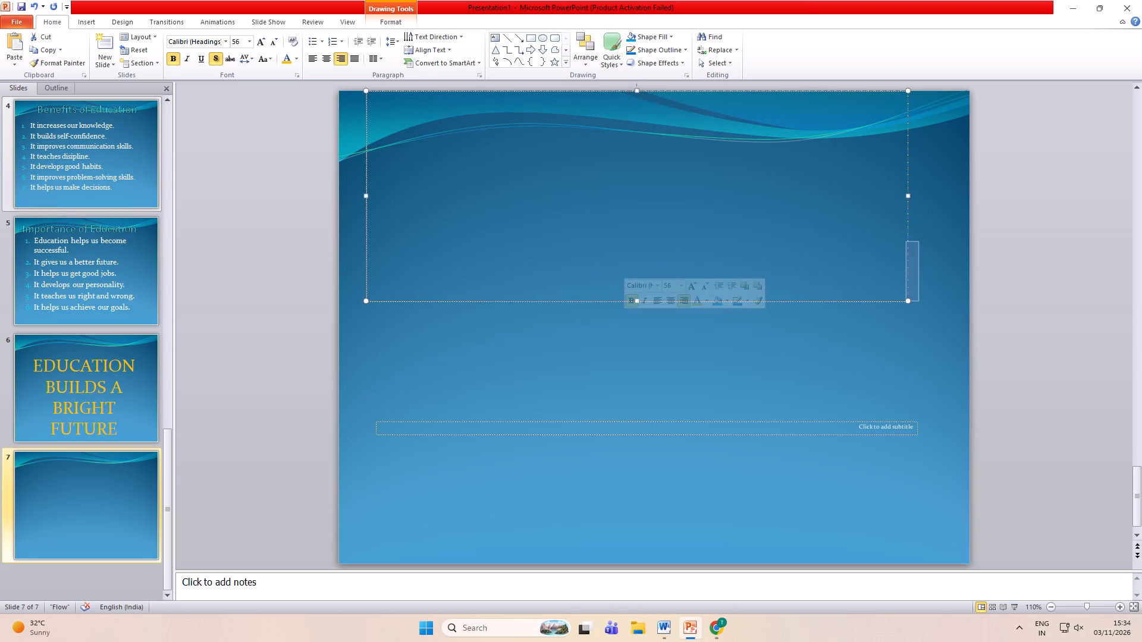
left_click(324, 56)
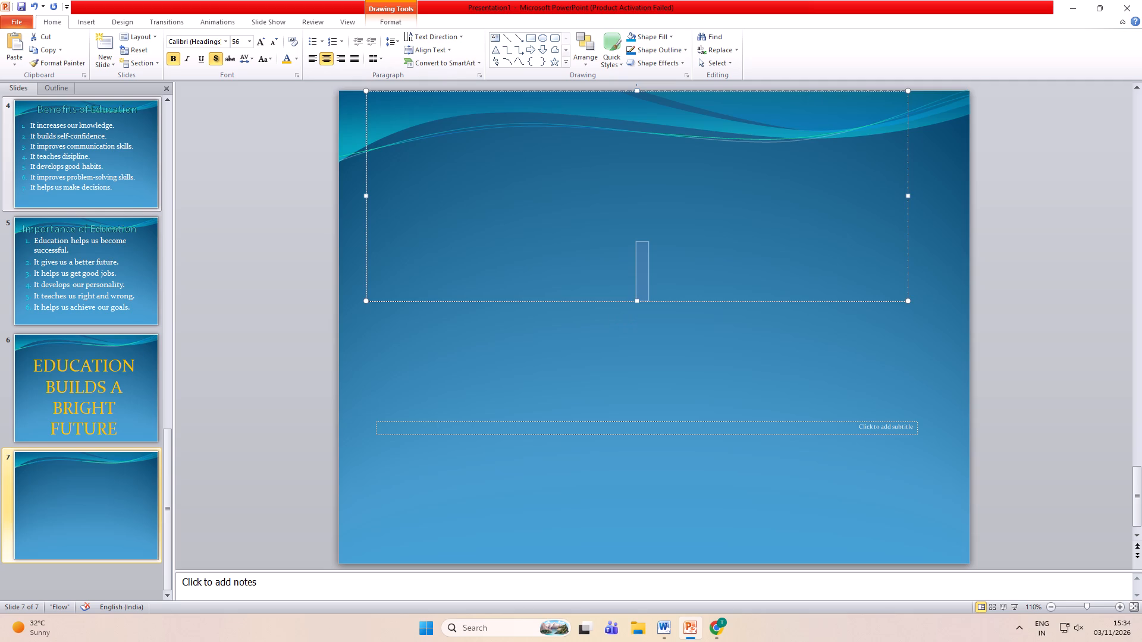
type("THA")
key("n")
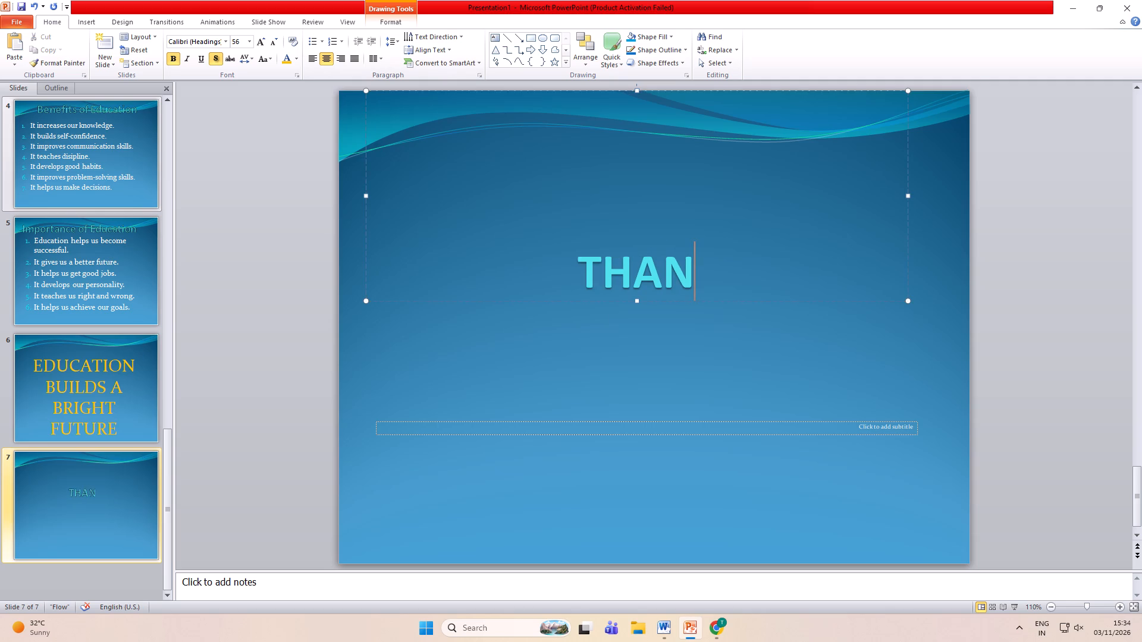
key("k")
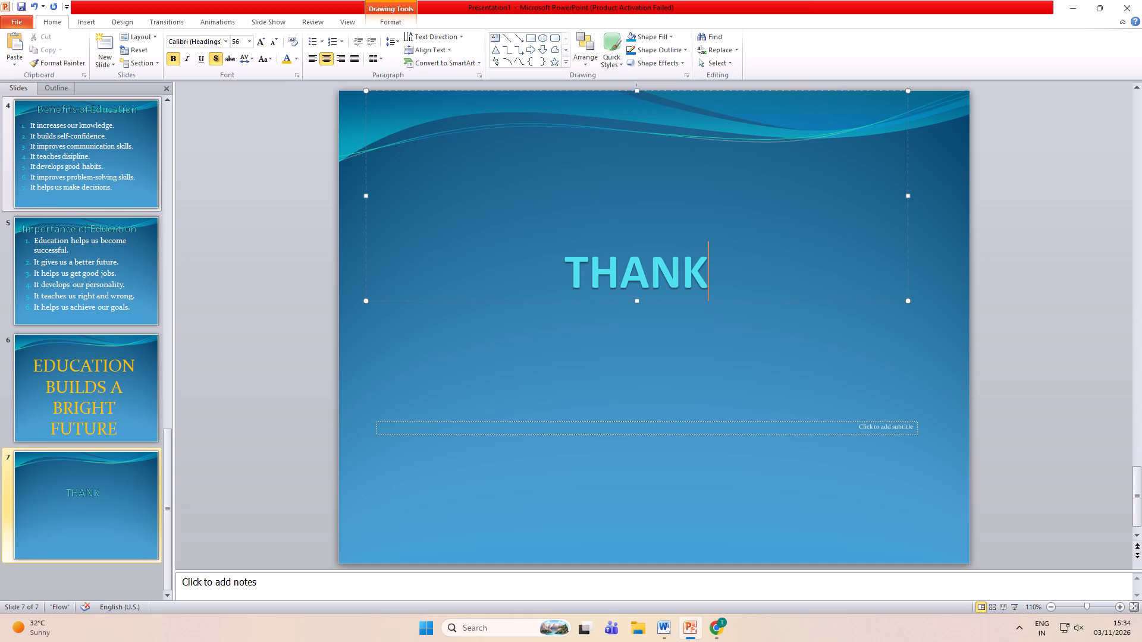
key("Return")
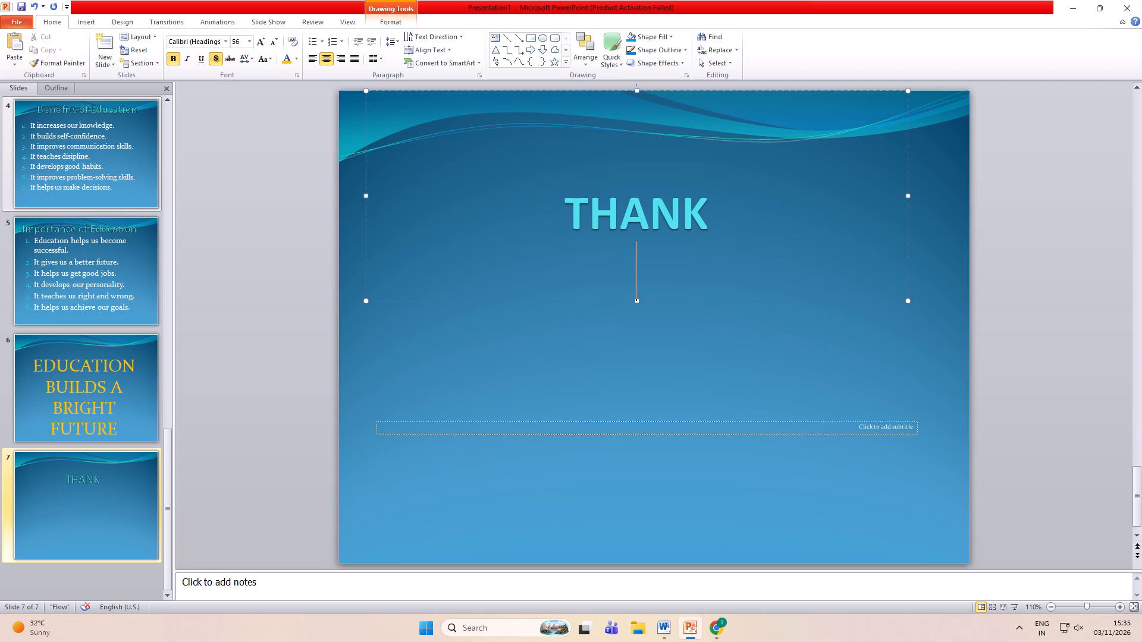
type("YOU")
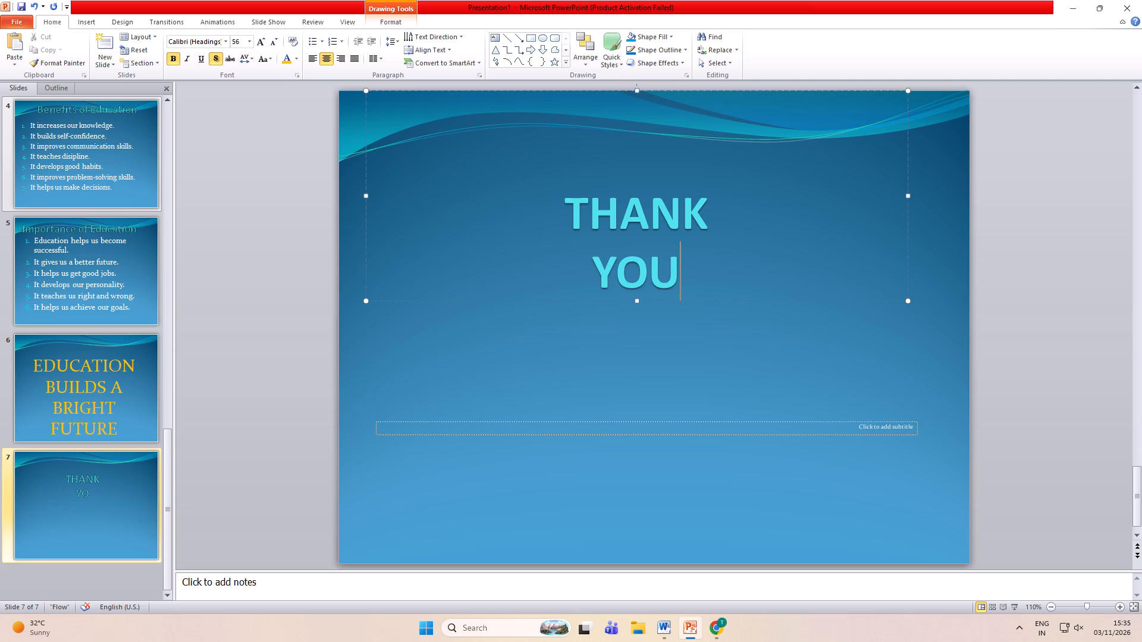
key("shift+exclam")
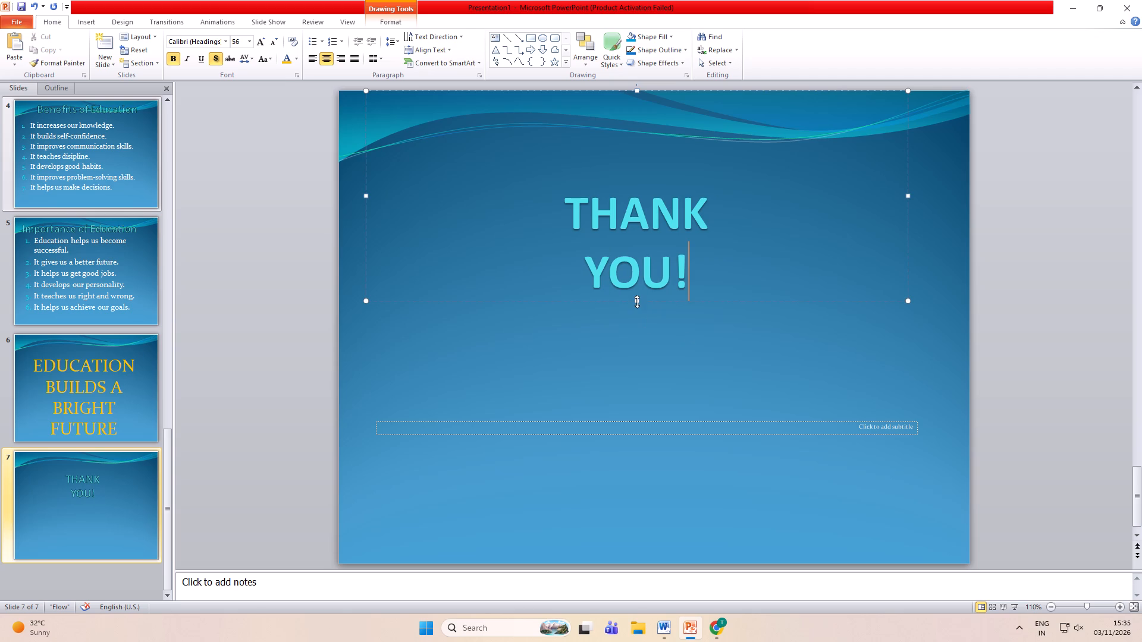
Extend the bottom edge of the title placeholder down to just above the subtitle placeholder.
left_click_drag(637, 301, 635, 399)
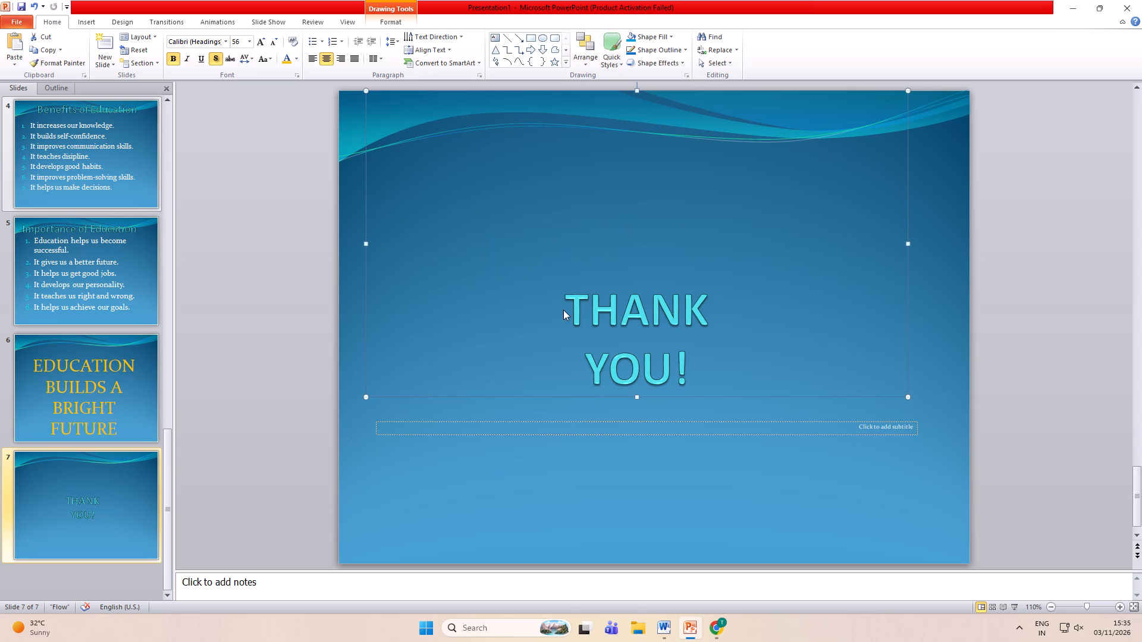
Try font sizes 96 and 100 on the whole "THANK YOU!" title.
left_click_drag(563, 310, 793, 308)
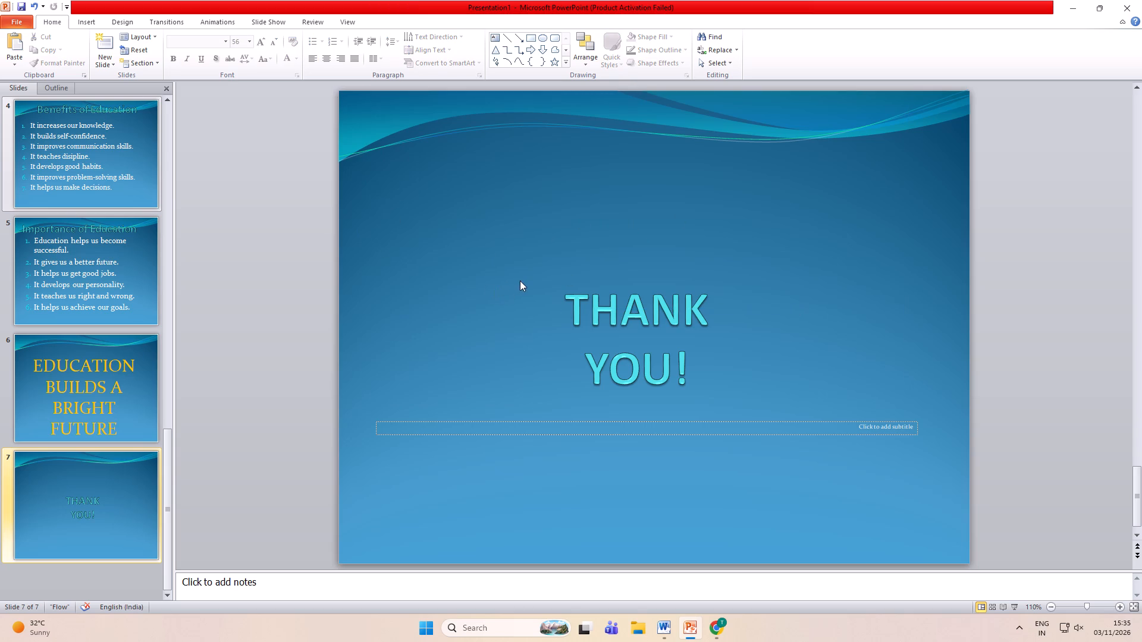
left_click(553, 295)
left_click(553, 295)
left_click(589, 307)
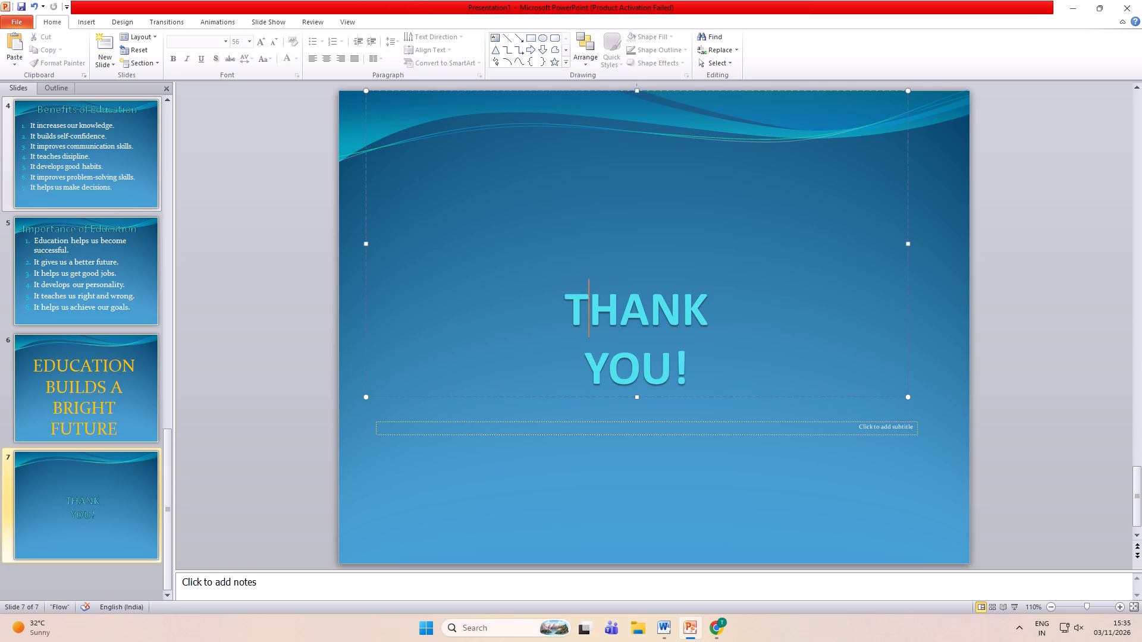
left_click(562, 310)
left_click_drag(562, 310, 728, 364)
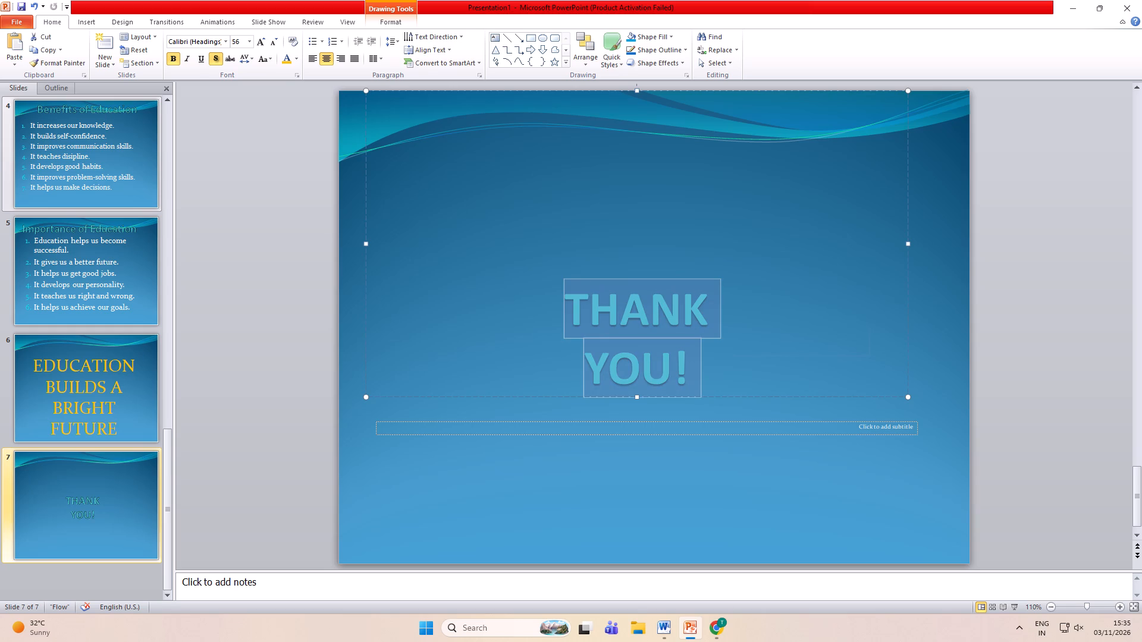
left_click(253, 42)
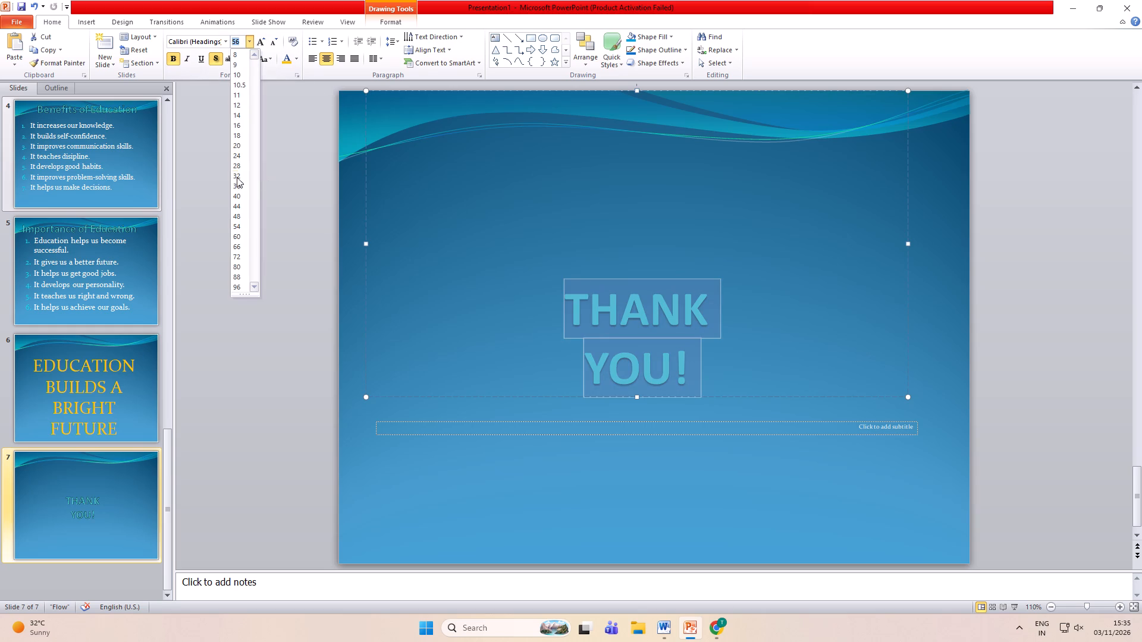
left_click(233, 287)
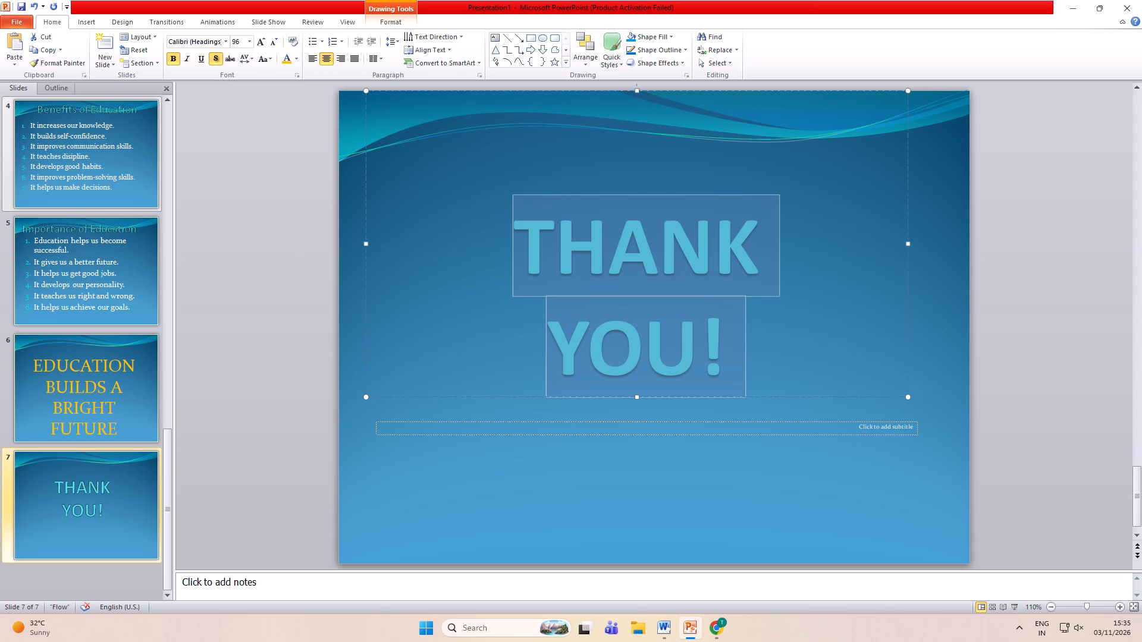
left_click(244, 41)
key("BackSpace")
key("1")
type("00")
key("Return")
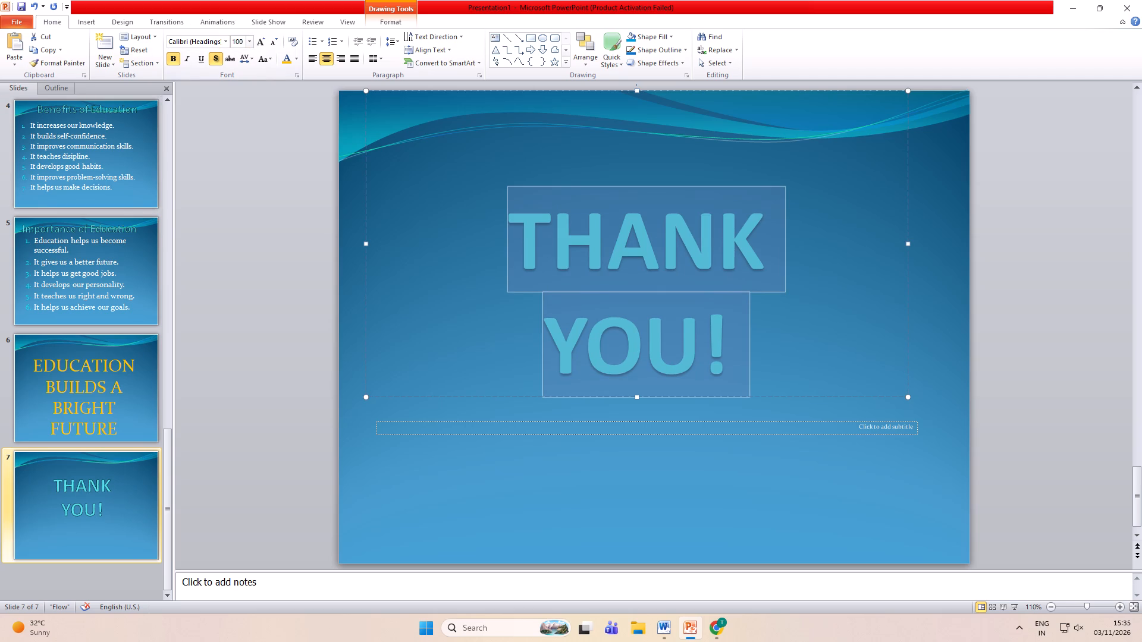
Set the whole "THANK YOU!" title to font size 120.
left_click(244, 38)
key("BackSpace")
type("120")
key("Return")
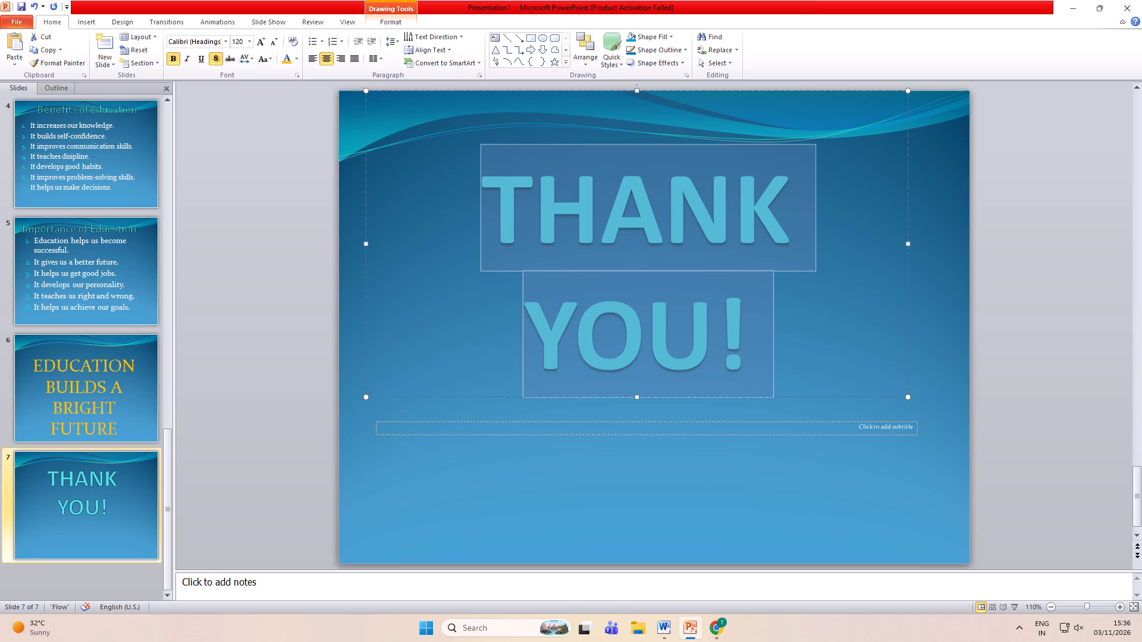
left_click(846, 341)
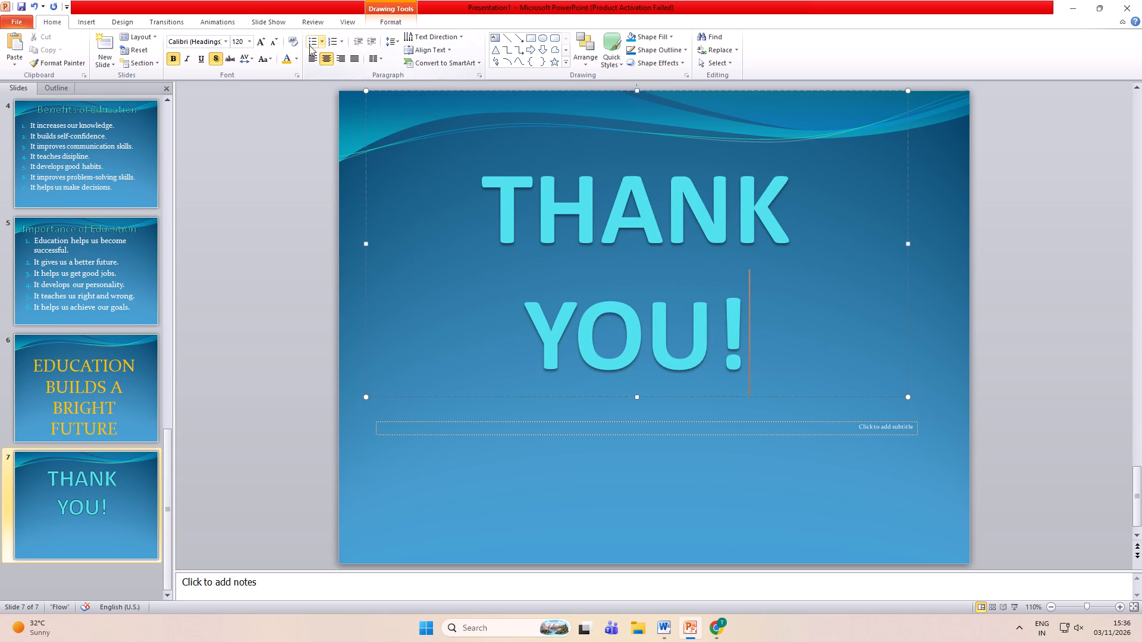
Color the whole "THANK YOU!" title standard red.
left_click(298, 58)
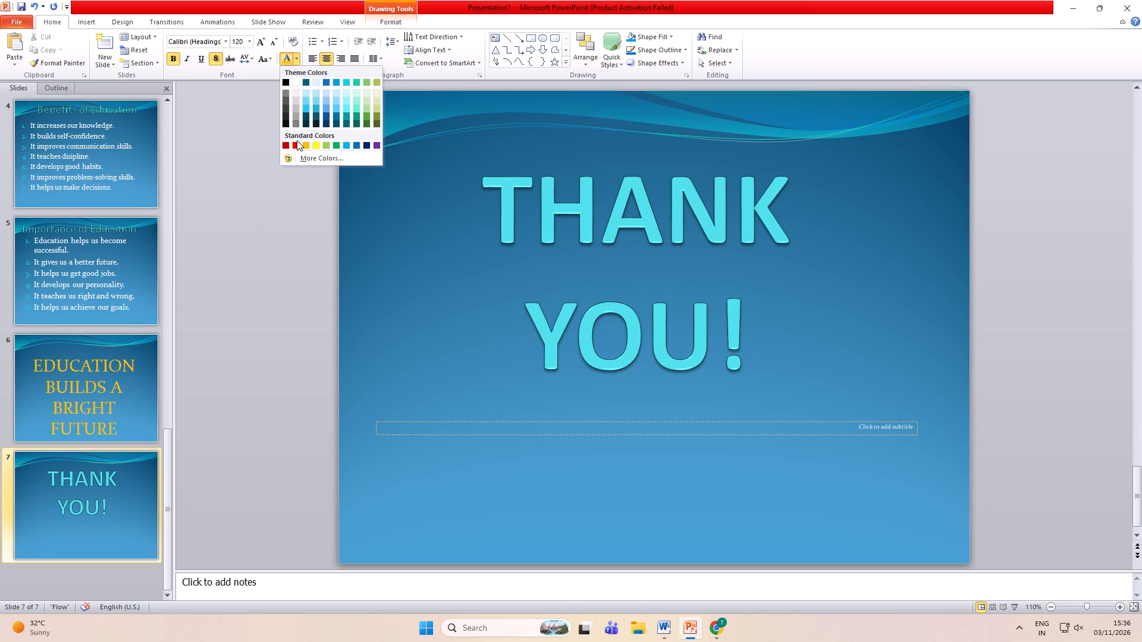
left_click(489, 180)
left_click(465, 187)
left_click_drag(487, 191, 790, 378)
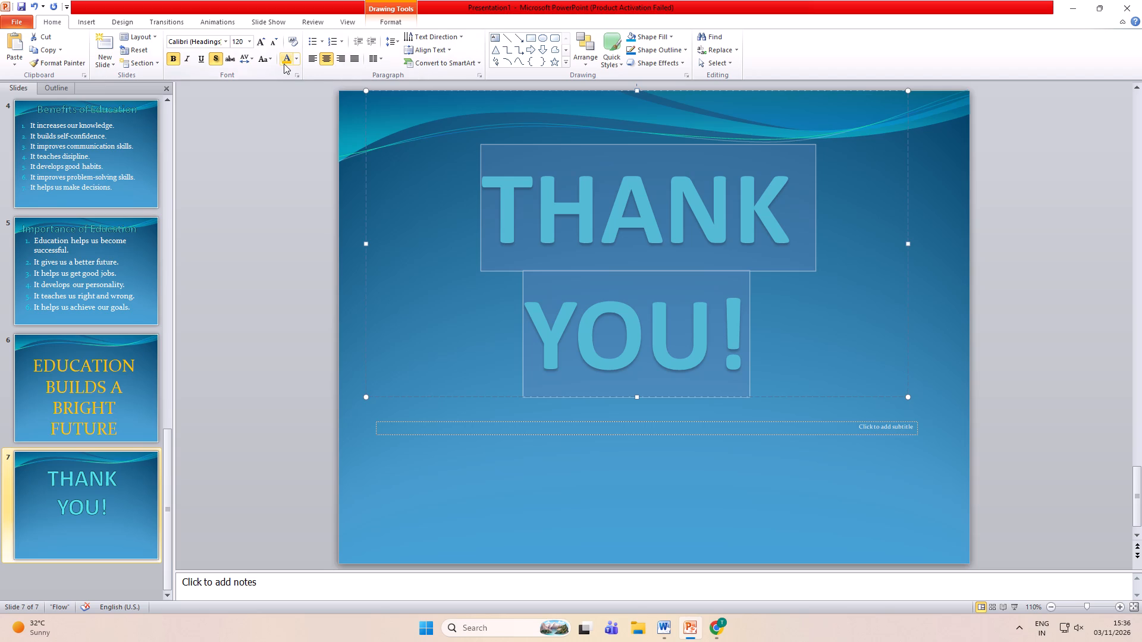
left_click(294, 60)
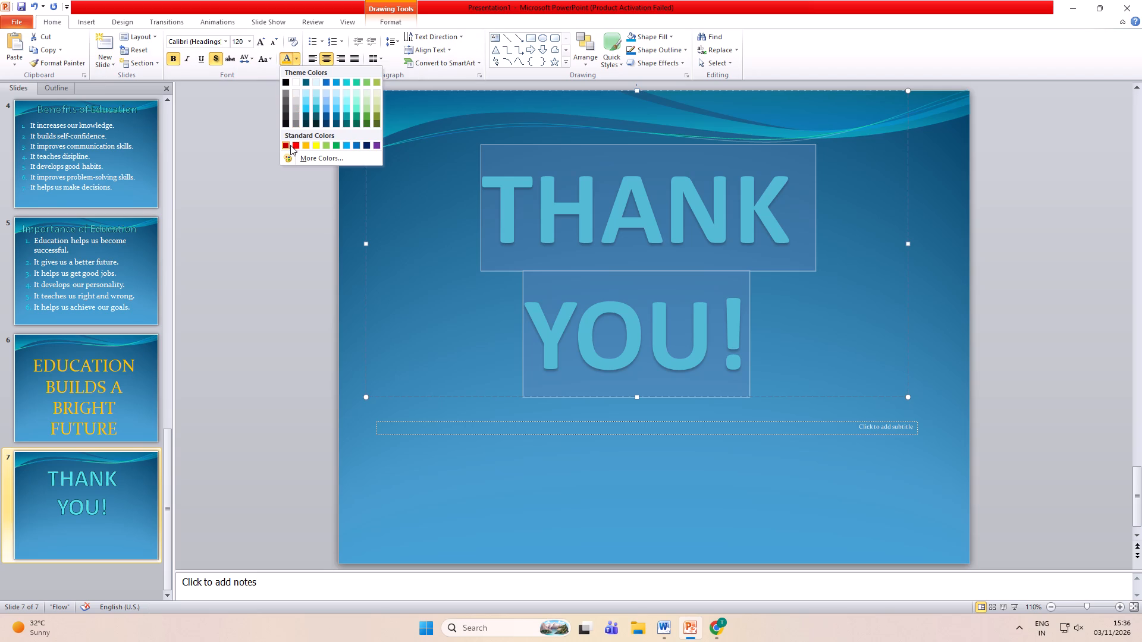
left_click(296, 144)
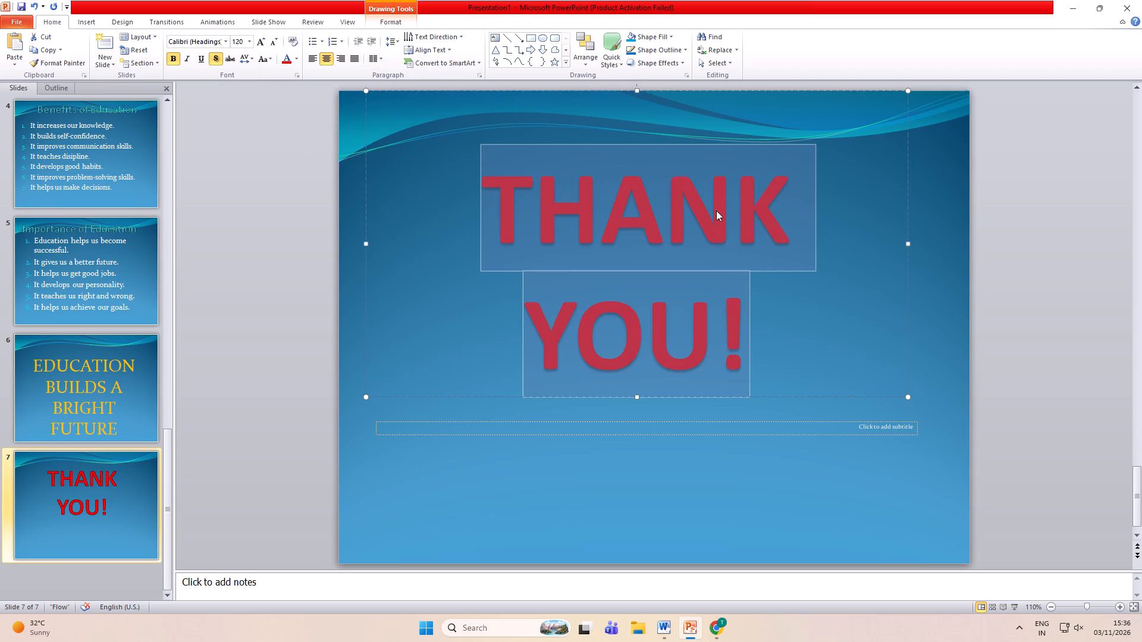
left_click_drag(783, 322, 796, 325)
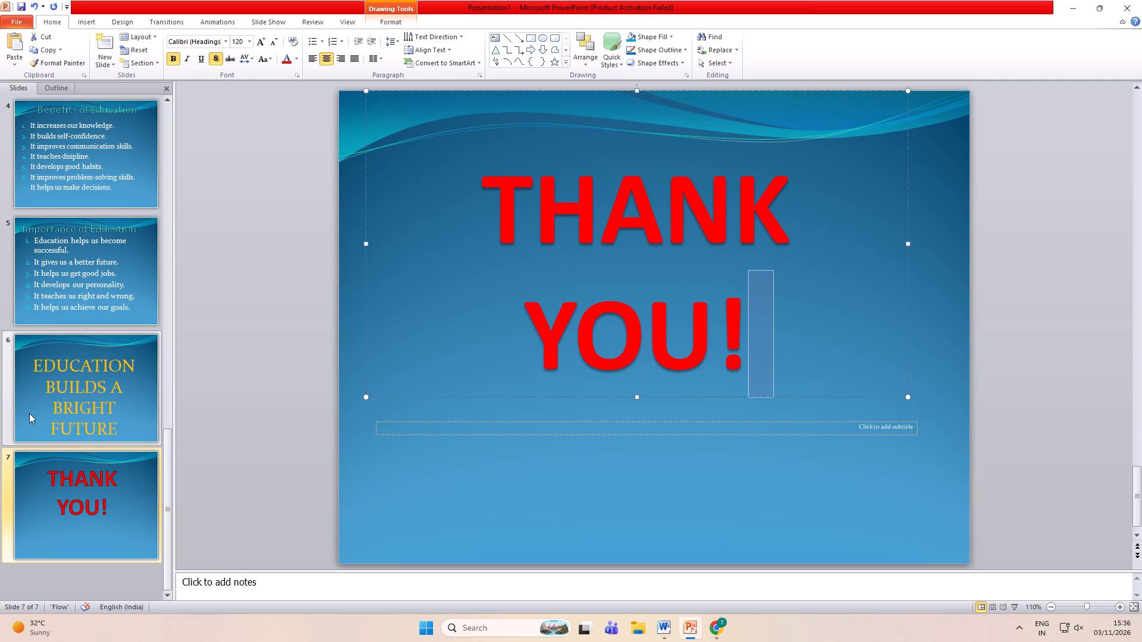
Go back to slide 1, the "IMPORTANCE OF EDUCATION" title slide.
scroll(36, 413, "up", 13)
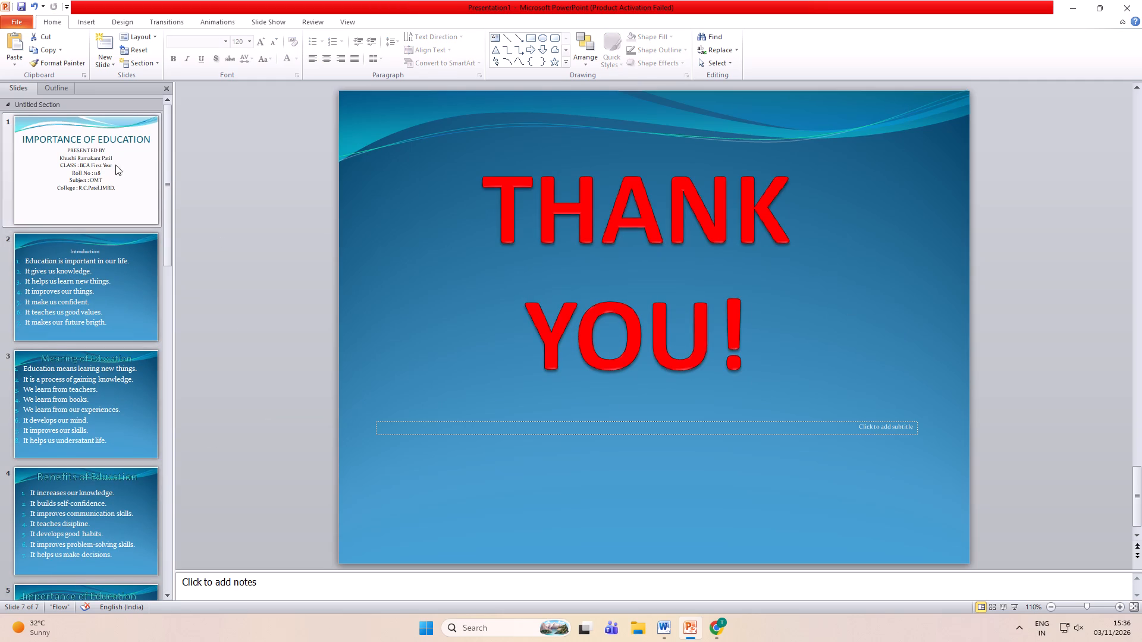
left_click(132, 165)
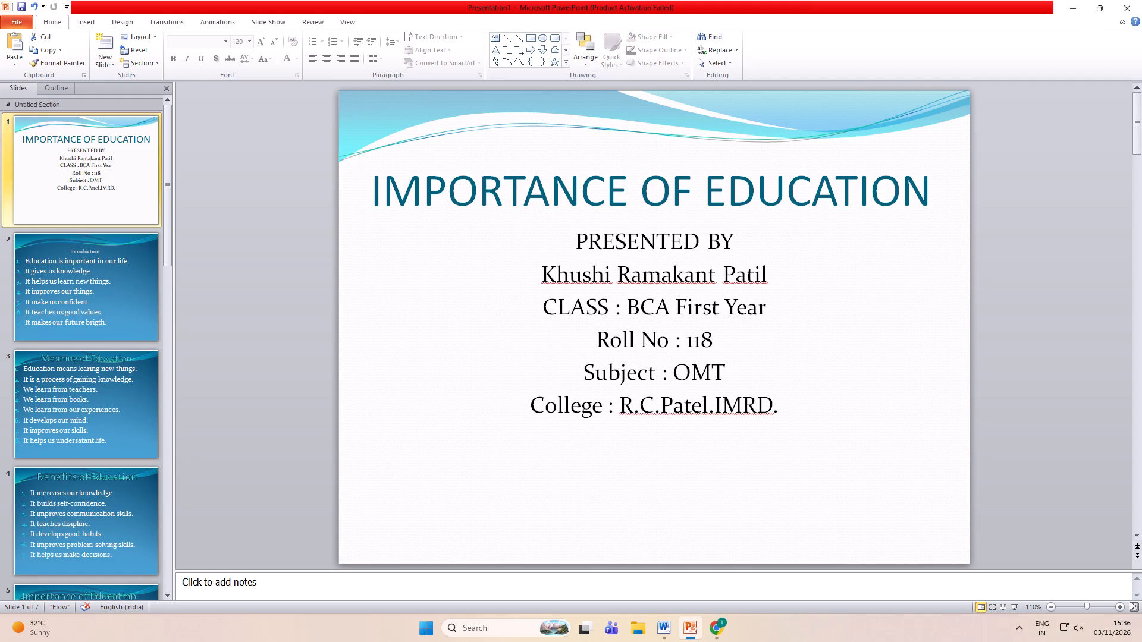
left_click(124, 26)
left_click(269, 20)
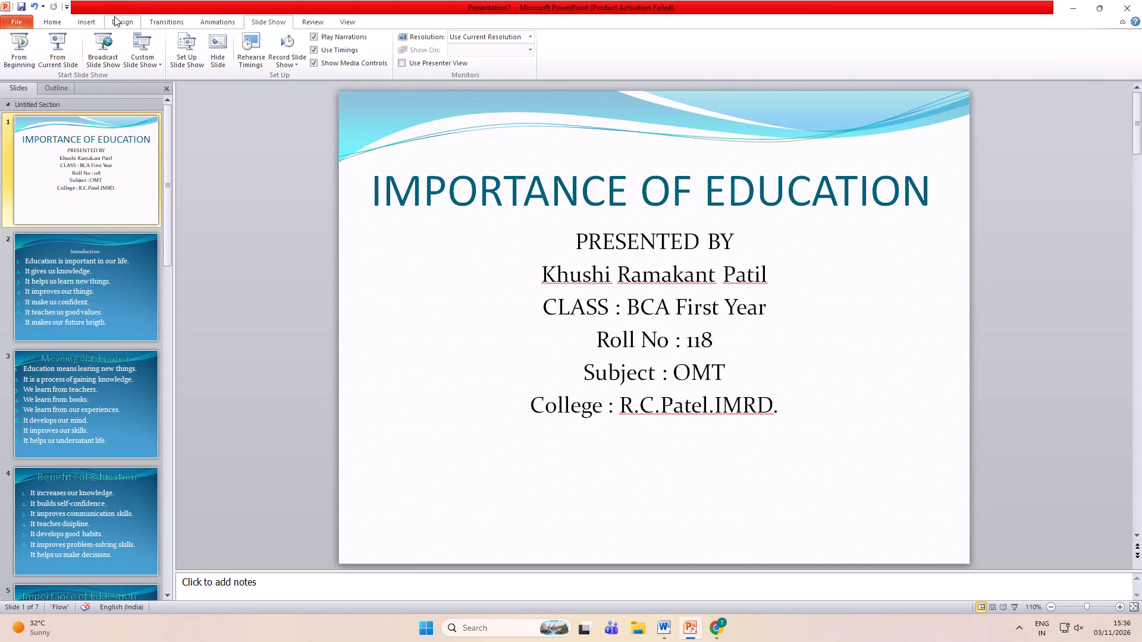
Start saving the presentation as a new file and choose the Desktop as its location.
left_click(23, 21)
left_click(56, 59)
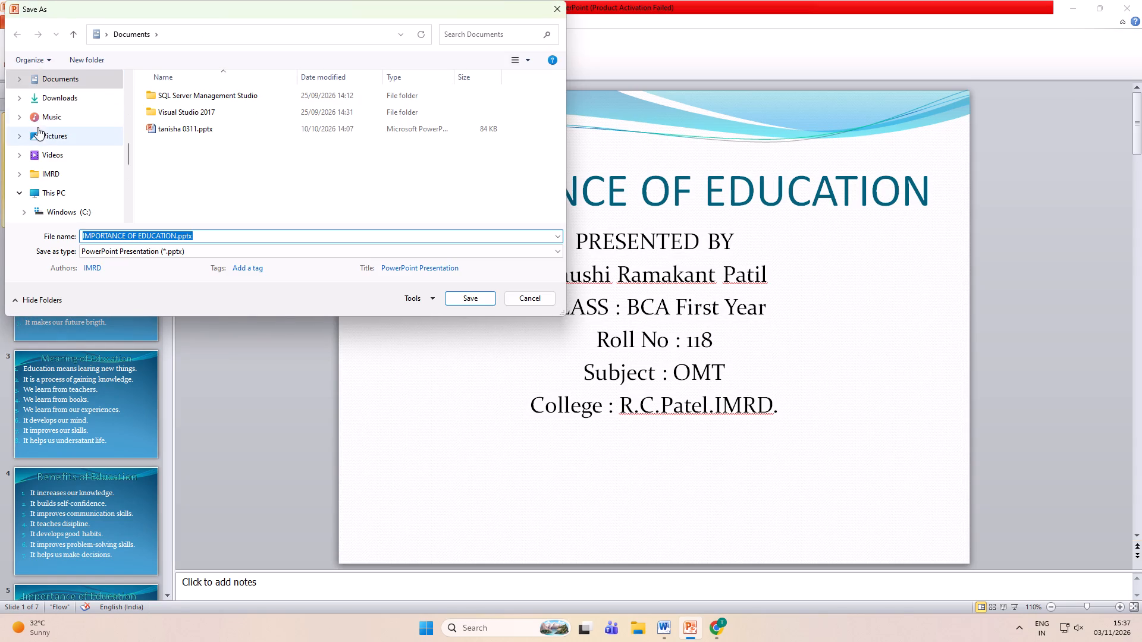
scroll(54, 184, "down", 2)
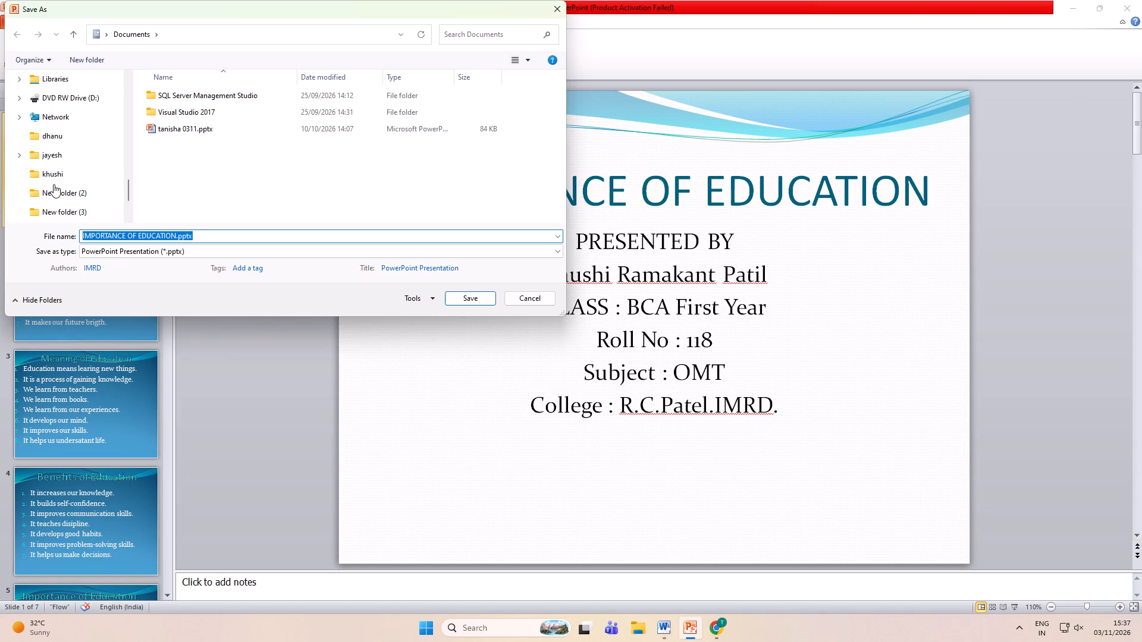
scroll(64, 162, "up", 9)
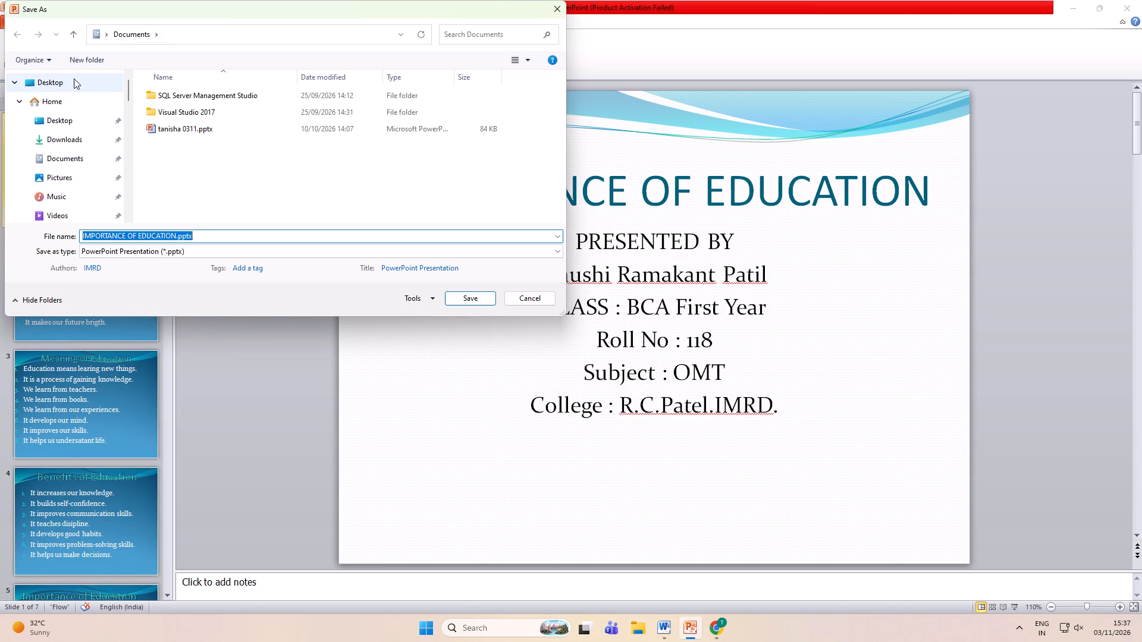
left_click(74, 78)
Save the presentation under the file name "presentation slides." followed by a space and the presenter's first name and surname in lowercase.
left_click(204, 240)
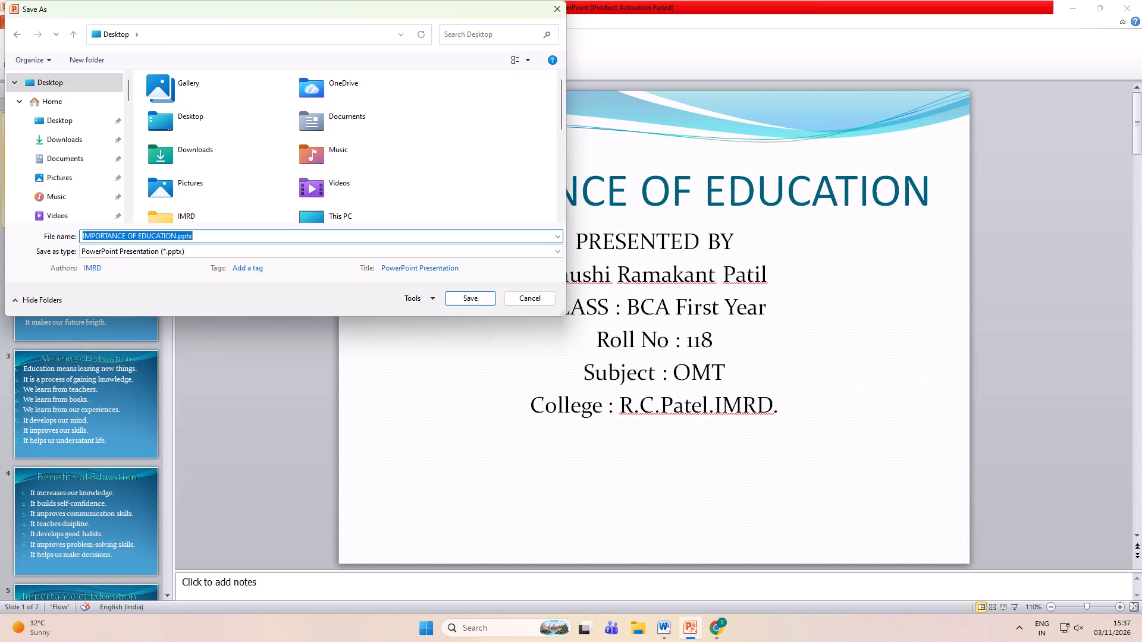
key("BackSpace")
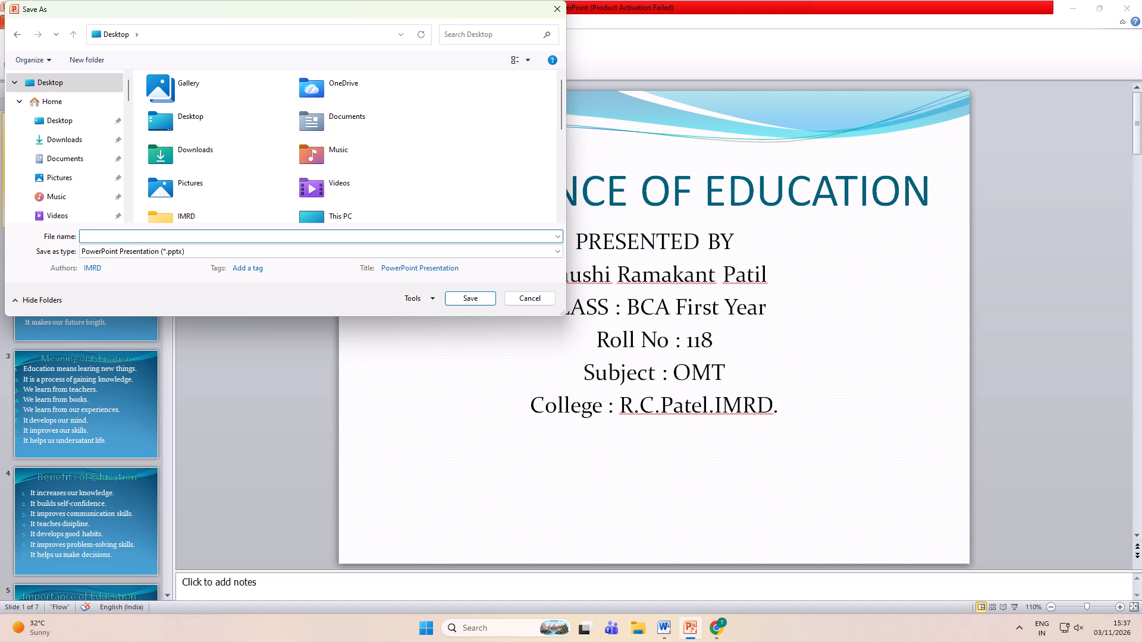
key("p")
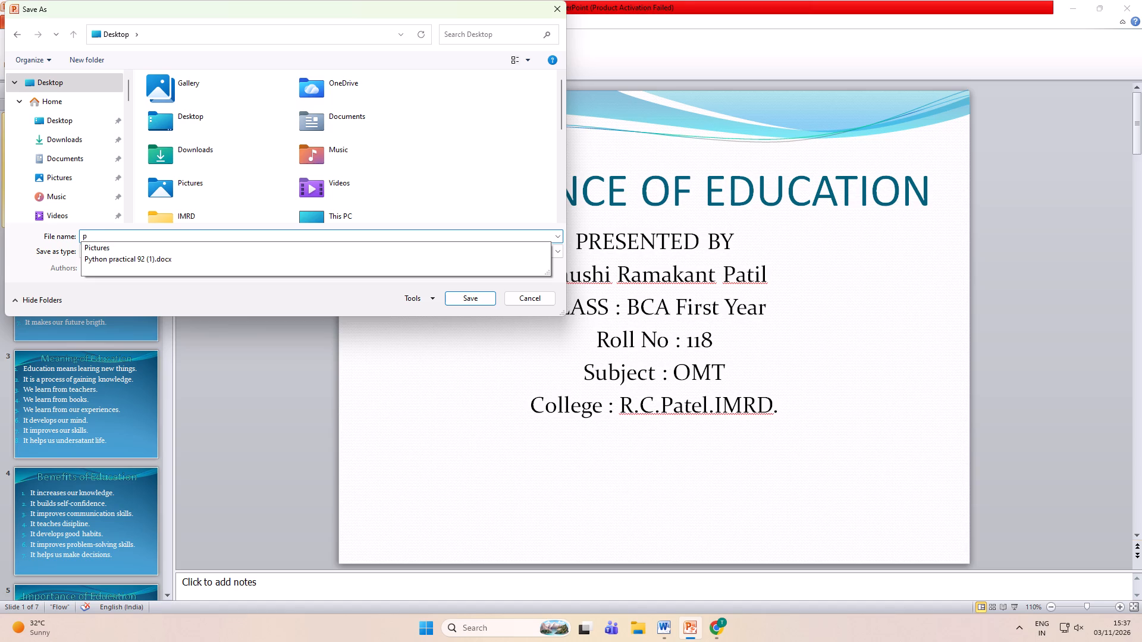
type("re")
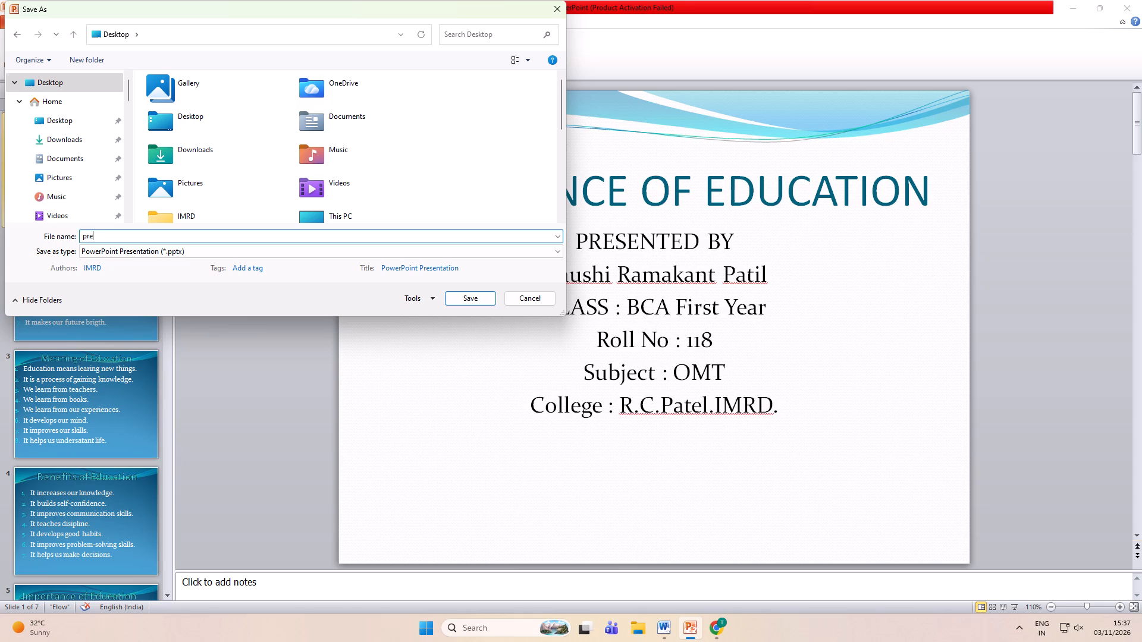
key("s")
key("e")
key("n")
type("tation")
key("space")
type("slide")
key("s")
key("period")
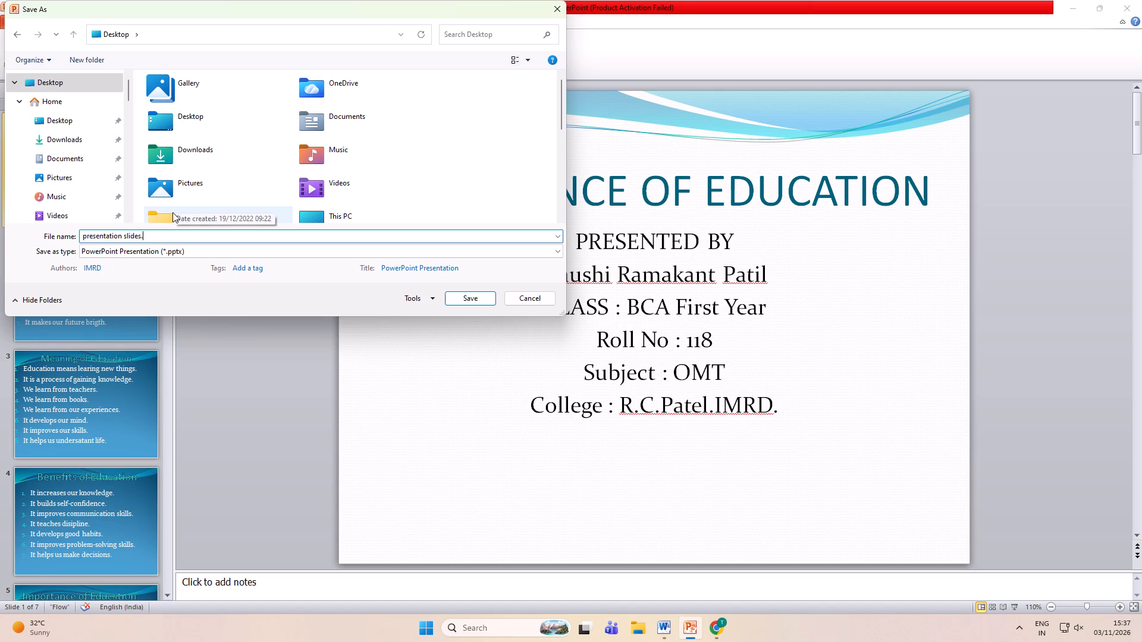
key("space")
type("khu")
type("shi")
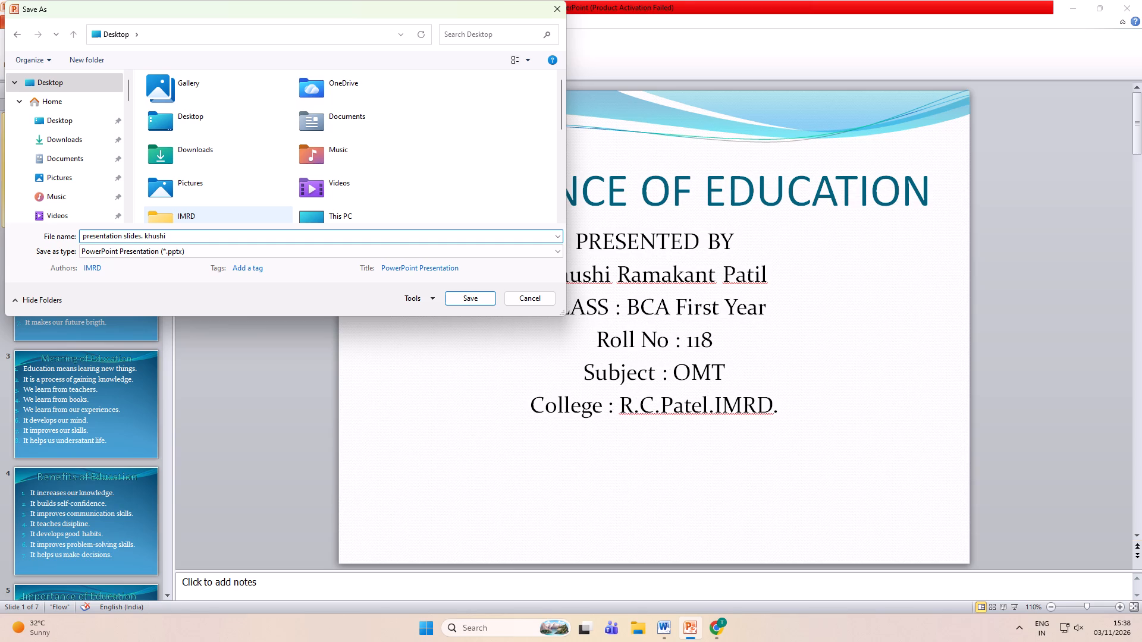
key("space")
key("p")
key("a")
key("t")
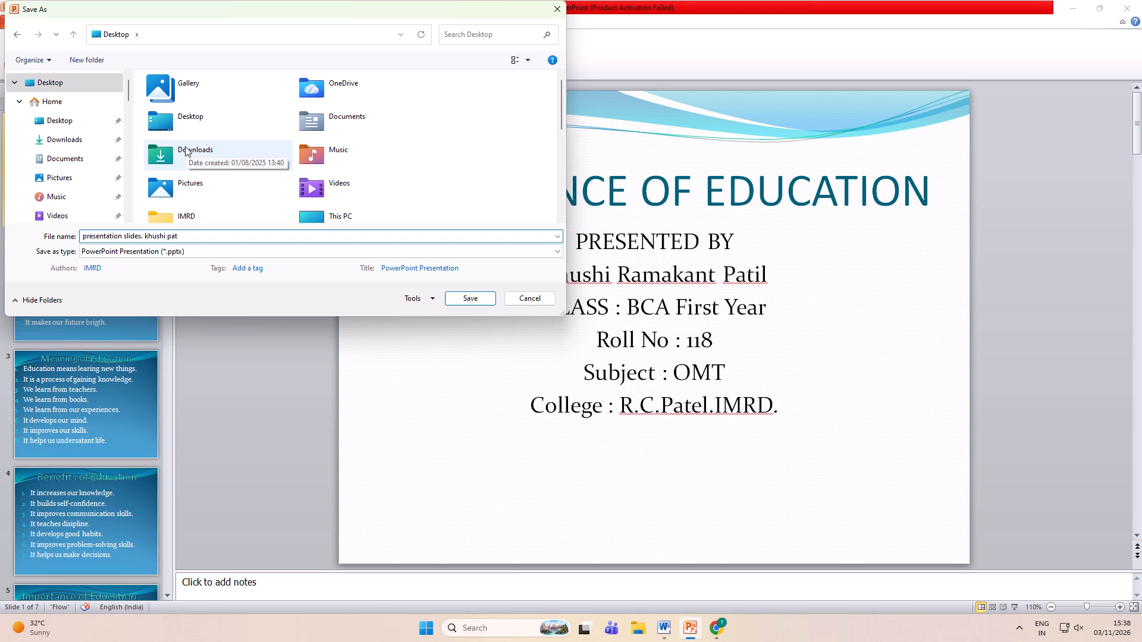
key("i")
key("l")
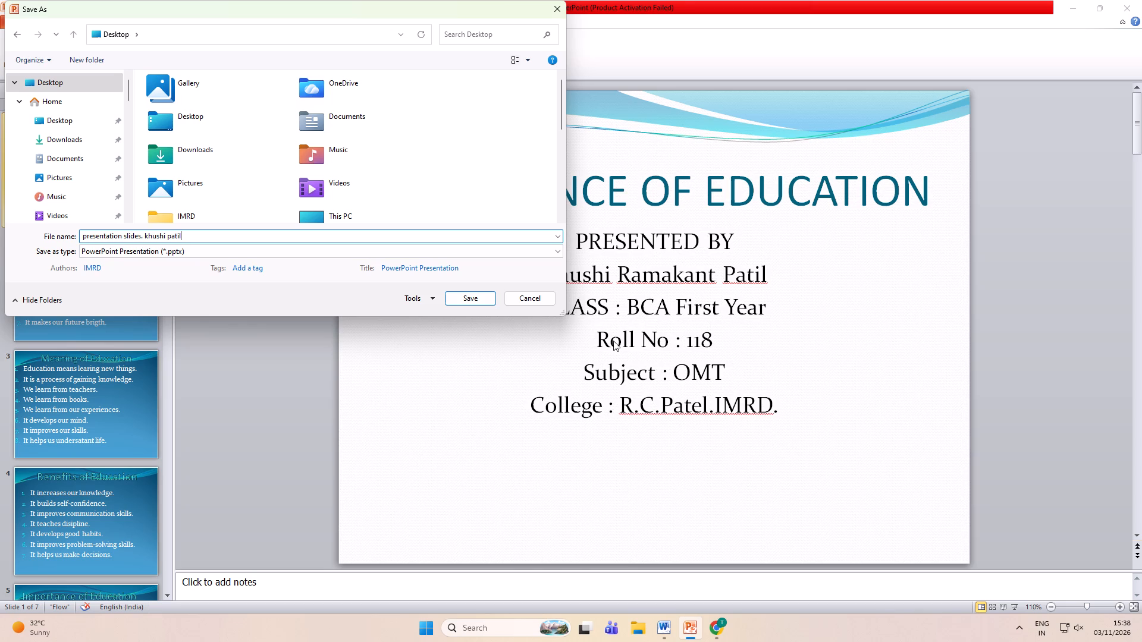
left_click(483, 301)
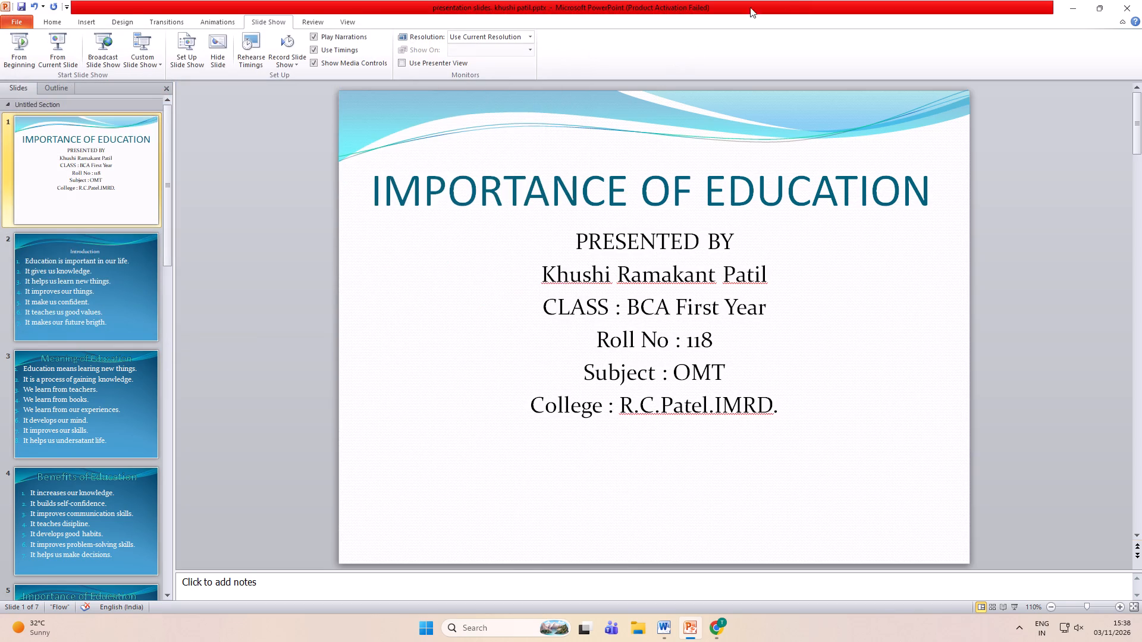
Minimize the presentation window and close the Chrome window with the "importance of education" search.
left_click(1073, 0)
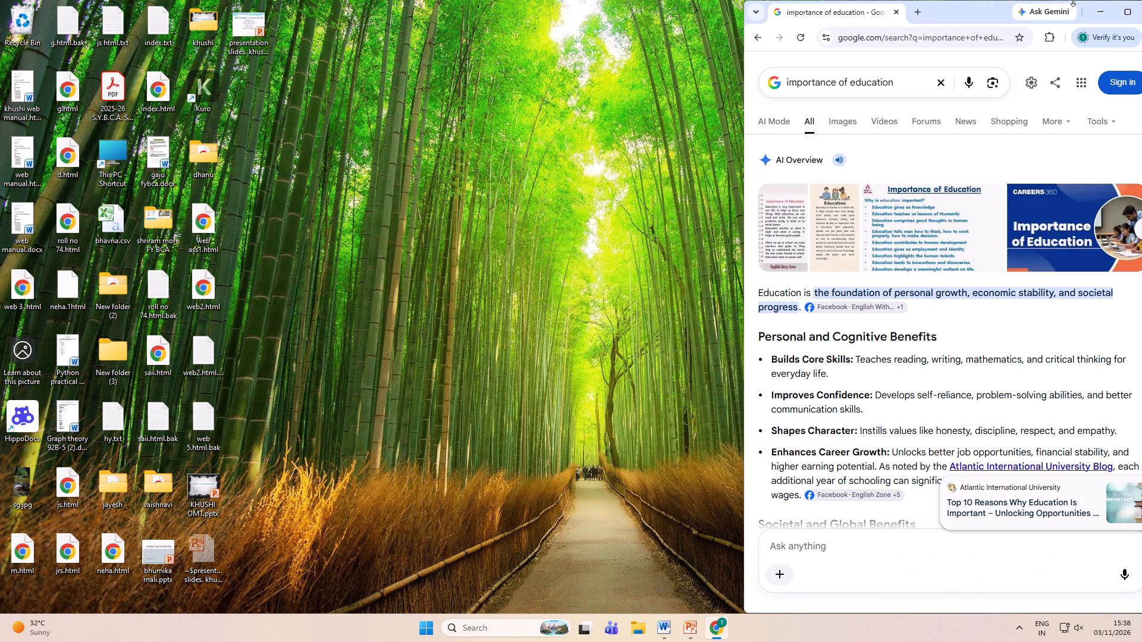
left_click(1141, 6)
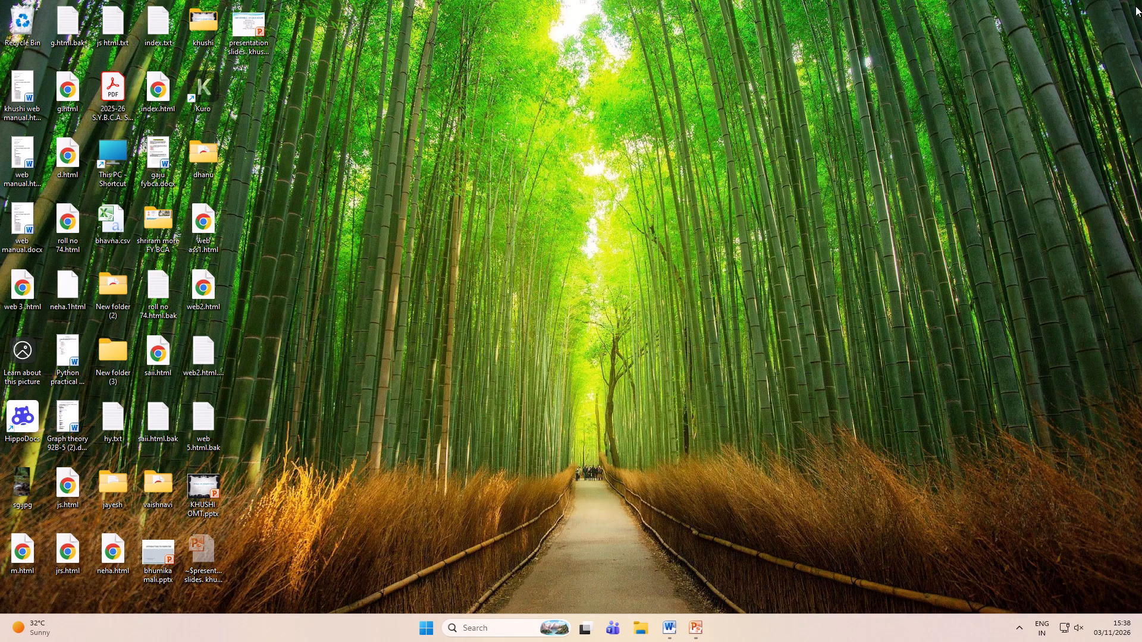
Open the newly saved presentation slides file from the desktop in PowerPoint.
scroll(334, 148, "up", 1)
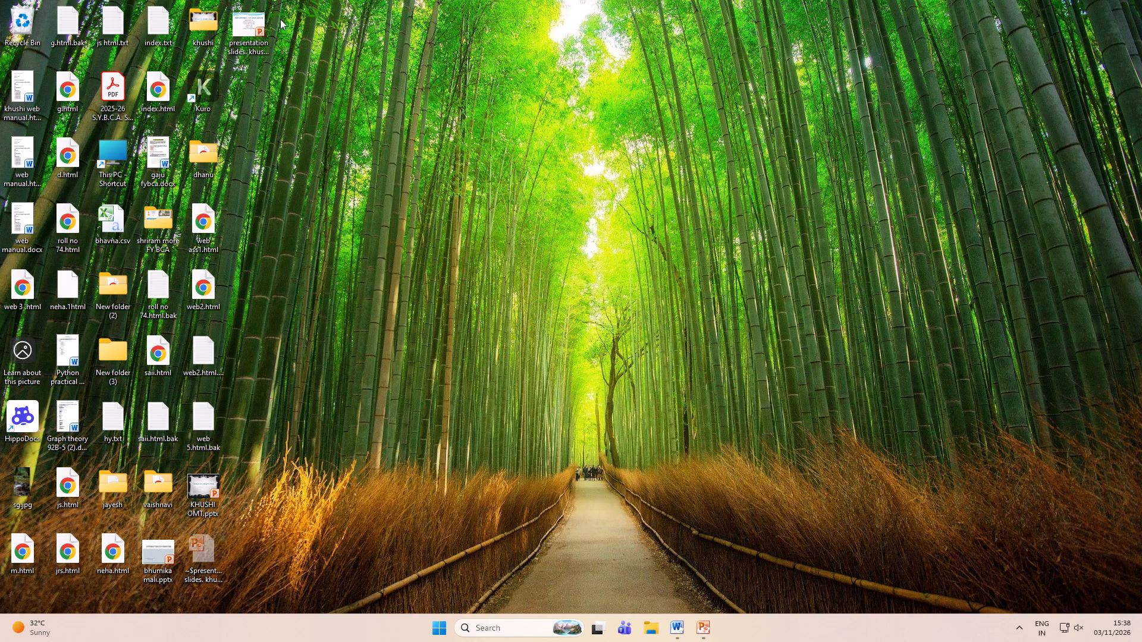
double_click(263, 27)
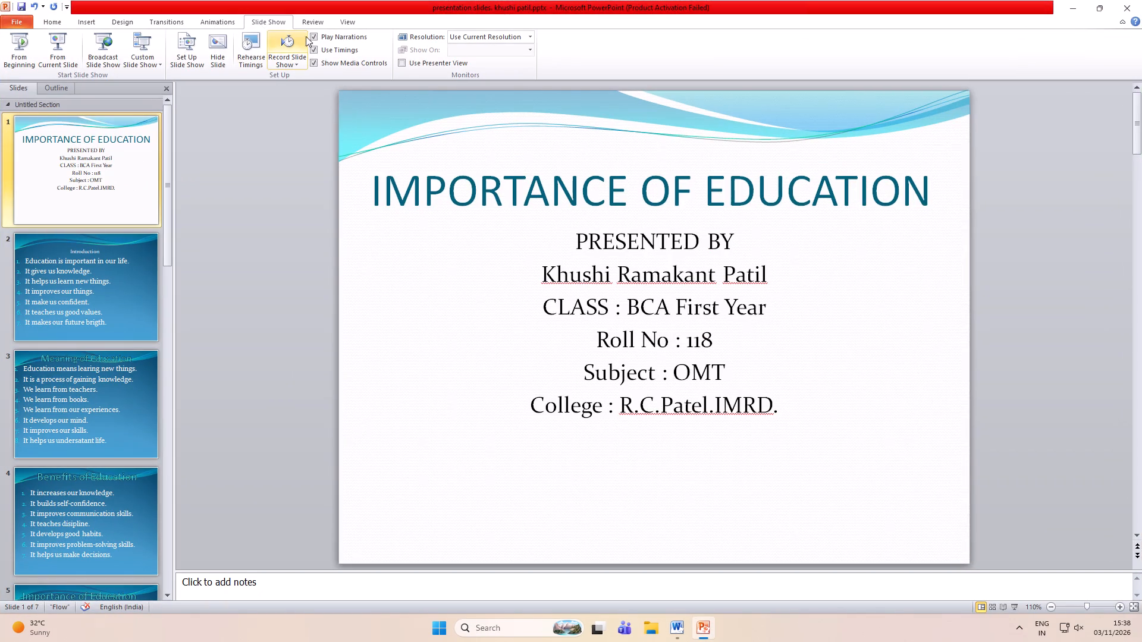
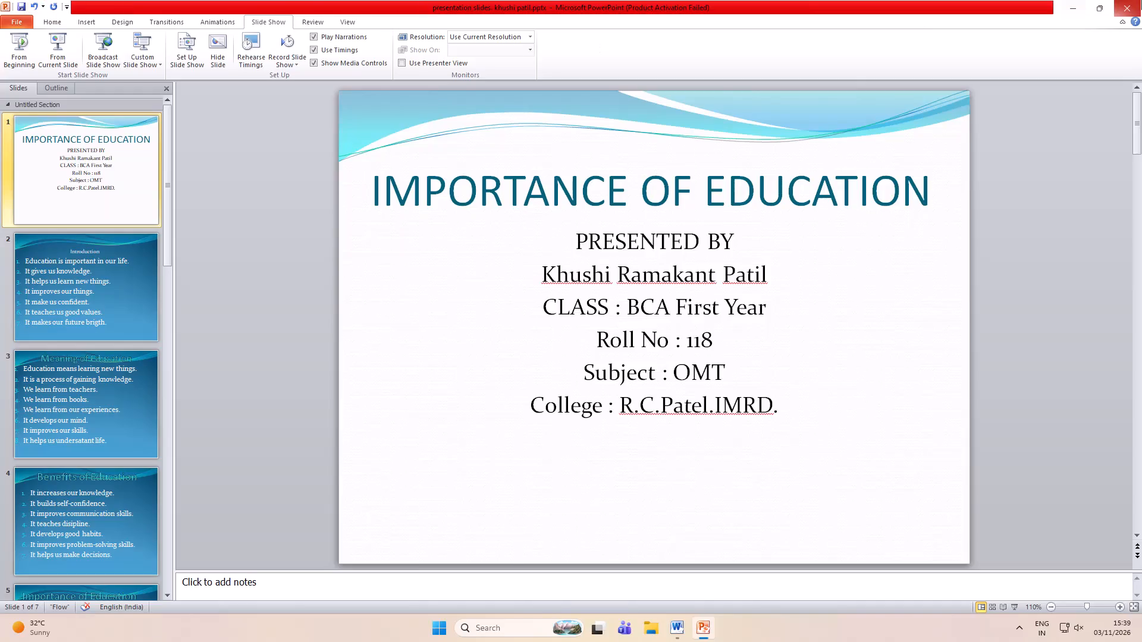
Minimize the presentation and, in File Explorer, copy the newly saved presentation slides file from the Desktop.
left_click(1071, 8)
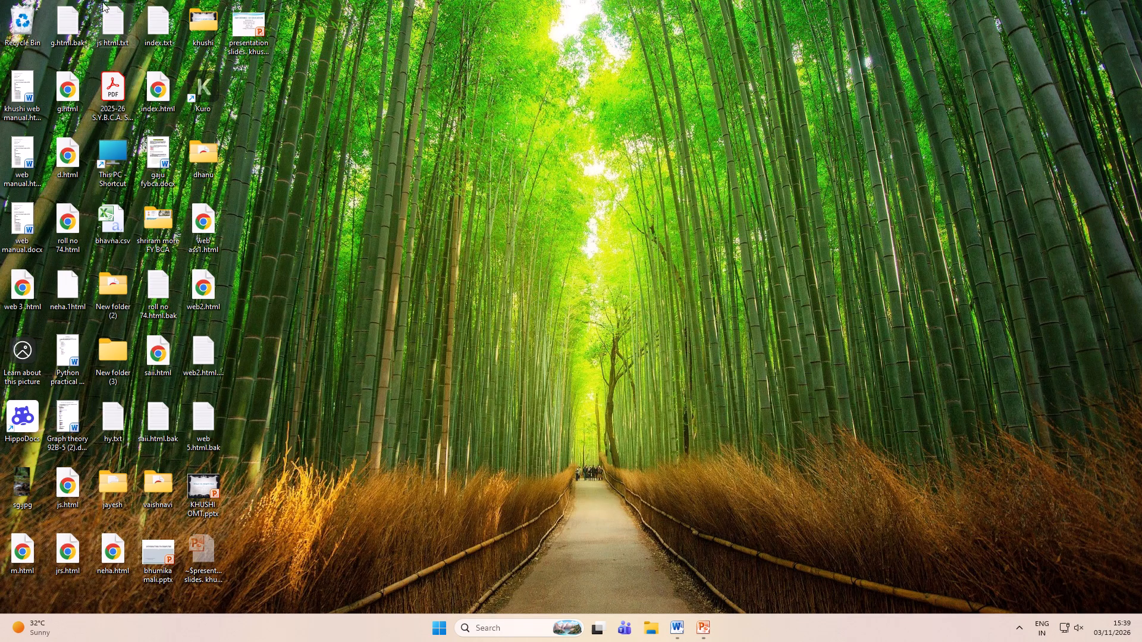
double_click(198, 18)
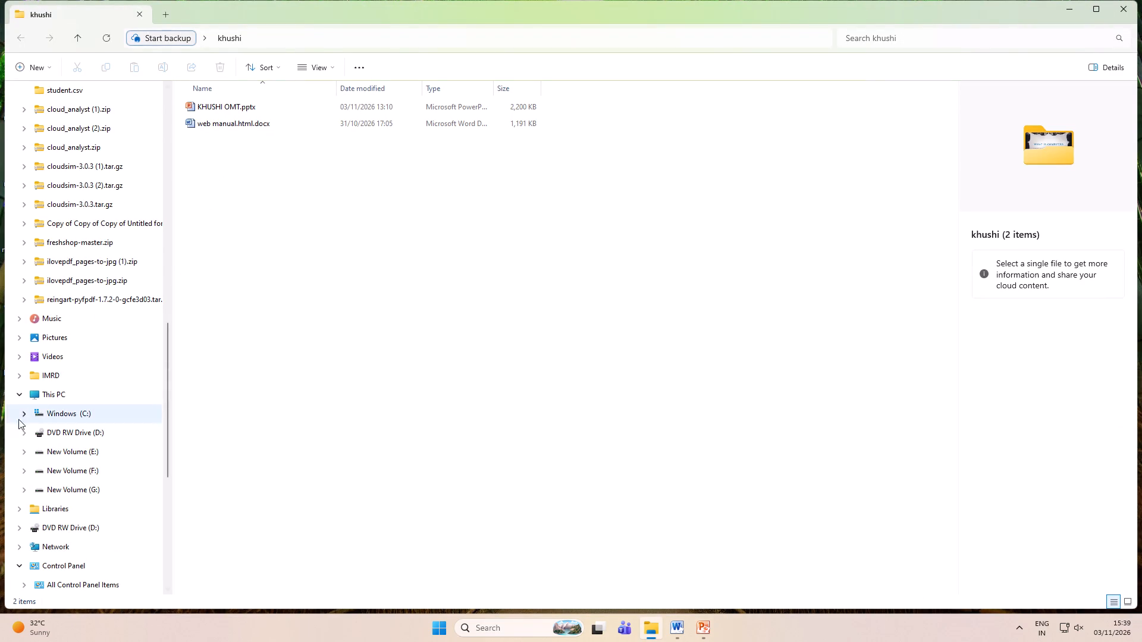
scroll(0, 268, "down", 1)
scroll(40, 272, "up", 6)
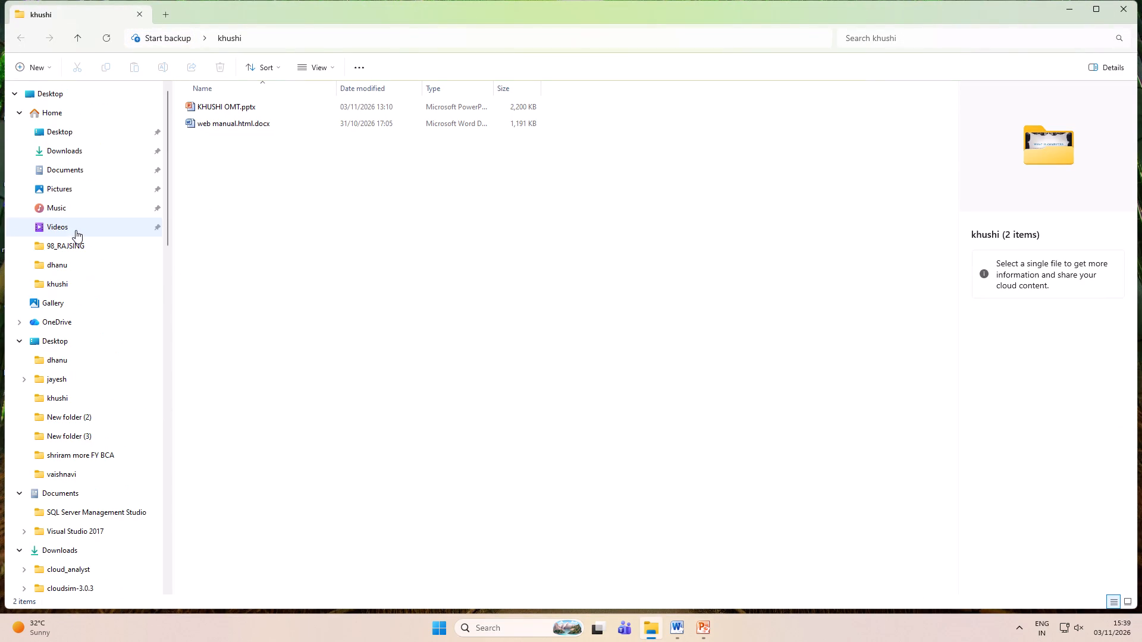
left_click(82, 97)
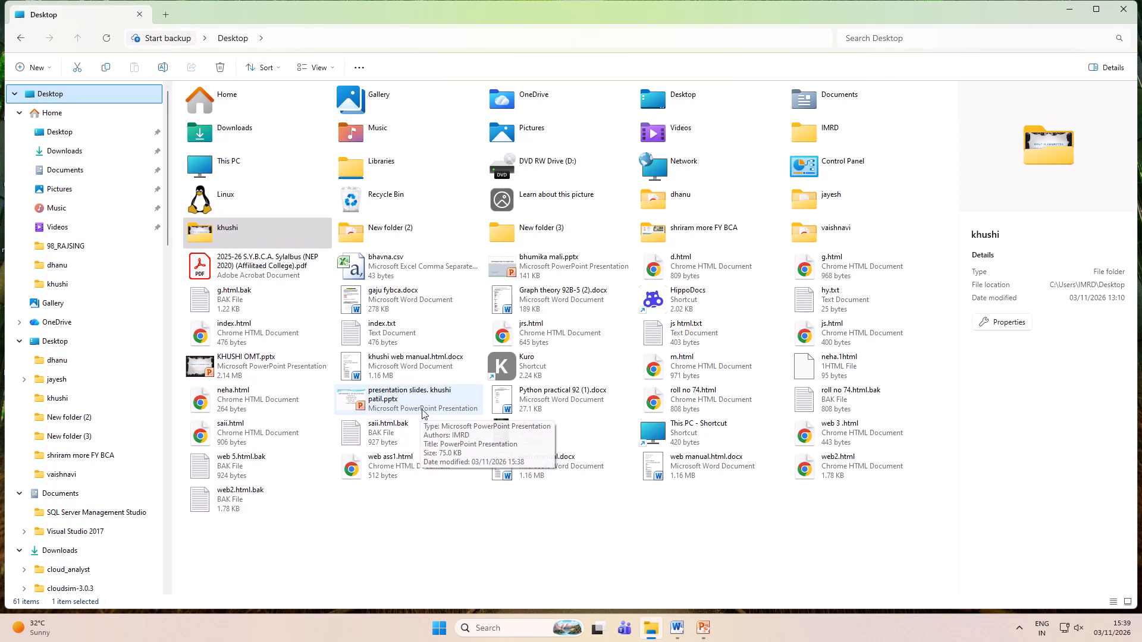
right_click(425, 392)
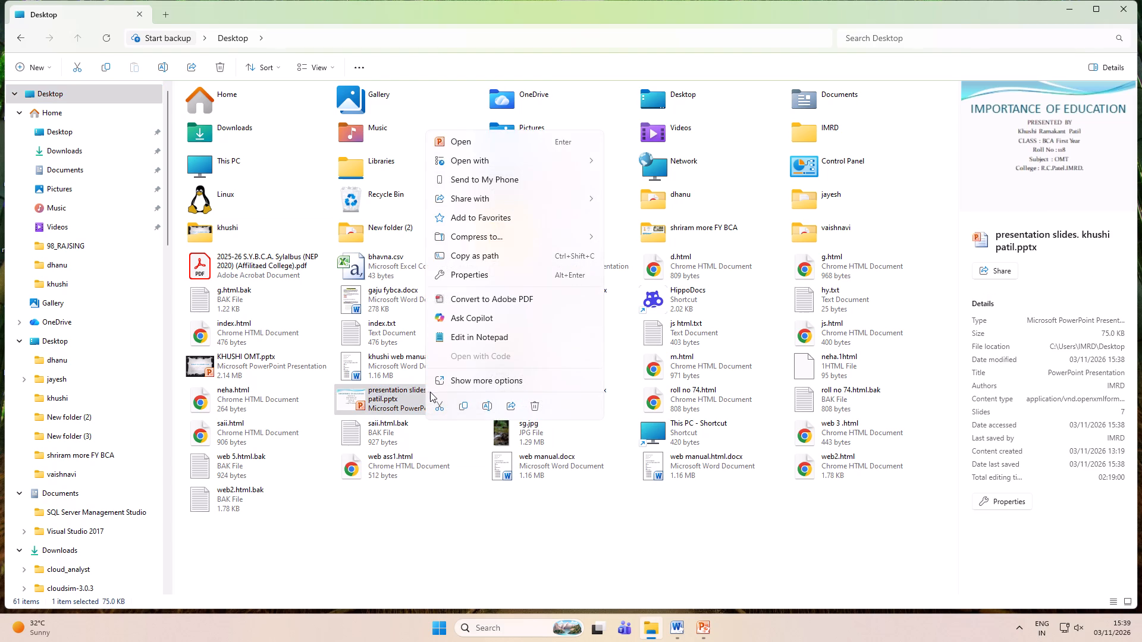
left_click(466, 409)
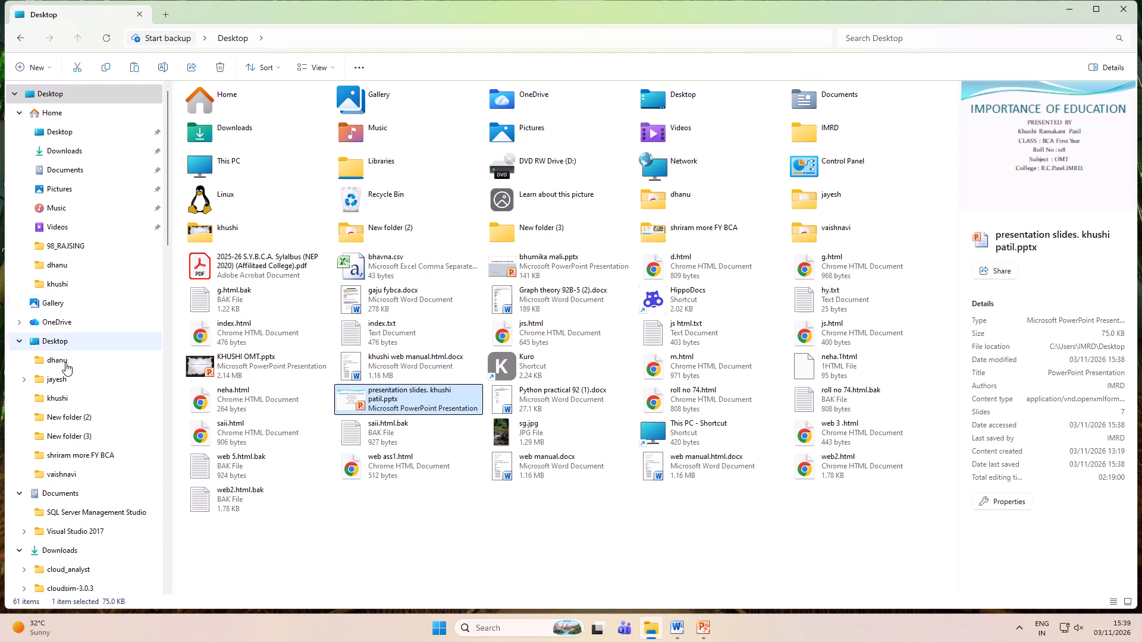
Paste the copied presentation slides file into the khushi folder on the Desktop.
scroll(82, 549, "down", 2)
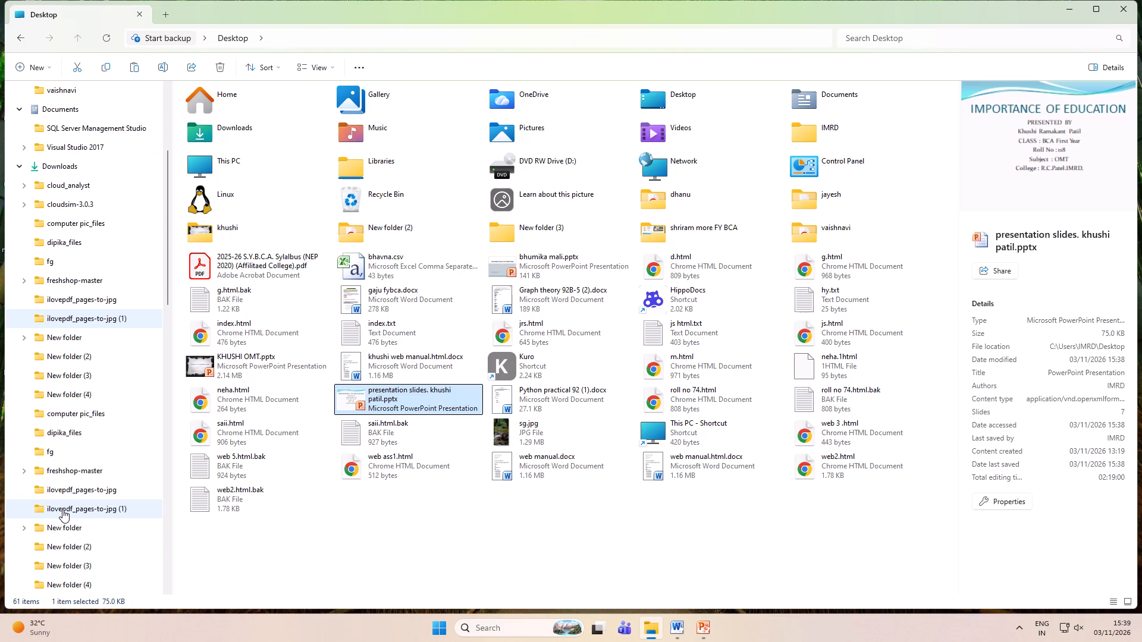
scroll(62, 509, "down", 1)
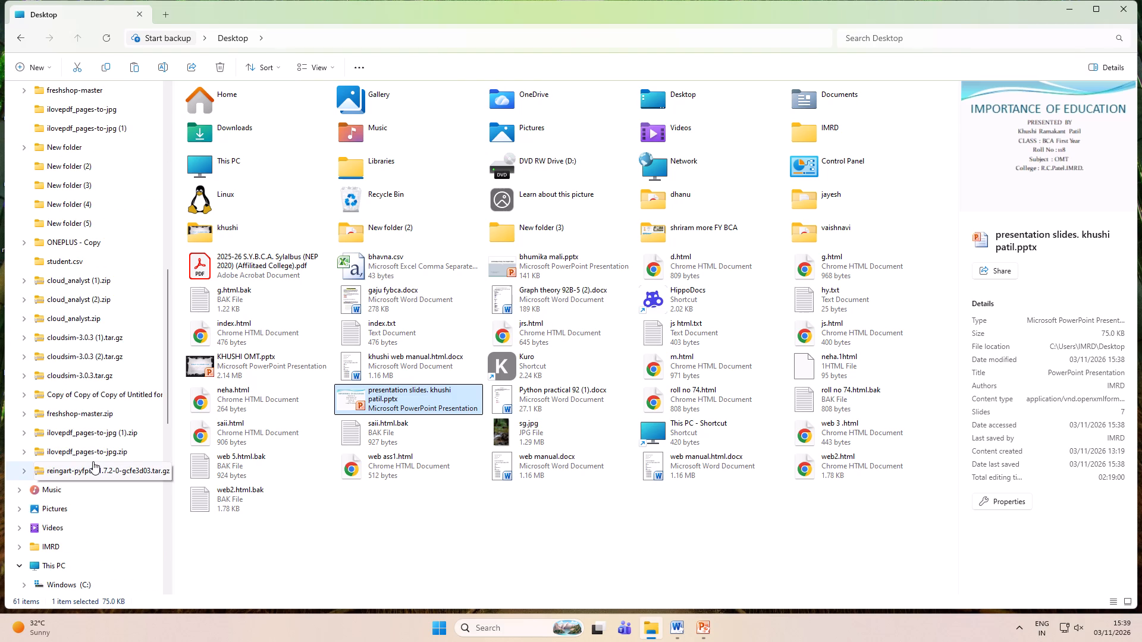
scroll(93, 461, "down", 1)
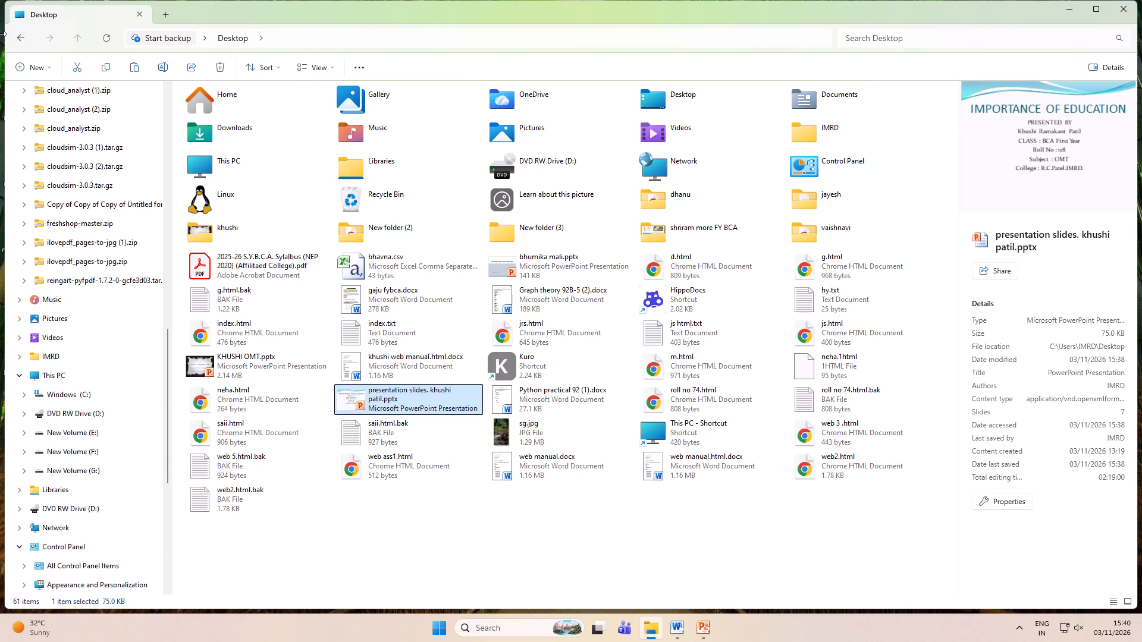
left_click(20, 37)
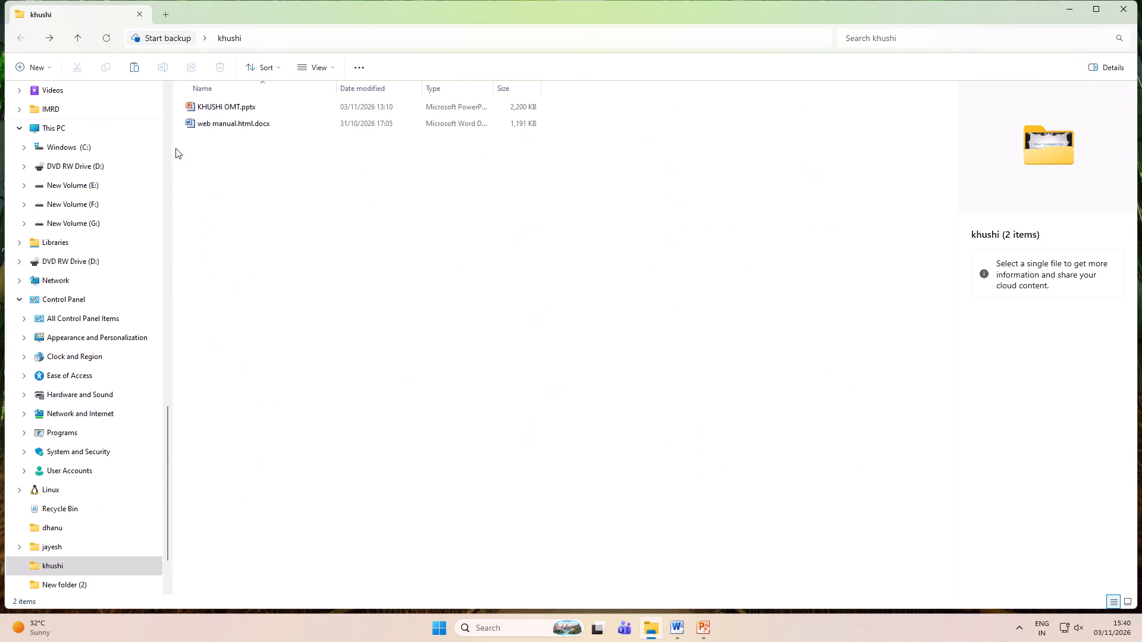
left_click(278, 164)
key("ctrl+v")
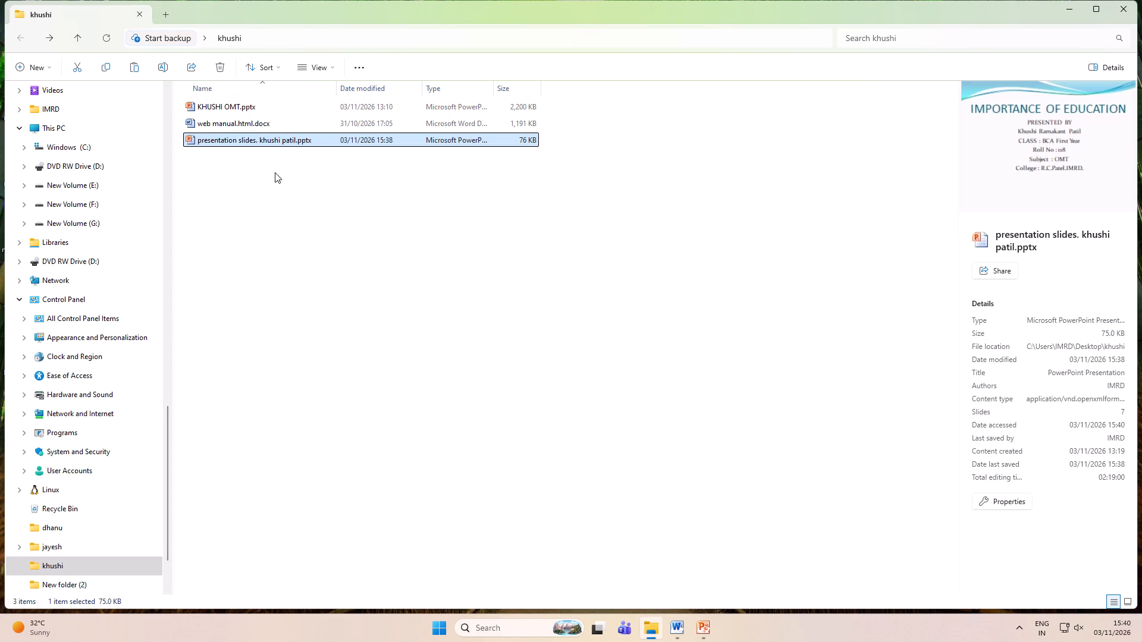
left_click_drag(319, 203, 337, 213)
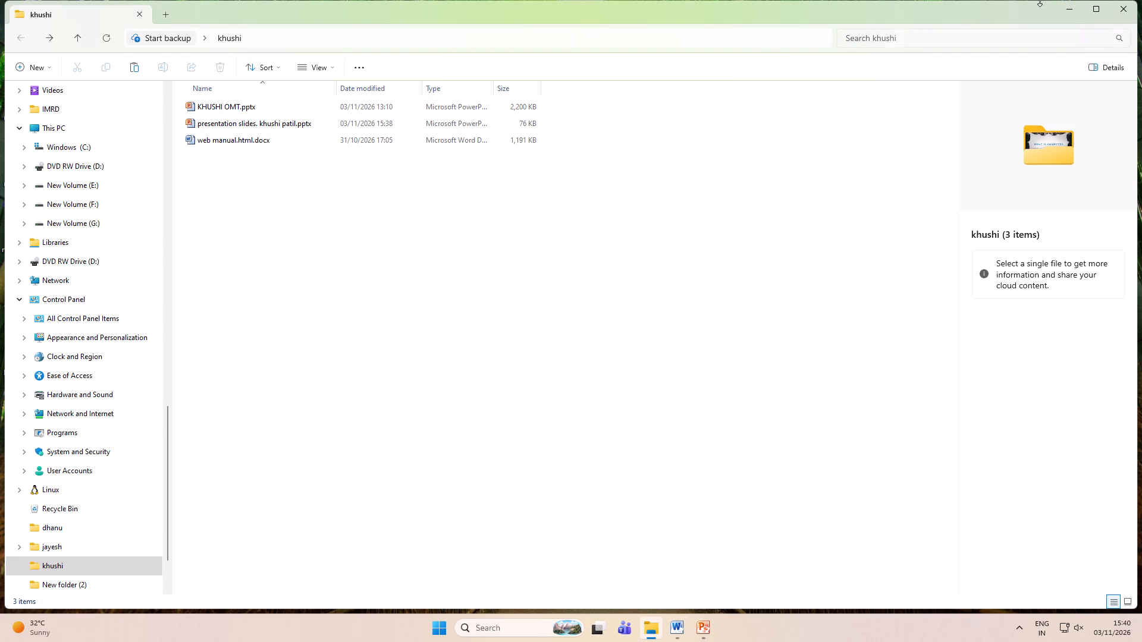
Minimize the khushi folder window and open Google Chrome in a maximized window with the Google search box active.
left_click(1069, 10)
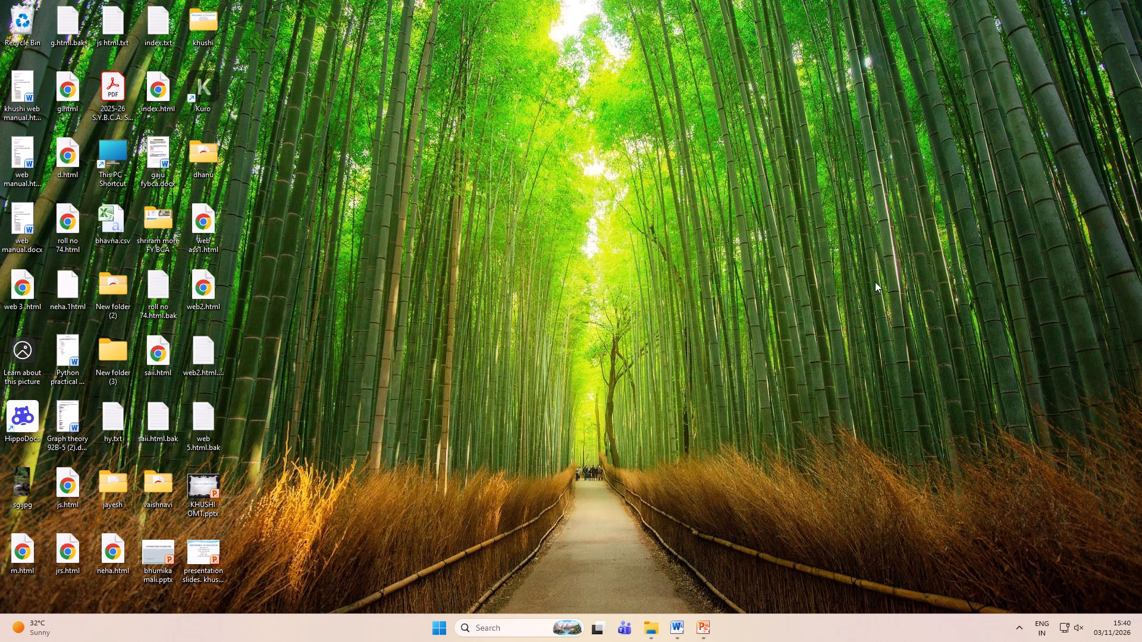
left_click(514, 625)
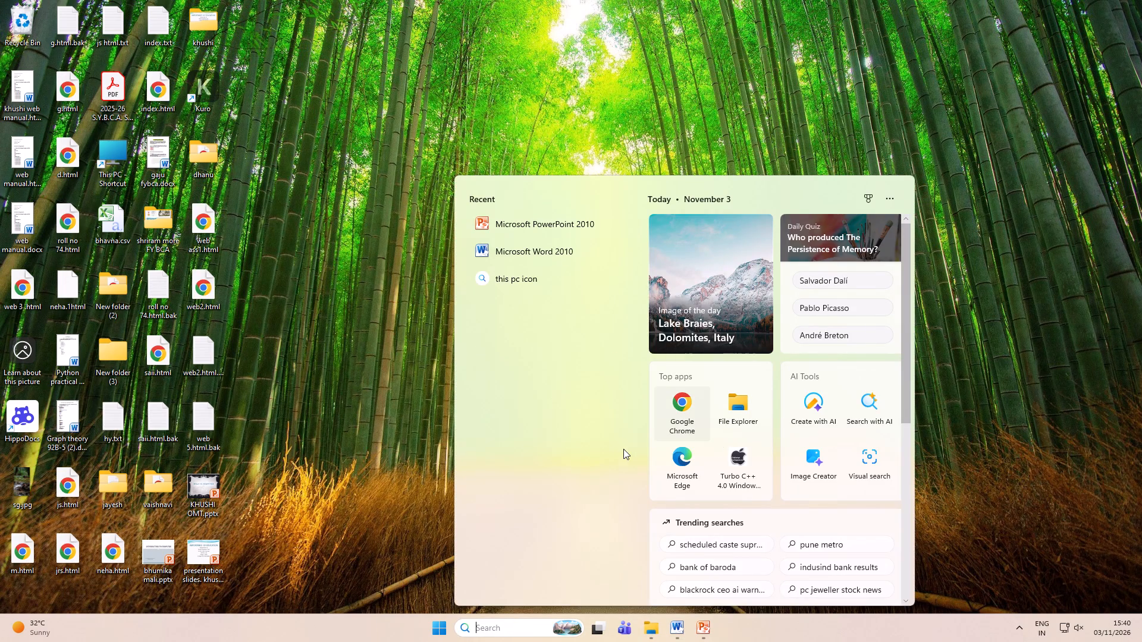
left_click(686, 406)
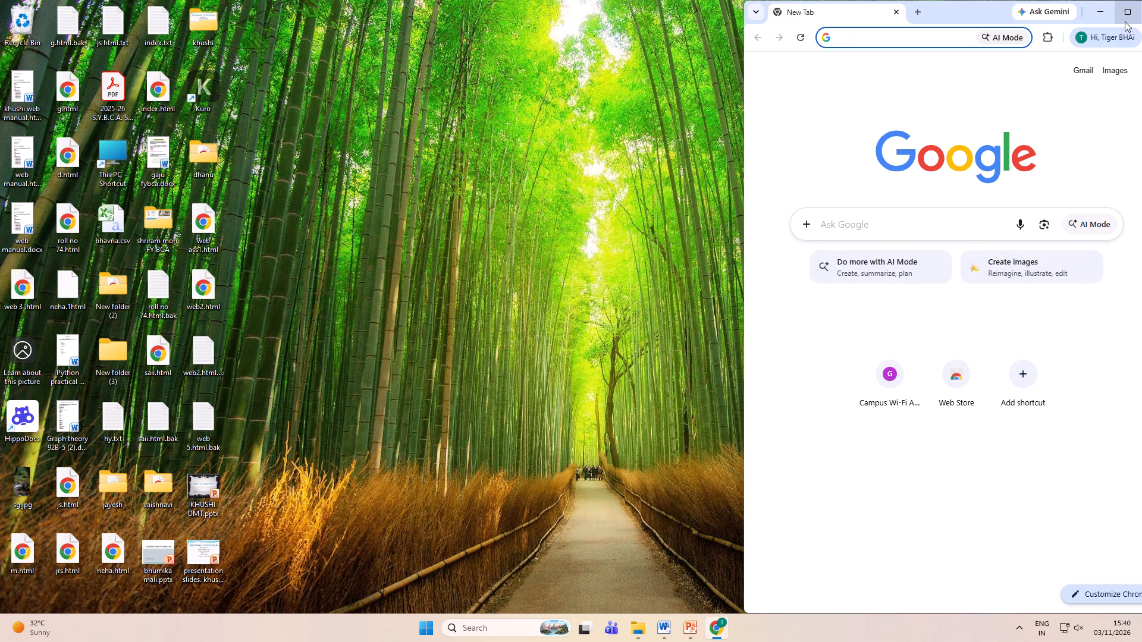
left_click(1129, 10)
left_click(554, 237)
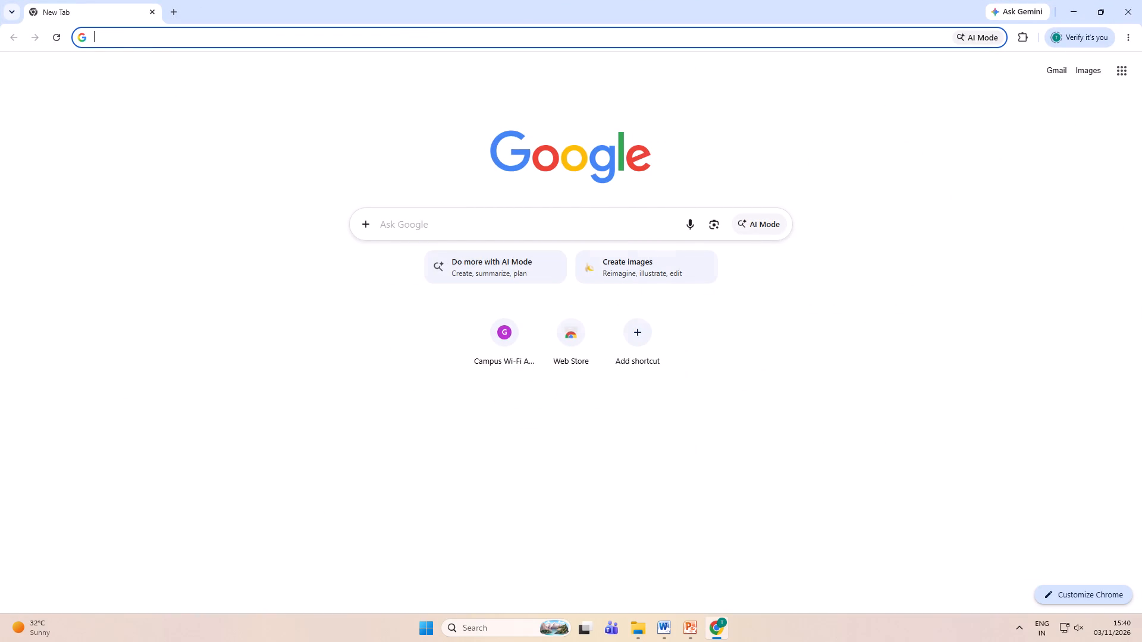
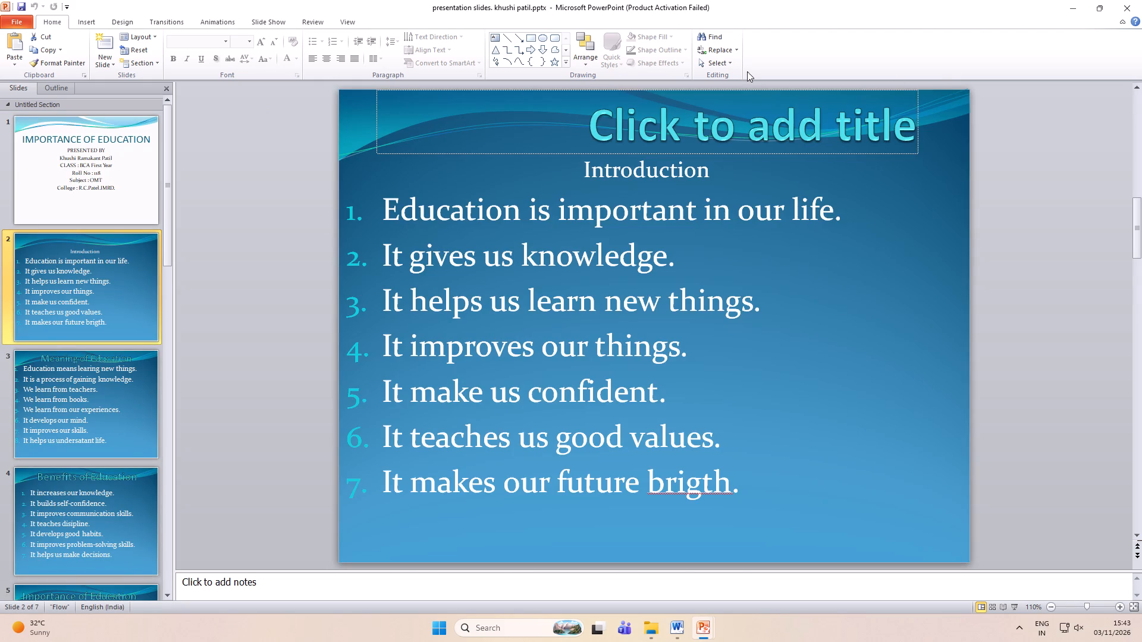
Try dark blue on the Introduction heading of slide 2, and settle on standard red as its font color.
left_click(564, 174)
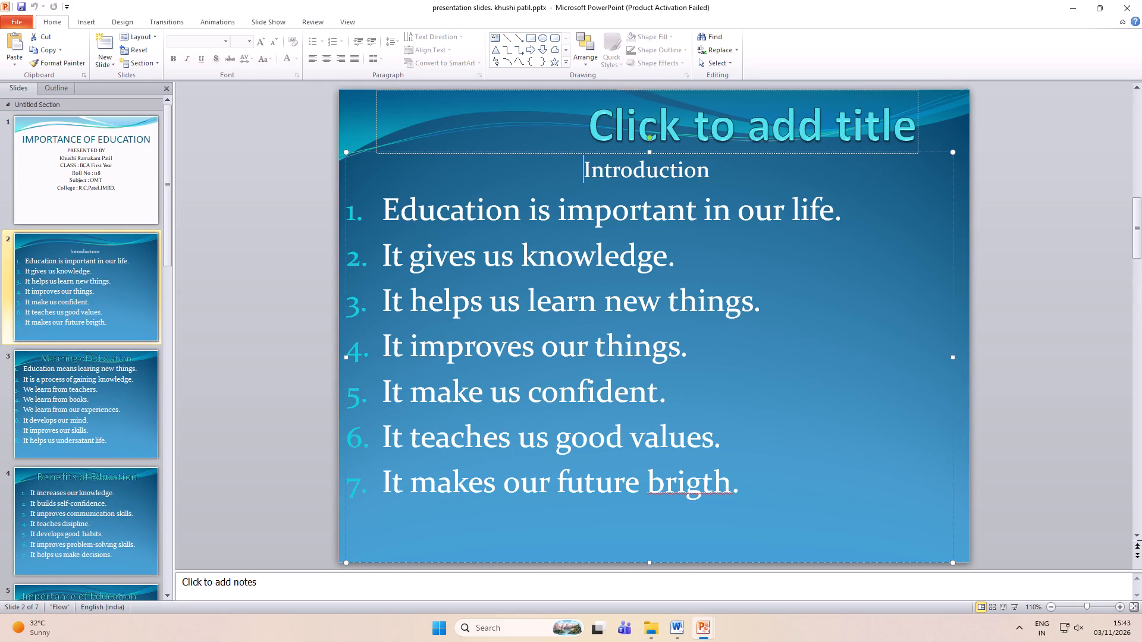
left_click_drag(579, 172, 585, 172)
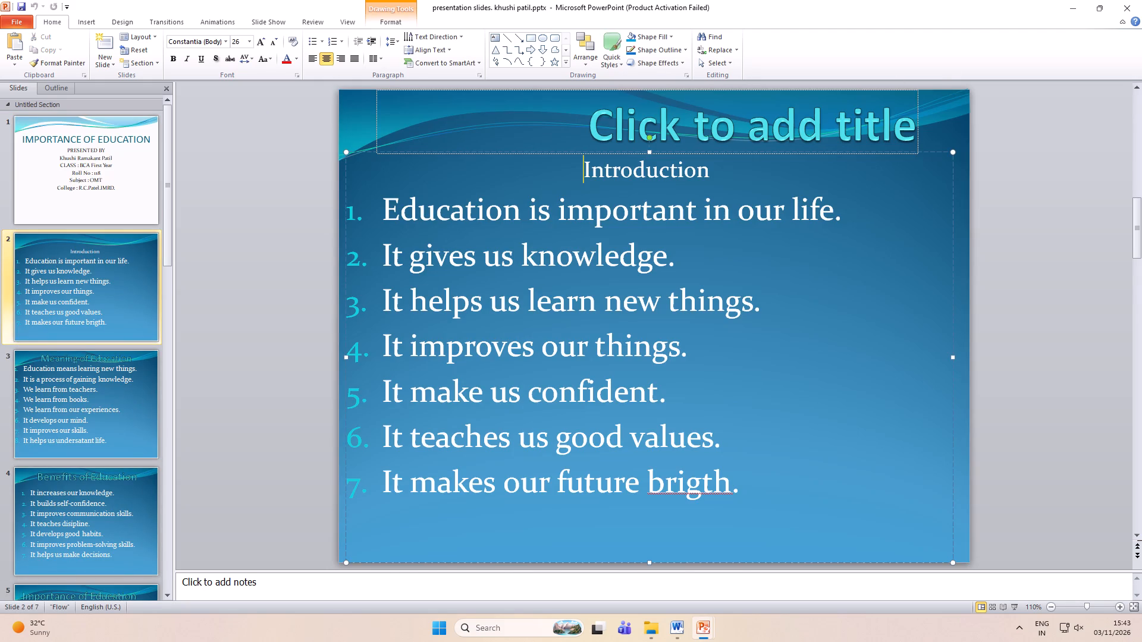
left_click_drag(585, 172, 740, 172)
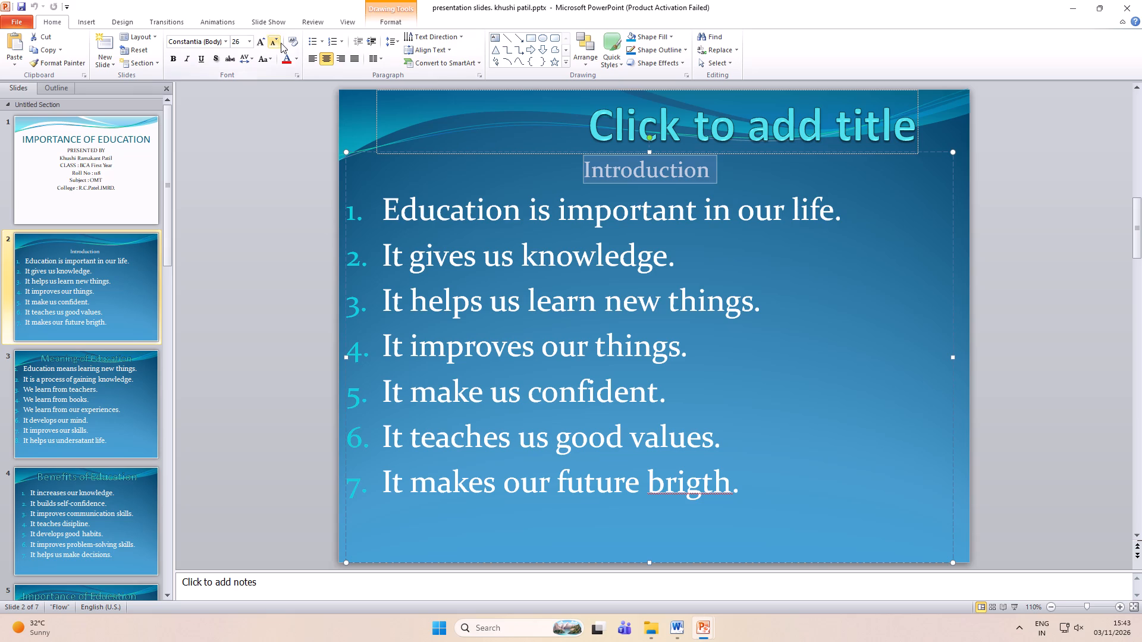
left_click(297, 59)
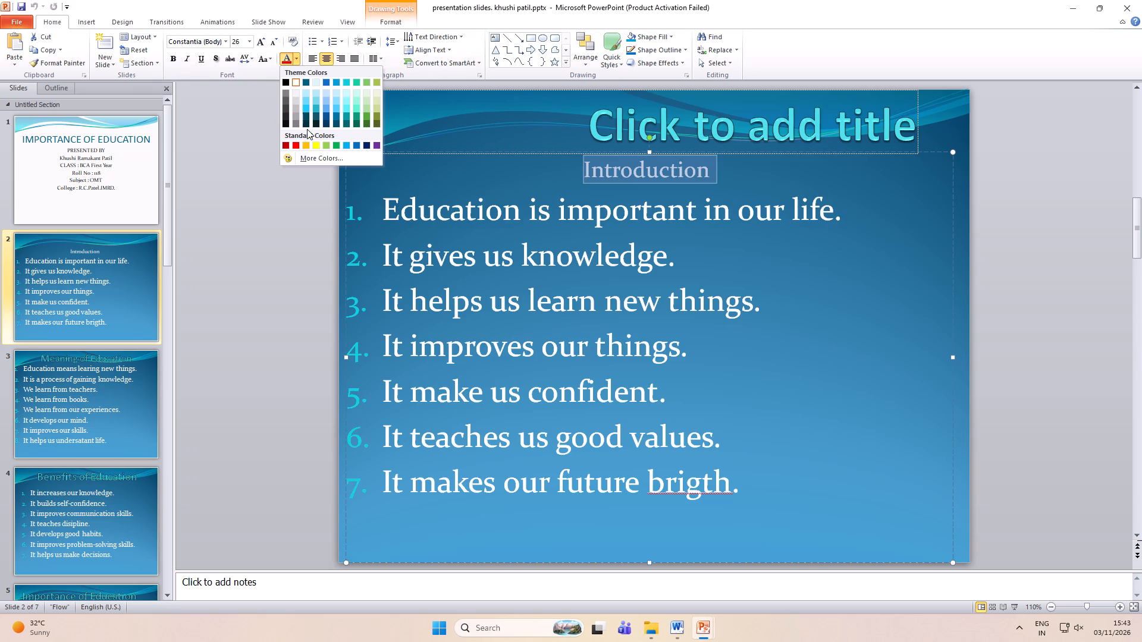
left_click(365, 146)
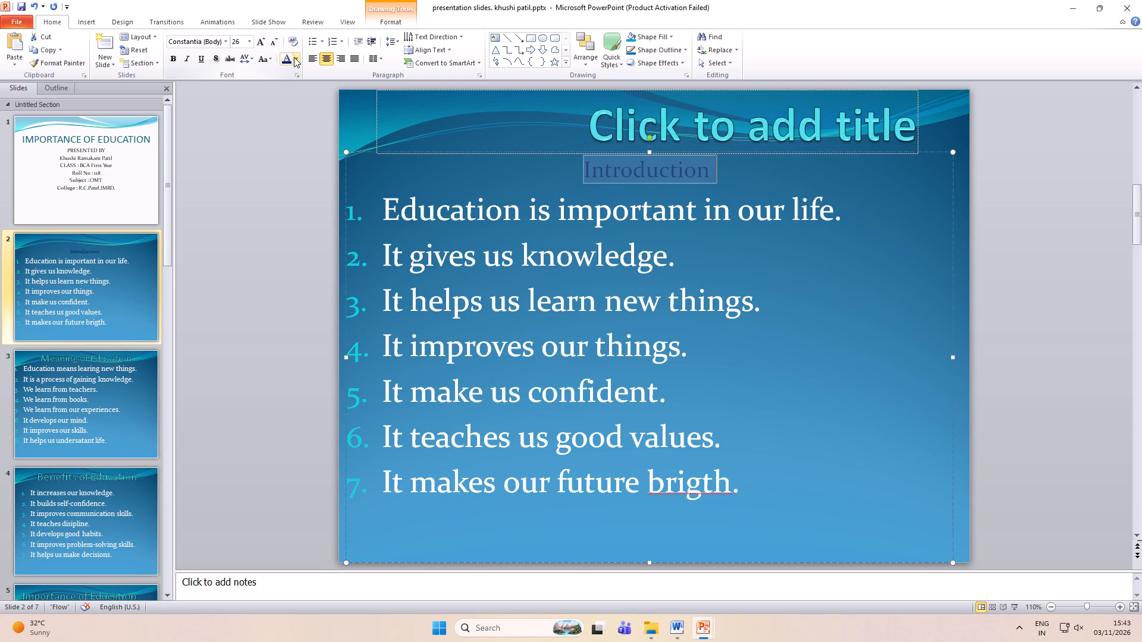
left_click(304, 57)
left_click(299, 57)
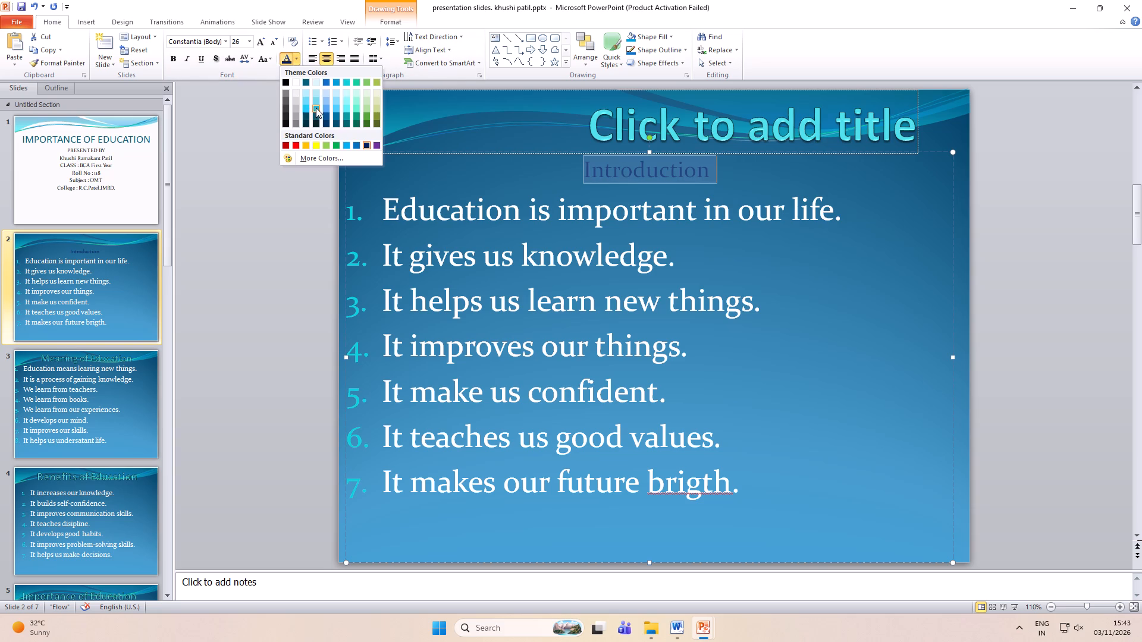
left_click(296, 142)
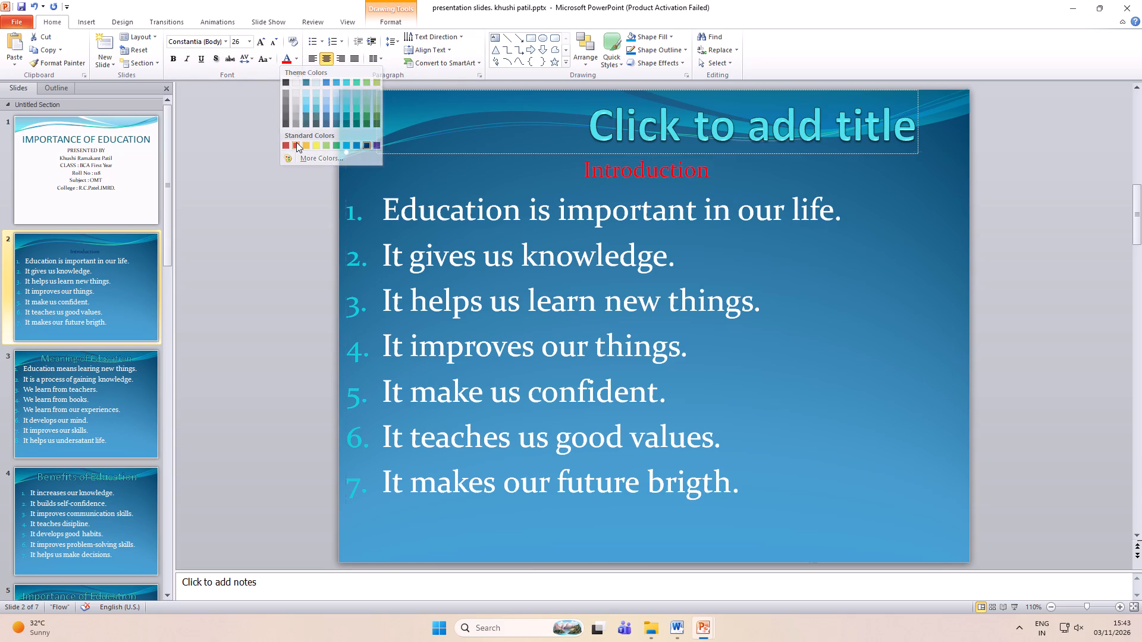
Recolor the slide 3 title "Meaning of Education" with the same red font color.
left_click_drag(73, 389, 79, 392)
left_click(447, 127)
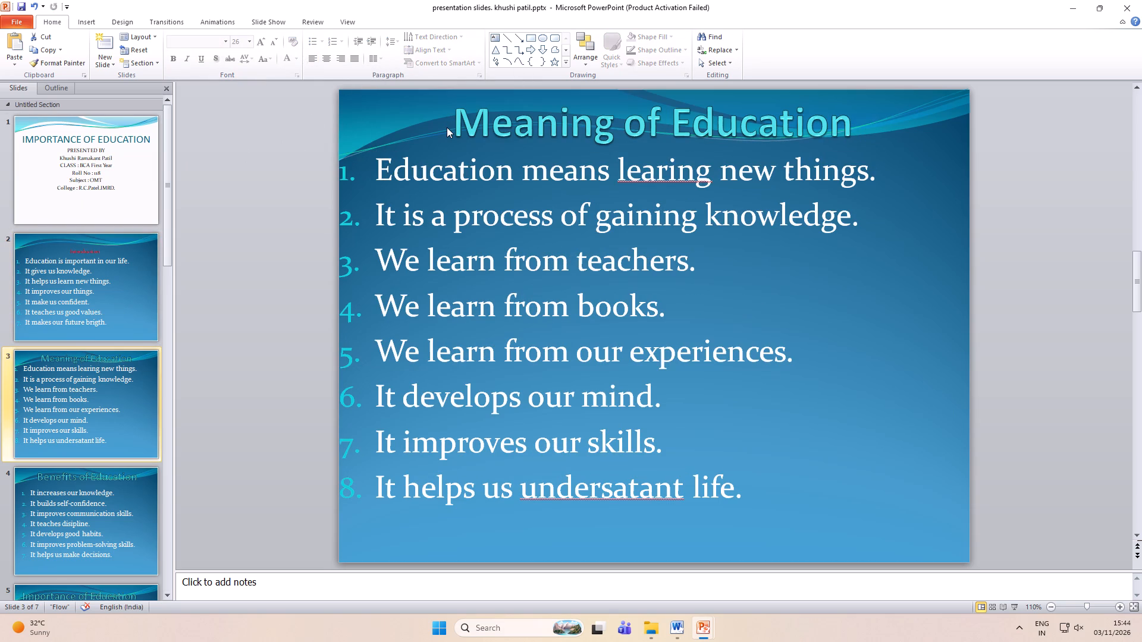
left_click(456, 121)
left_click_drag(456, 121, 739, 165)
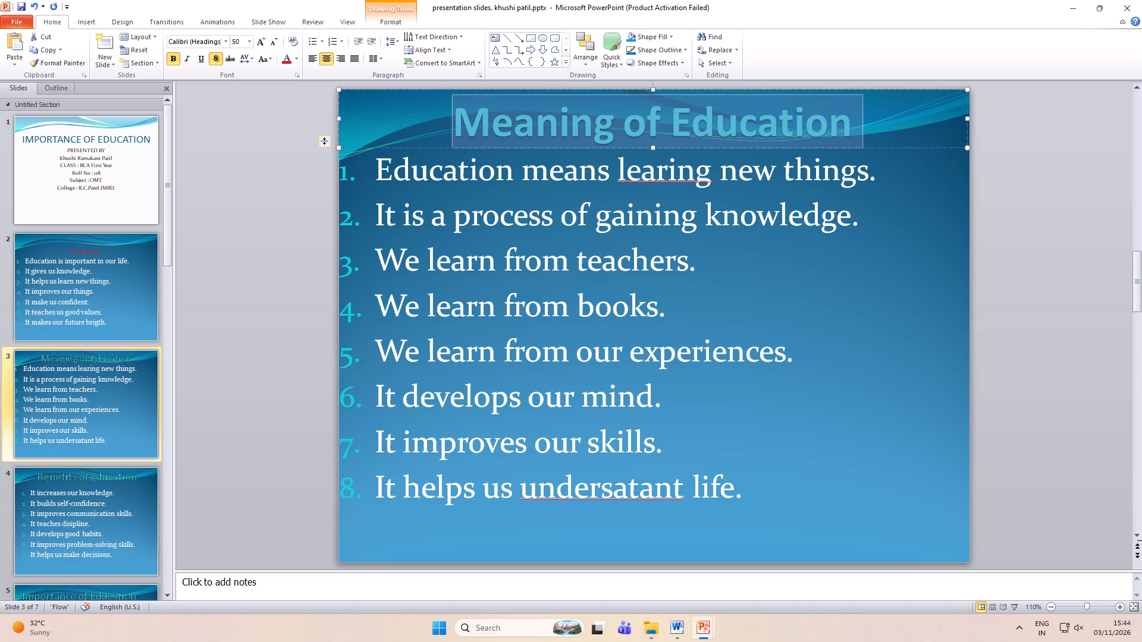
left_click_drag(739, 165, 824, 171)
left_click(283, 54)
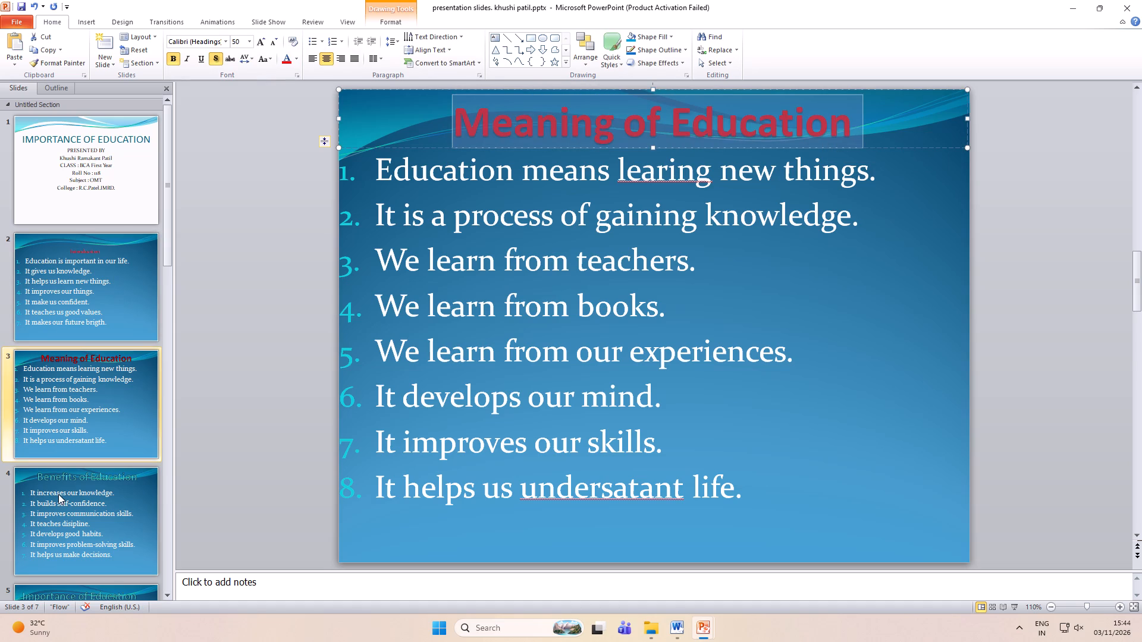
Recolor the slide 4 title "Benefits of Education" with the same red font color.
left_click(58, 494)
left_click_drag(448, 127, 895, 120)
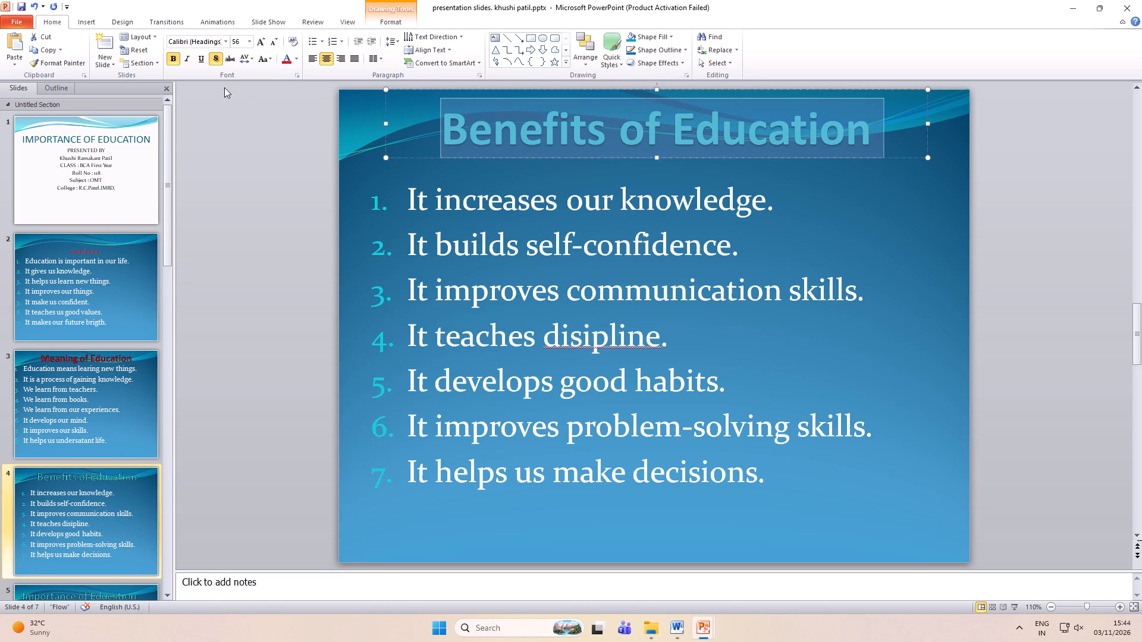
left_click(285, 56)
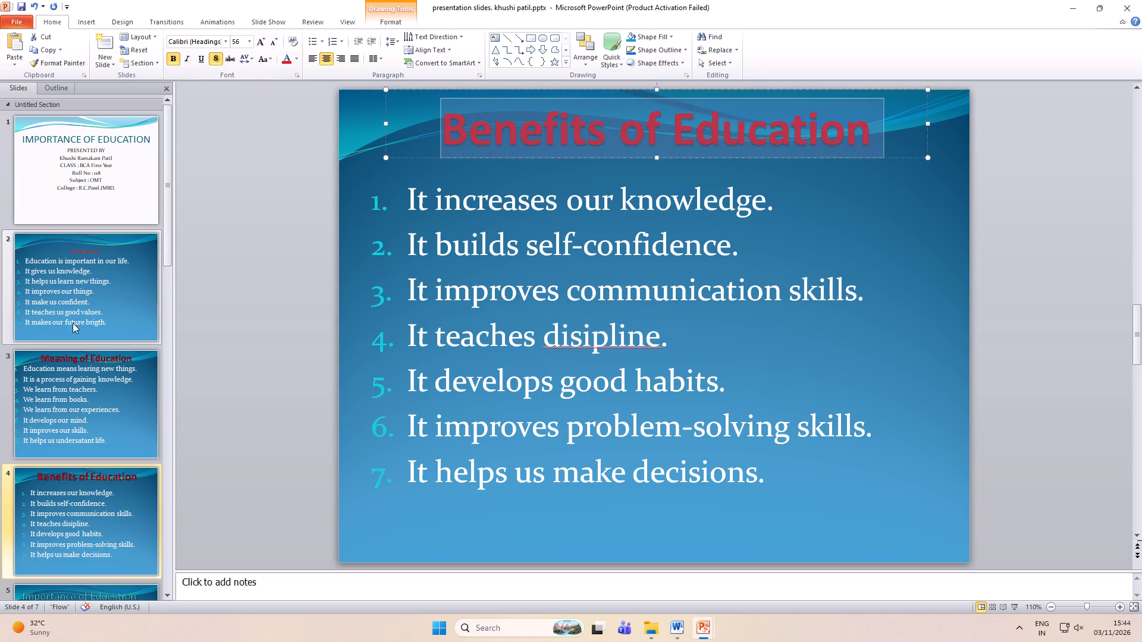
Recolor the slide 5 title "Importance of Education" with the same red font color.
scroll(44, 492, "down", 2)
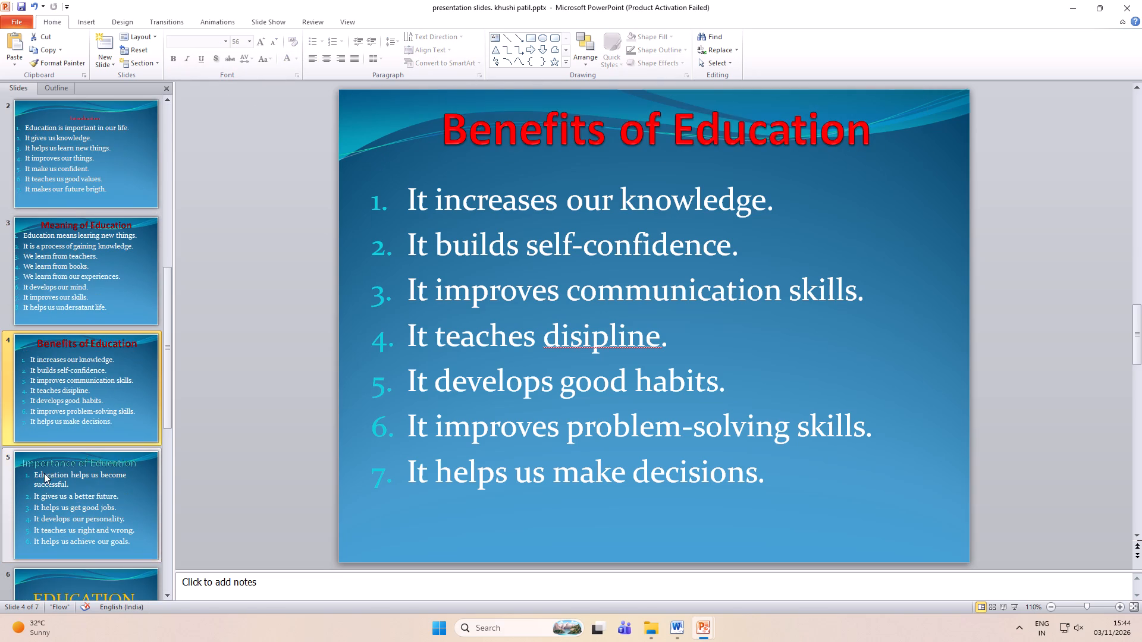
left_click(44, 473)
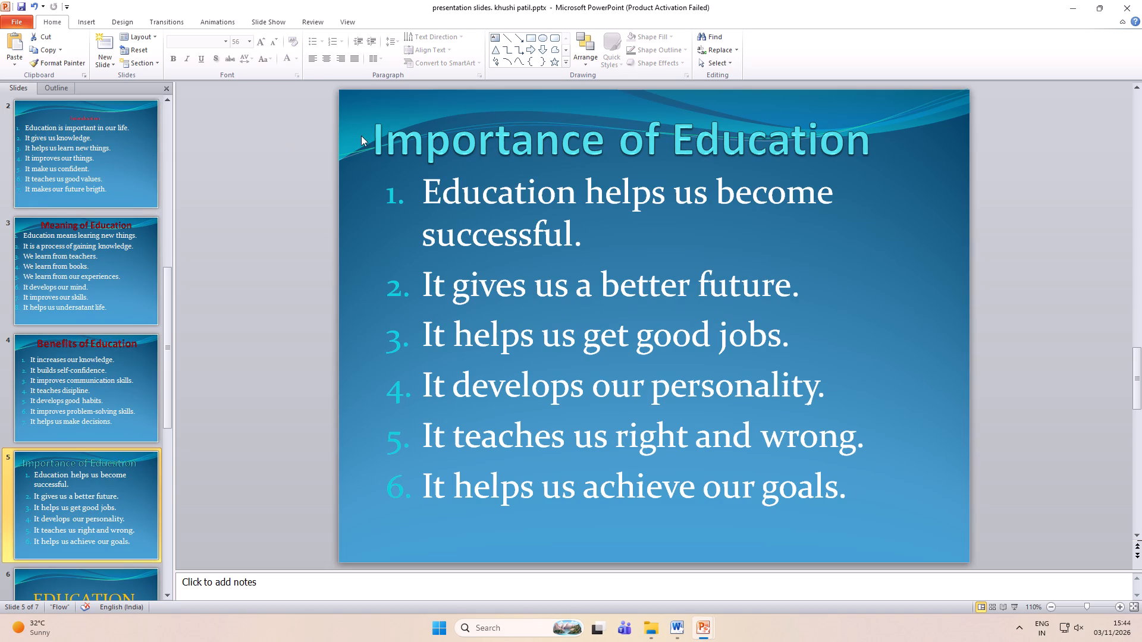
left_click_drag(360, 136, 840, 146)
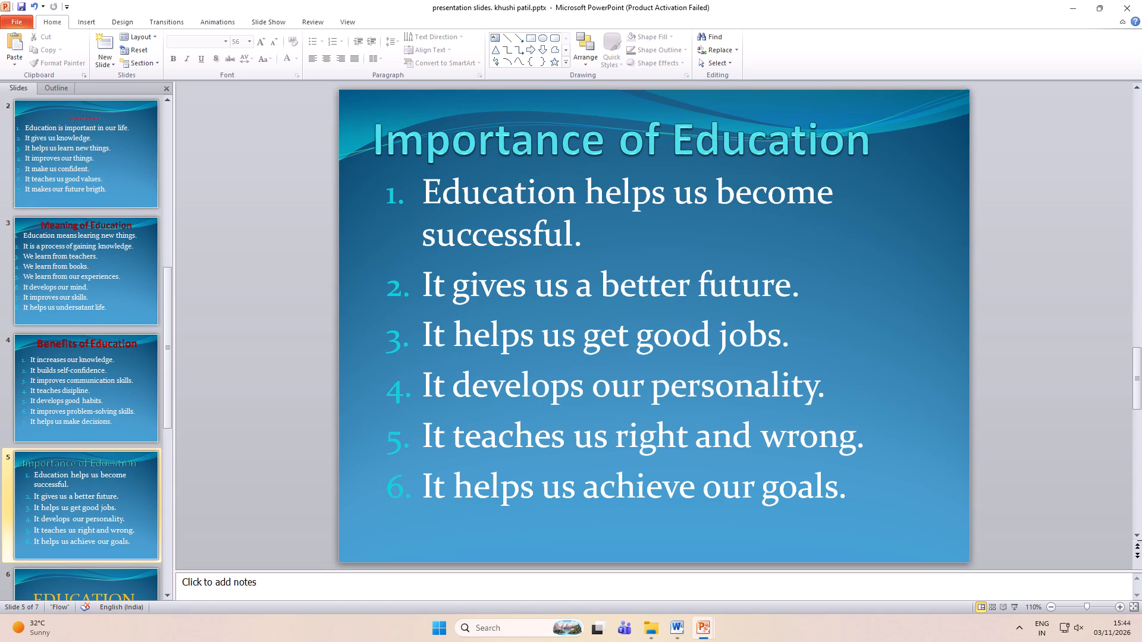
left_click(371, 139)
left_click(371, 139)
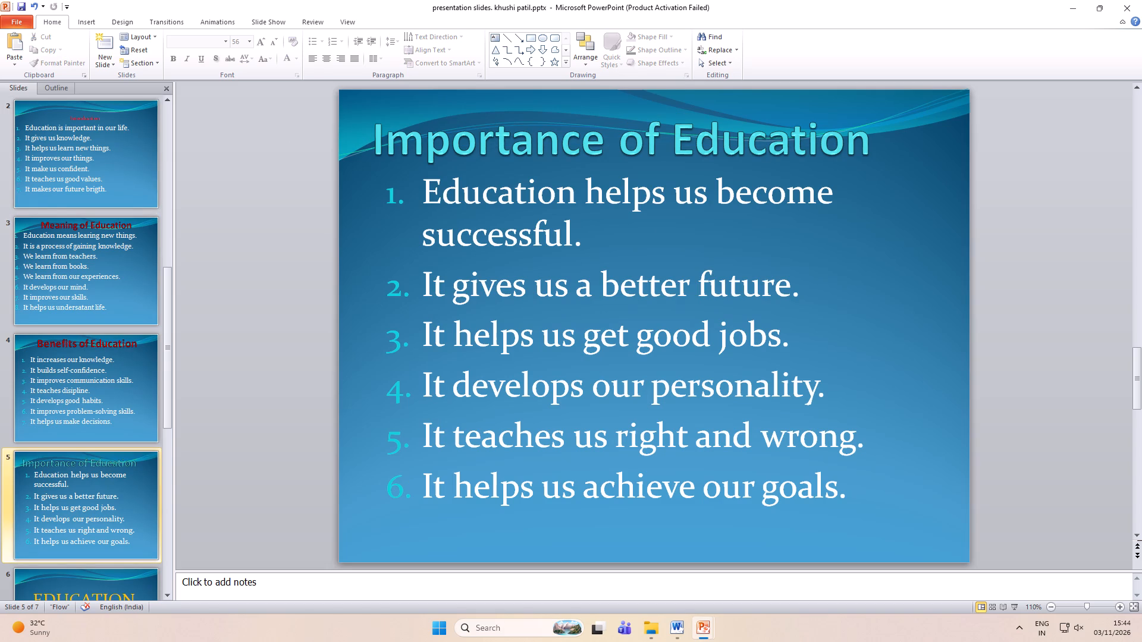
left_click(378, 133)
left_click_drag(377, 133, 743, 170)
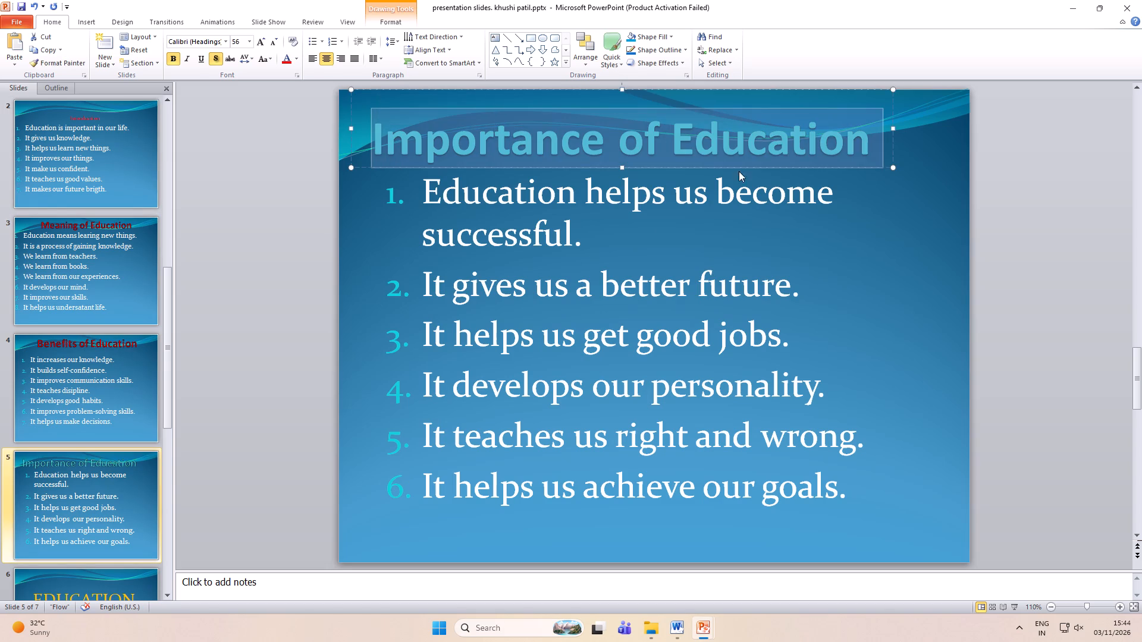
left_click(291, 62)
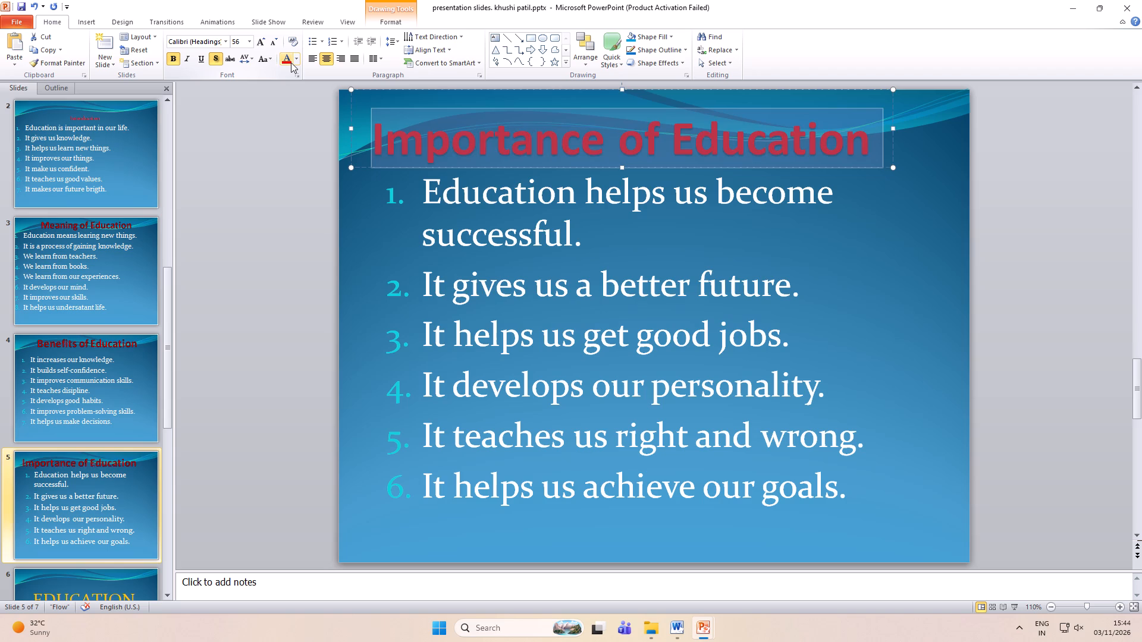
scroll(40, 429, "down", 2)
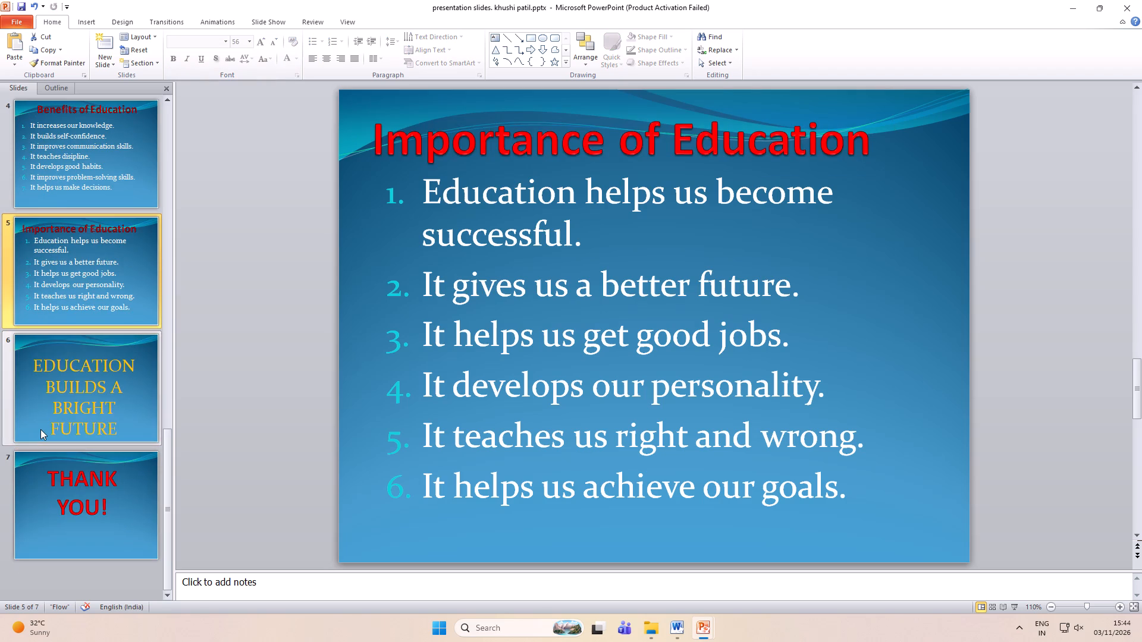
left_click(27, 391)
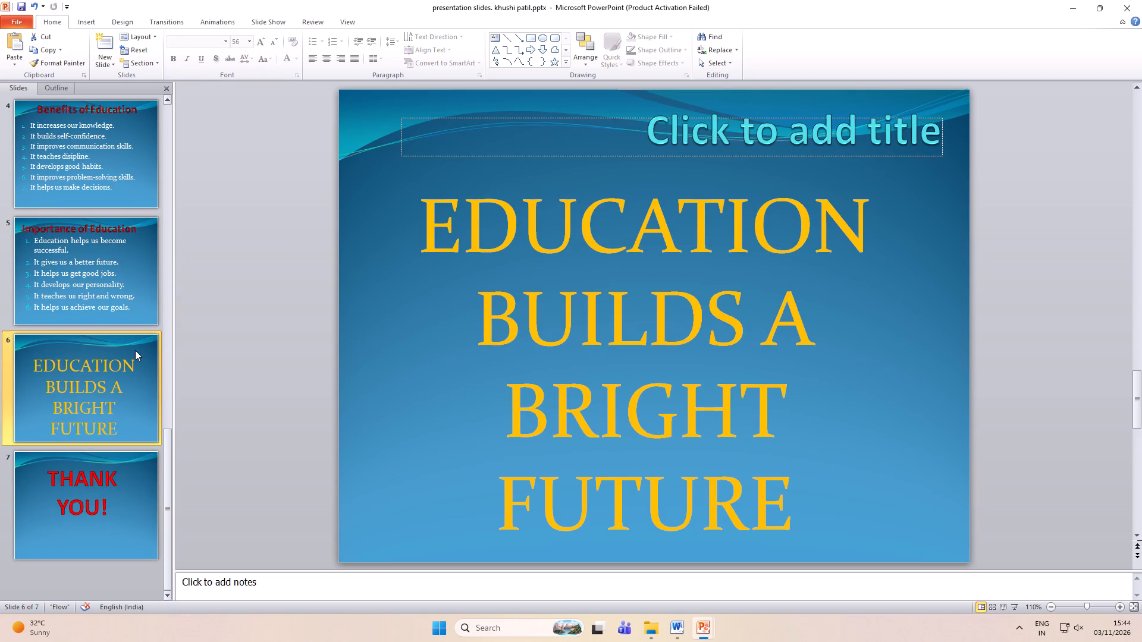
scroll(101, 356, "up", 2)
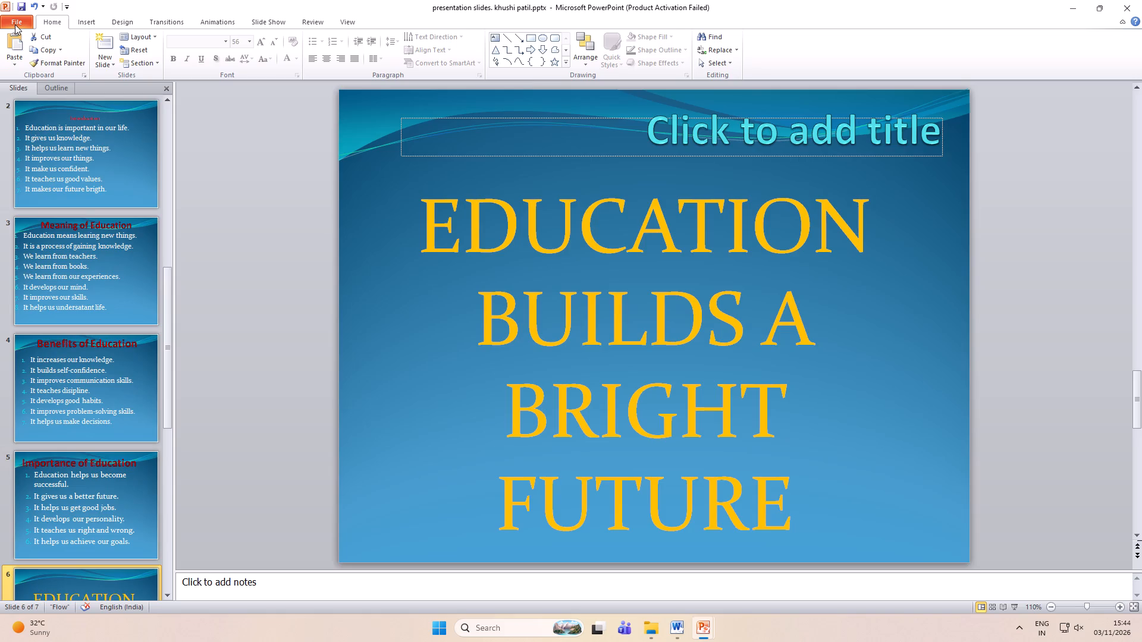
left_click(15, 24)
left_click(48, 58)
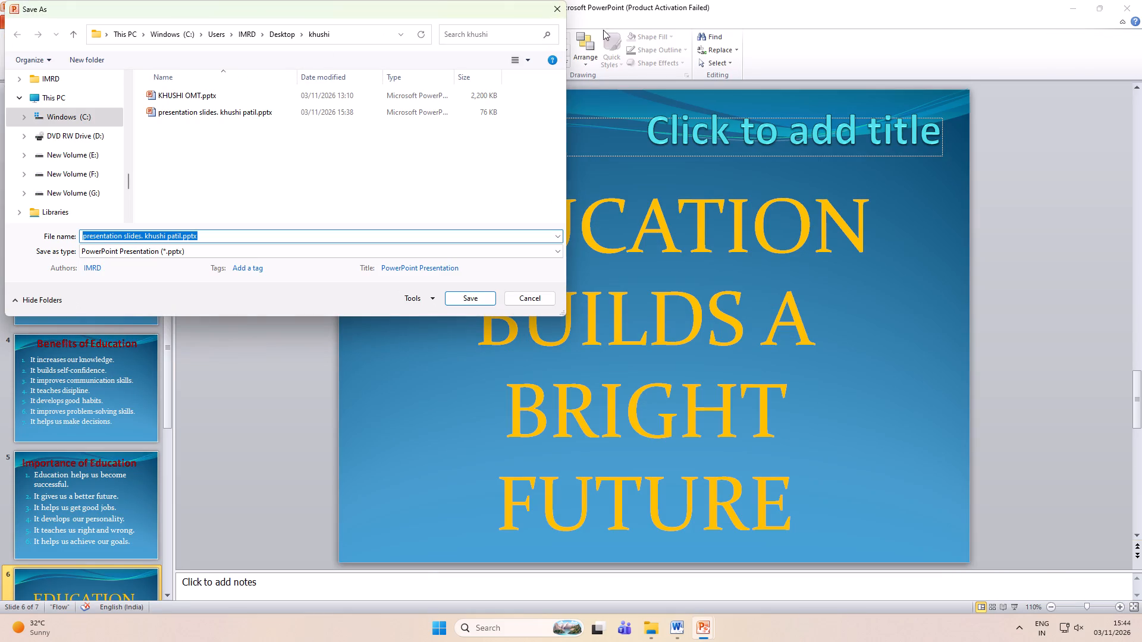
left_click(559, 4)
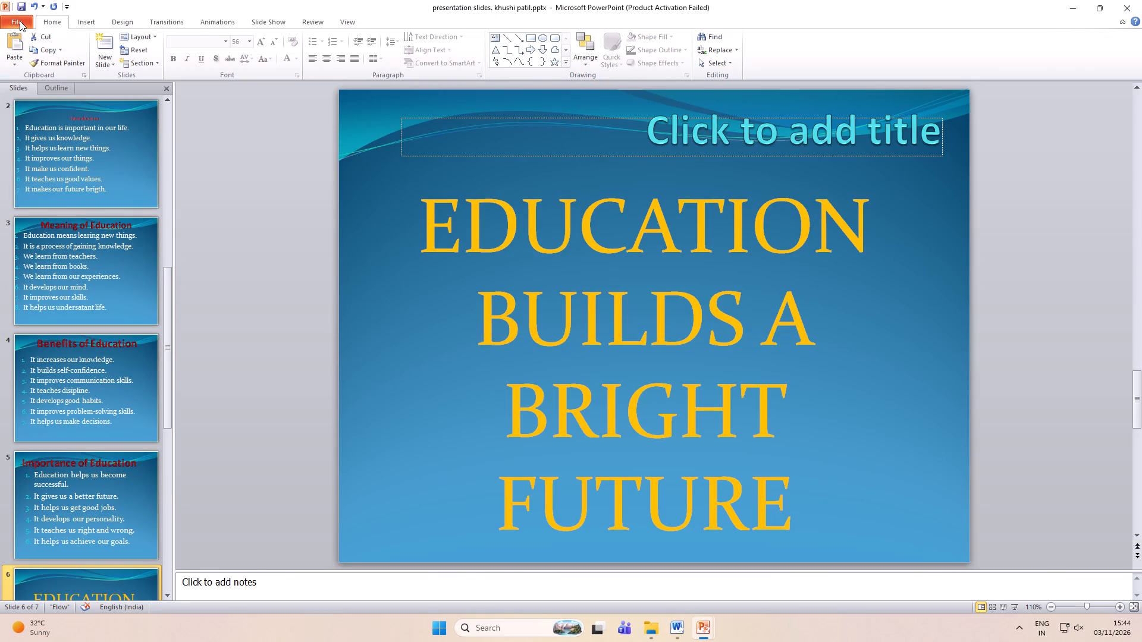
Save the recolored presentation under its existing name and close it.
left_click(20, 21)
left_click(41, 40)
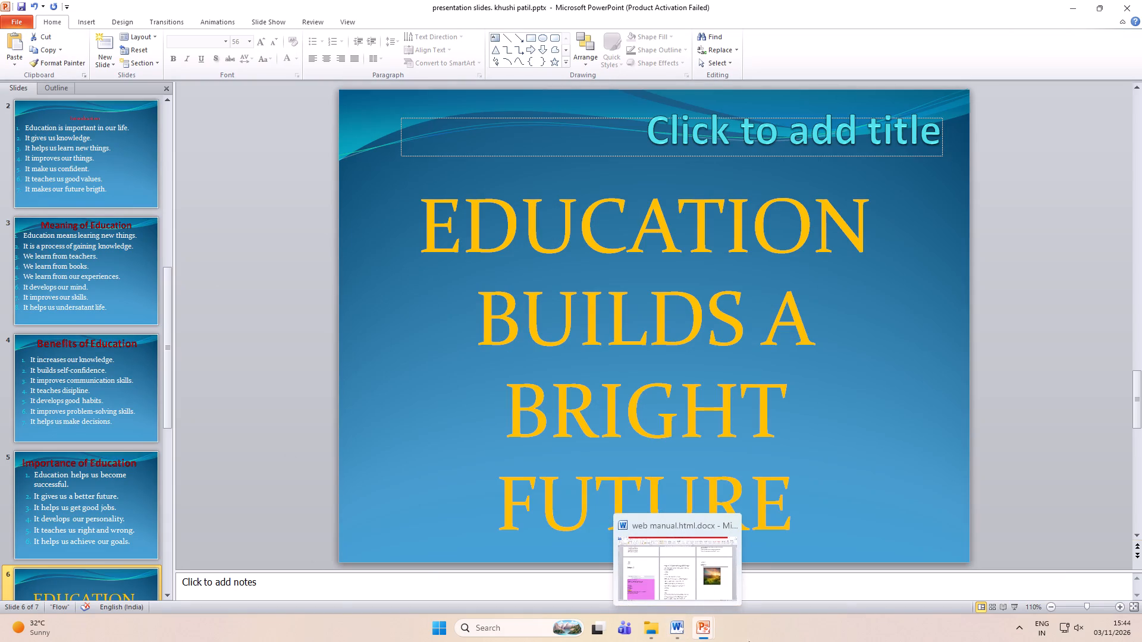
left_click(1139, 0)
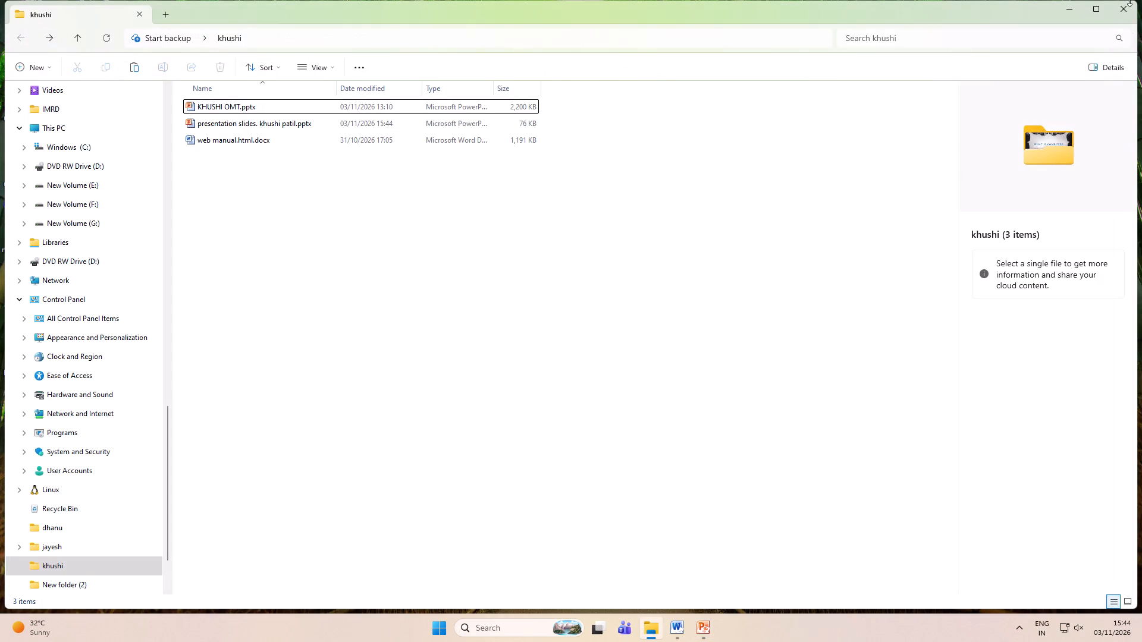
Reopen the presentation slides file from the khushi folder and check the recolored heading on slide 2.
left_click(1129, 0)
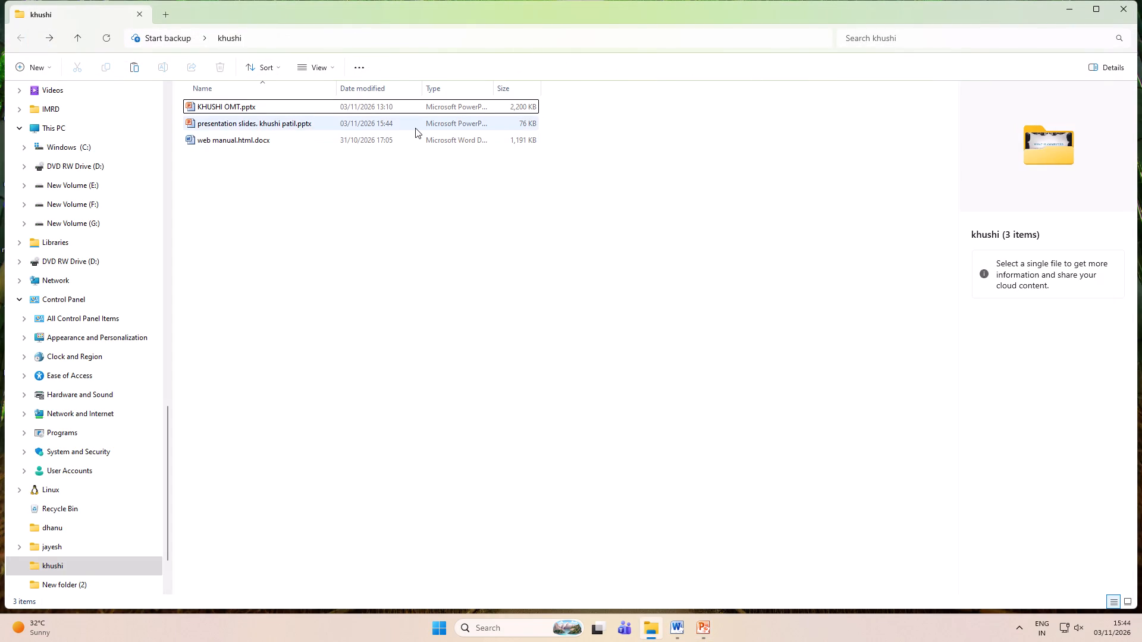
double_click(415, 128)
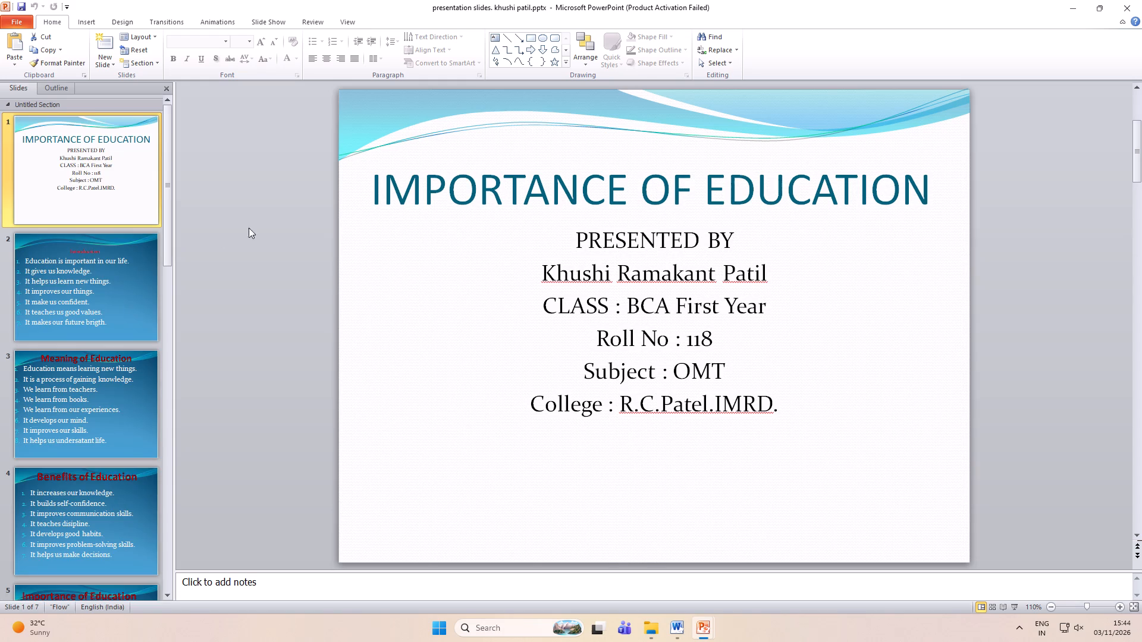
left_click(62, 260)
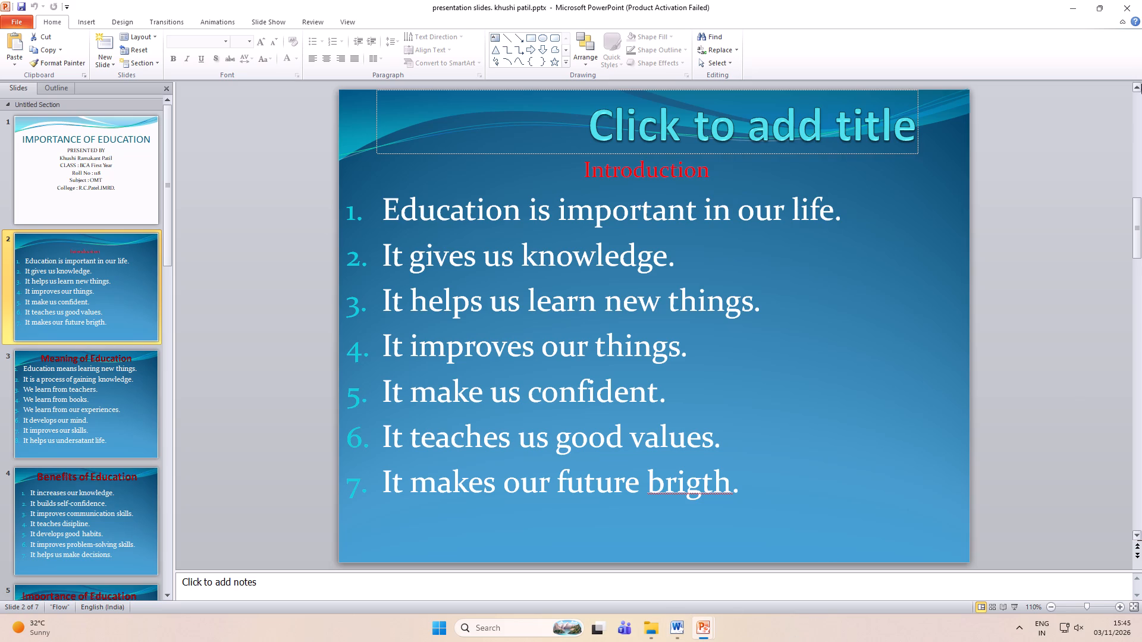
Close the reopened presentation and copy the presentation slides file in the khushi folder.
left_click(1135, 4)
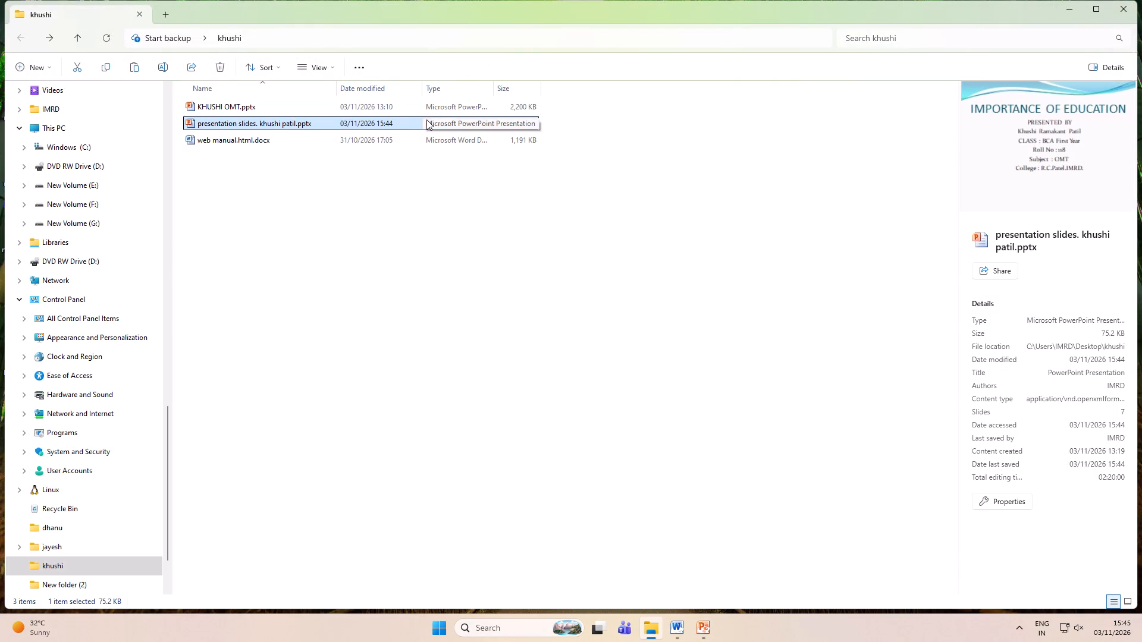
right_click(395, 119)
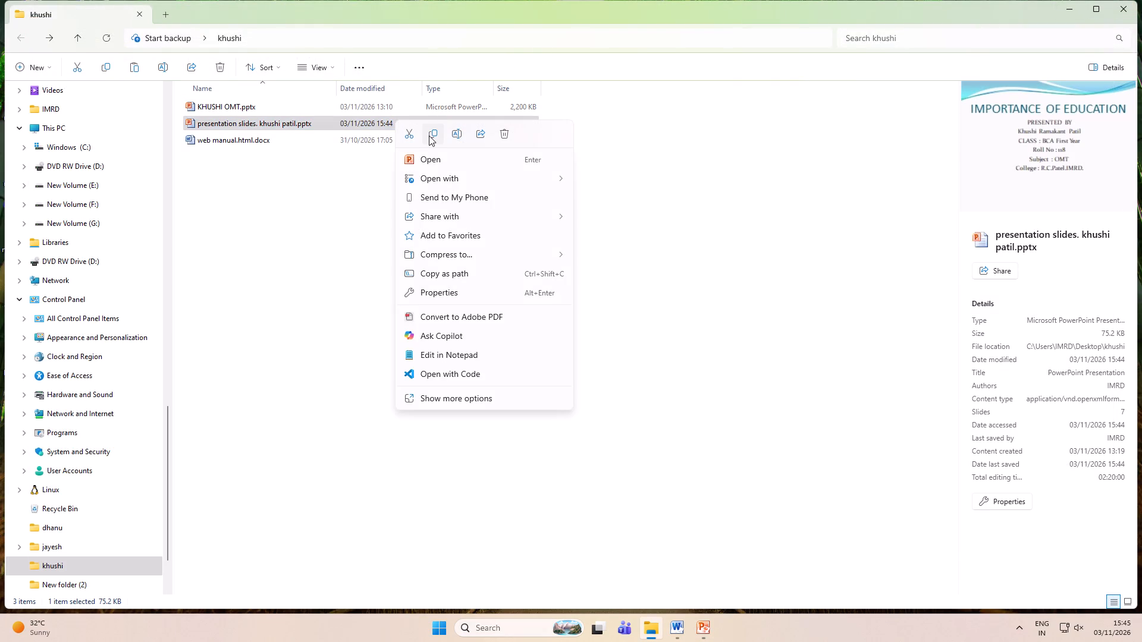
left_click(433, 134)
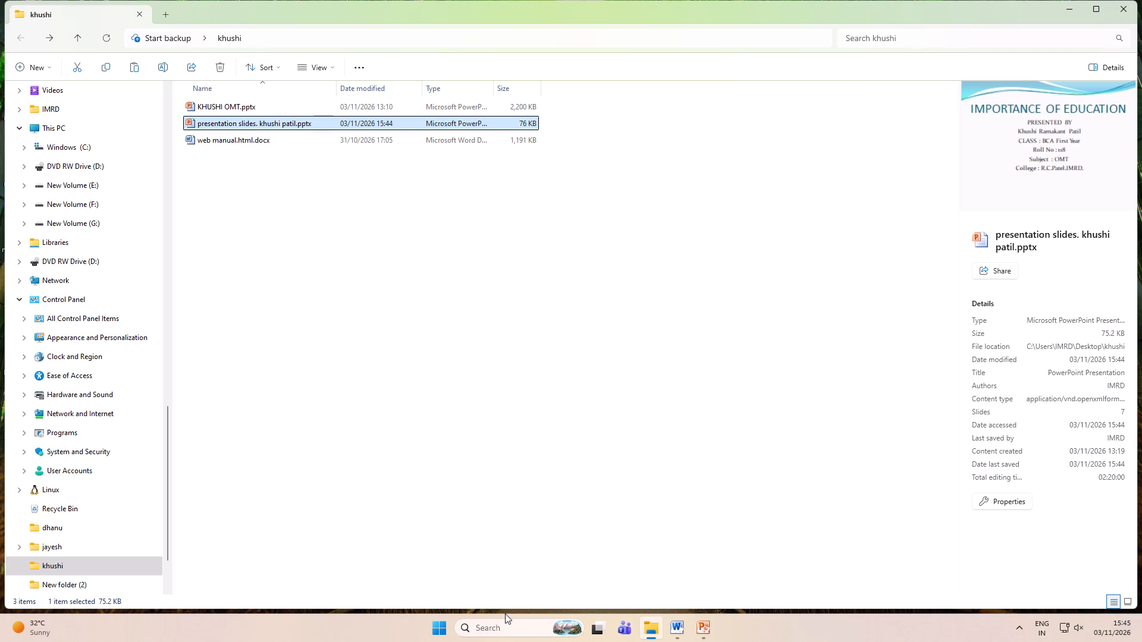
Launch Google Chrome from the suggested top apps in Windows search.
left_click(501, 626)
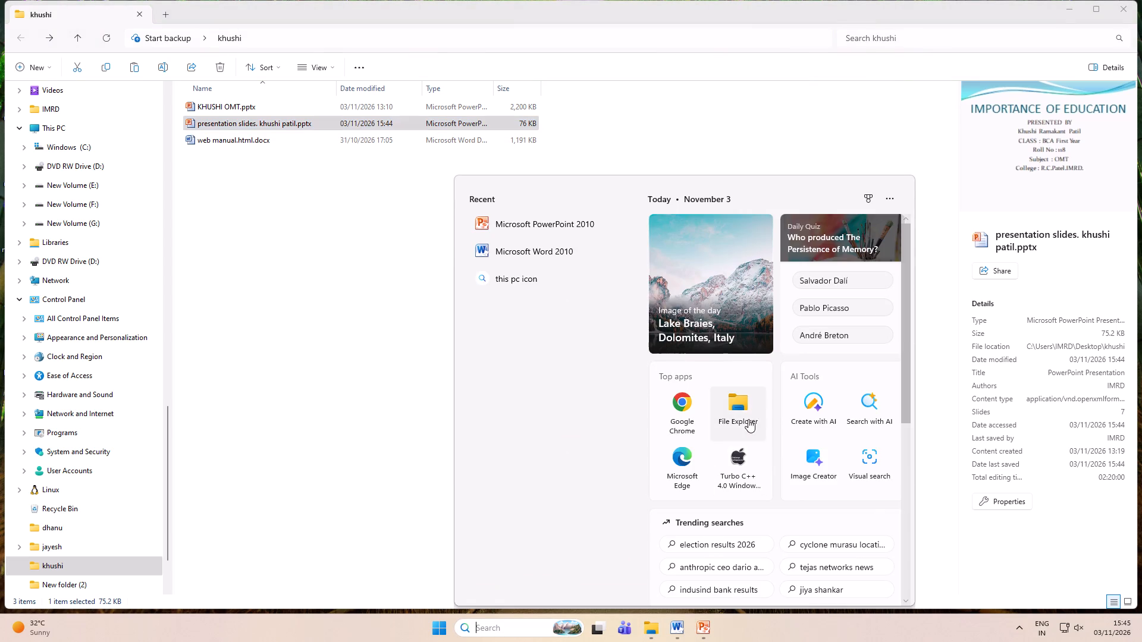
left_click(683, 405)
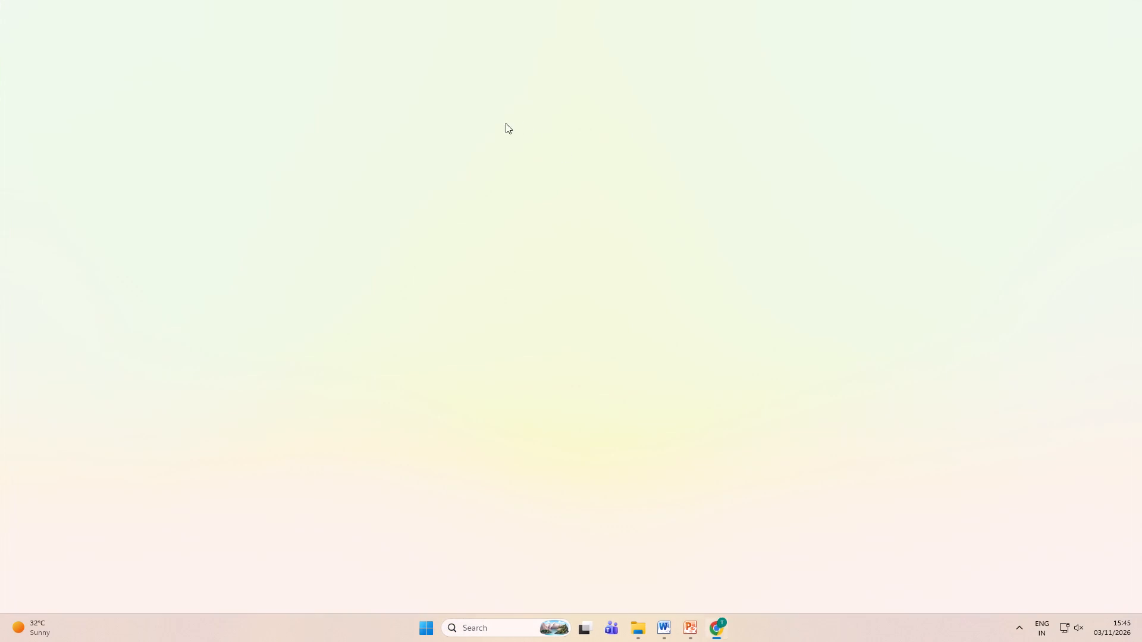
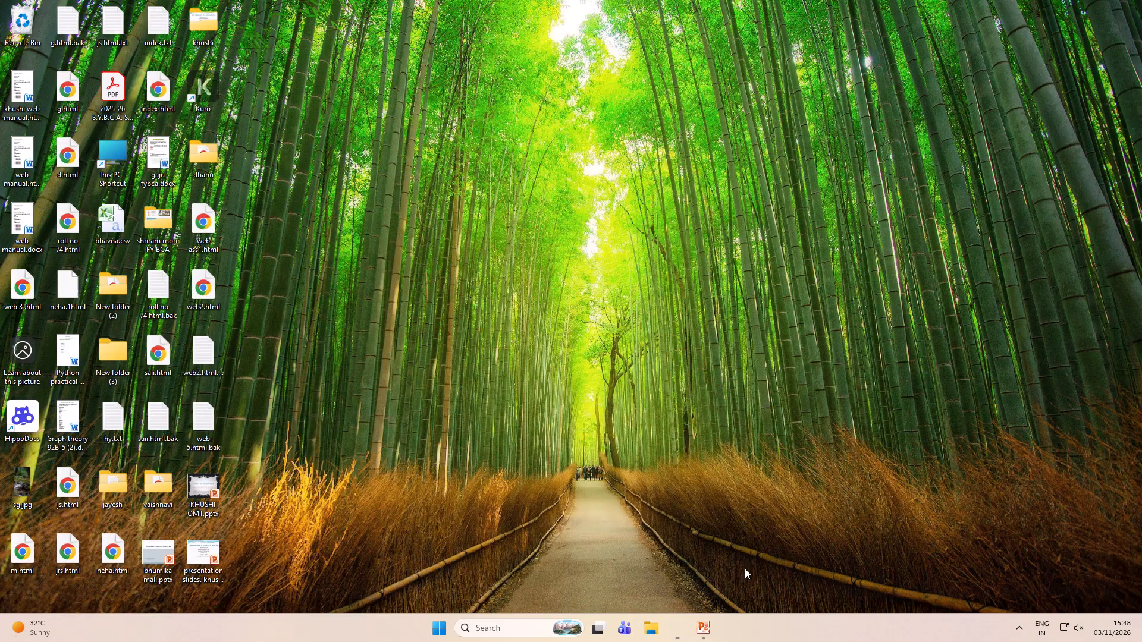
Switch back to the open presentation slides file in PowerPoint and close it.
left_click(686, 627)
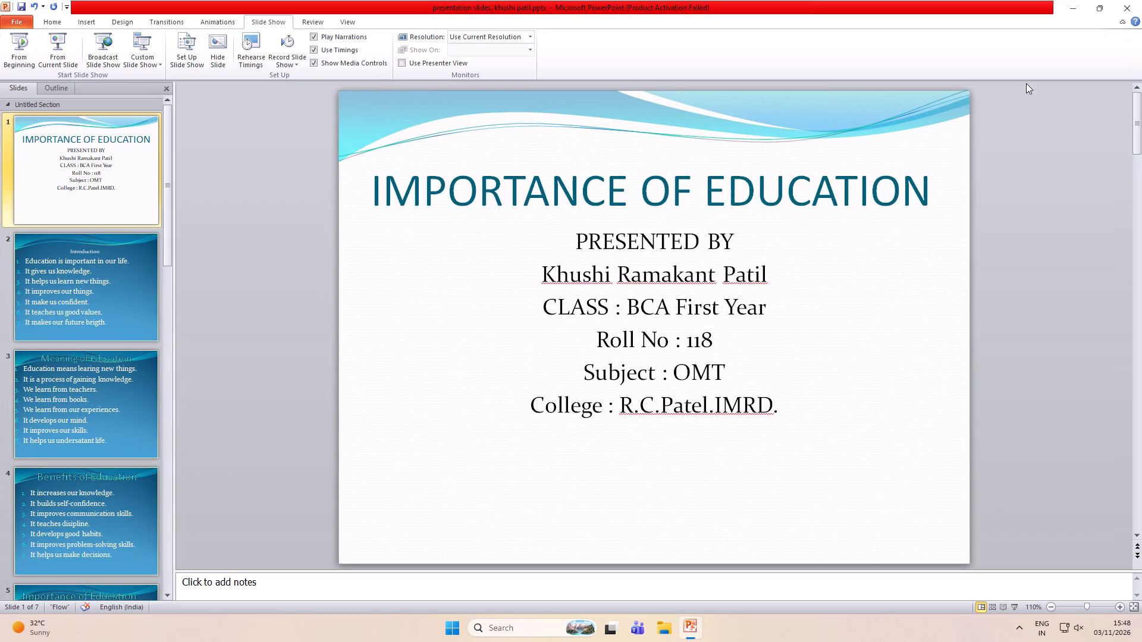
left_click(1137, 0)
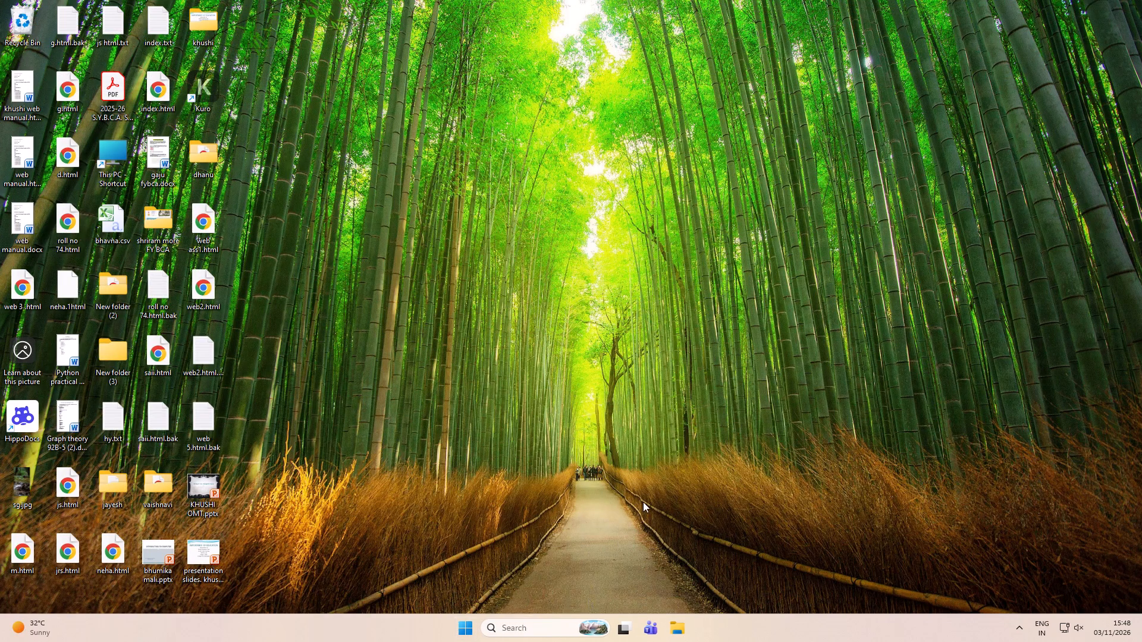
Refresh the desktop.
right_click(643, 502)
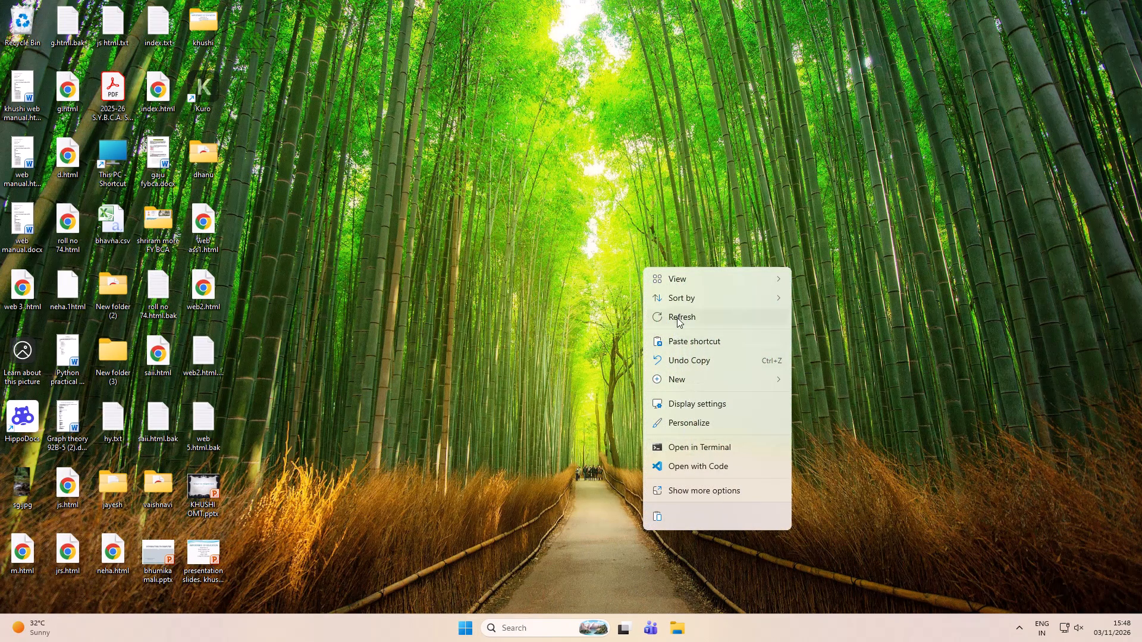
left_click(677, 317)
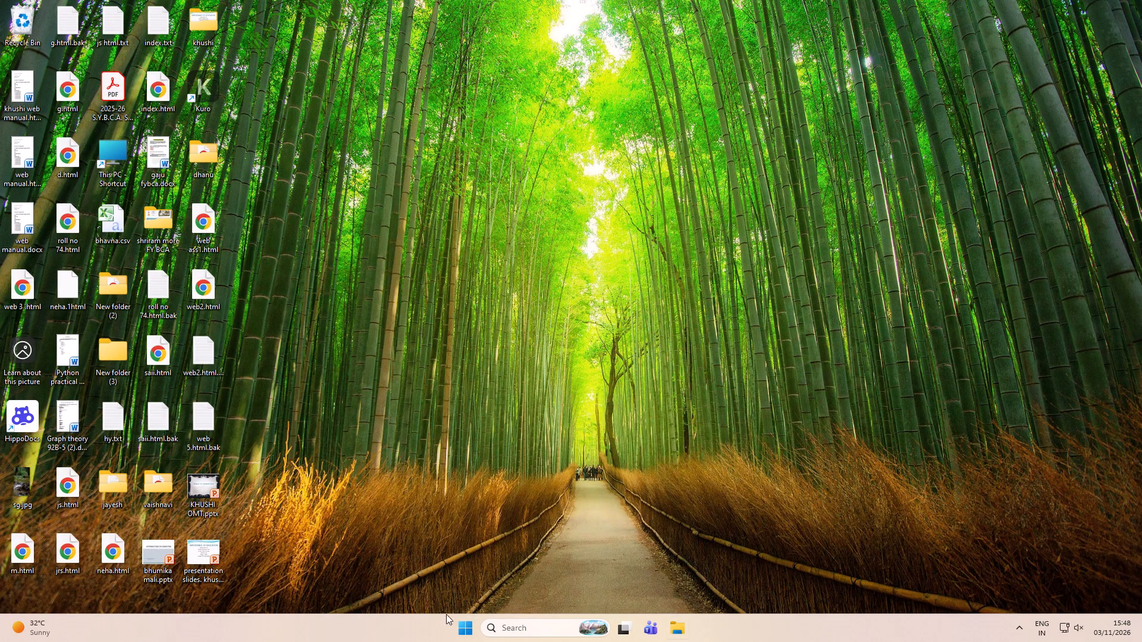
Bring up the computer's power options for shutting it down.
left_click(457, 629)
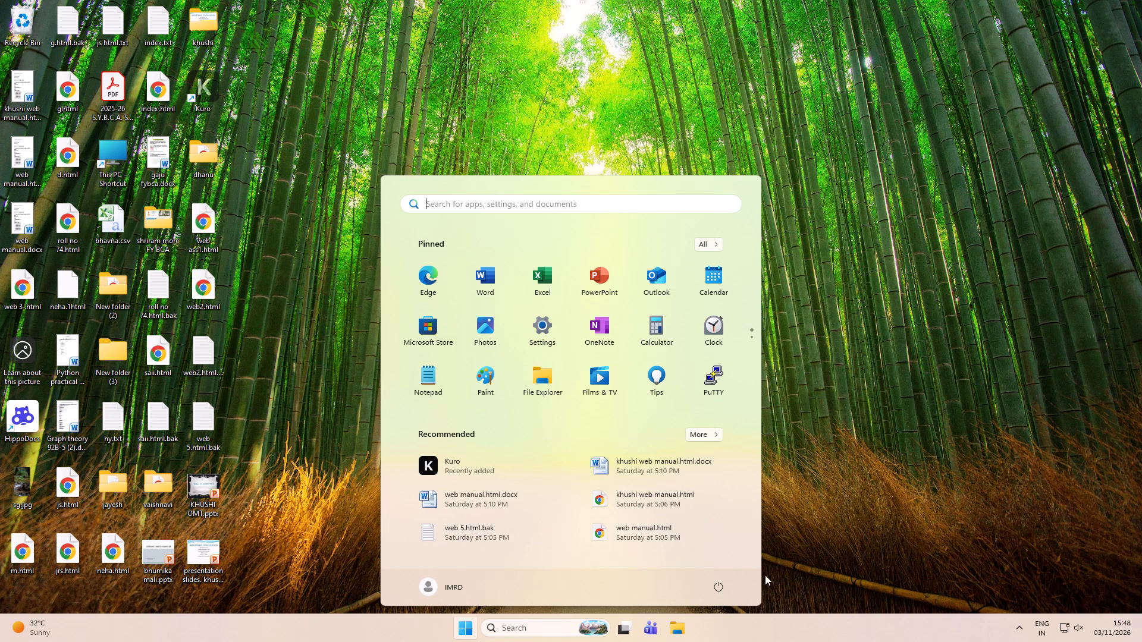
left_click(710, 581)
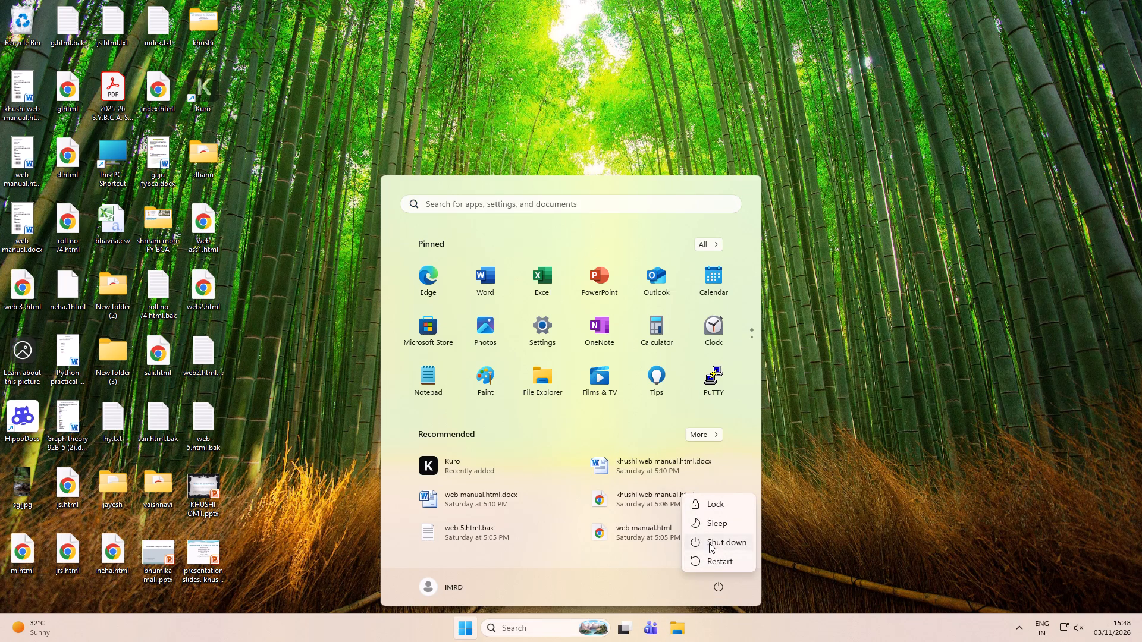